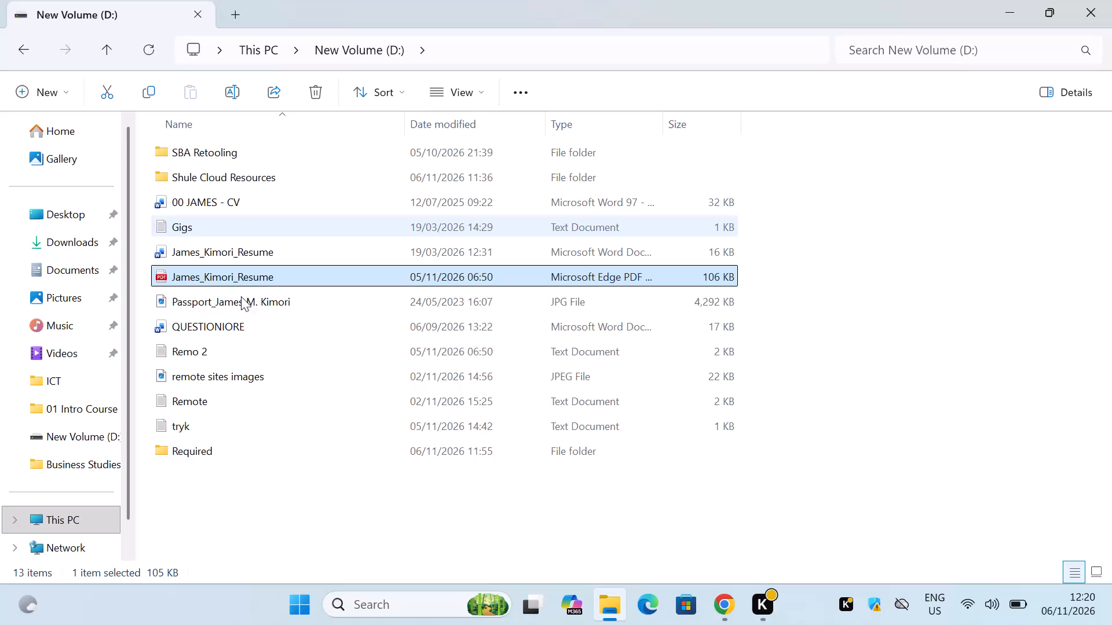
# Refresh the file listing of New Volume (D:).
pyautogui.rightClick(306, 536)
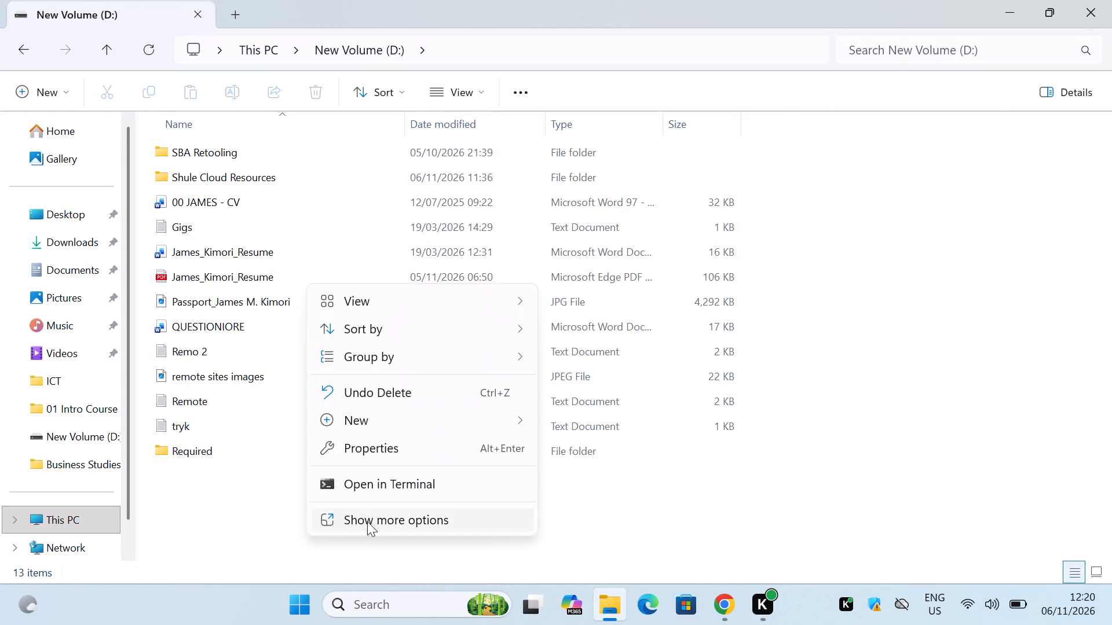
pyautogui.click(372, 516)
pyautogui.click(375, 342)
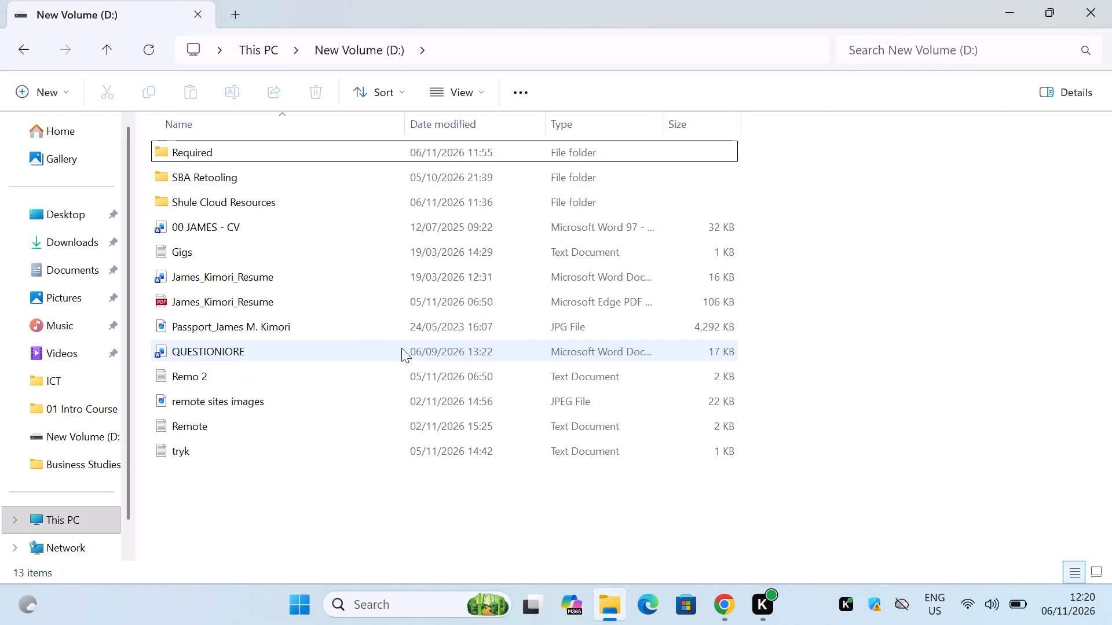
# Delete the CS Projects 2025 Final folder and the Elections 2025 workbook from Shule Cloud Resources > New > Exams.
pyautogui.doubleClick(210, 197)
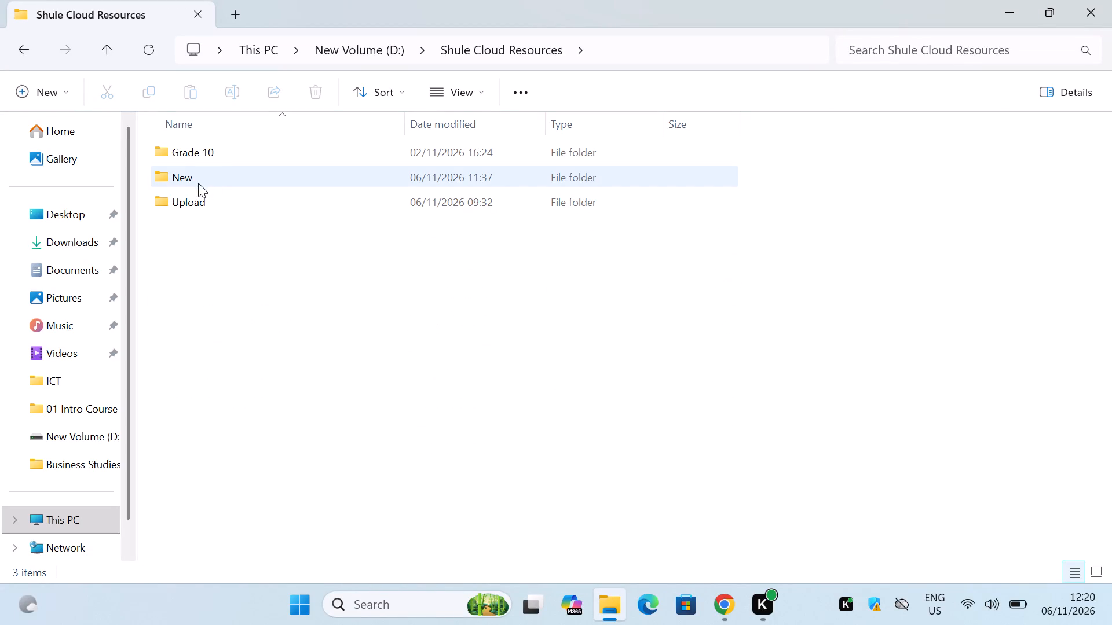
pyautogui.doubleClick(191, 177)
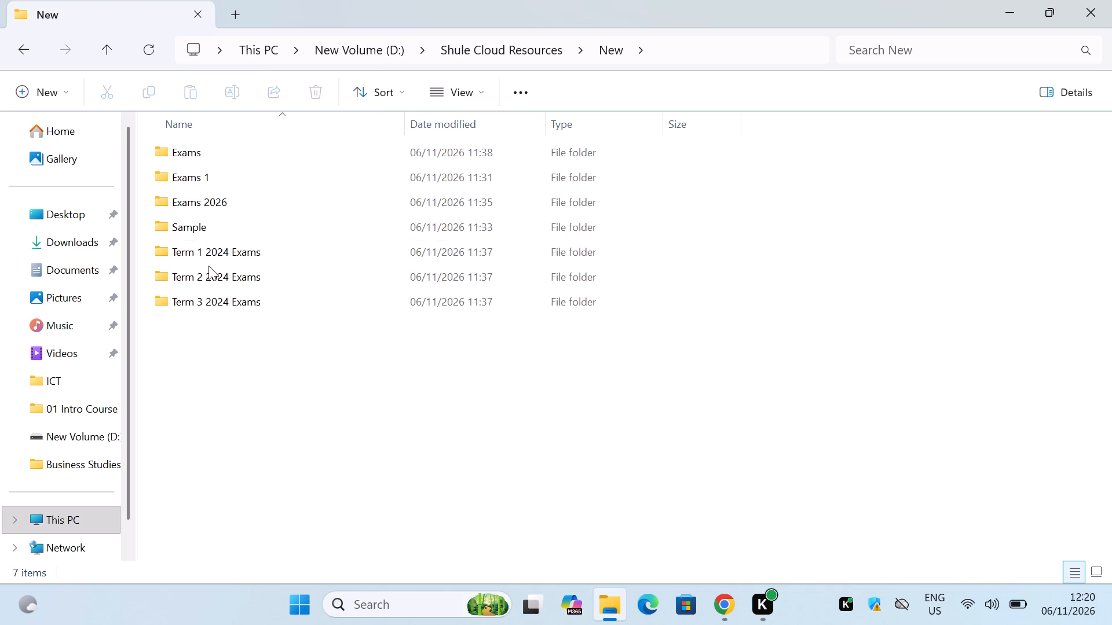
pyautogui.doubleClick(199, 231)
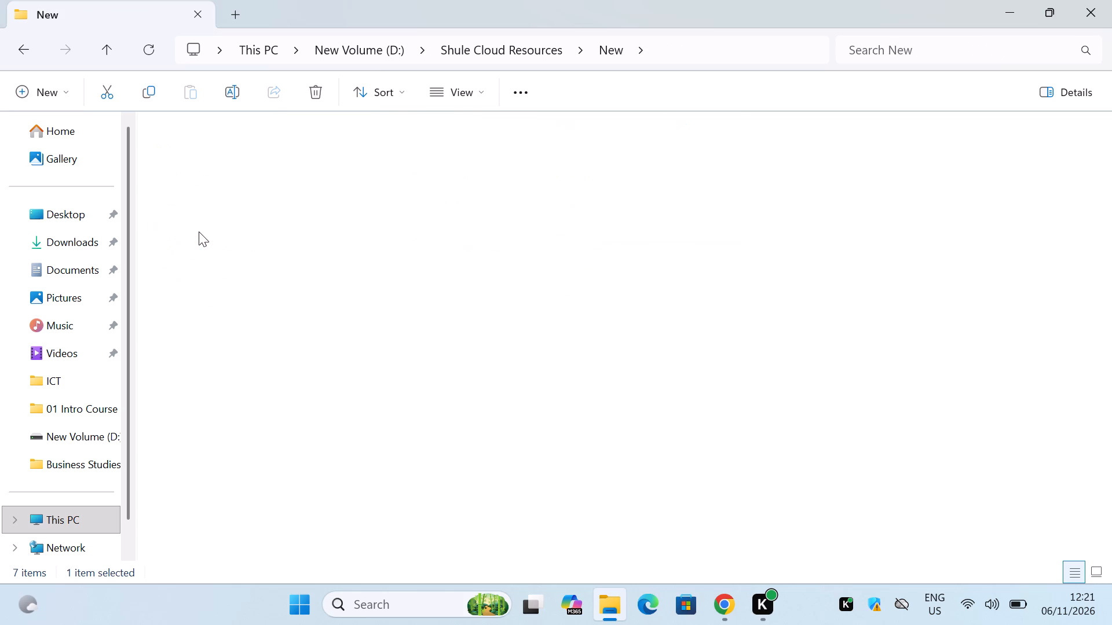
pyautogui.click(113, 50)
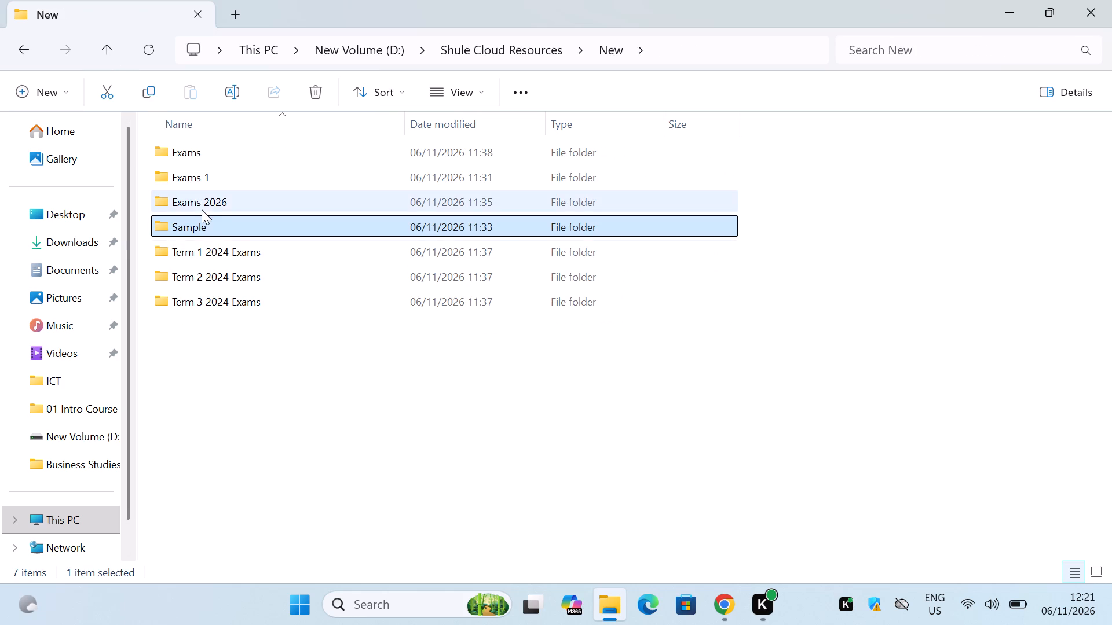
pyautogui.doubleClick(199, 157)
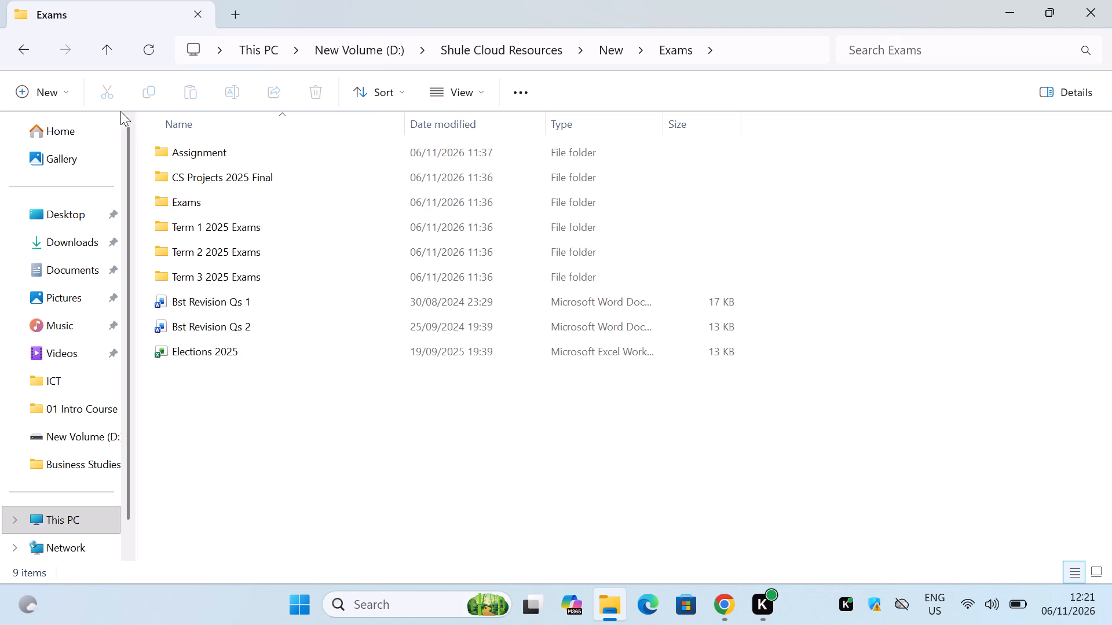
pyautogui.click(199, 172)
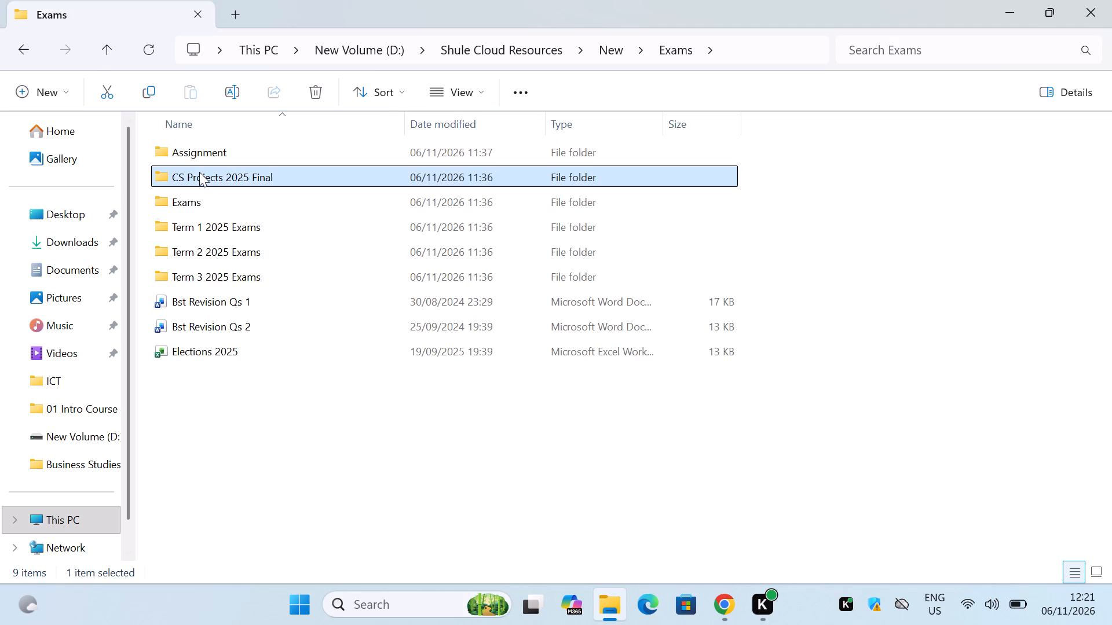
pyautogui.press('Delete')
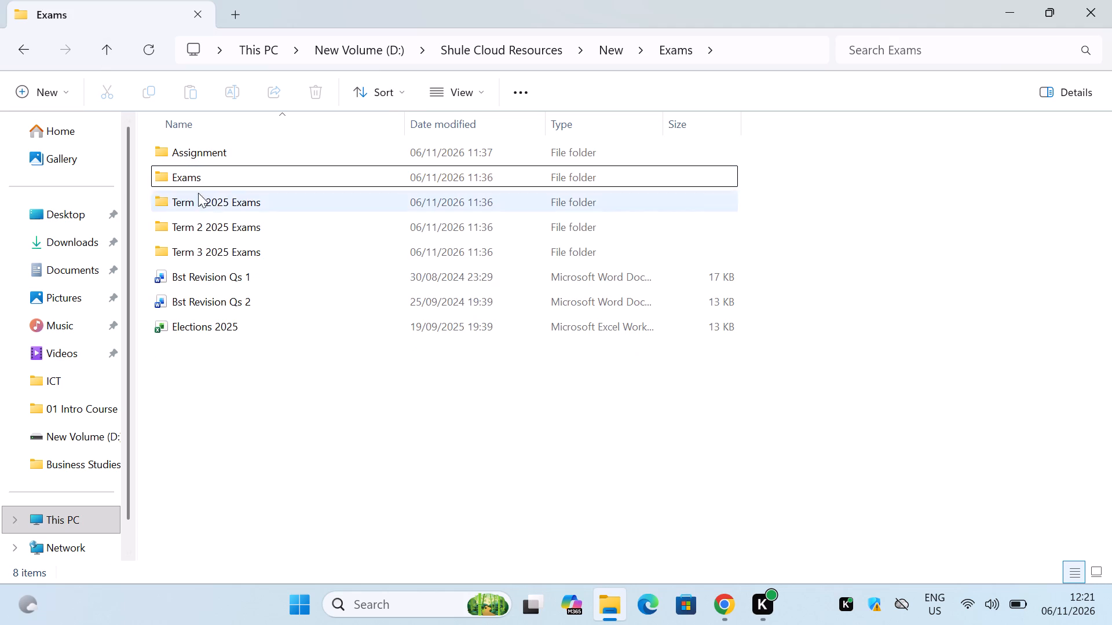
pyautogui.click(213, 334)
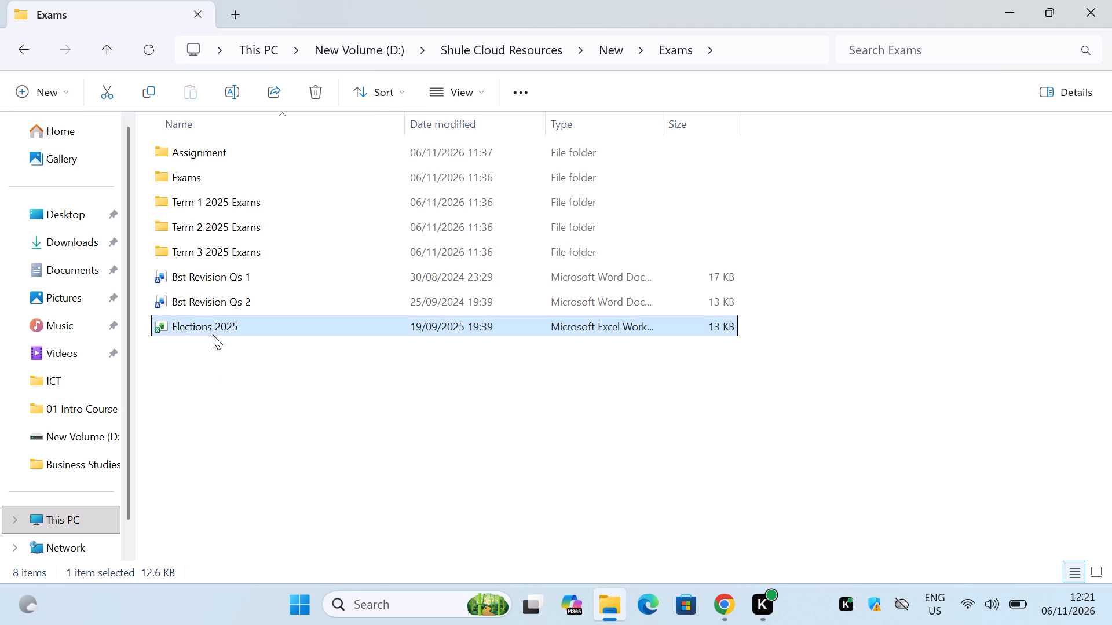
pyautogui.press('Delete')
# Add a second File Explorer tab and open Shule Cloud Resources > New > Exams 1 in the original tab.
pyautogui.click(240, 14)
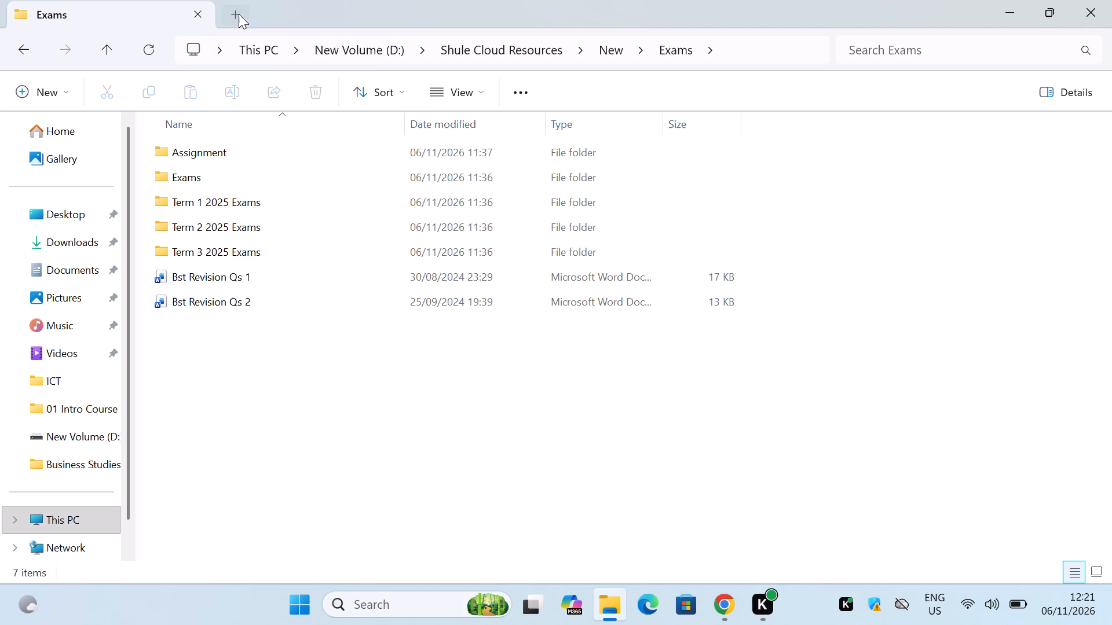
pyautogui.click(125, 15)
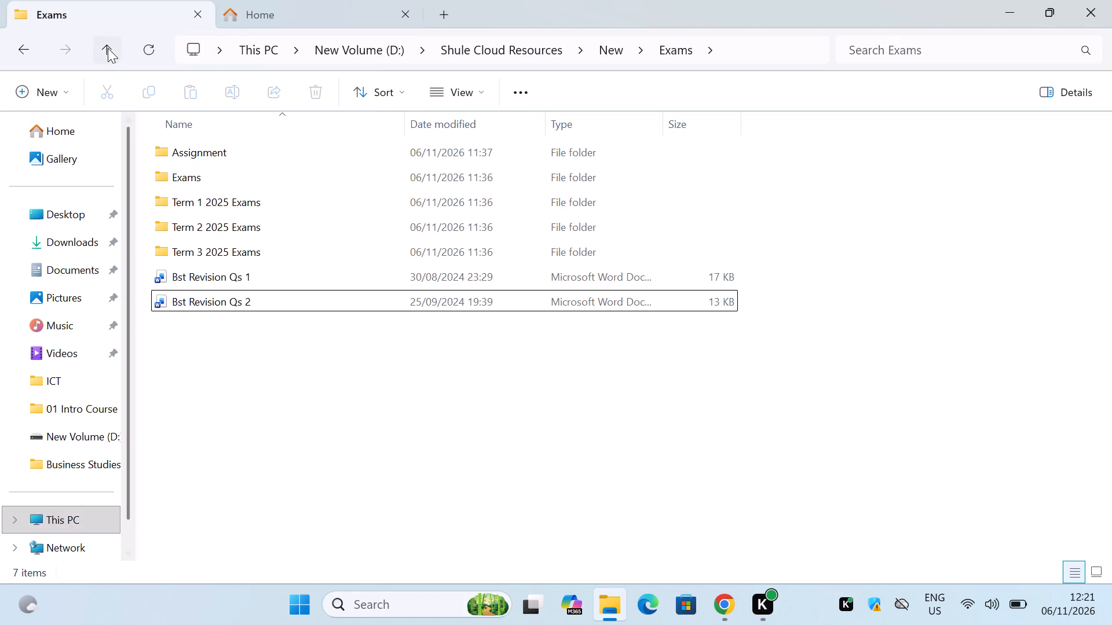
pyautogui.click(108, 48)
pyautogui.click(117, 49)
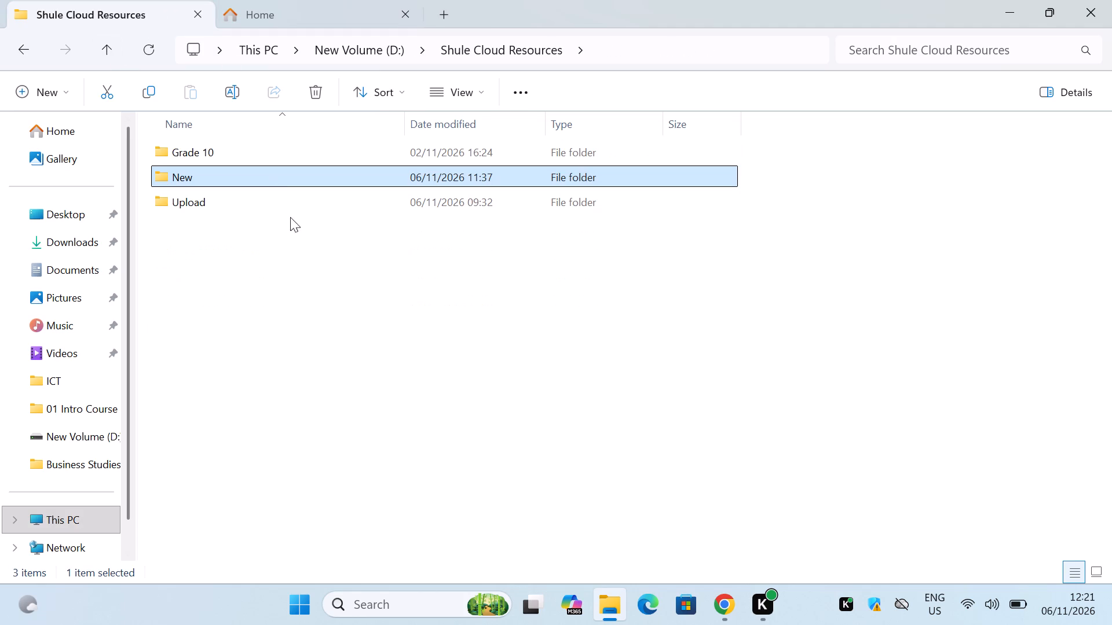
pyautogui.doubleClick(199, 200)
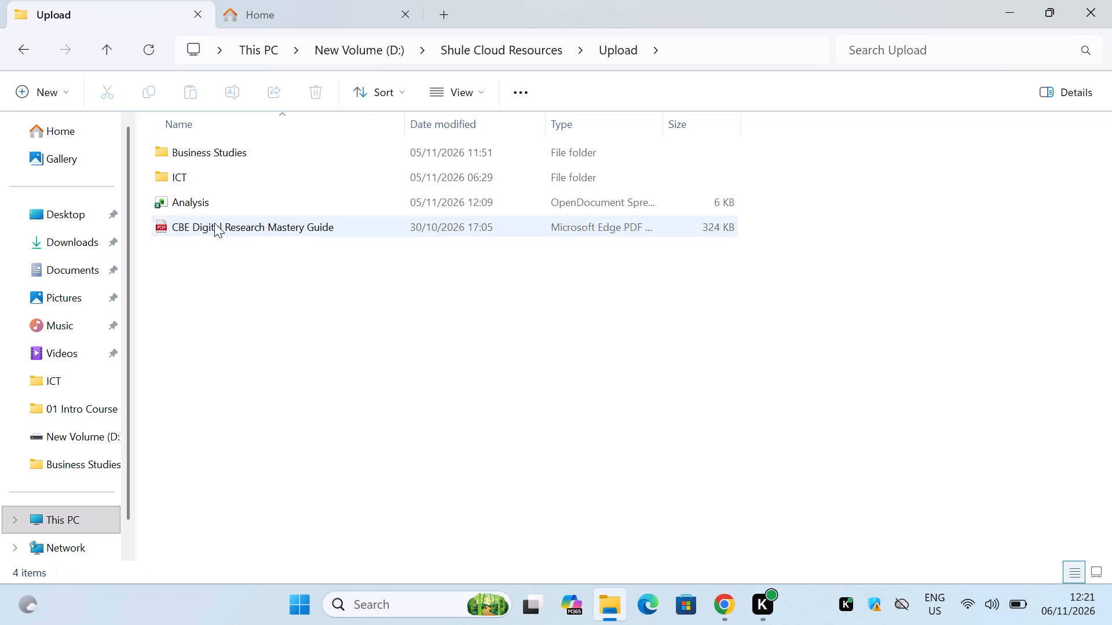
pyautogui.doubleClick(184, 179)
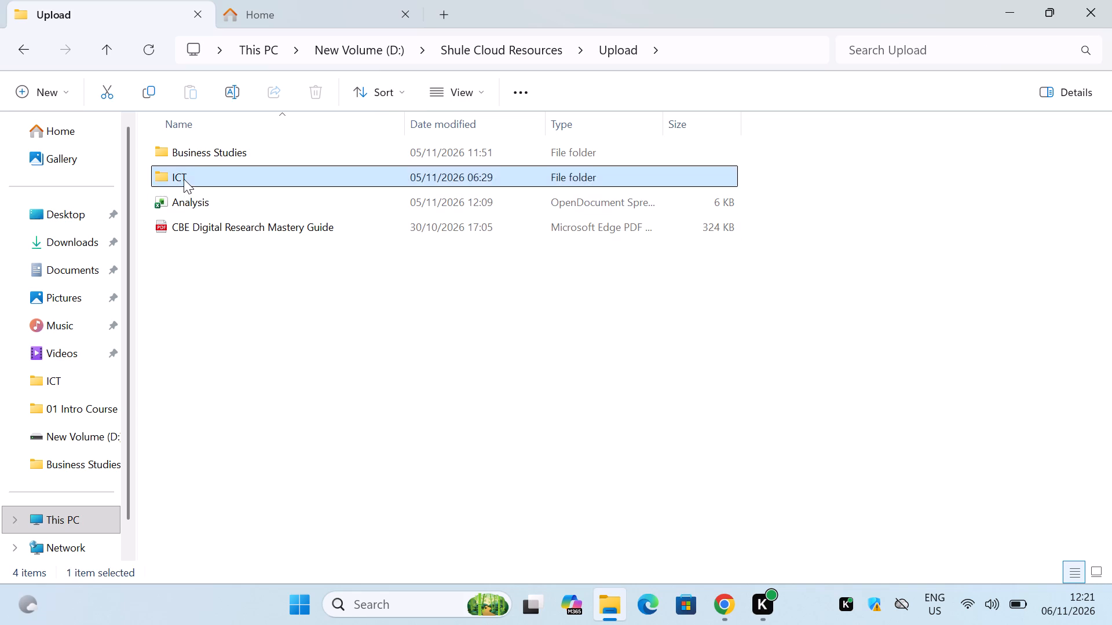
pyautogui.click(111, 46)
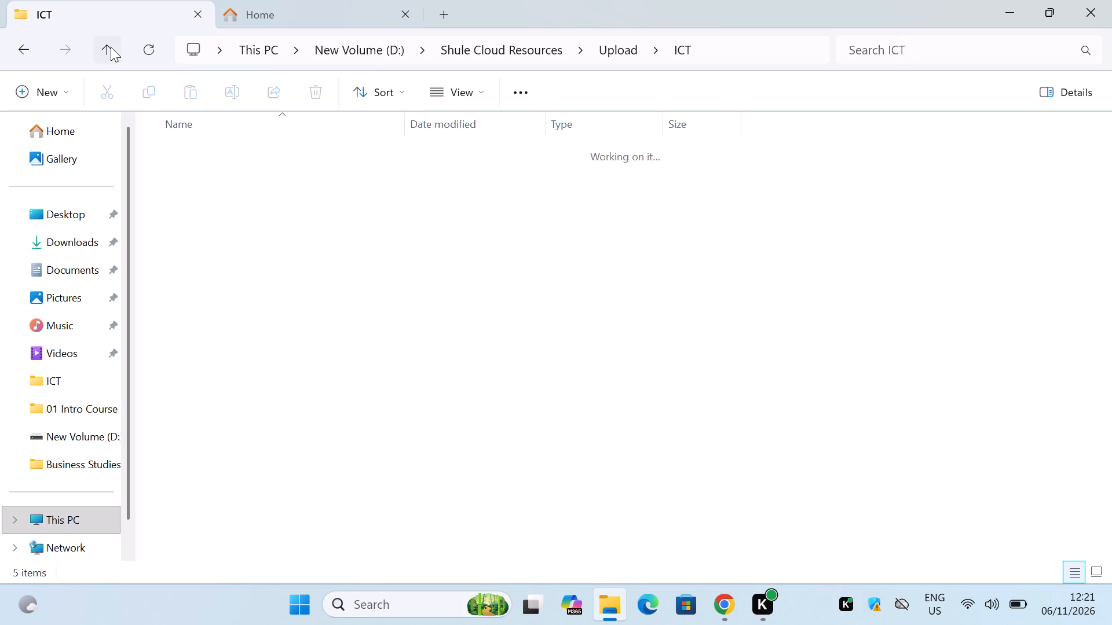
pyautogui.click(111, 52)
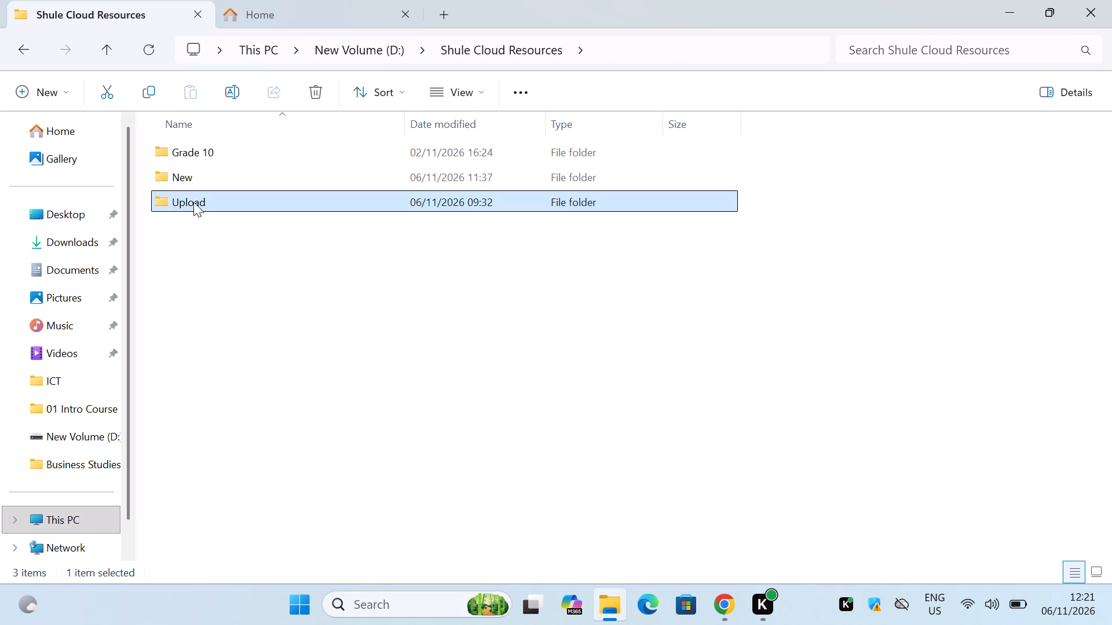
pyautogui.doubleClick(182, 181)
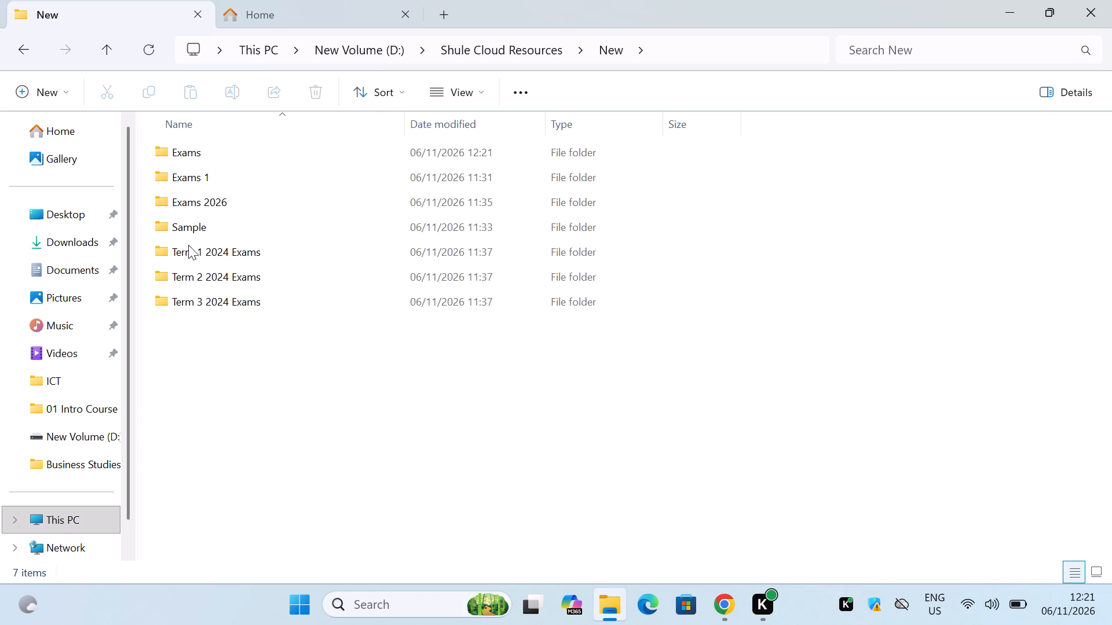
pyautogui.doubleClick(189, 173)
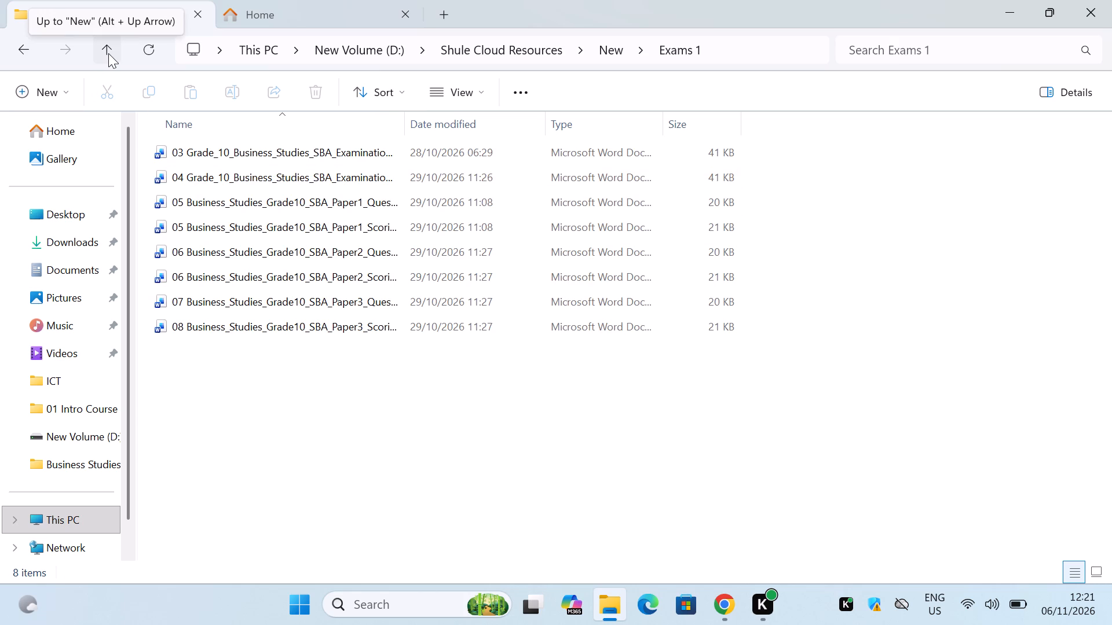
pyautogui.click(108, 53)
pyautogui.doubleClick(199, 183)
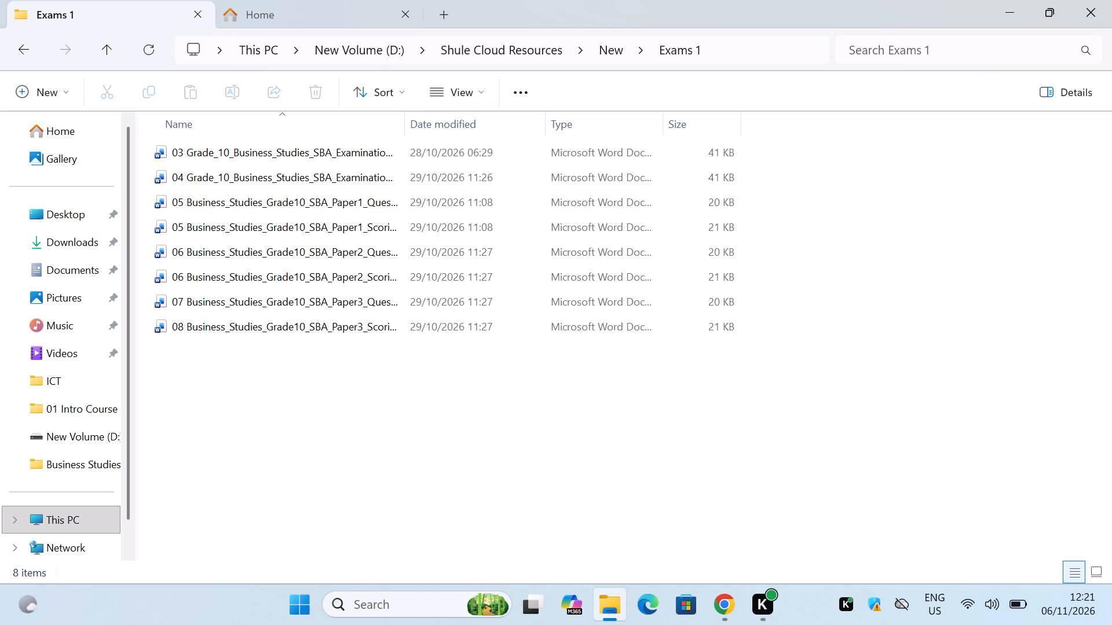
# In the second tab, open the Business Studies folder in Shule Cloud Resources > Upload on drive D.
pyautogui.click(270, 17)
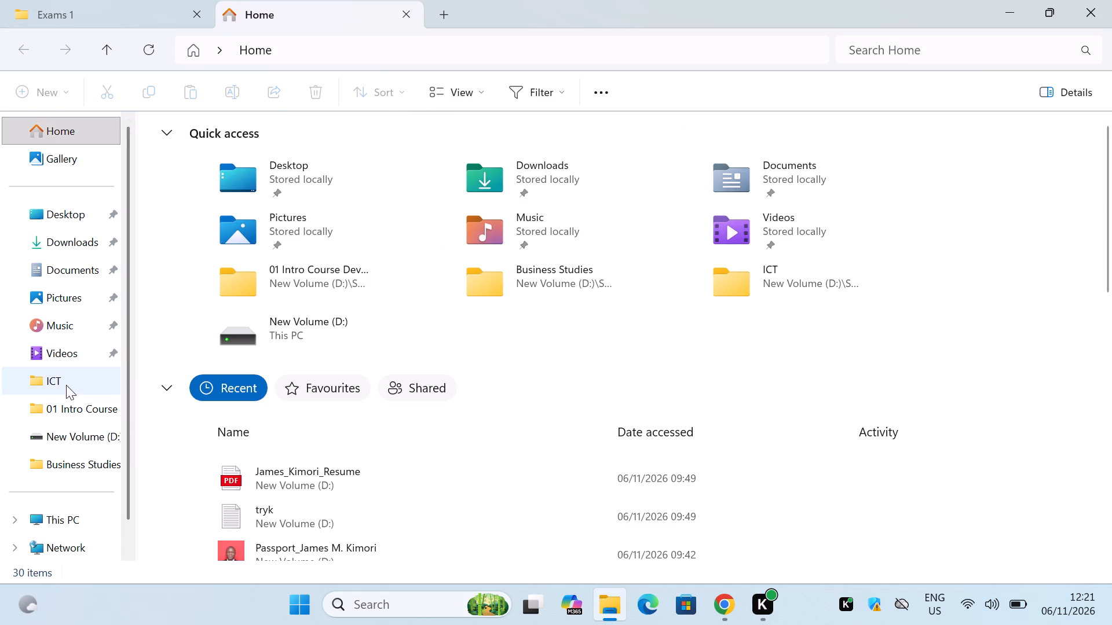
pyautogui.click(60, 524)
pyautogui.doubleClick(439, 154)
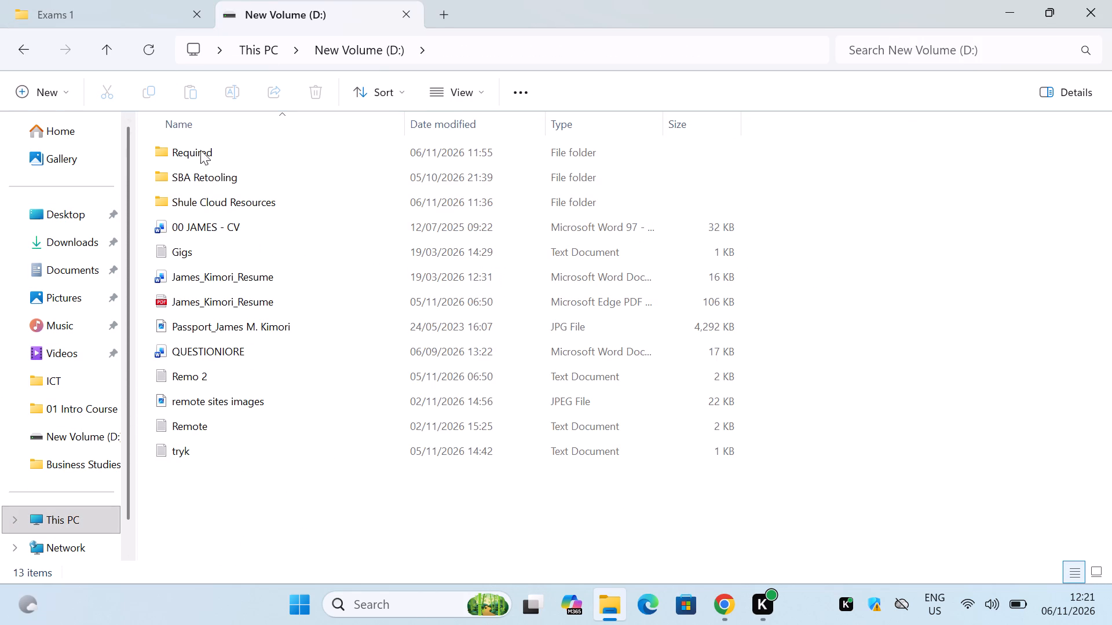
pyautogui.click(145, 16)
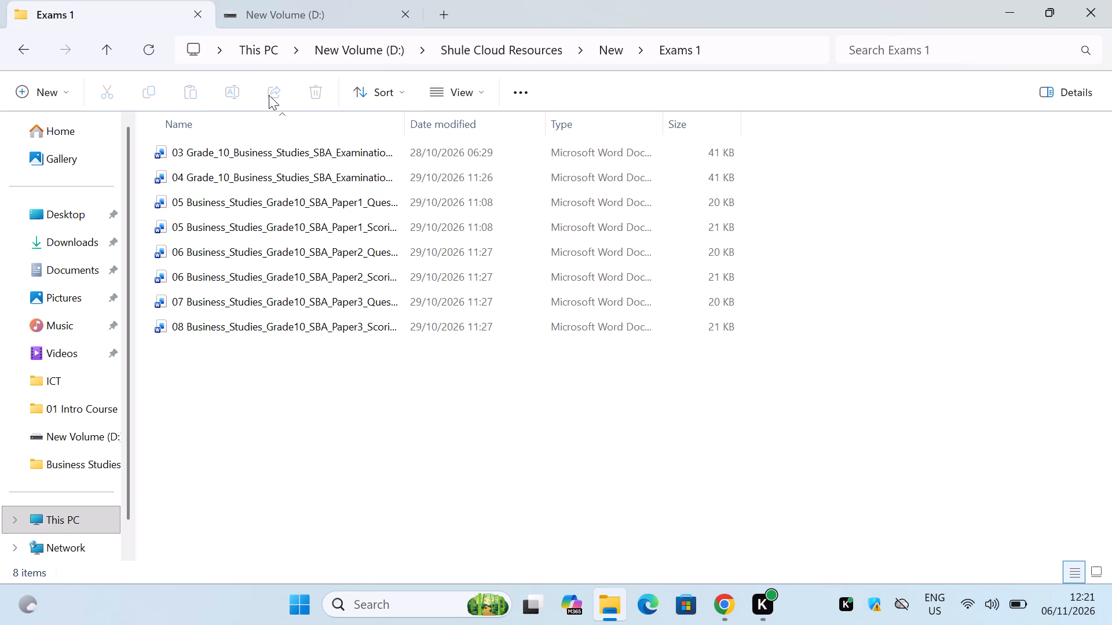
pyautogui.click(267, 15)
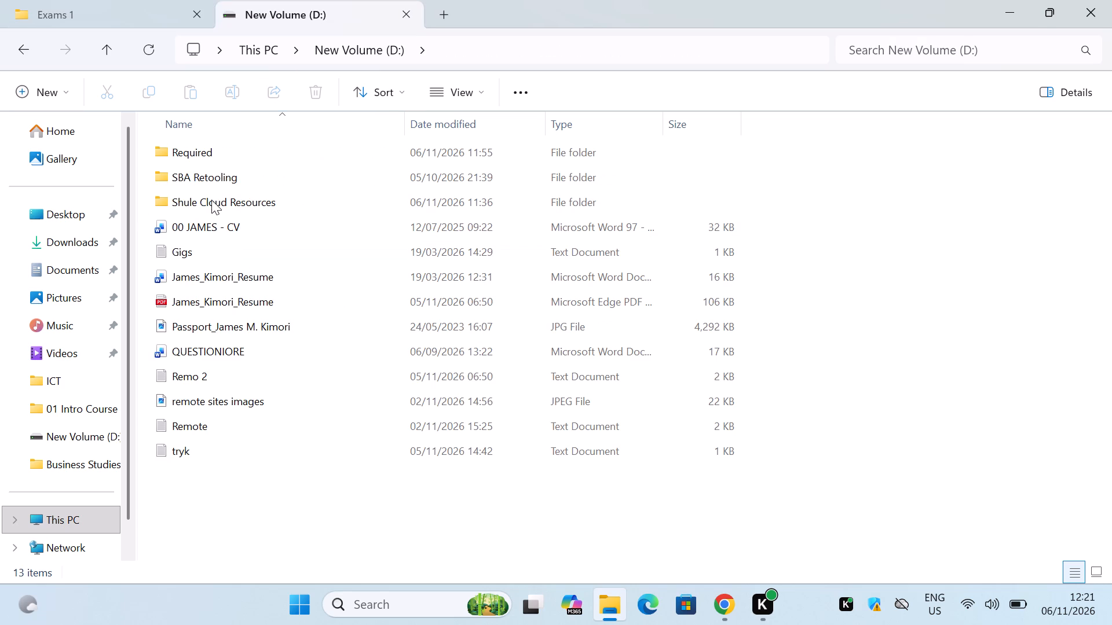
pyautogui.doubleClick(211, 200)
pyautogui.doubleClick(188, 204)
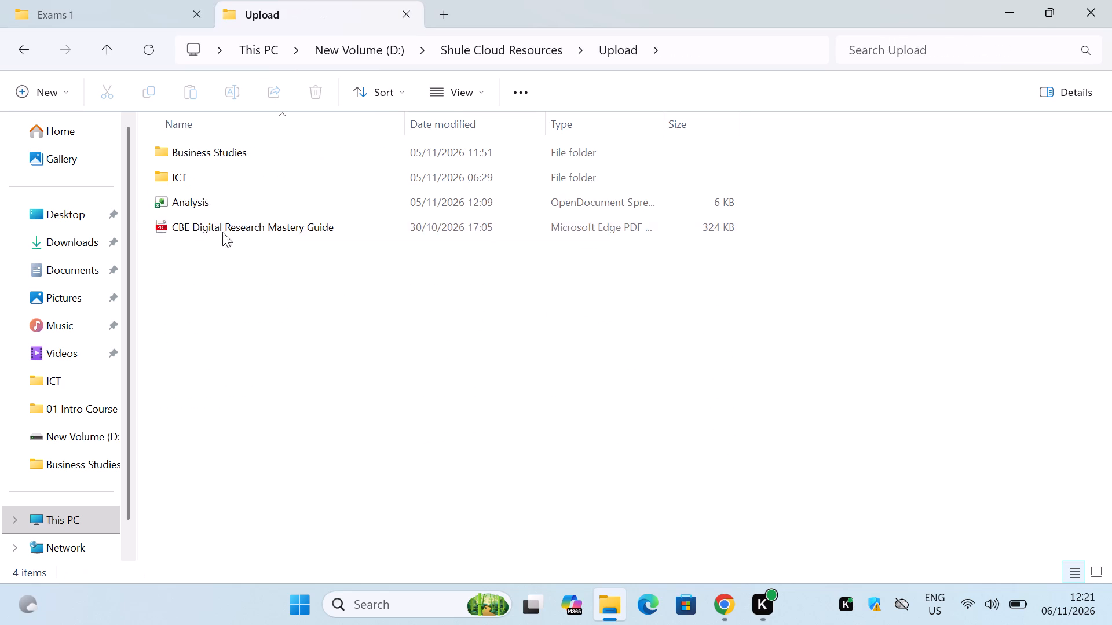
pyautogui.doubleClick(223, 156)
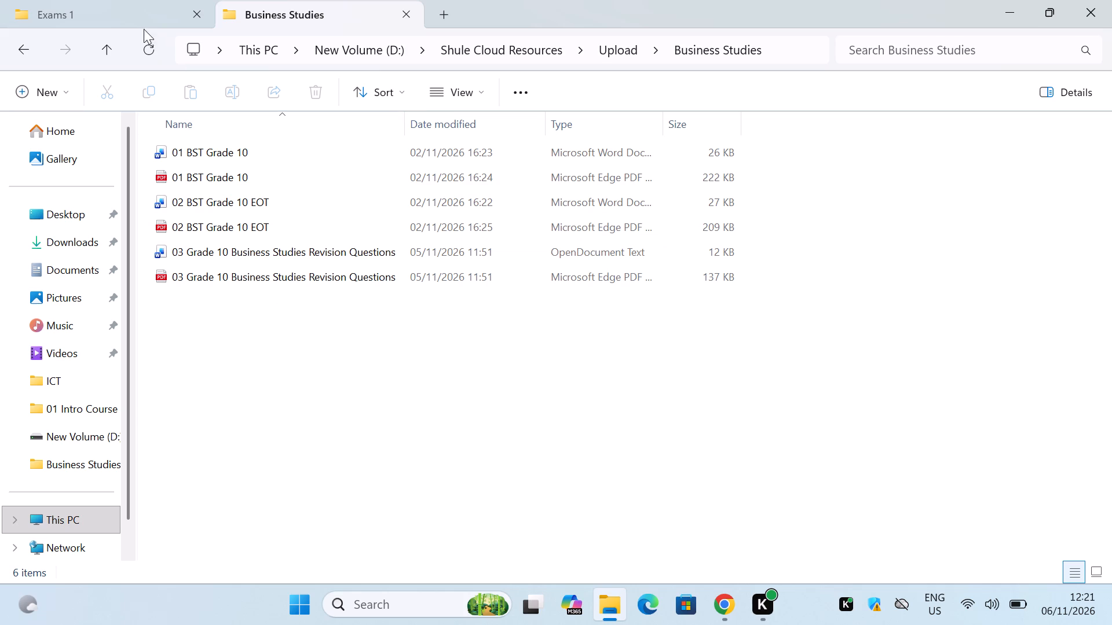
# Open 03 Grade_10_Business_Studies_SBA_Examination_1 from the Exams 1 folder in Word and enable editing.
pyautogui.click(130, 21)
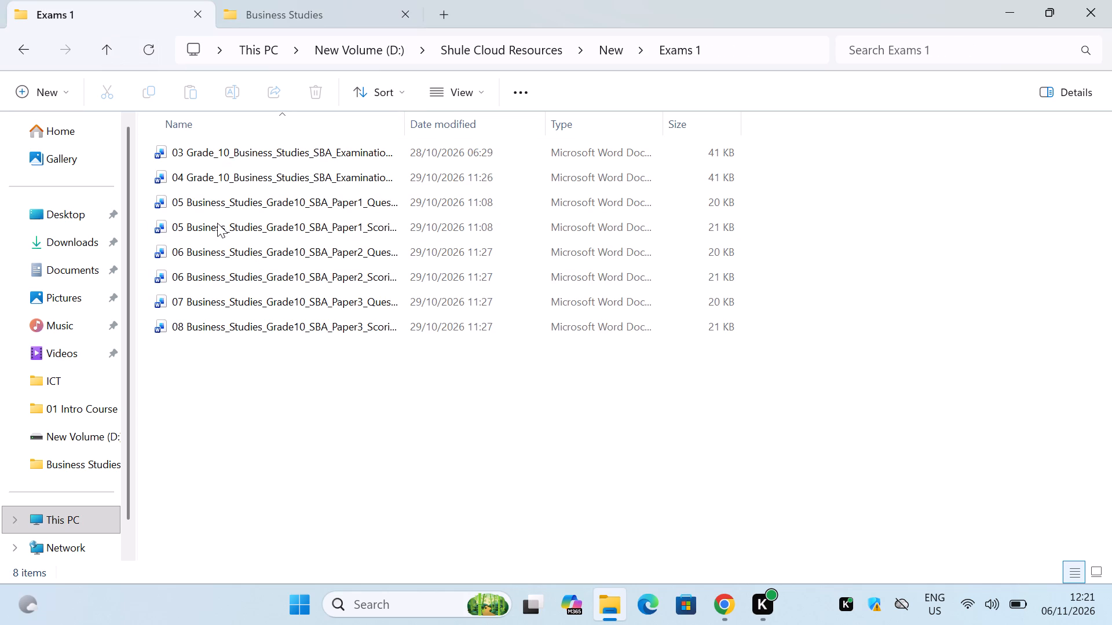
pyautogui.doubleClick(237, 150)
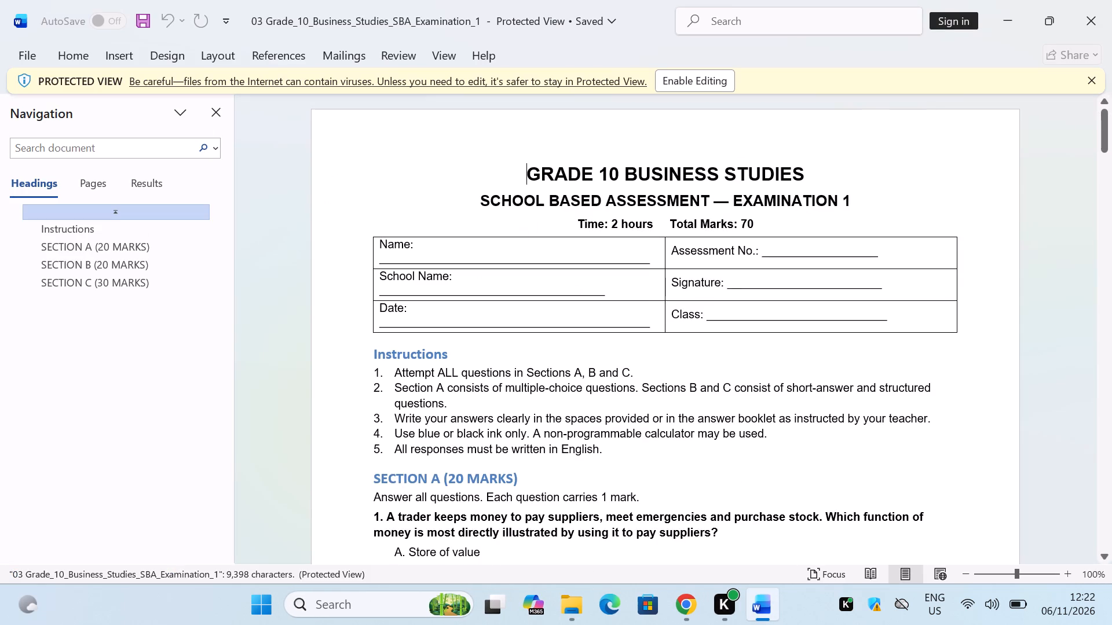
pyautogui.click(484, 204)
pyautogui.write('SHULE')
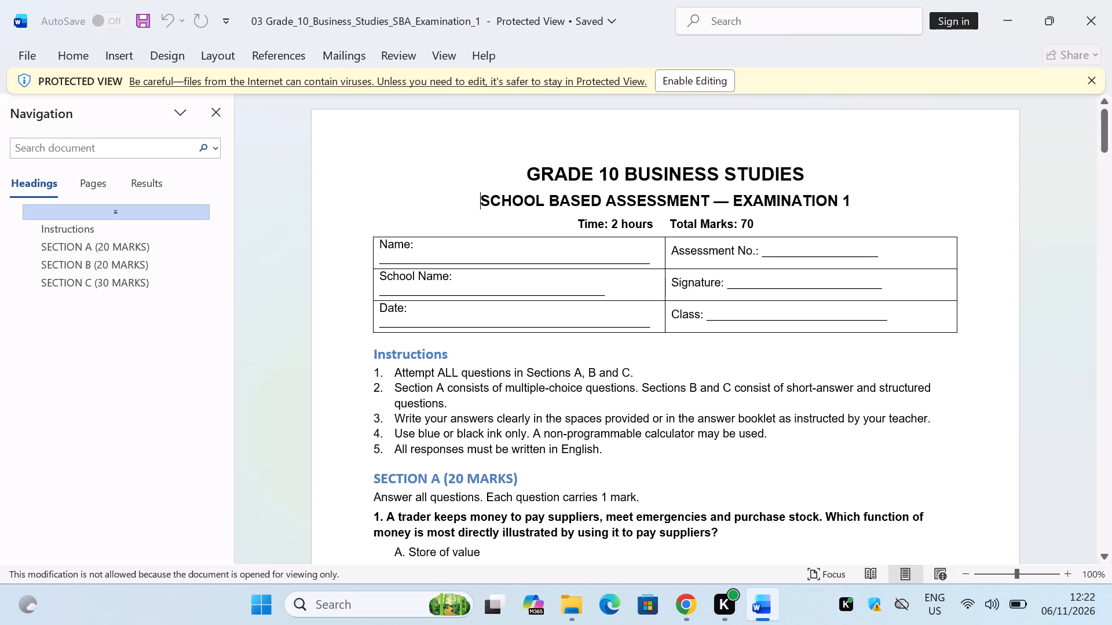
pyautogui.click(714, 89)
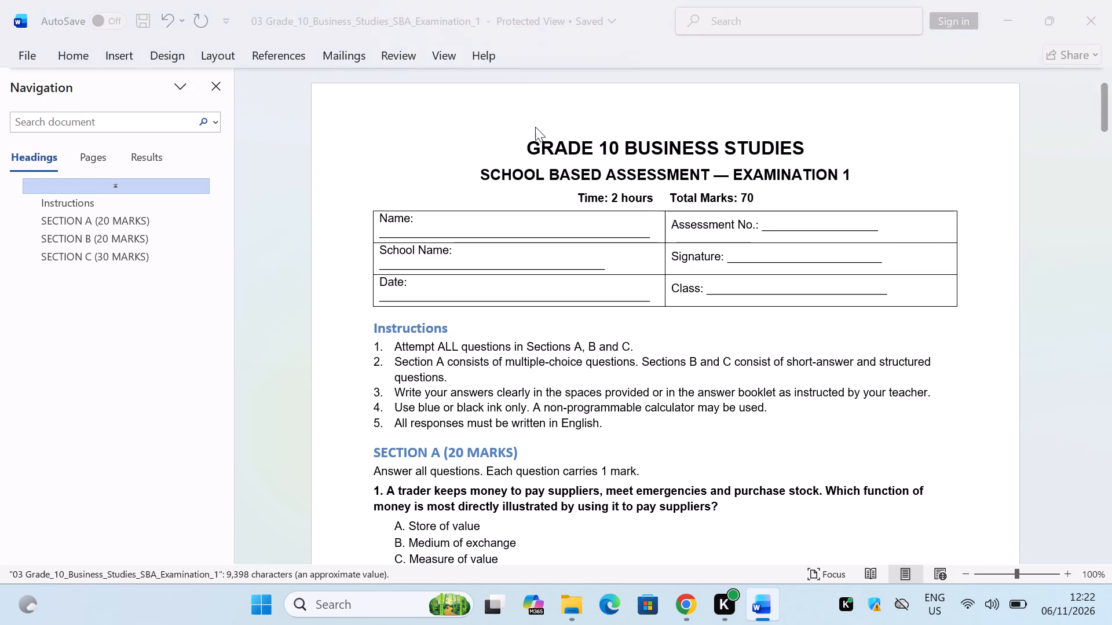
# Replace SCHOOL BASED ASSESSMENT with SHULE CLOUD in the subtitle line, keeping the dash and EXAMINATION 1.
pyautogui.click(474, 266)
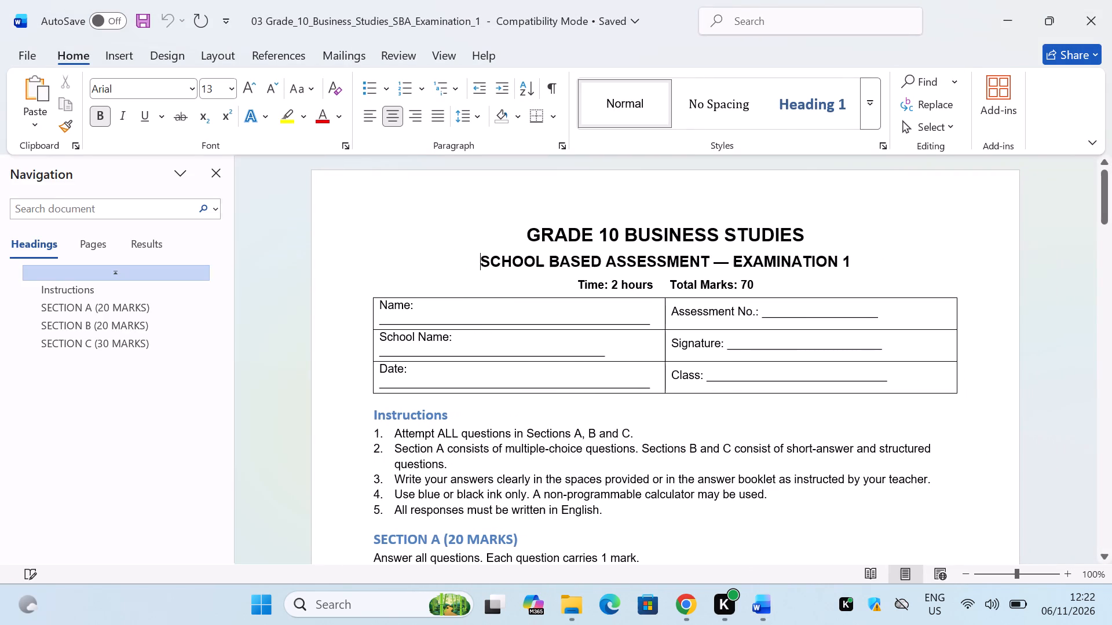
pyautogui.write('SHUL')
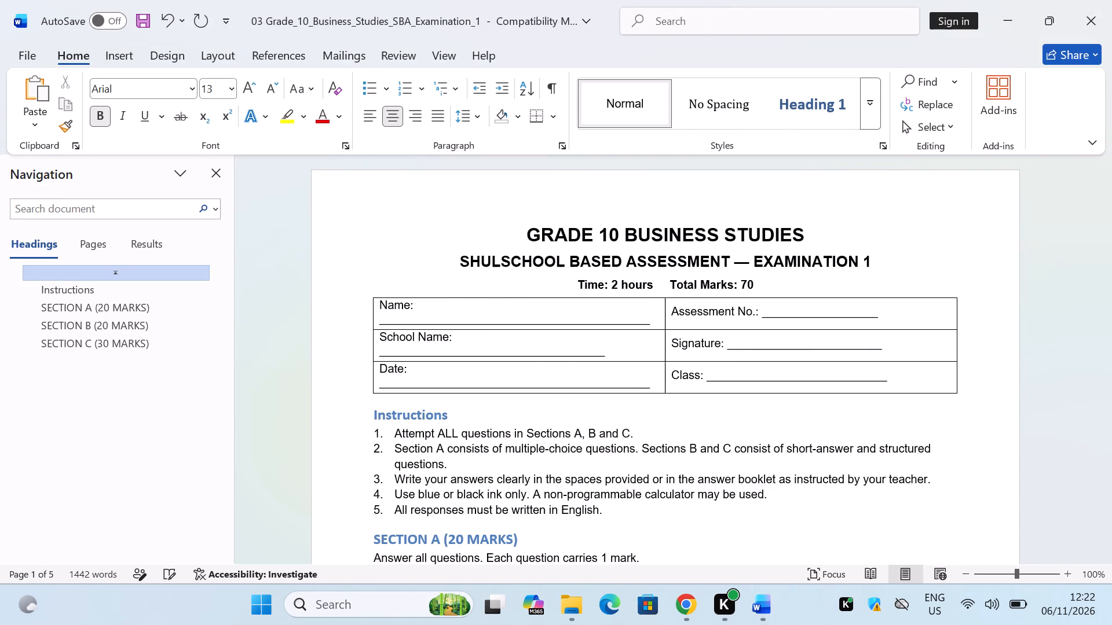
pyautogui.write('E CLOUD')
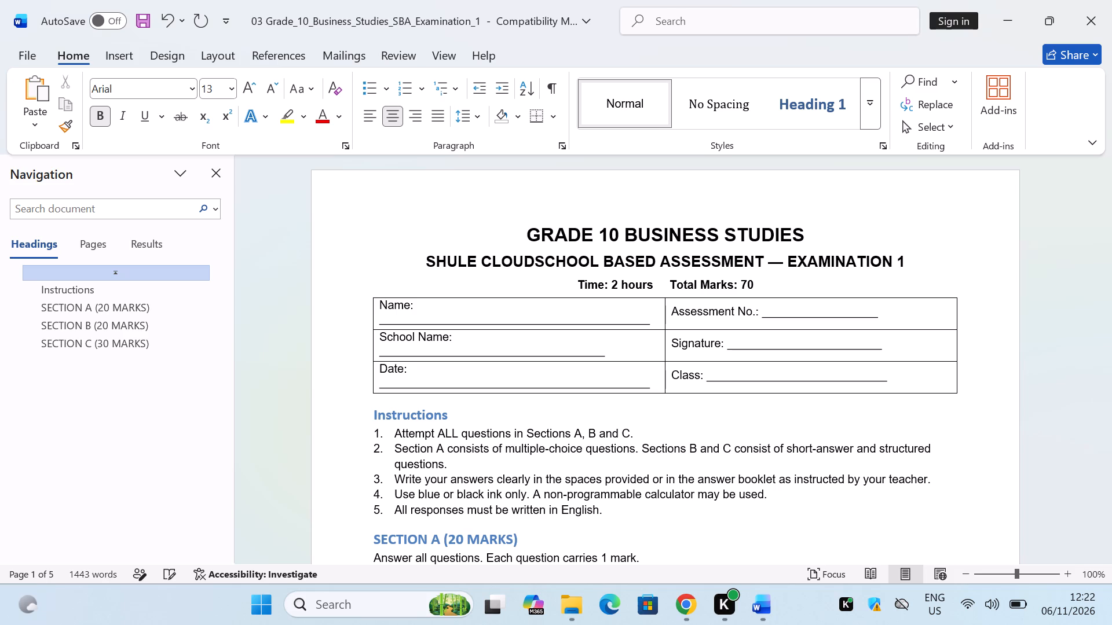
pyautogui.press('space')
pyautogui.press('Delete')
pyautogui.press('Delete')
pyautogui.press('Delete')
pyautogui.press('Delete')
pyautogui.press('Delete')
pyautogui.press('Delete')
pyautogui.press('Delete')
pyautogui.press('Delete')
pyautogui.press('Delete')
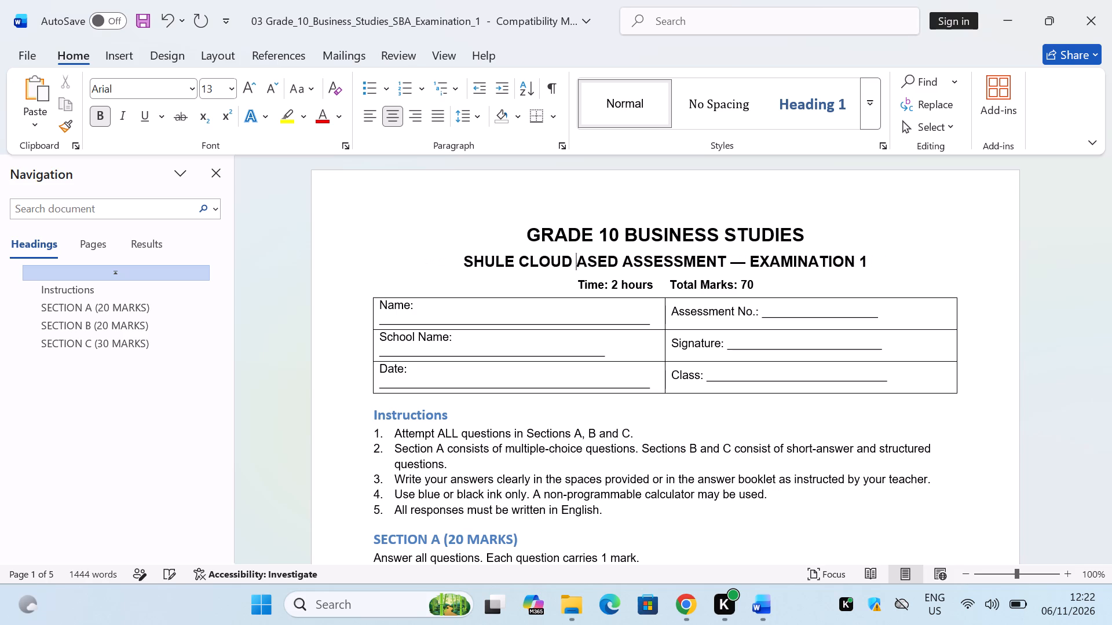
pyautogui.press('Delete')
pyautogui.press('Delete')
pyautogui.press('Delete')
pyautogui.press('Delete')
pyautogui.press('Delete')
pyautogui.press('Delete')
pyautogui.press('Delete')
pyautogui.press('Delete')
pyautogui.press('Delete')
pyautogui.press('Delete')
pyautogui.press('Delete')
pyautogui.press('Delete')
pyautogui.press('Delete')
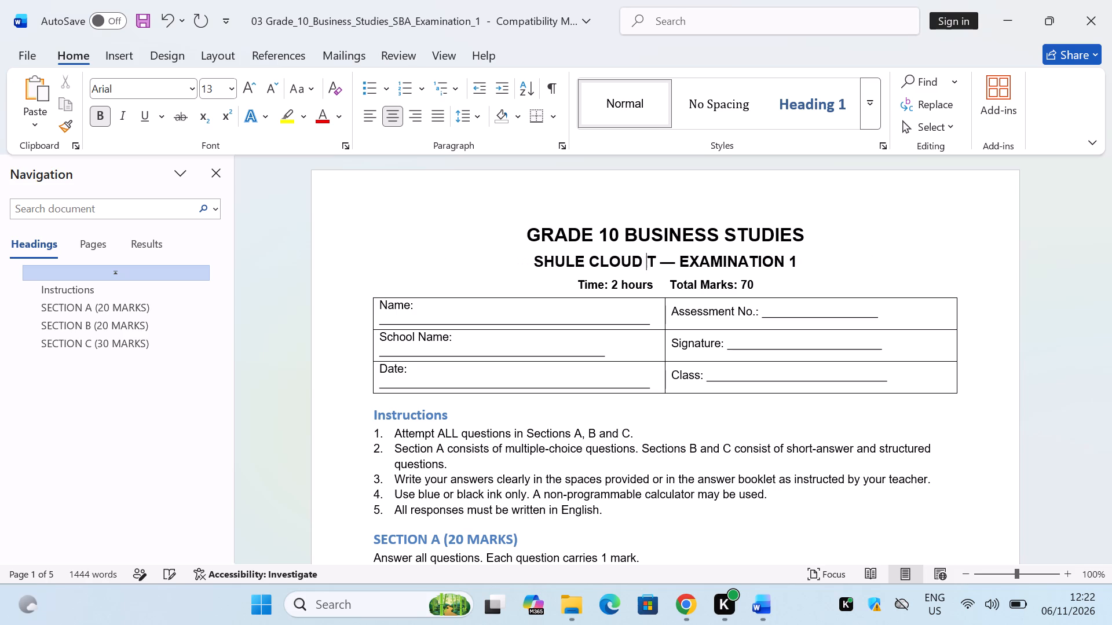
pyautogui.press('Delete')
pyautogui.press('Delete')
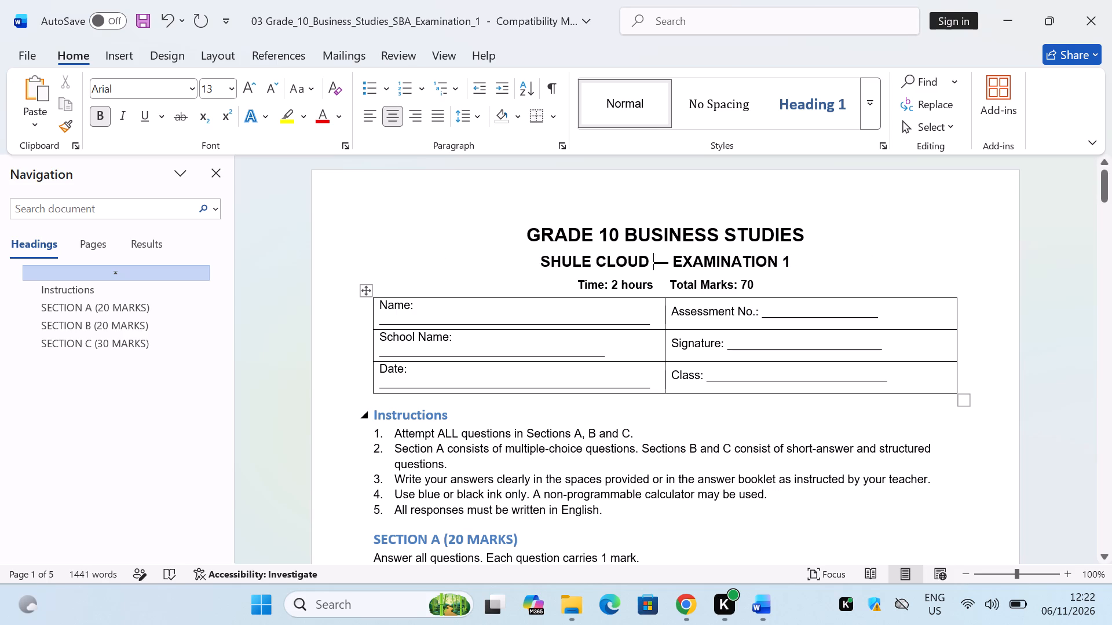
# Insert the word SAMPLE before EXAMINATION 1 in the subtitle line.
pyautogui.click(674, 261)
pyautogui.write('SAMPLE')
pyautogui.press('space')
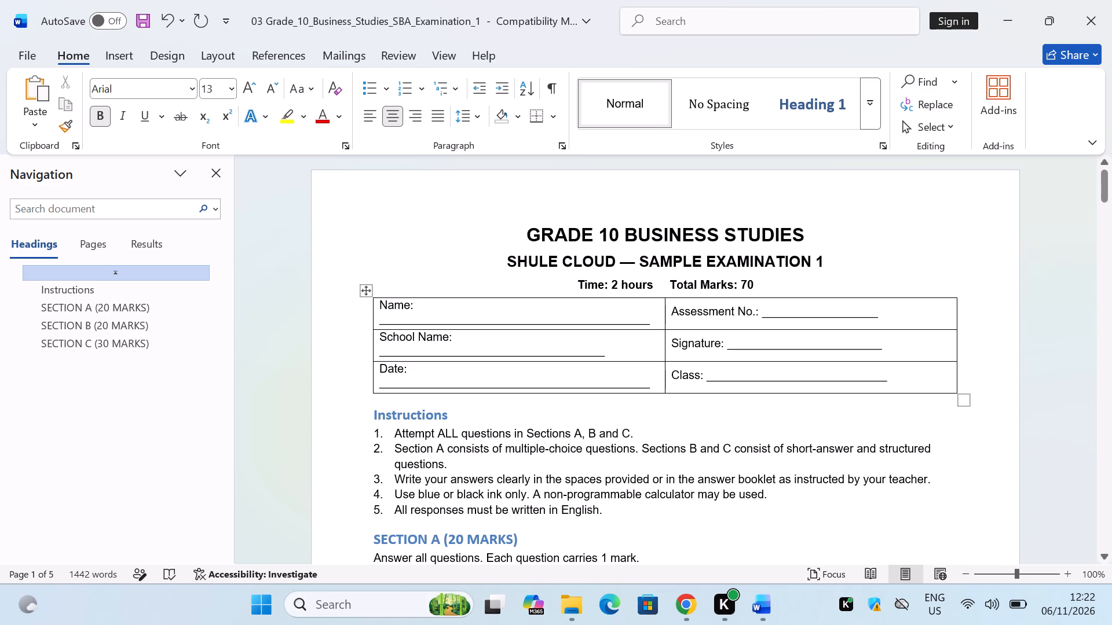
# Delete the candidate details table with the Name, School Name and Date fields above the Instructions.
pyautogui.scroll(-3, 663, 316)
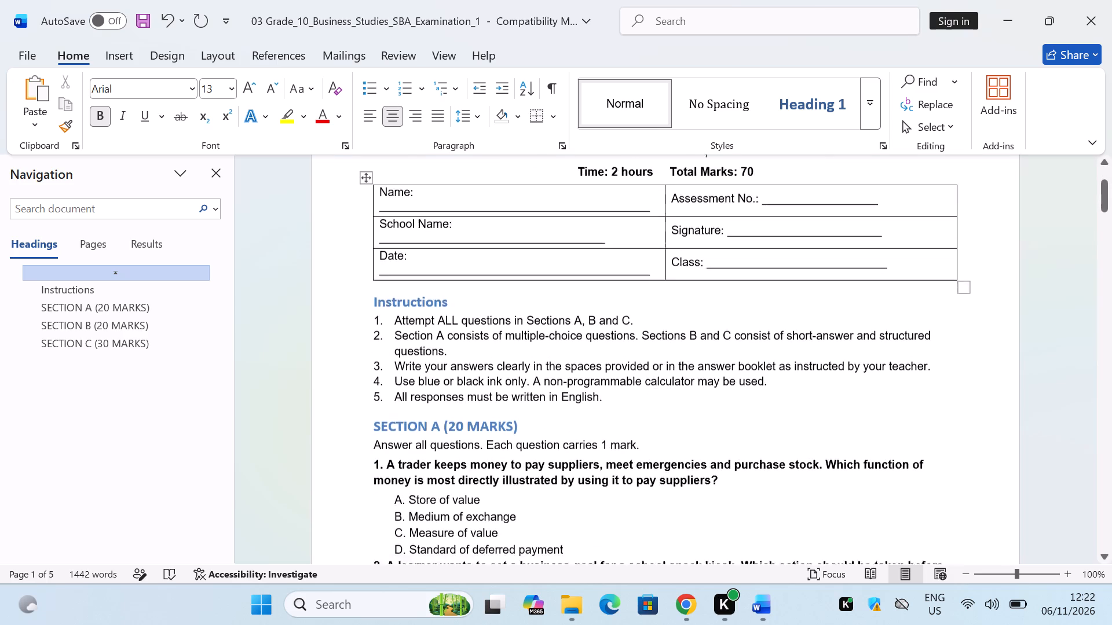
pyautogui.scroll(-2, 663, 316)
pyautogui.scroll(4, 663, 315)
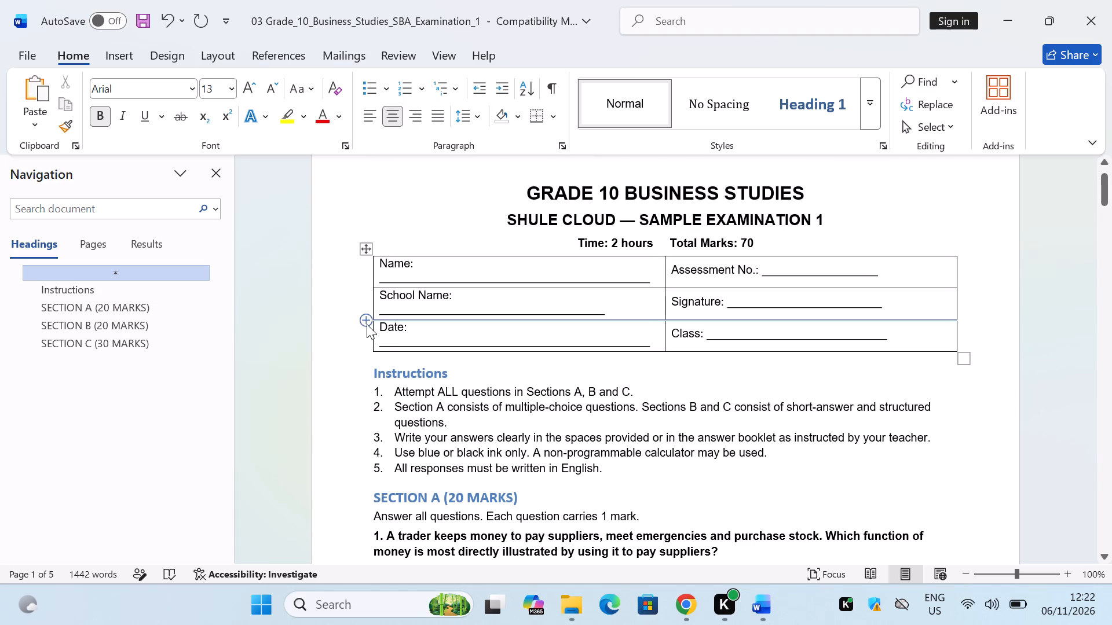
pyautogui.click(366, 249)
pyautogui.press('BackSpace')
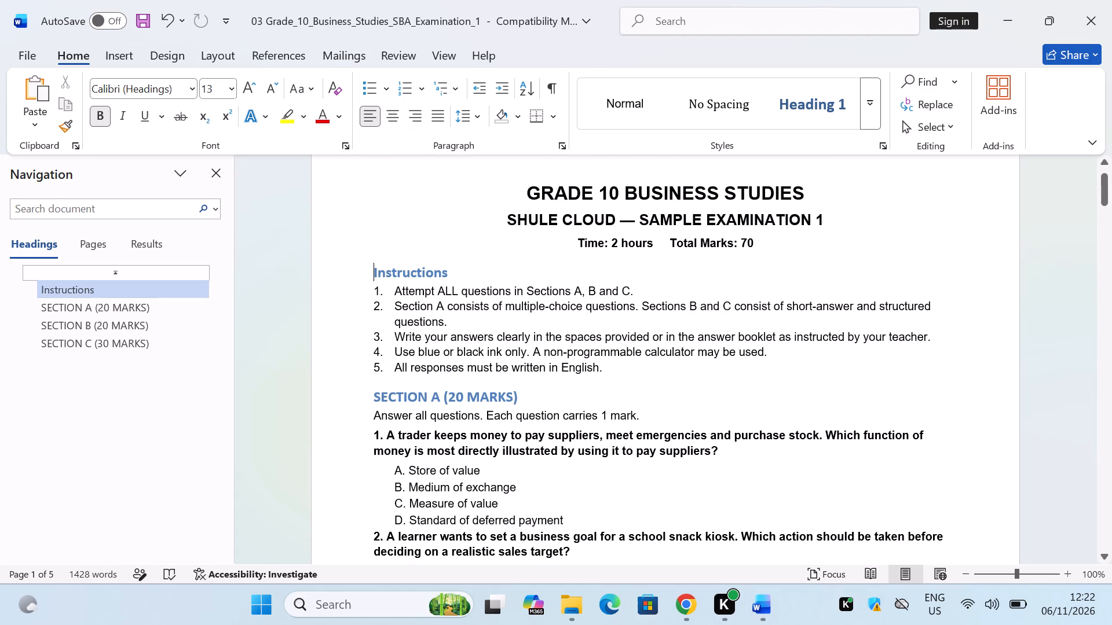
# Set the text of the whole document to 12 pt Times New Roman.
pyautogui.scroll(-4, 527, 377)
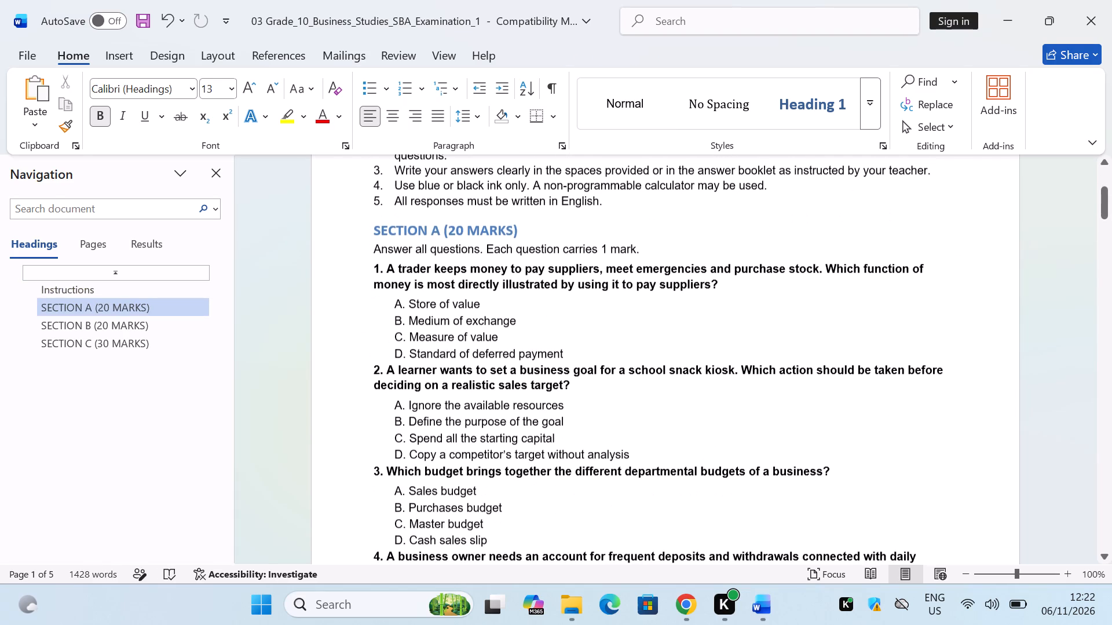
pyautogui.hotkey('ctrl', 'a')
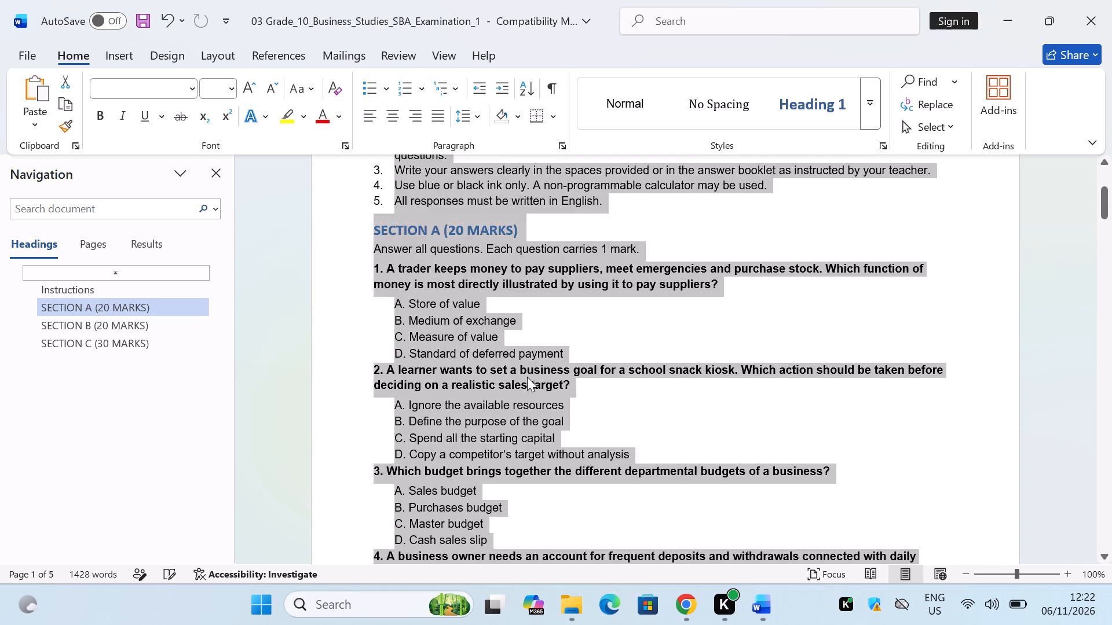
pyautogui.click(209, 89)
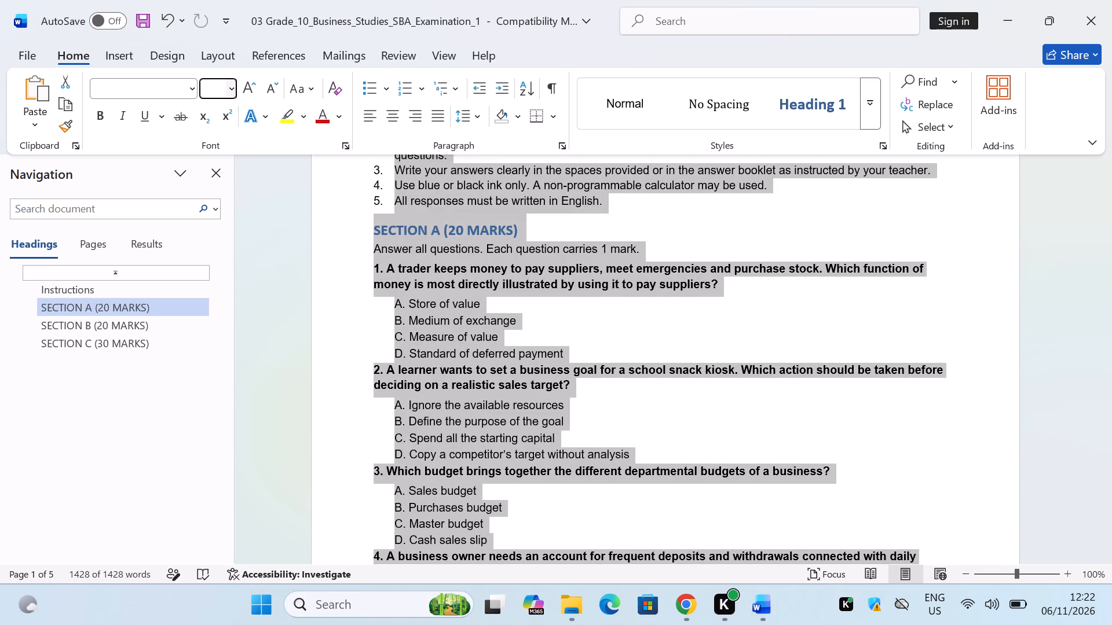
pyautogui.write('12')
pyautogui.press('Return')
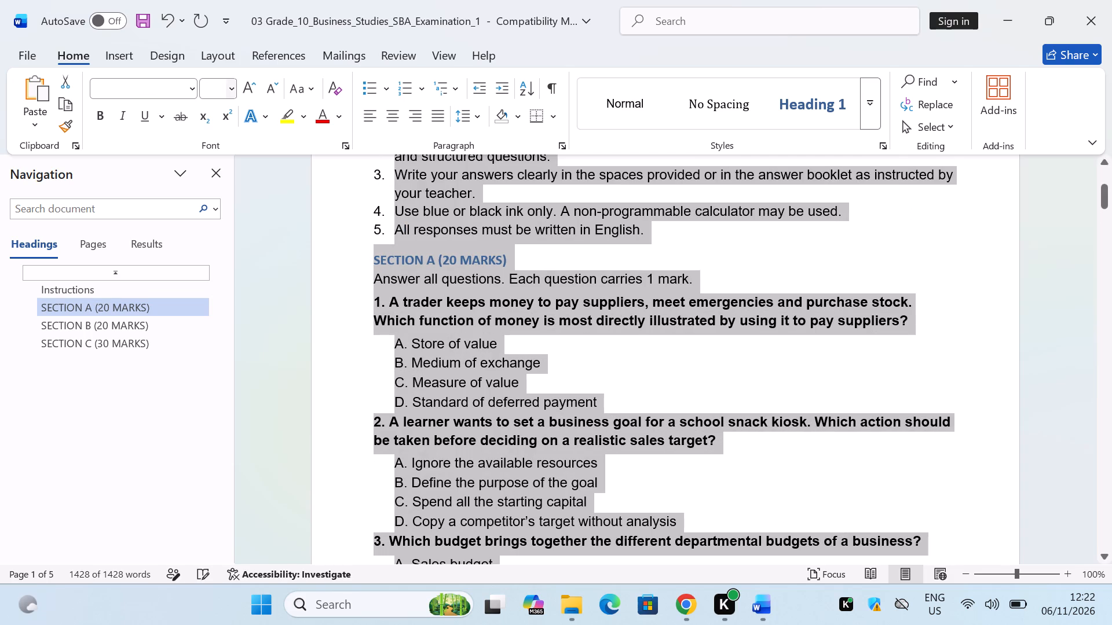
pyautogui.click(164, 94)
pyautogui.press('t')
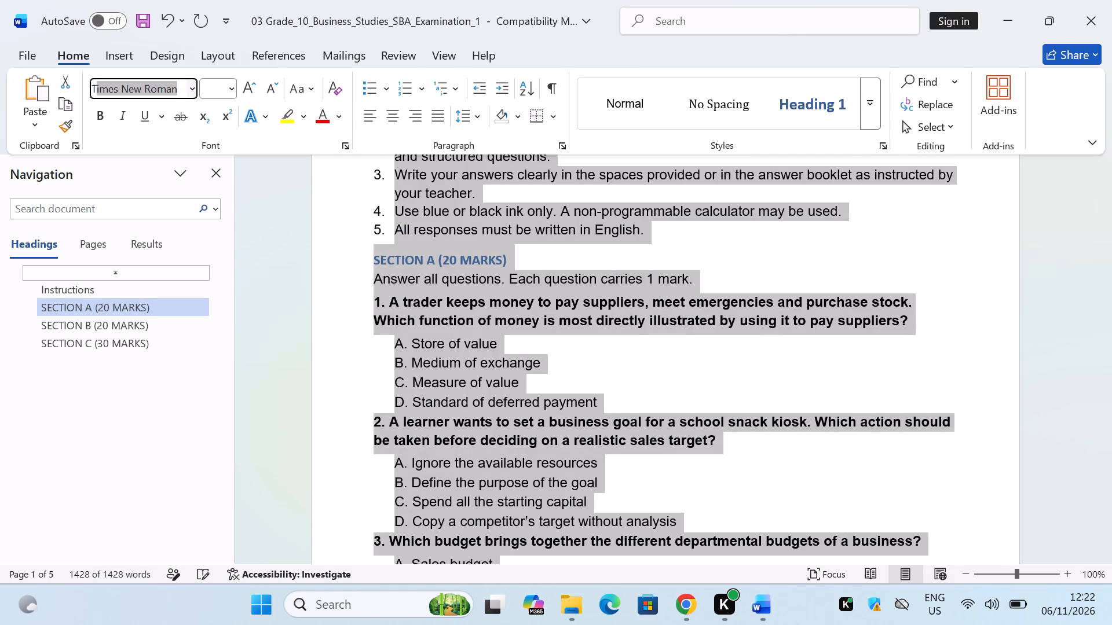
pyautogui.press('Return')
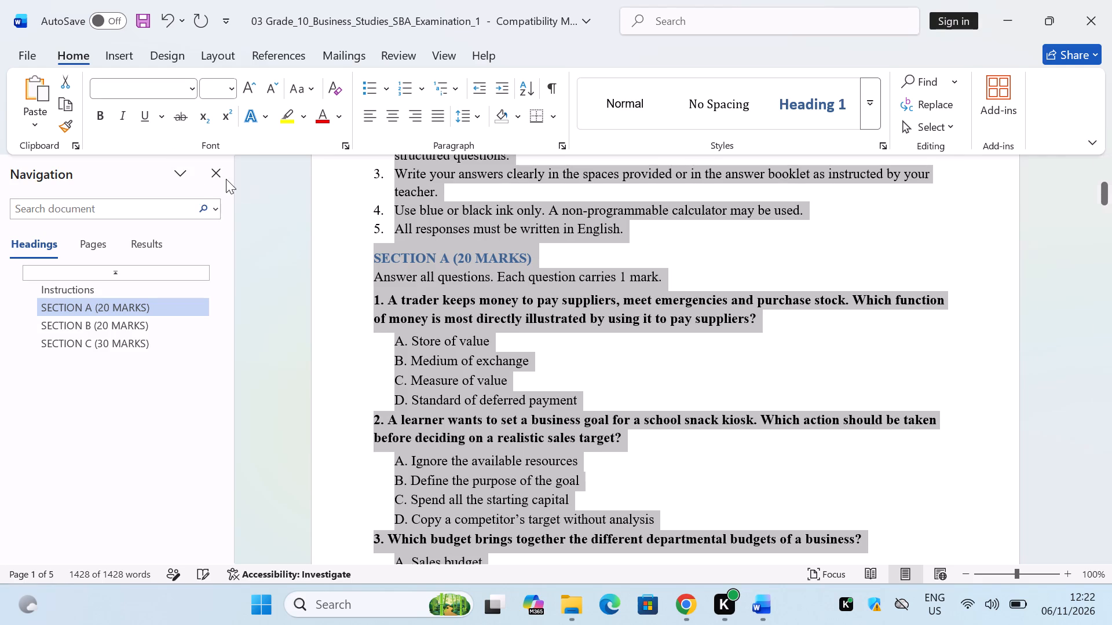
# Close the Navigation pane and check the reformatted heading and instructions on the first page.
pyautogui.click(217, 175)
pyautogui.scroll(12, 414, 304)
pyautogui.scroll(-1, 414, 304)
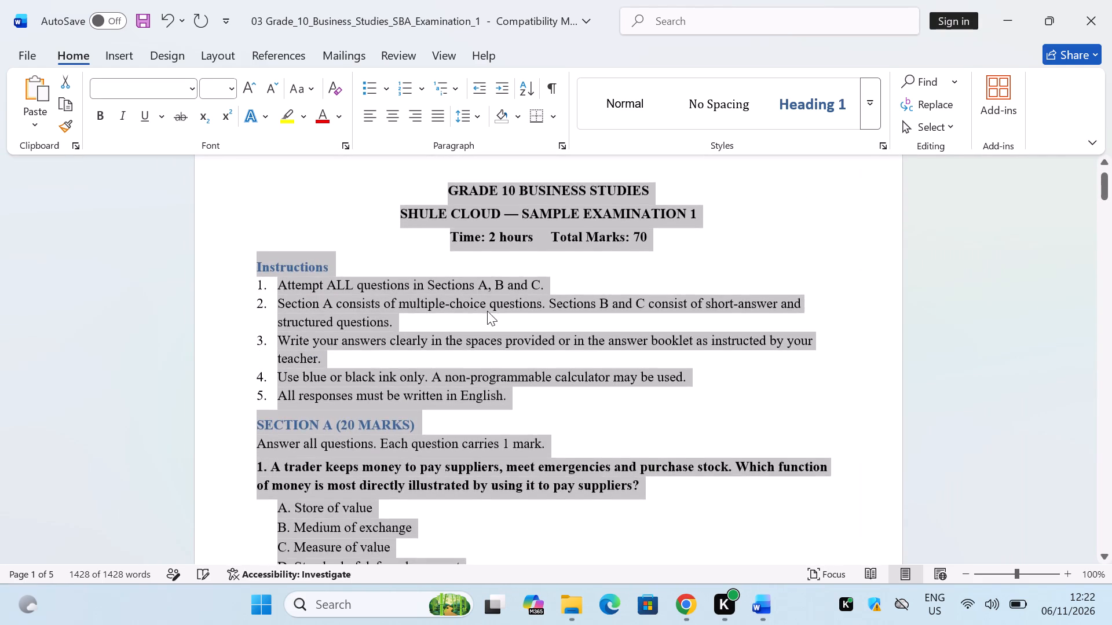
pyautogui.click(487, 311)
pyautogui.scroll(5, 486, 310)
pyautogui.scroll(-5, 514, 287)
pyautogui.scroll(4, 514, 287)
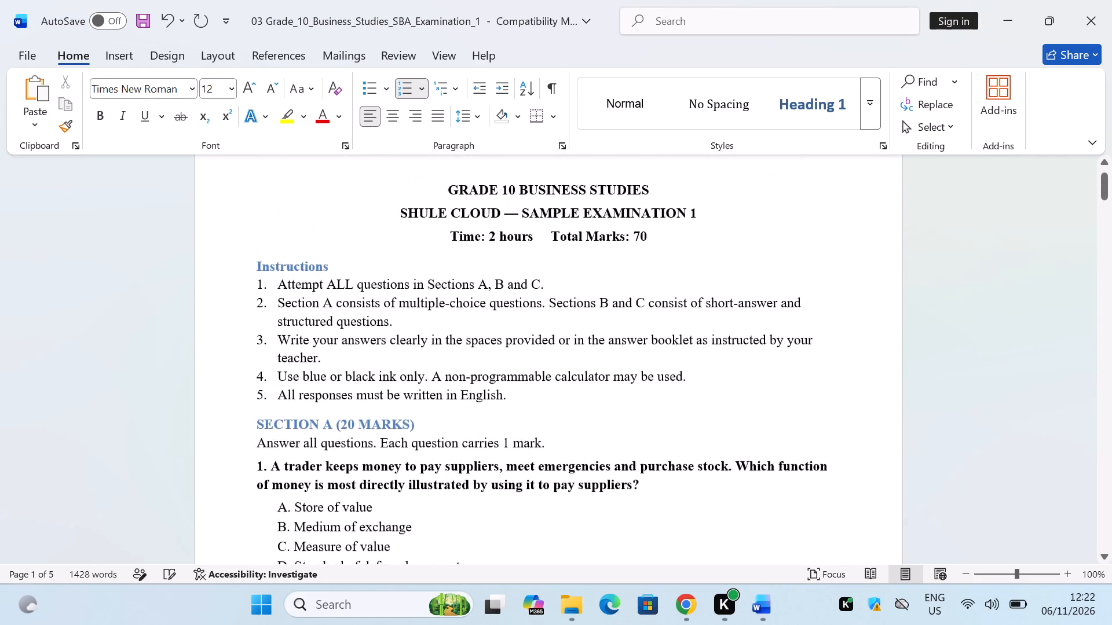
pyautogui.scroll(4, 514, 287)
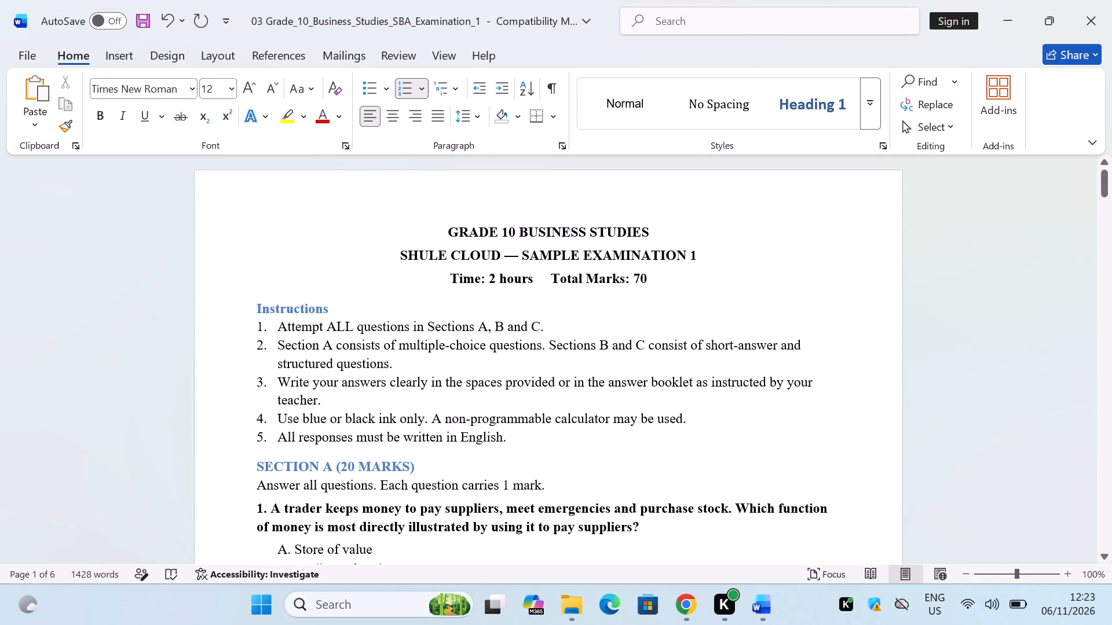
pyautogui.click(378, 251)
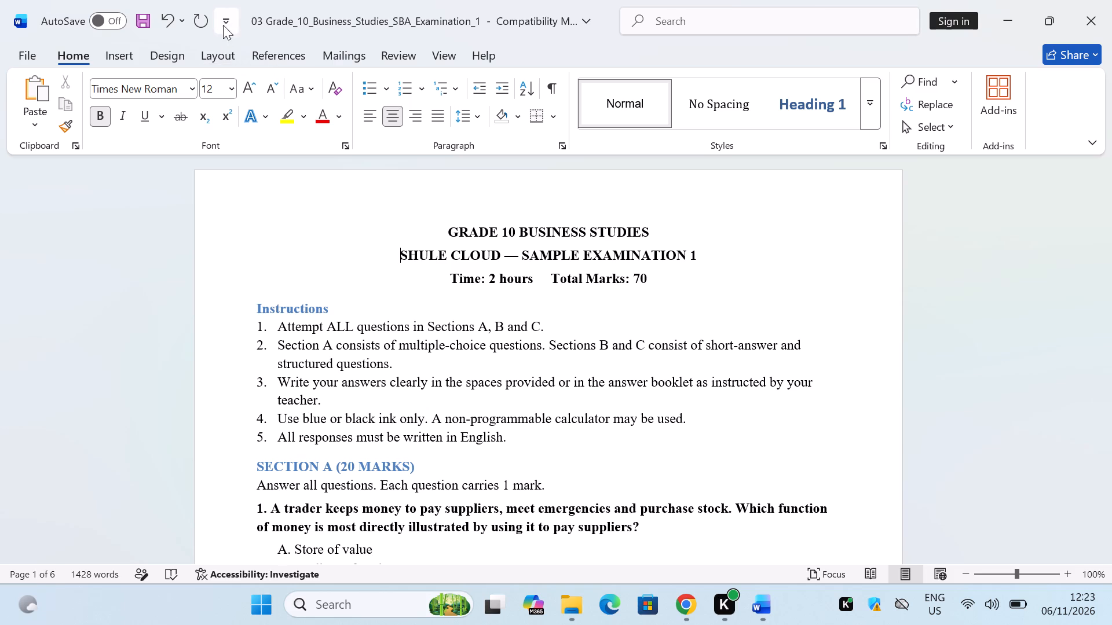
# Add the Print Preview and Print command to the quick access commands.
pyautogui.click(229, 25)
pyautogui.click(278, 229)
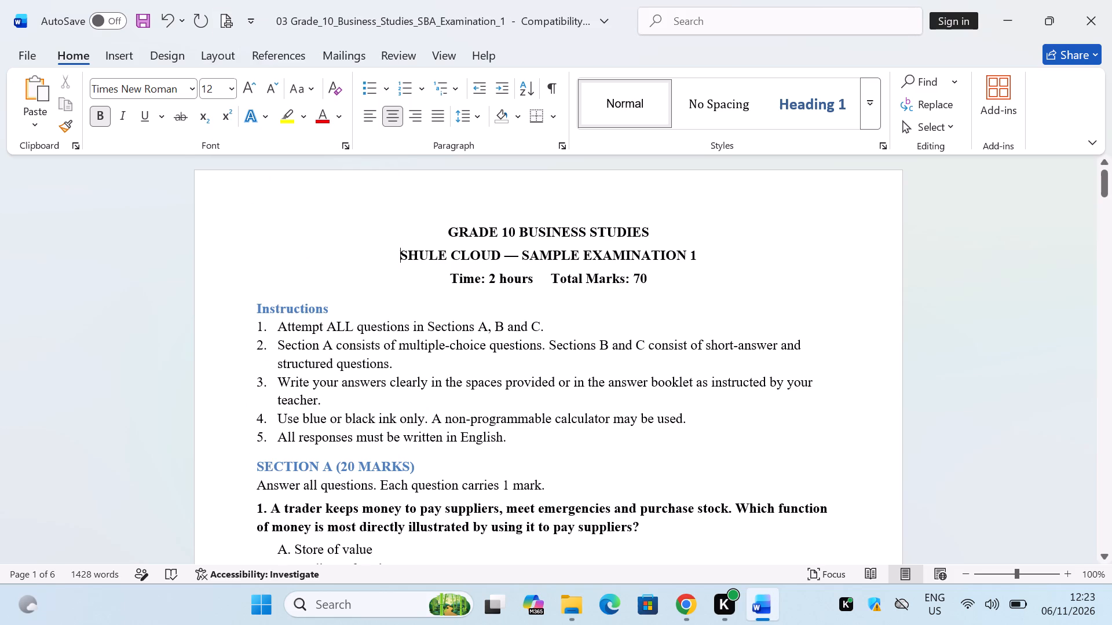
# Check the exam's page layout through to the last page in print preview and return to the document.
pyautogui.scroll(-1, 419, 309)
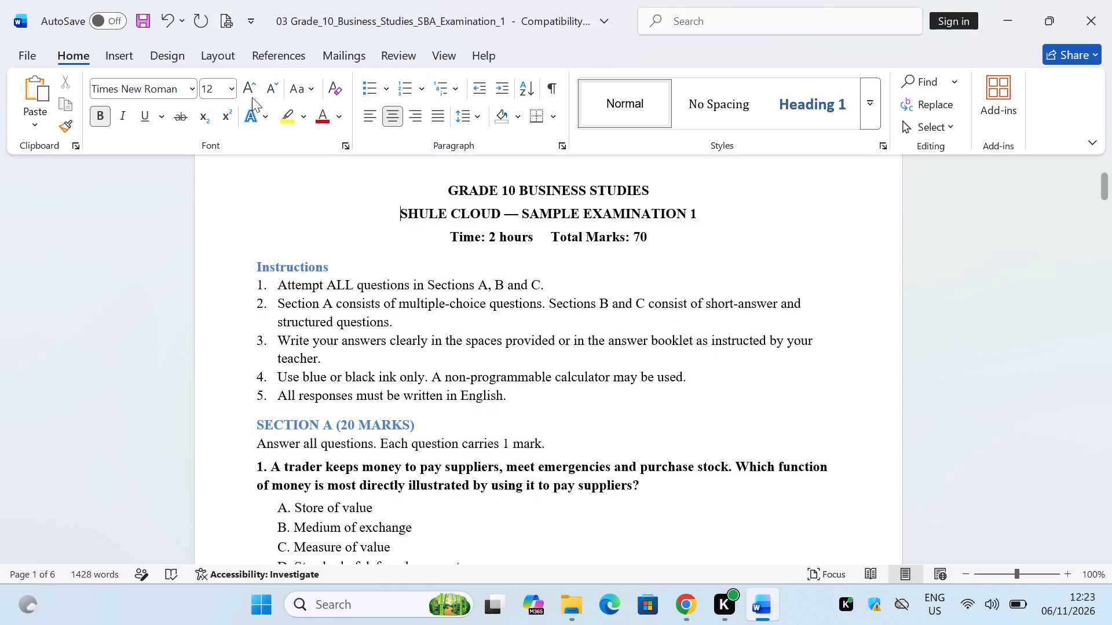
pyautogui.click(225, 23)
pyautogui.scroll(-1, 306, 258)
pyautogui.scroll(-5, 641, 321)
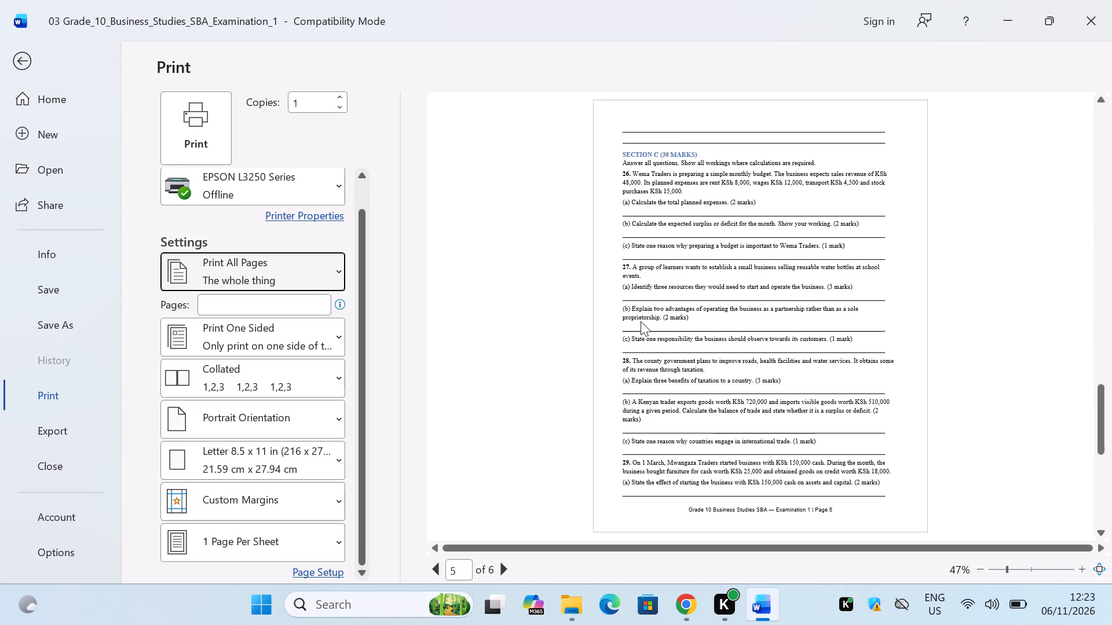
pyautogui.scroll(-4, 641, 321)
pyautogui.click(17, 64)
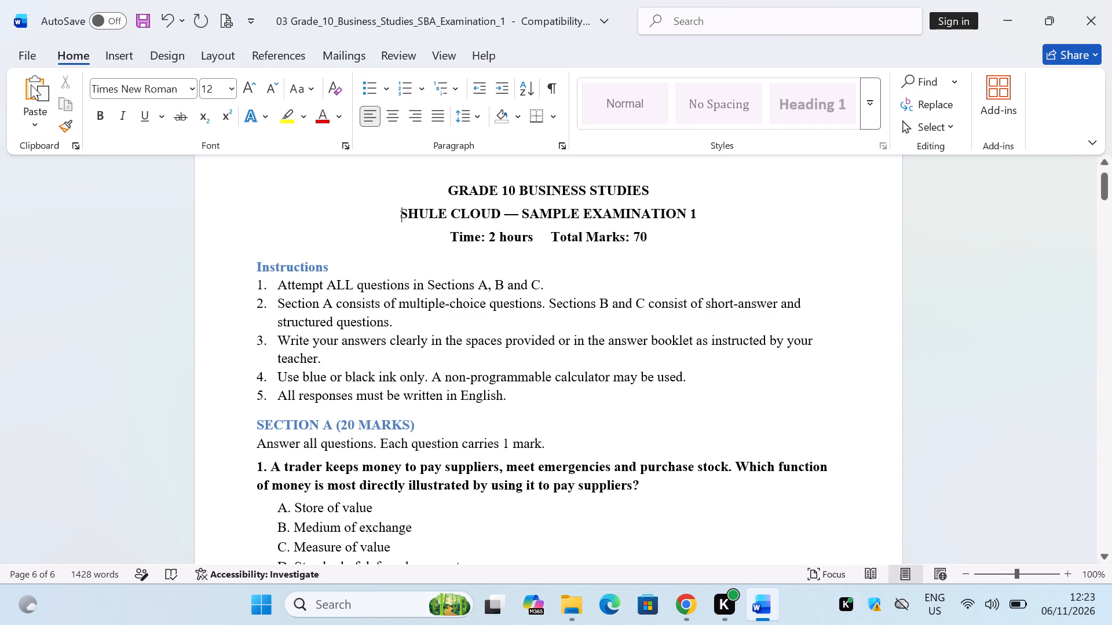
# Save the edited exam document.
pyautogui.click(141, 16)
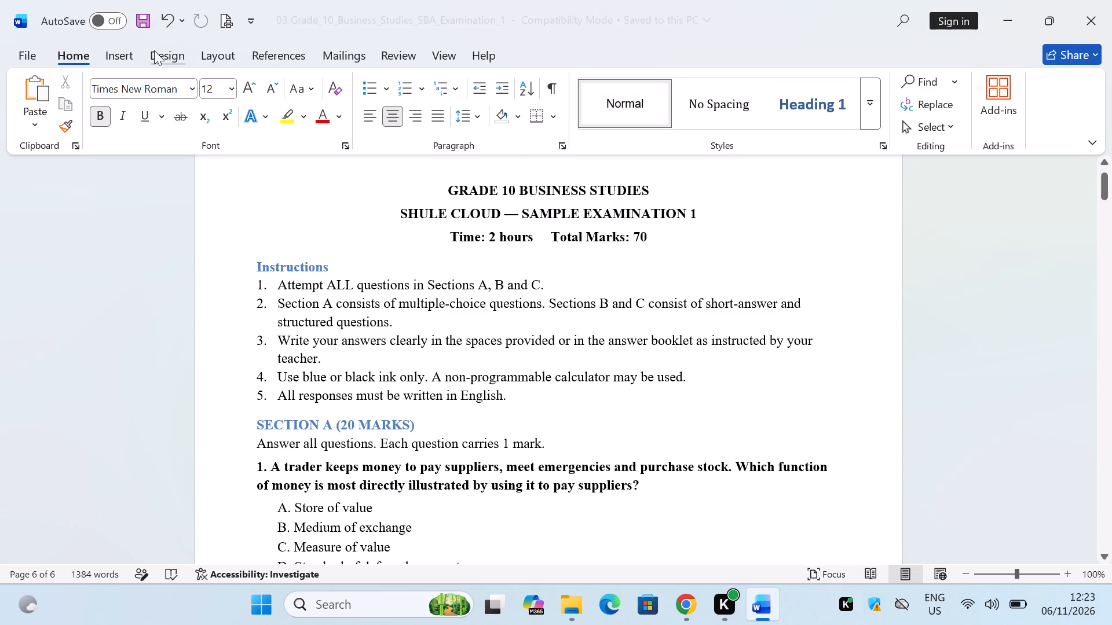
# Insert a centred page number in the Page X of Y format with bold numbers at the bottom of the pages.
pyautogui.click(111, 53)
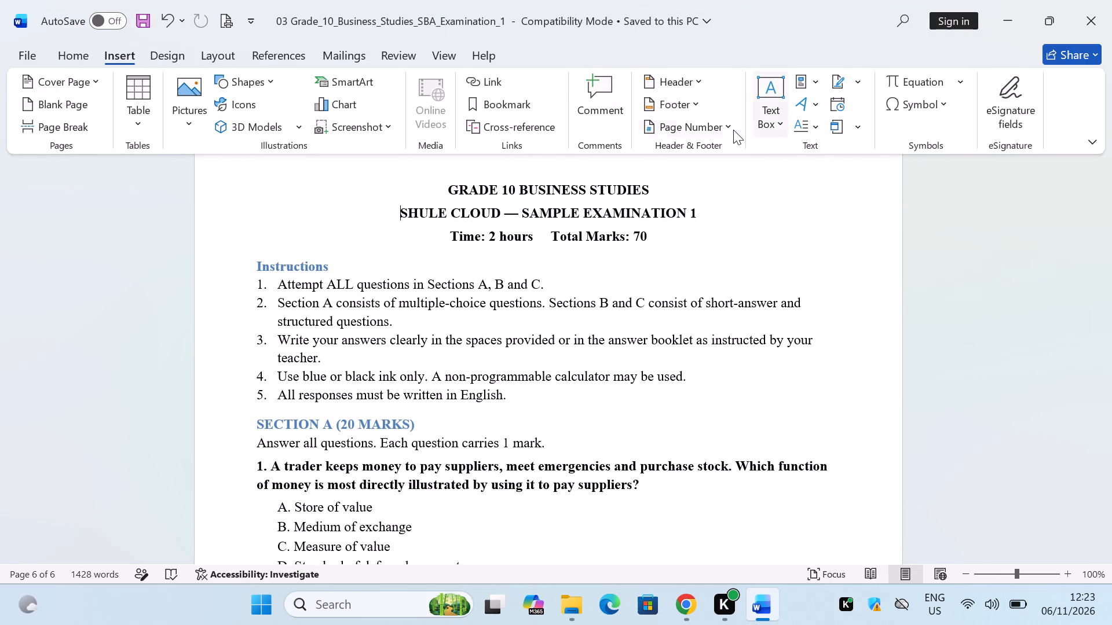
pyautogui.click(733, 130)
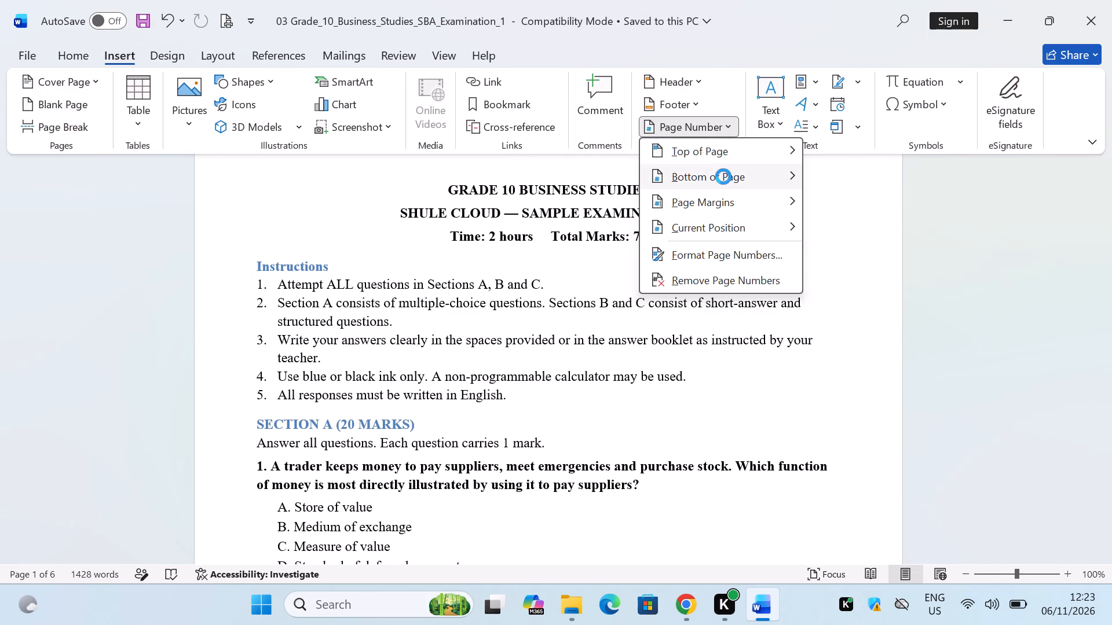
pyautogui.scroll(-1, 396, 275)
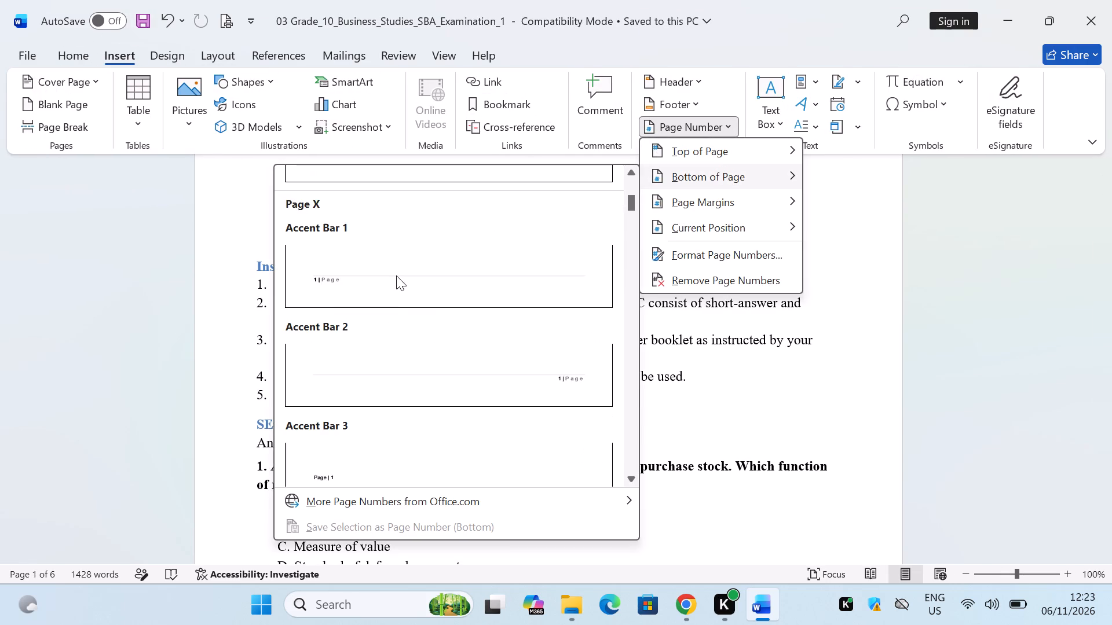
pyautogui.scroll(-2, 396, 275)
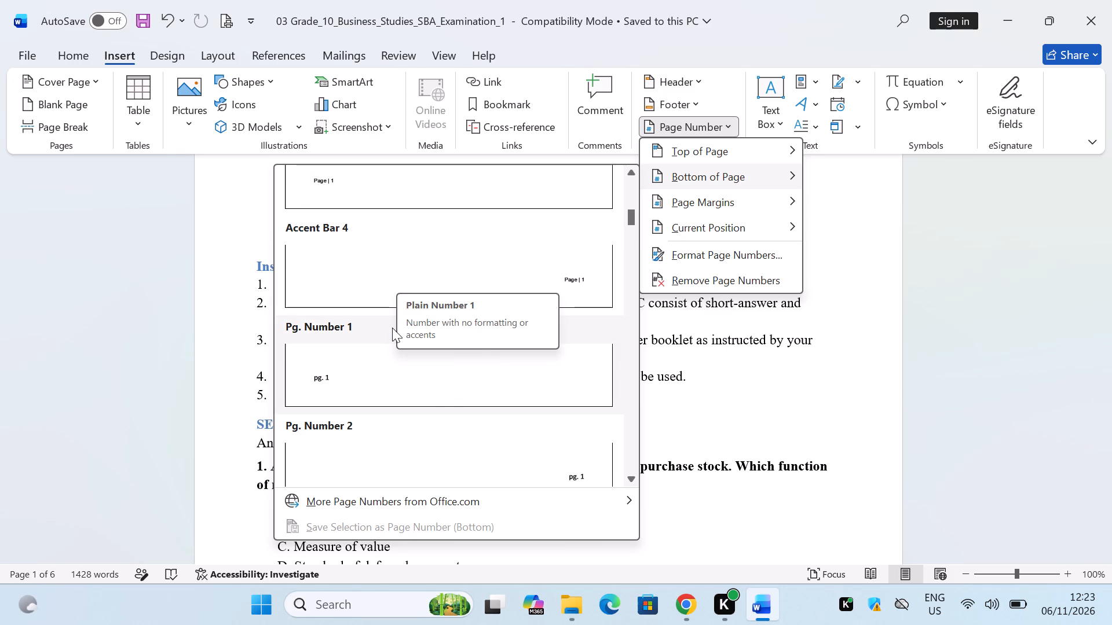
pyautogui.scroll(-1, 392, 328)
pyautogui.click(436, 407)
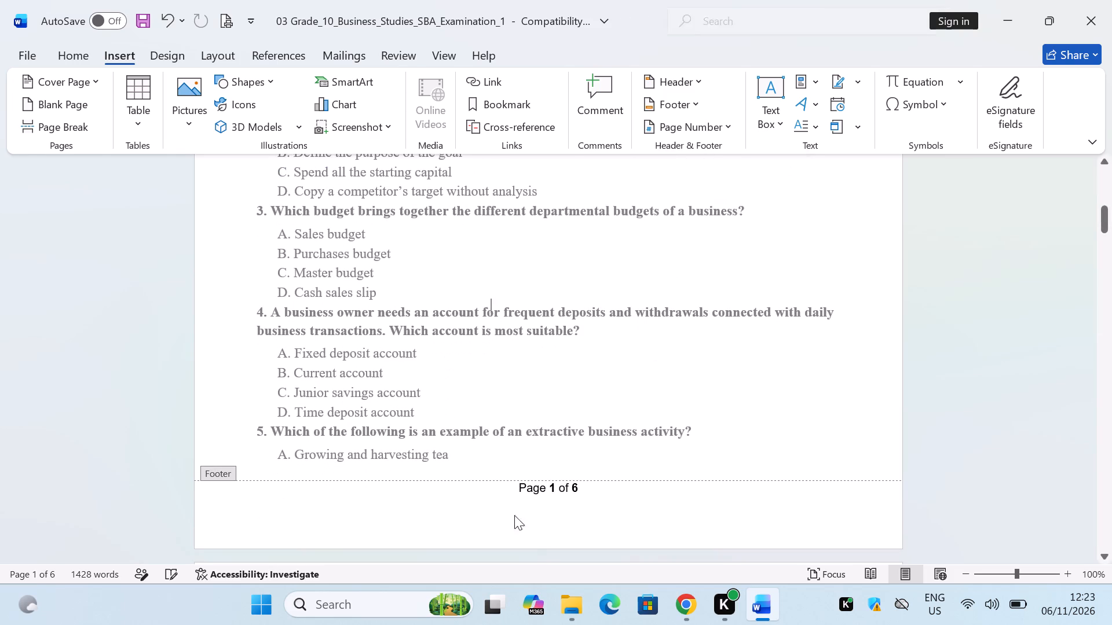
# Format the footer page number in Times New Roman at size 10 and return to the document body.
pyautogui.moveTo(518, 491); pyautogui.dragTo(580, 497)
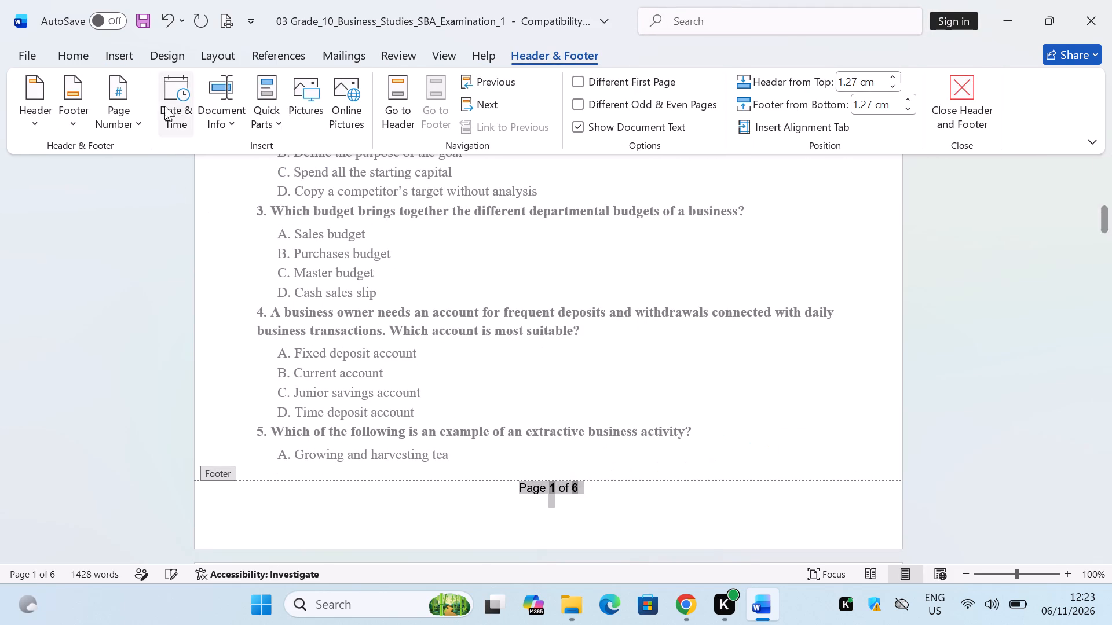
pyautogui.click(85, 53)
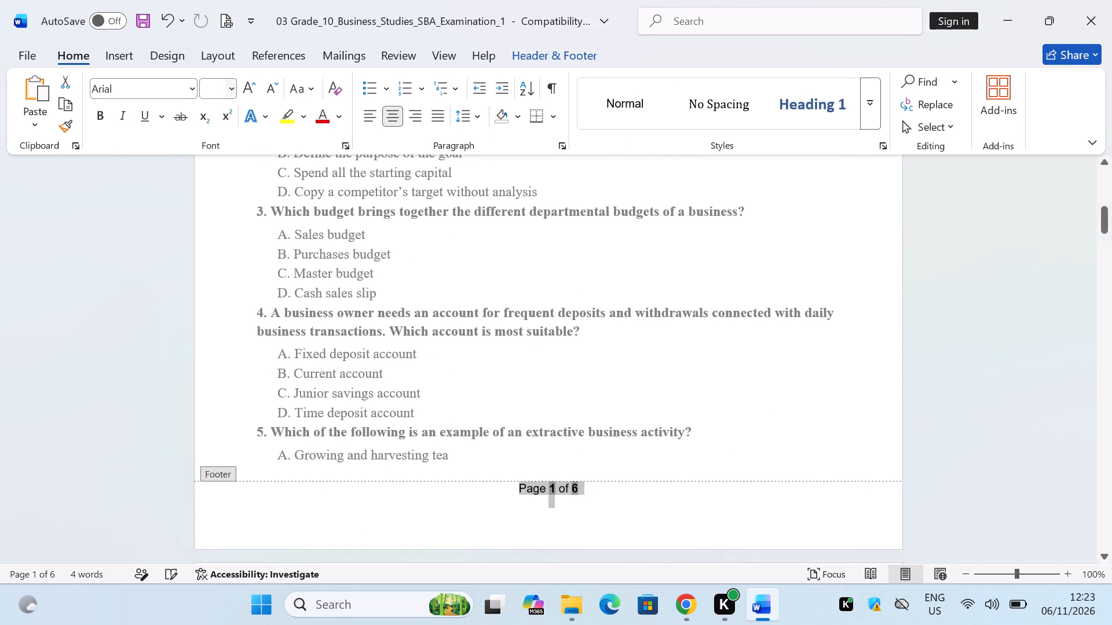
pyautogui.click(217, 91)
pyautogui.press('1')
pyautogui.press('0')
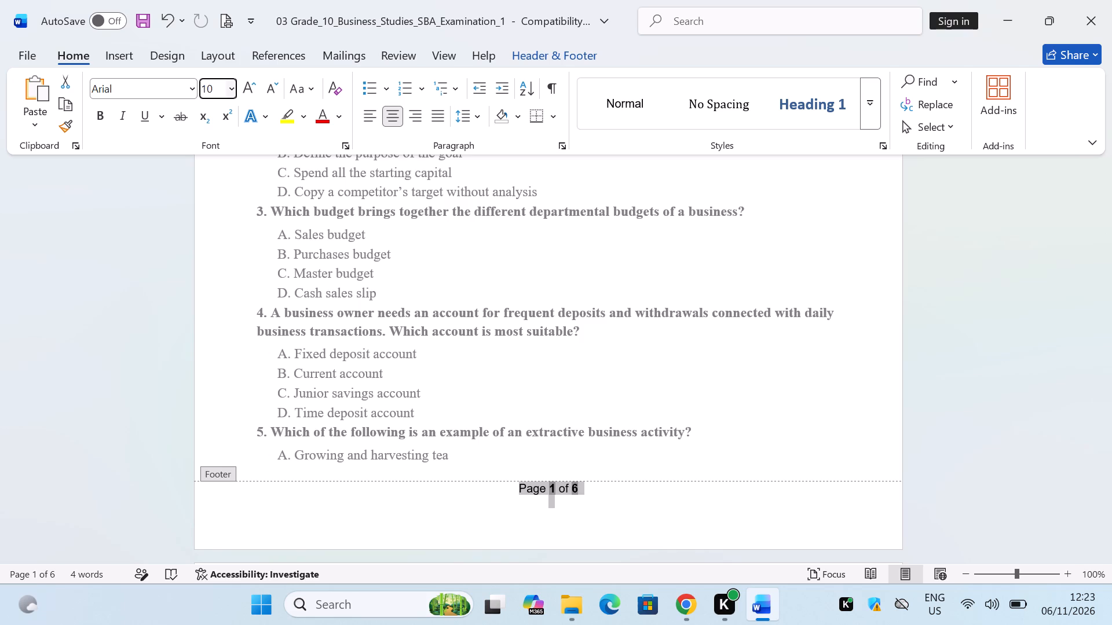
pyautogui.press('Return')
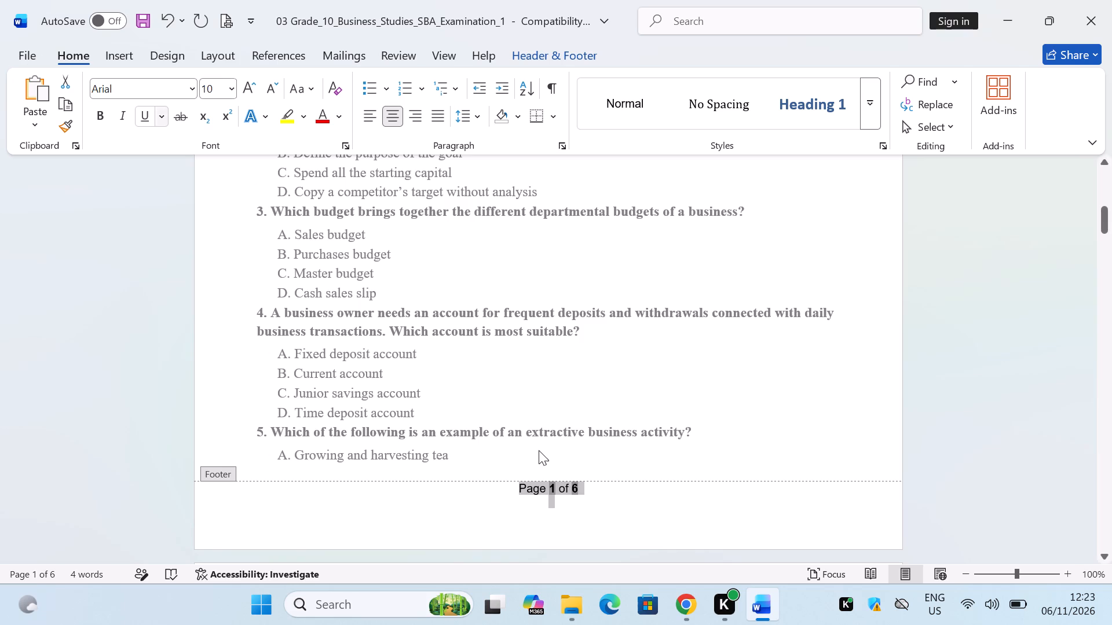
pyautogui.click(193, 87)
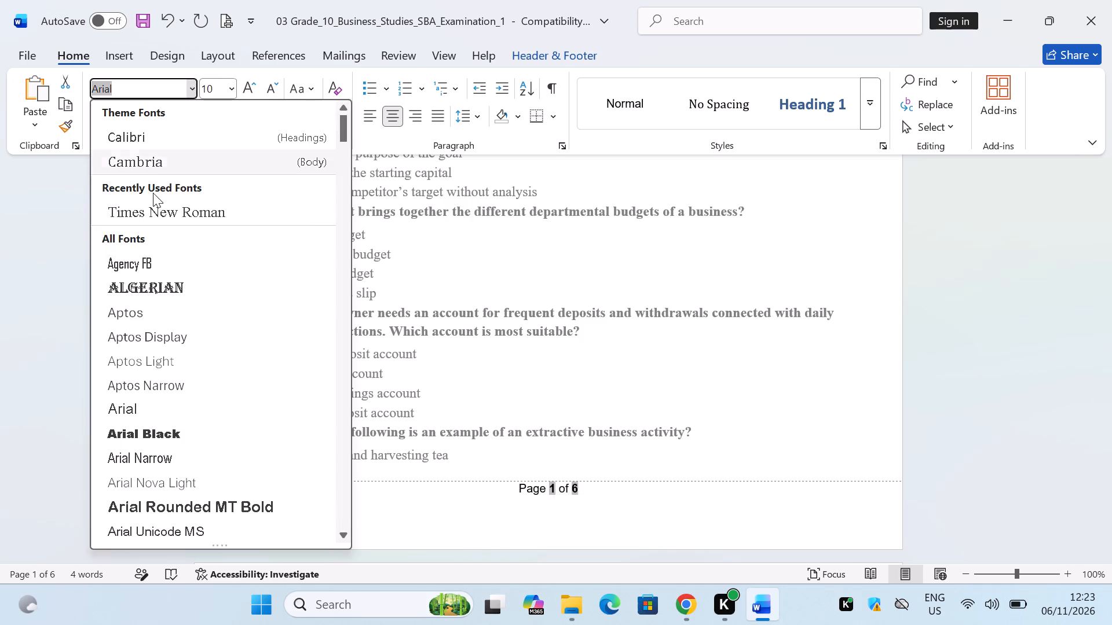
pyautogui.click(161, 209)
pyautogui.doubleClick(514, 347)
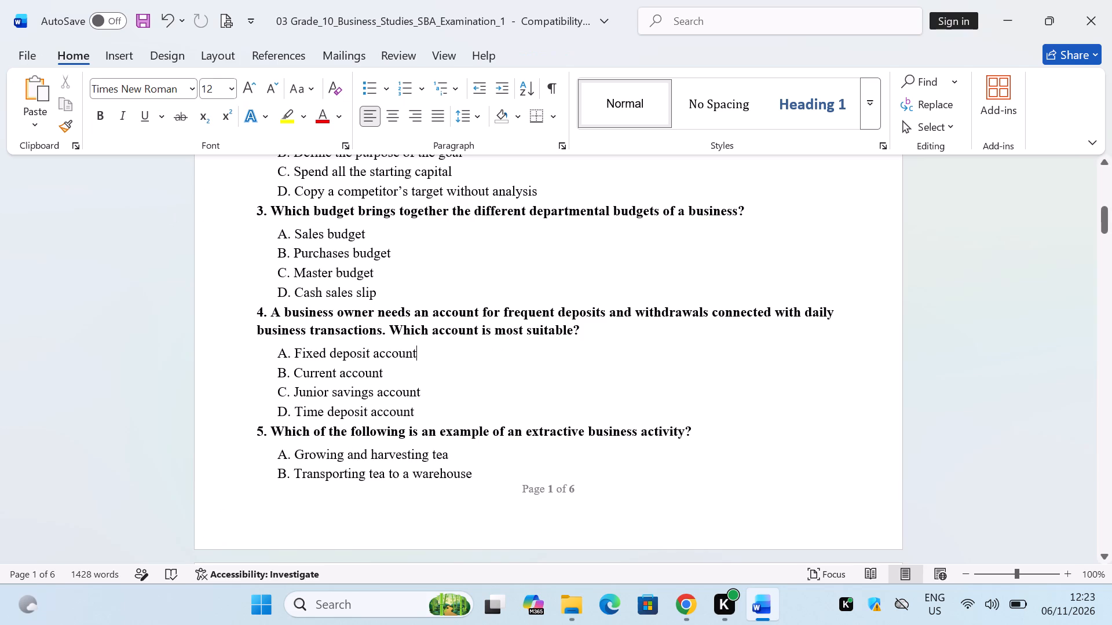
# Set the two title lines, GRADE 10 BUSINESS STUDIES and SHULE CLOUD — SAMPLE EXAMINATION 1, to font size 14.
pyautogui.scroll(3, 515, 347)
pyautogui.scroll(-1, 515, 347)
pyautogui.scroll(9, 515, 347)
pyautogui.scroll(-2, 515, 347)
pyautogui.scroll(8, 515, 347)
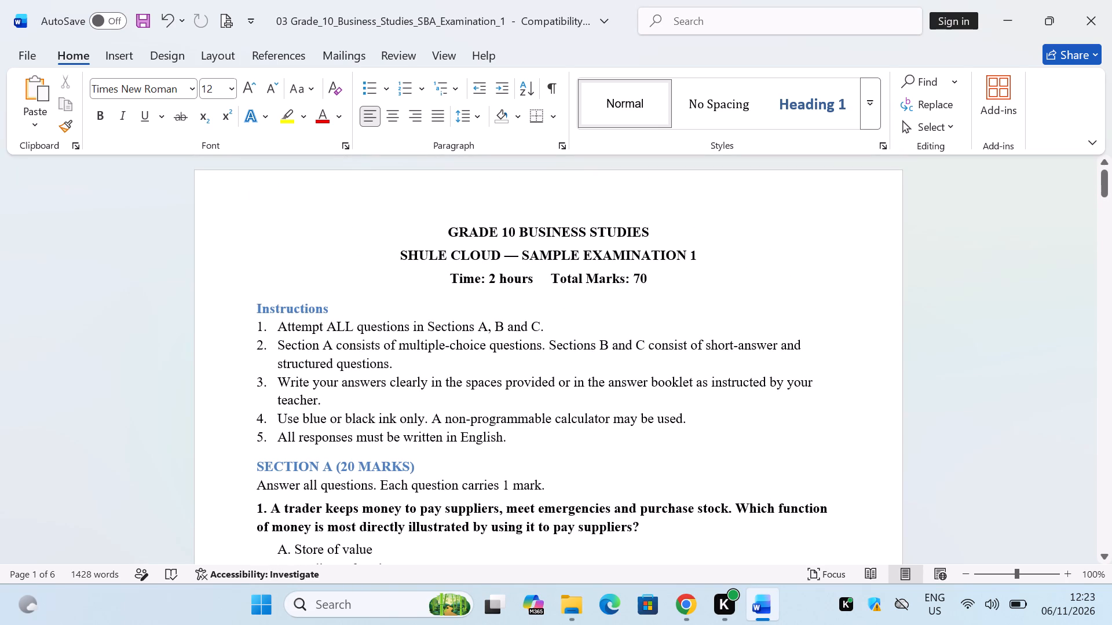
pyautogui.moveTo(235, 253); pyautogui.dragTo(240, 224)
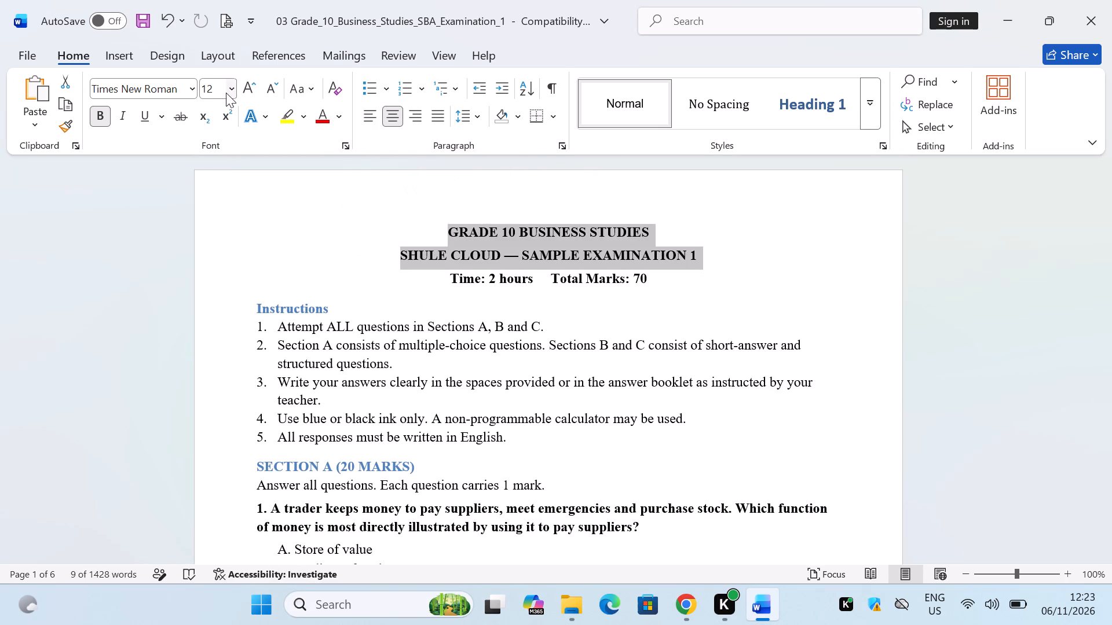
pyautogui.click(229, 86)
pyautogui.click(214, 219)
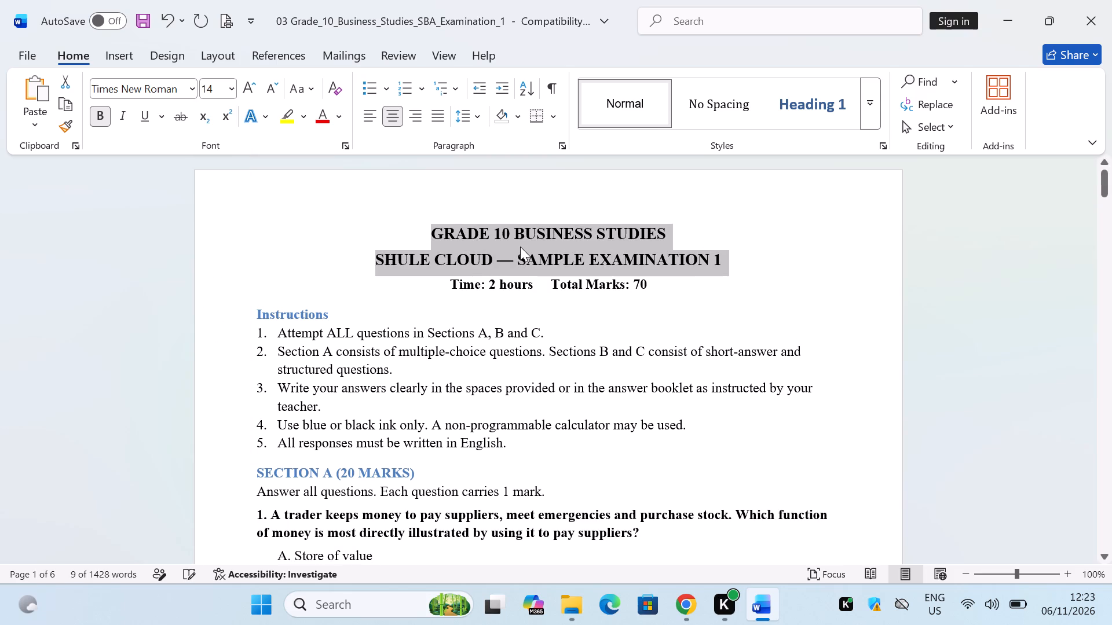
pyautogui.click(521, 247)
# Save the exam document.
pyautogui.click(138, 20)
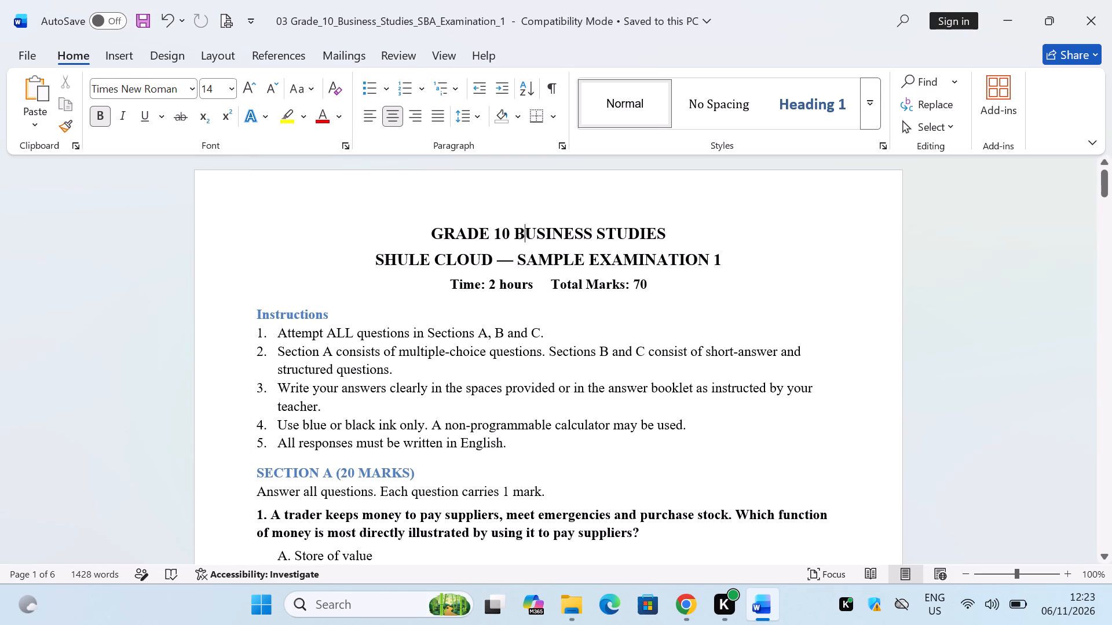
# Review the exam's opening pages, checking the questions and page footers, and return to the title.
pyautogui.scroll(-15, 438, 442)
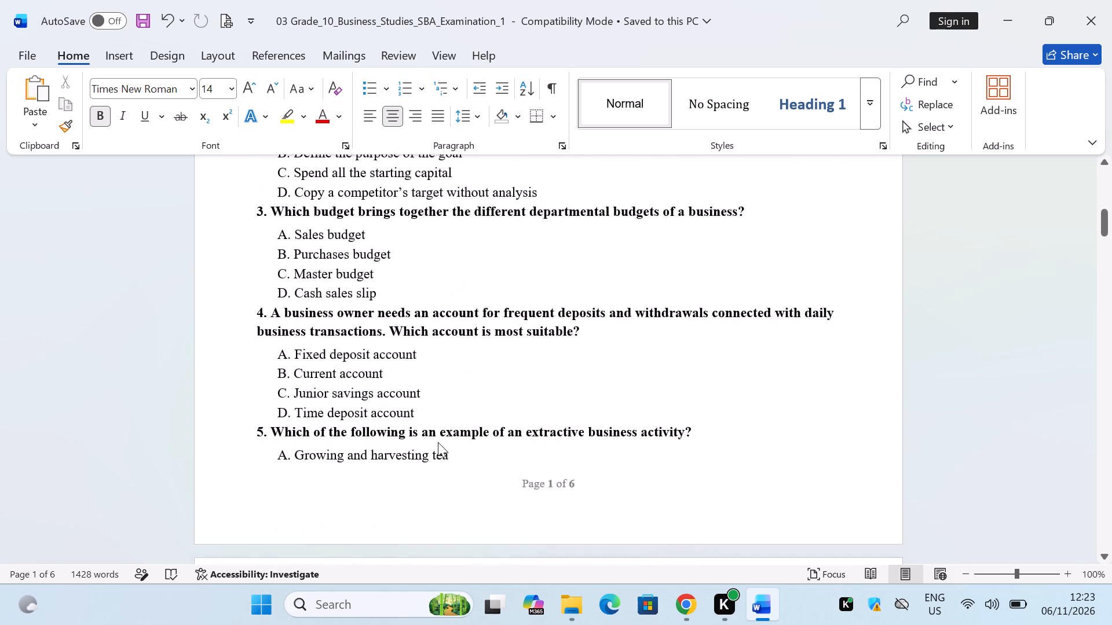
pyautogui.scroll(-2, 438, 442)
pyautogui.scroll(1, 438, 442)
pyautogui.scroll(-14, 438, 442)
pyautogui.scroll(1, 438, 442)
pyautogui.scroll(-14, 438, 442)
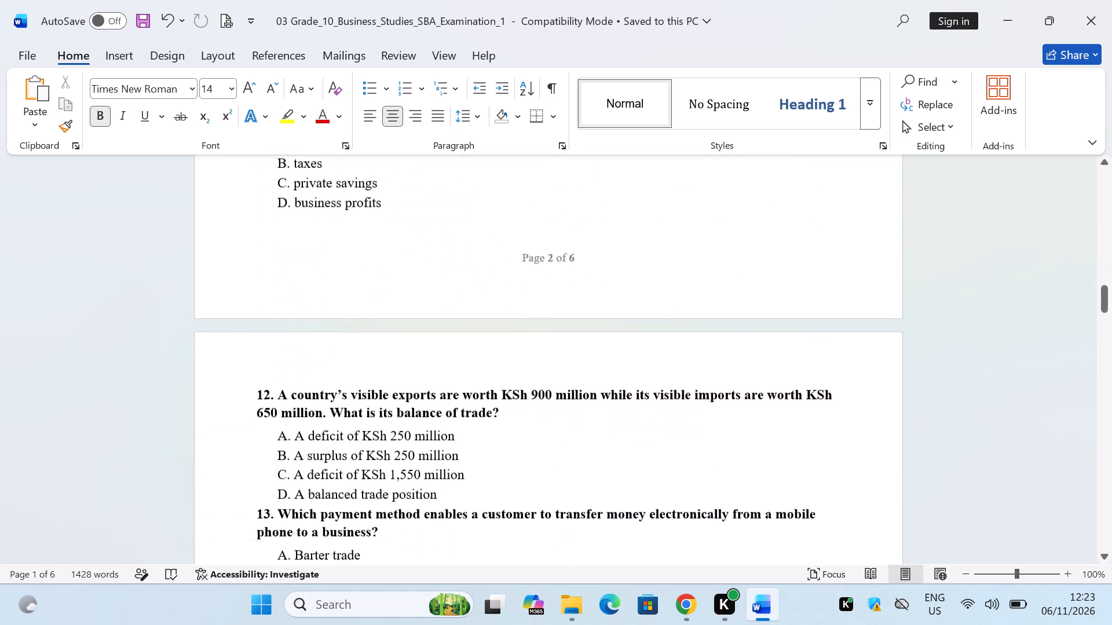
pyautogui.scroll(-7, 437, 442)
pyautogui.scroll(1, 437, 442)
pyautogui.scroll(-1, 437, 442)
pyautogui.scroll(15, 437, 443)
pyautogui.scroll(-1, 437, 443)
pyautogui.scroll(6, 437, 443)
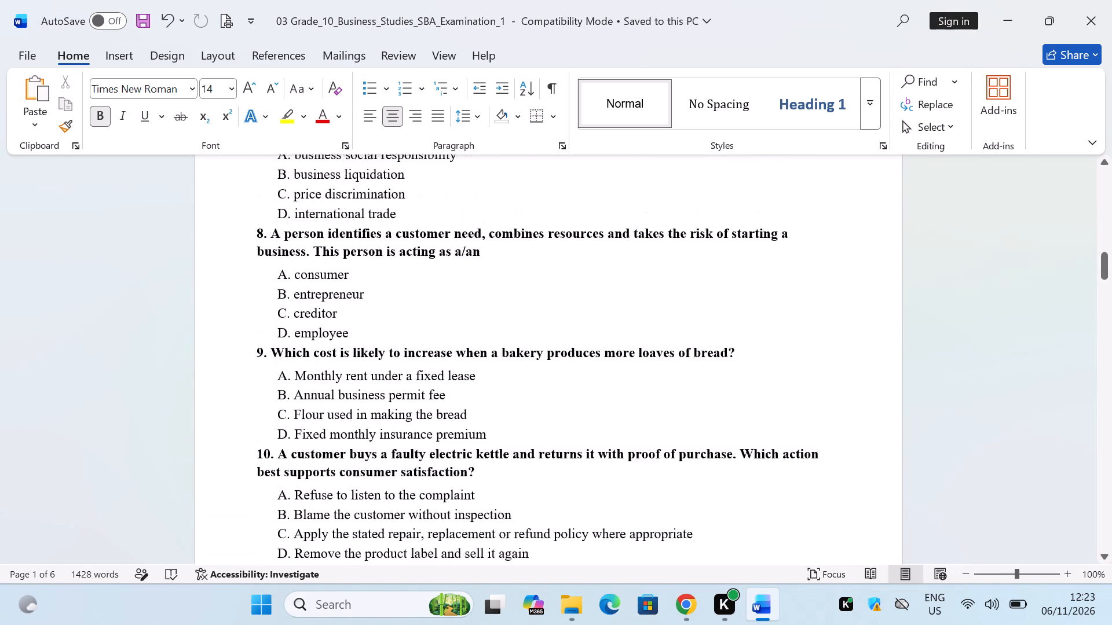
pyautogui.scroll(14, 437, 443)
pyautogui.scroll(-2, 437, 443)
pyautogui.scroll(17, 437, 443)
pyautogui.scroll(-1, 437, 443)
pyautogui.scroll(5, 437, 443)
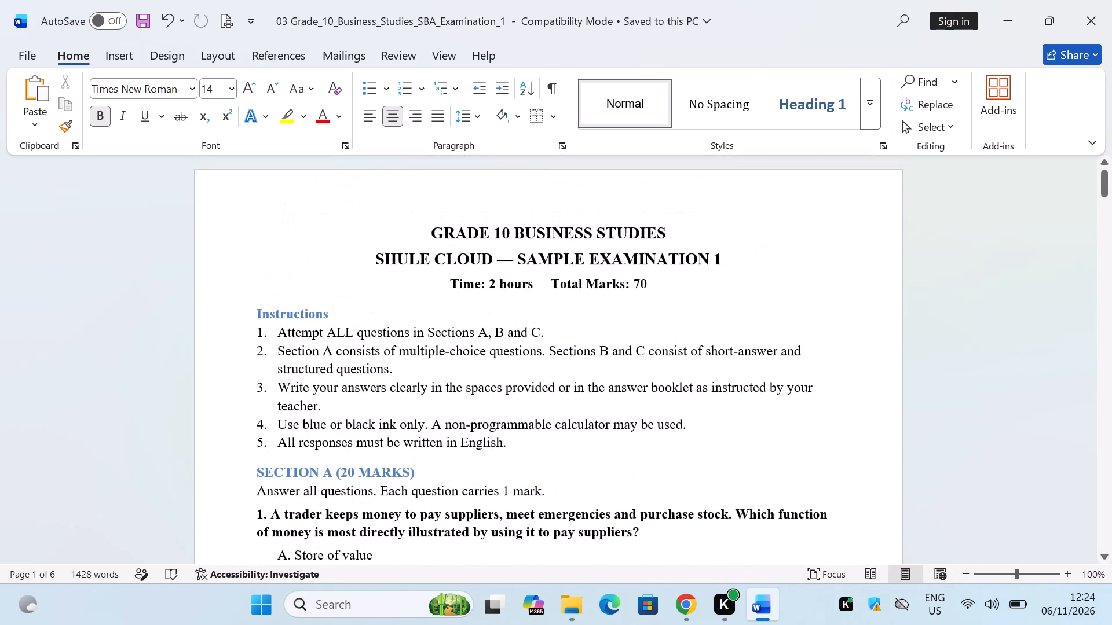
pyautogui.scroll(-1, 437, 443)
pyautogui.scroll(4, 437, 443)
# Copy the two title lines, GRADE 10 BUSINESS STUDIES and SHULE CLOUD — SAMPLE EXAMINATION 1.
pyautogui.moveTo(223, 262); pyautogui.dragTo(223, 246)
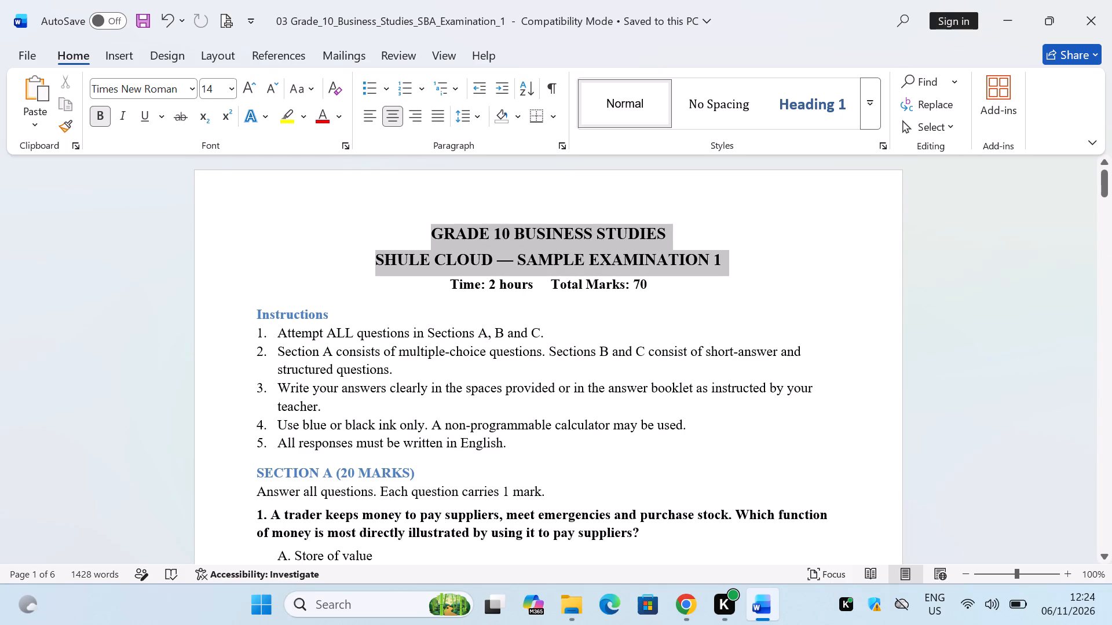
pyautogui.moveTo(223, 246); pyautogui.dragTo(223, 244)
pyautogui.rightClick(513, 242)
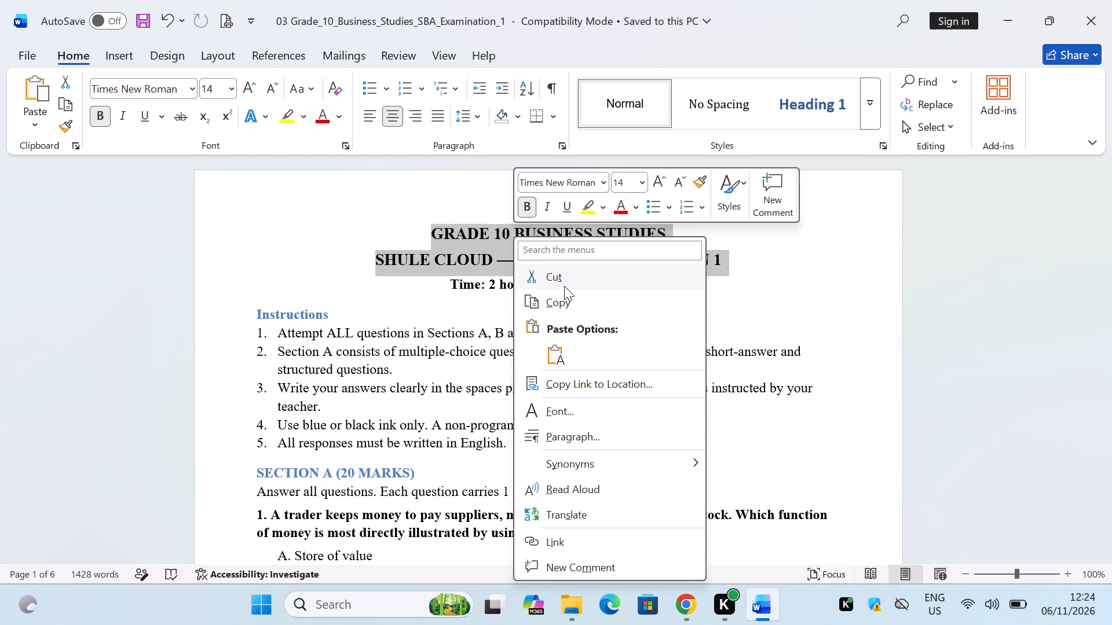
pyautogui.click(559, 307)
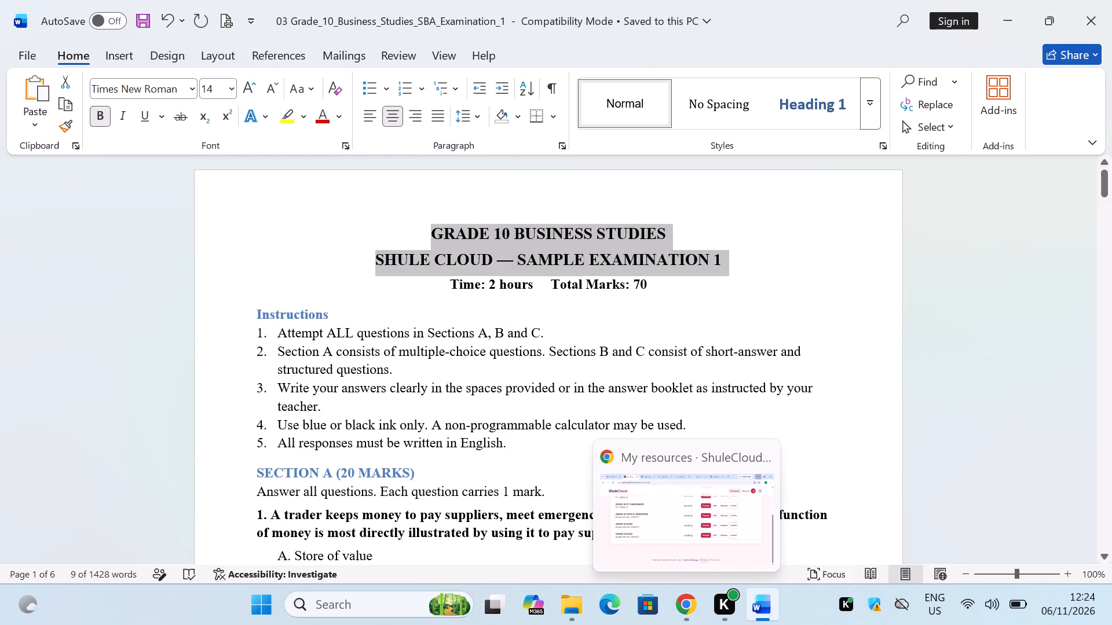
# Examine the layout of the multiple-choice questions on the first pages and return to the start of the exam.
pyautogui.scroll(-9, 523, 376)
pyautogui.scroll(-3, 694, 244)
pyautogui.scroll(-4, 398, 263)
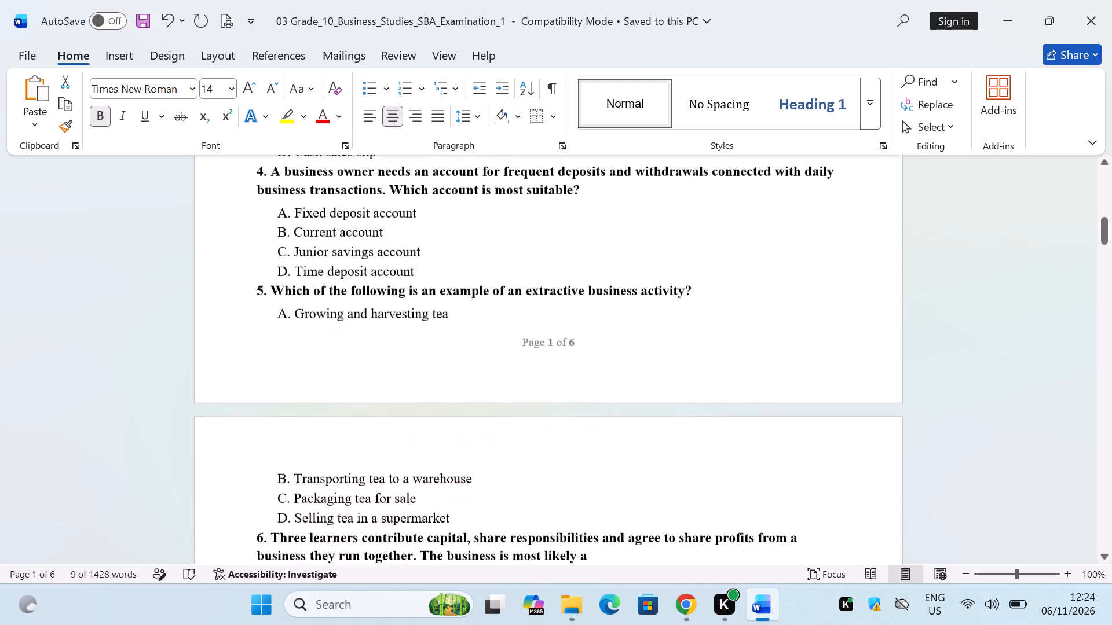
pyautogui.scroll(-13, 392, 270)
pyautogui.scroll(1, 392, 271)
pyautogui.scroll(-2, 392, 271)
pyautogui.scroll(7, 391, 271)
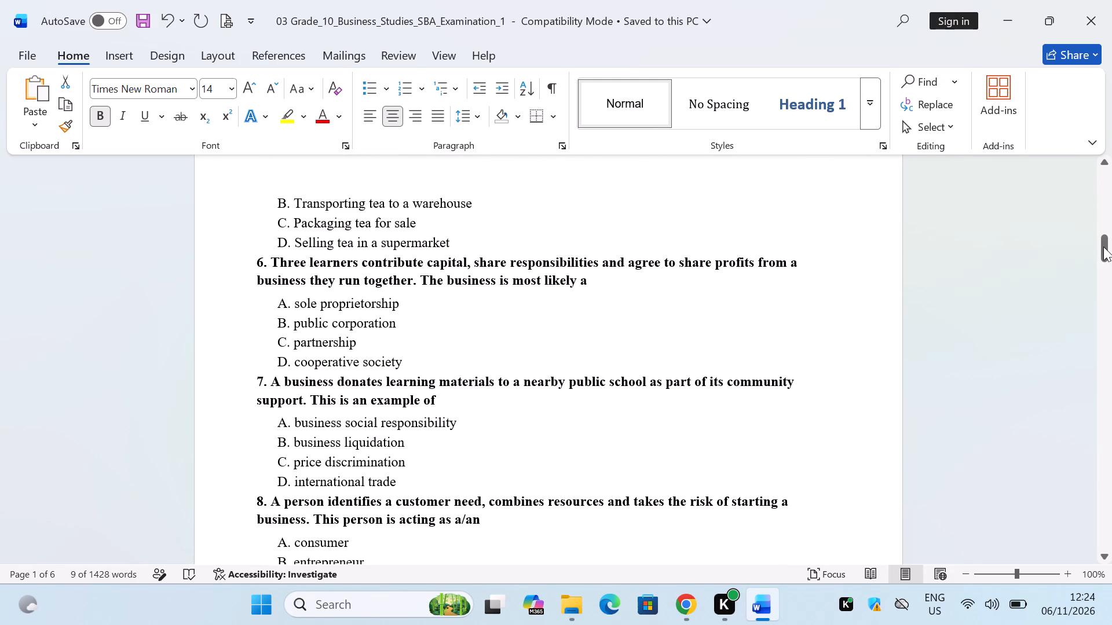
pyautogui.moveTo(1103, 248); pyautogui.dragTo(1101, 146)
# Make the instruction line under the SECTION A (20 MARKS) heading bold and italic.
pyautogui.scroll(-3, 358, 350)
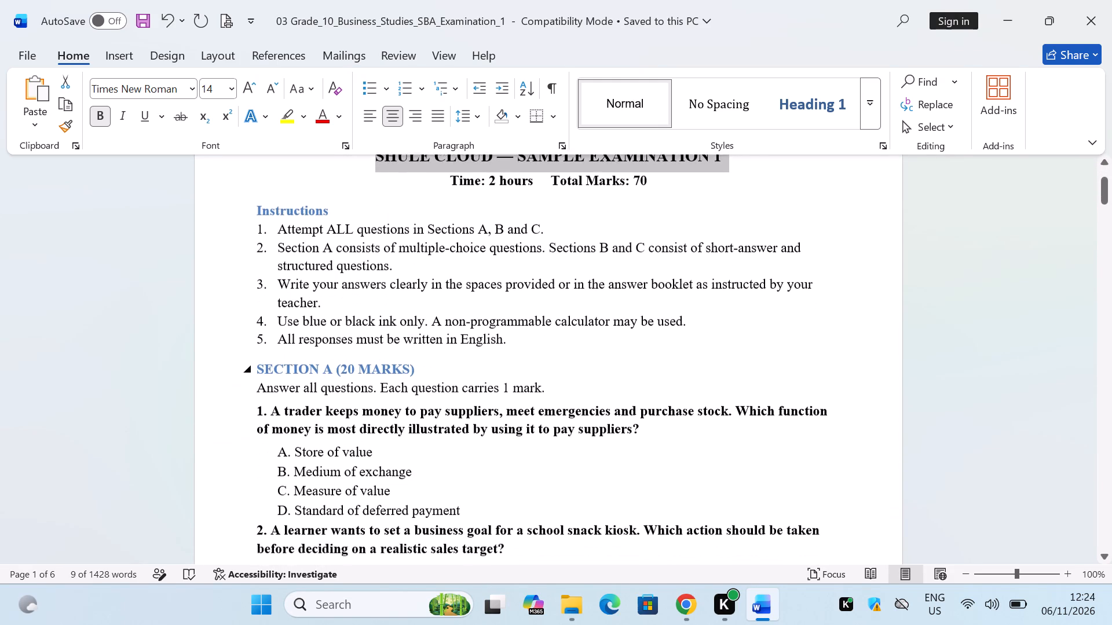
pyautogui.scroll(-1, 360, 350)
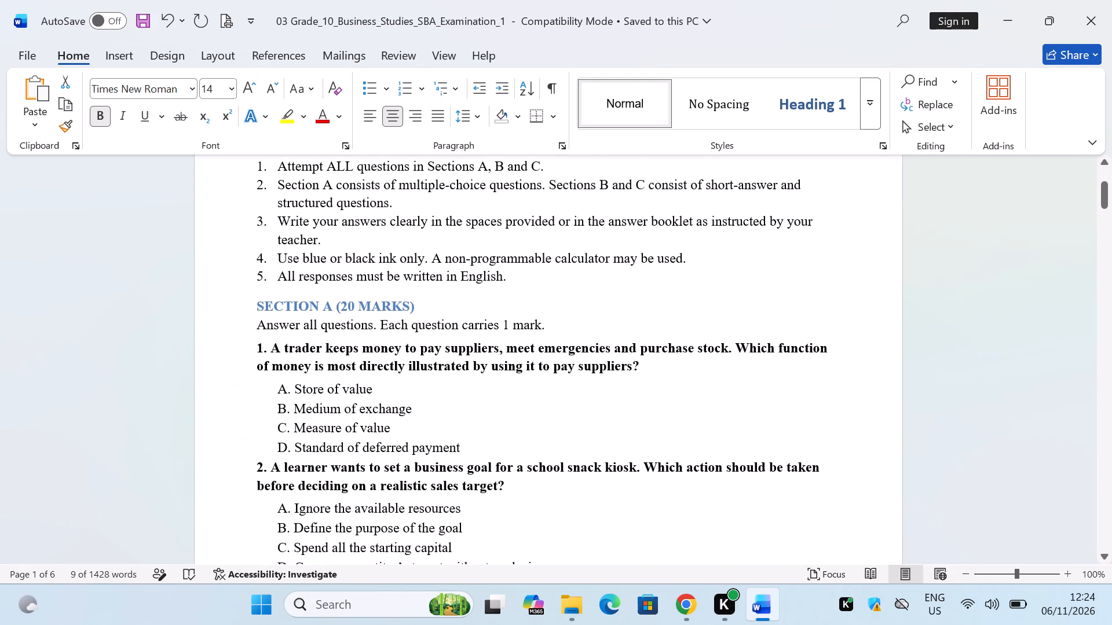
pyautogui.scroll(-2, 458, 371)
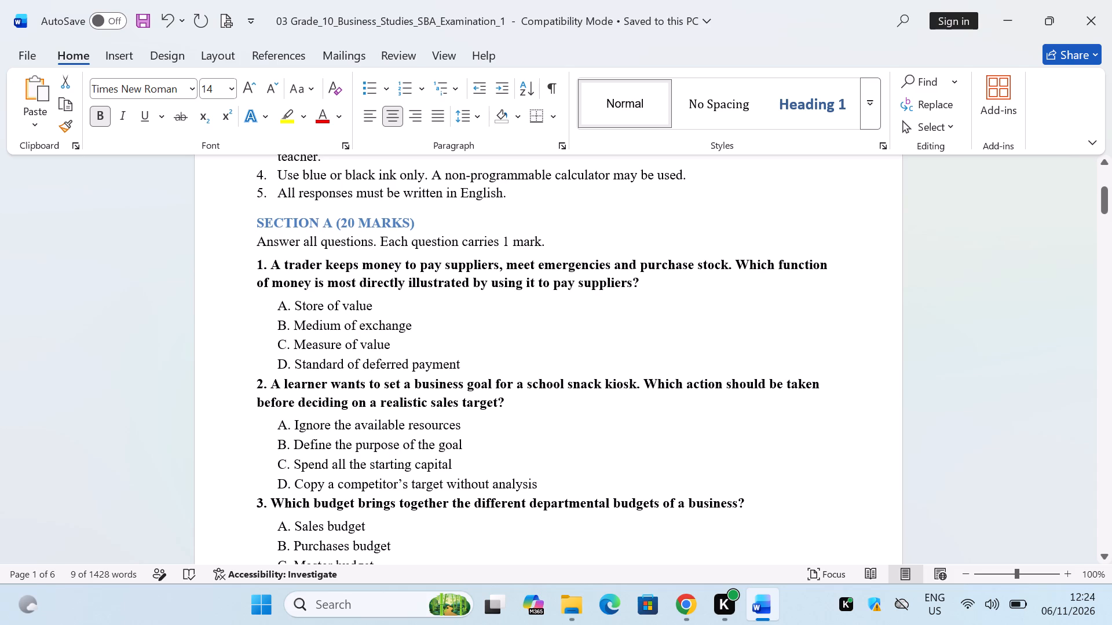
pyautogui.click(230, 242)
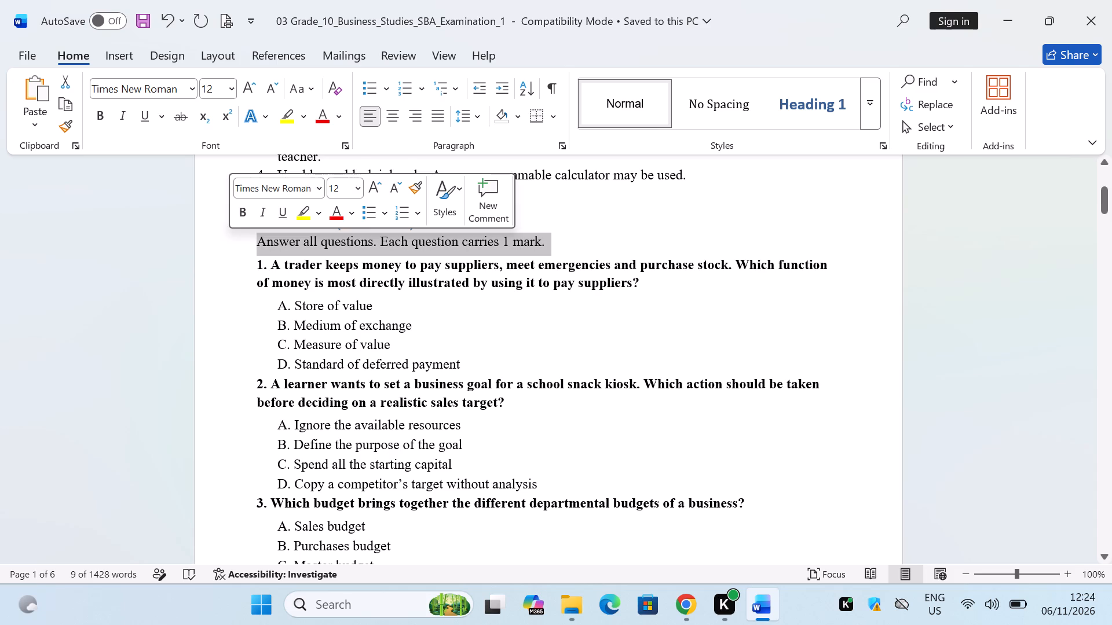
pyautogui.click(244, 207)
pyautogui.click(270, 209)
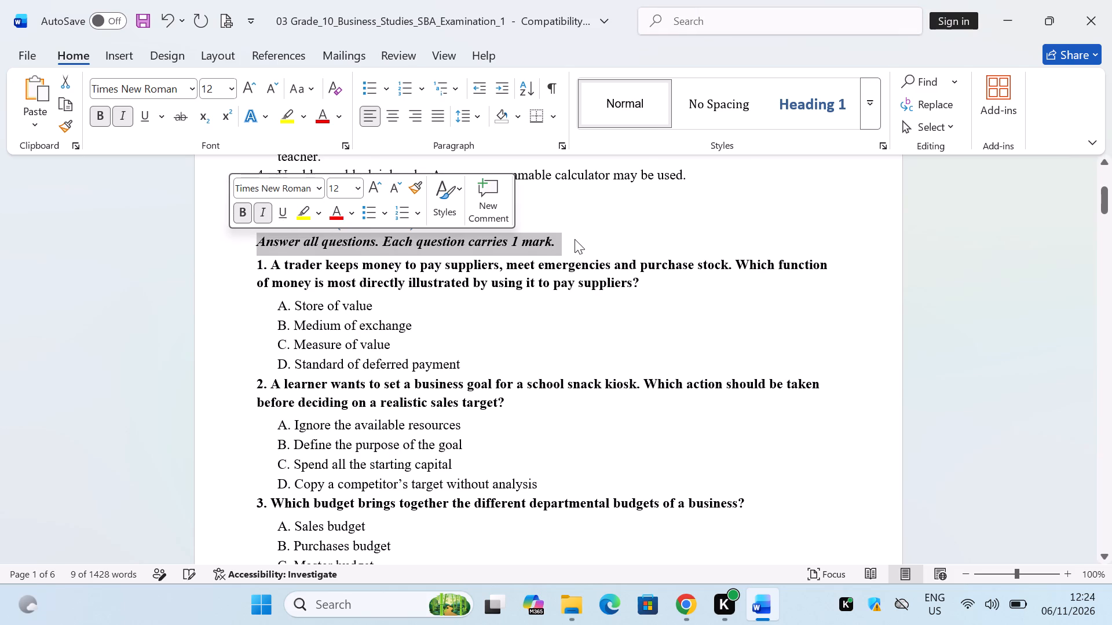
# Join the Section A instruction to its heading with a spaced hyphen, leaving a blank line before question 1.
pyautogui.click(572, 246)
pyautogui.press('Return')
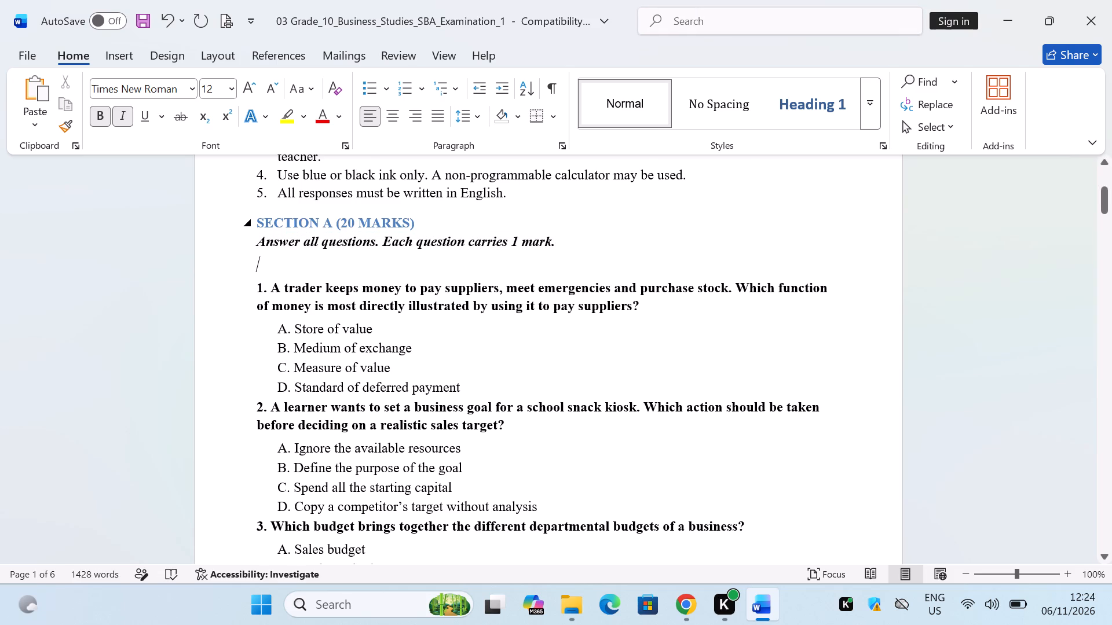
pyautogui.click(425, 225)
pyautogui.press('Delete')
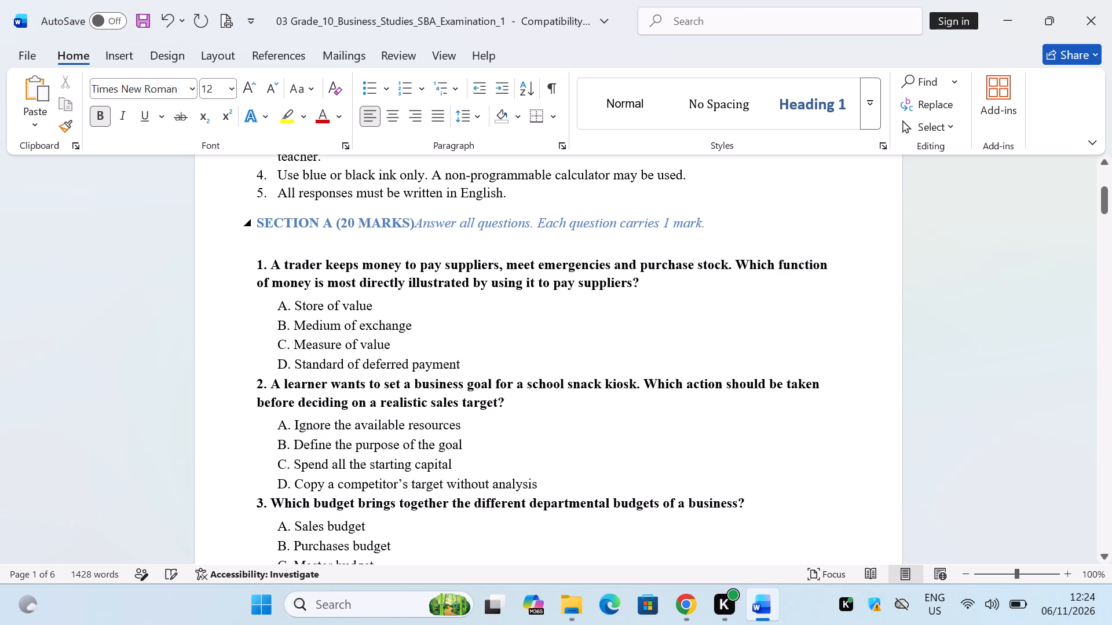
pyautogui.press('Tab')
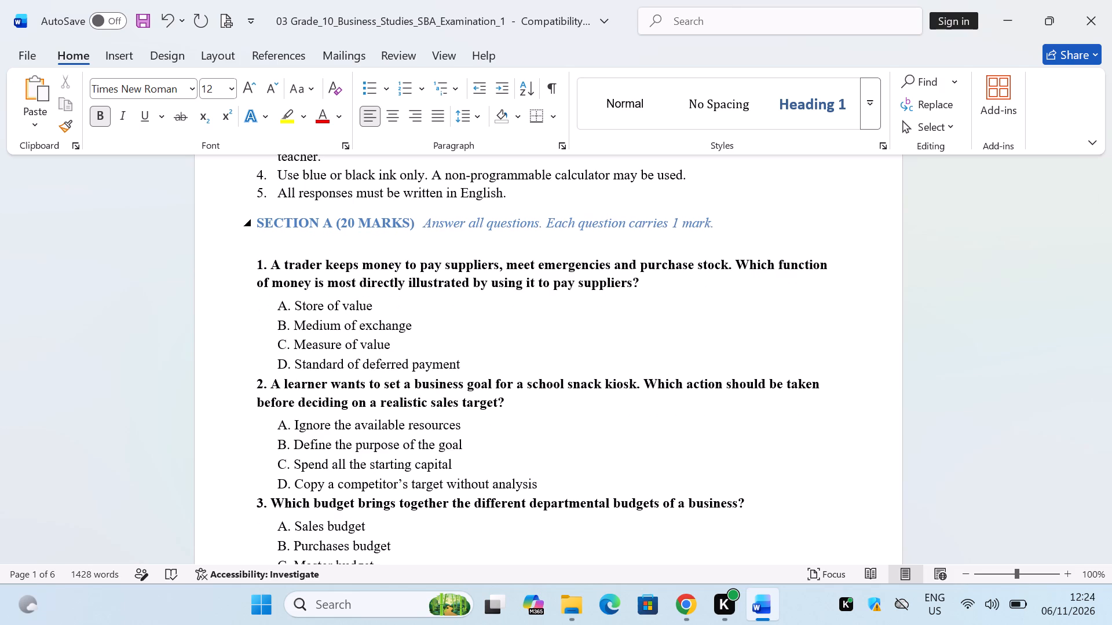
pyautogui.press('-')
pyautogui.press('Tab')
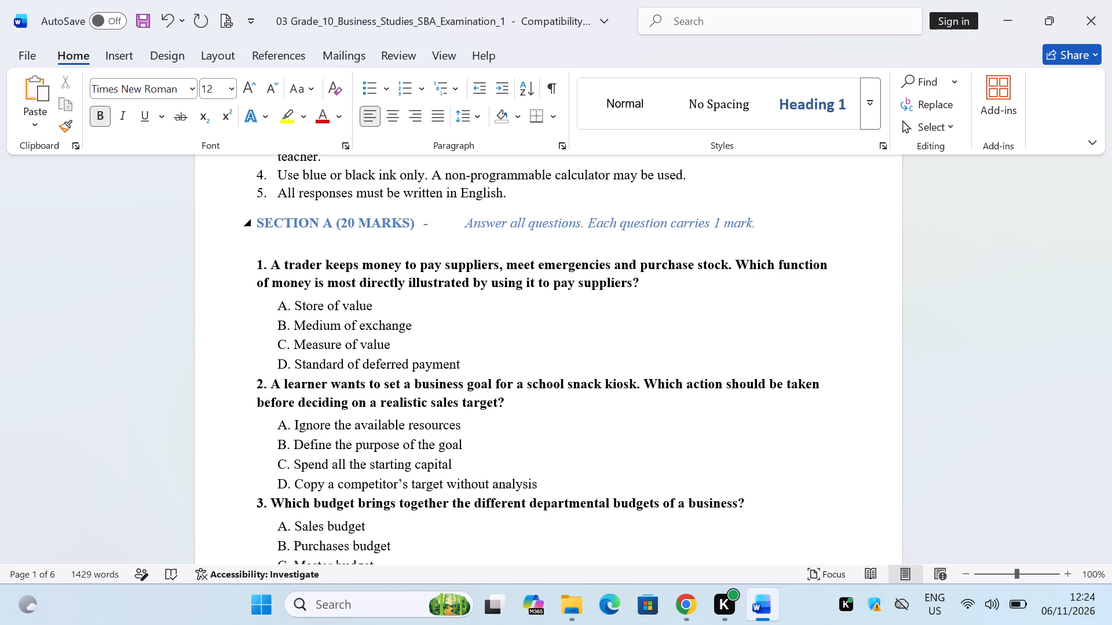
pyautogui.press('BackSpace')
pyautogui.press('space')
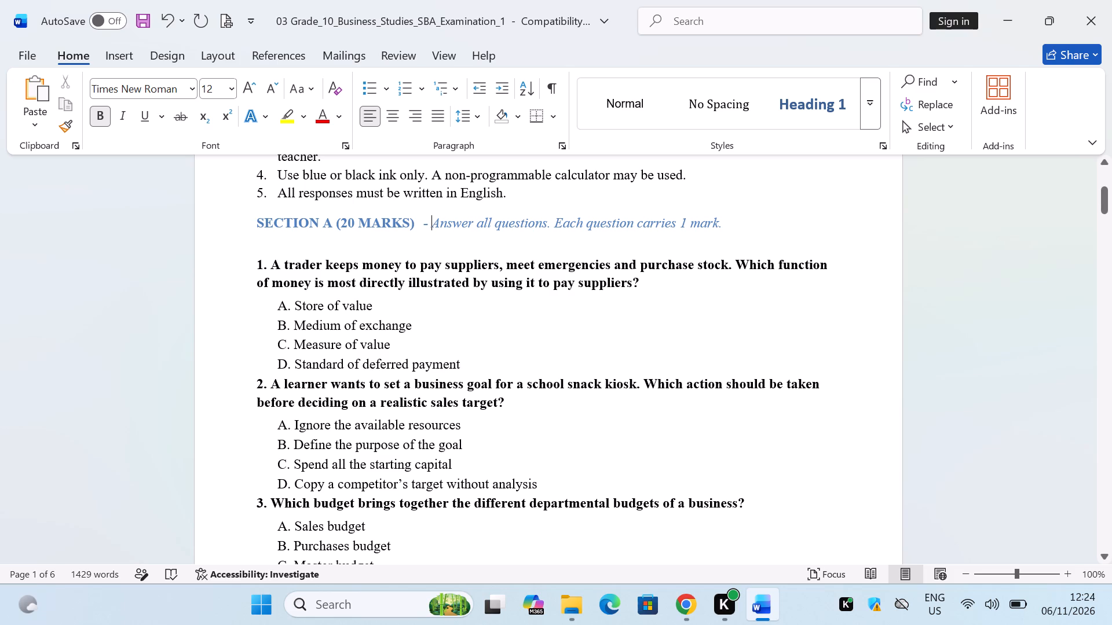
# Remove the bold formatting from the text of question 1.
pyautogui.moveTo(215, 262); pyautogui.dragTo(215, 275)
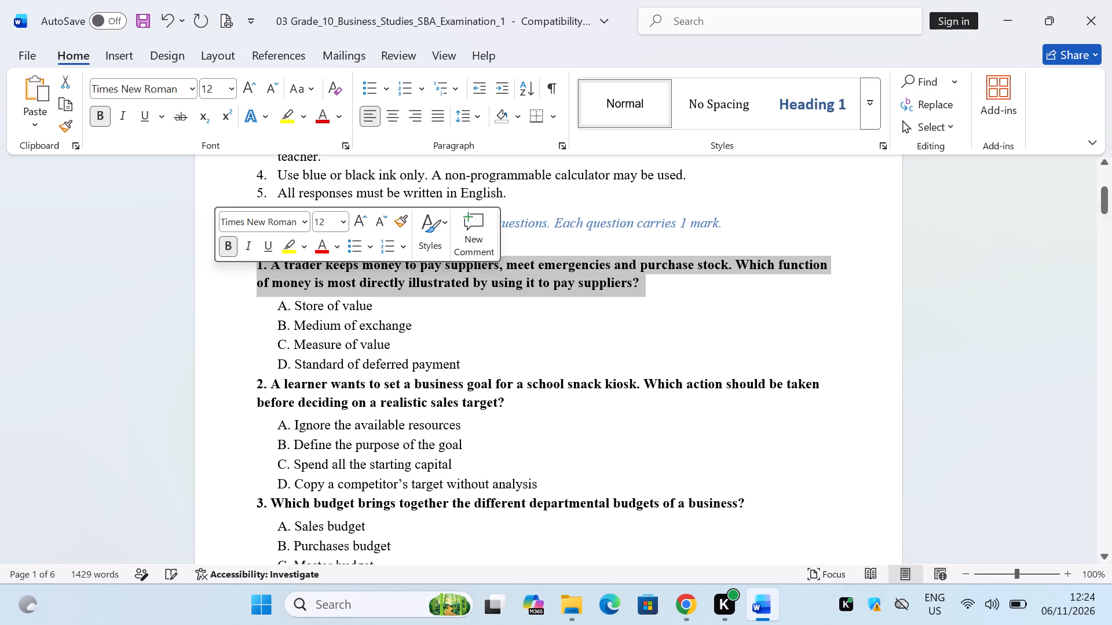
pyautogui.click(224, 242)
pyautogui.click(453, 281)
# Remove the bold formatting from all text from question 1 through the answer lines of question 25.
pyautogui.scroll(-1, 460, 285)
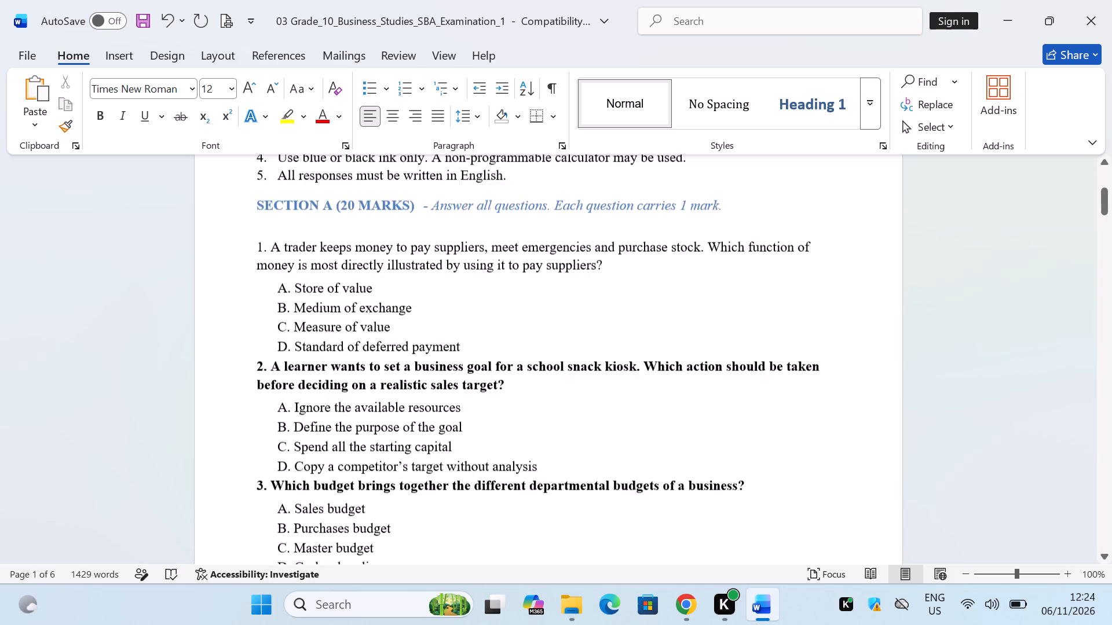
pyautogui.scroll(-2, 460, 285)
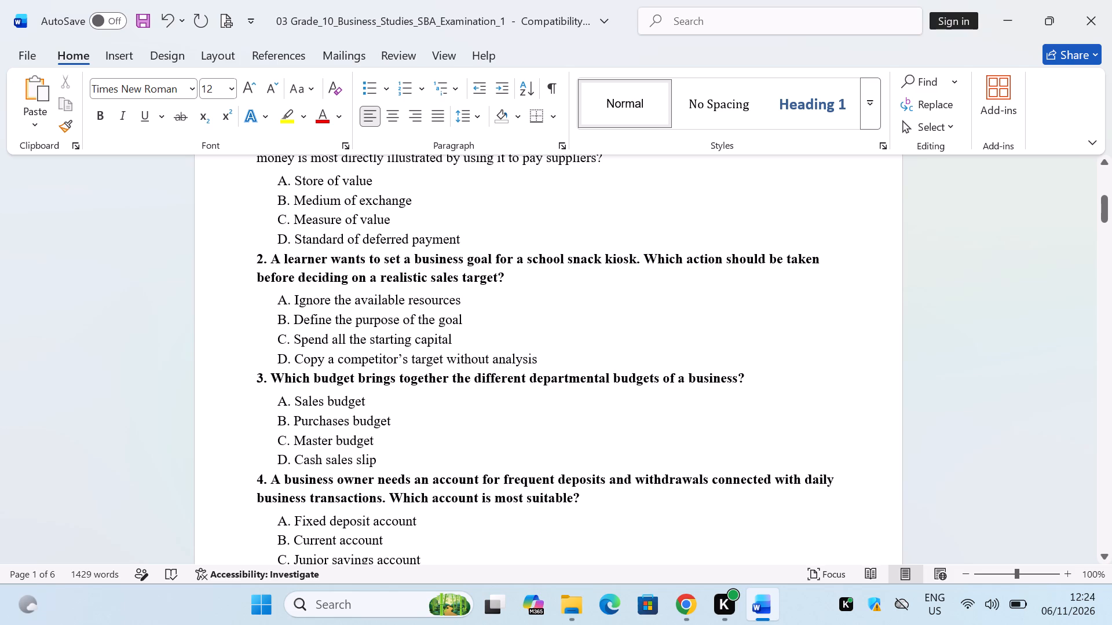
pyautogui.scroll(3, 239, 262)
pyautogui.click(223, 265)
pyautogui.scroll(-2, 464, 407)
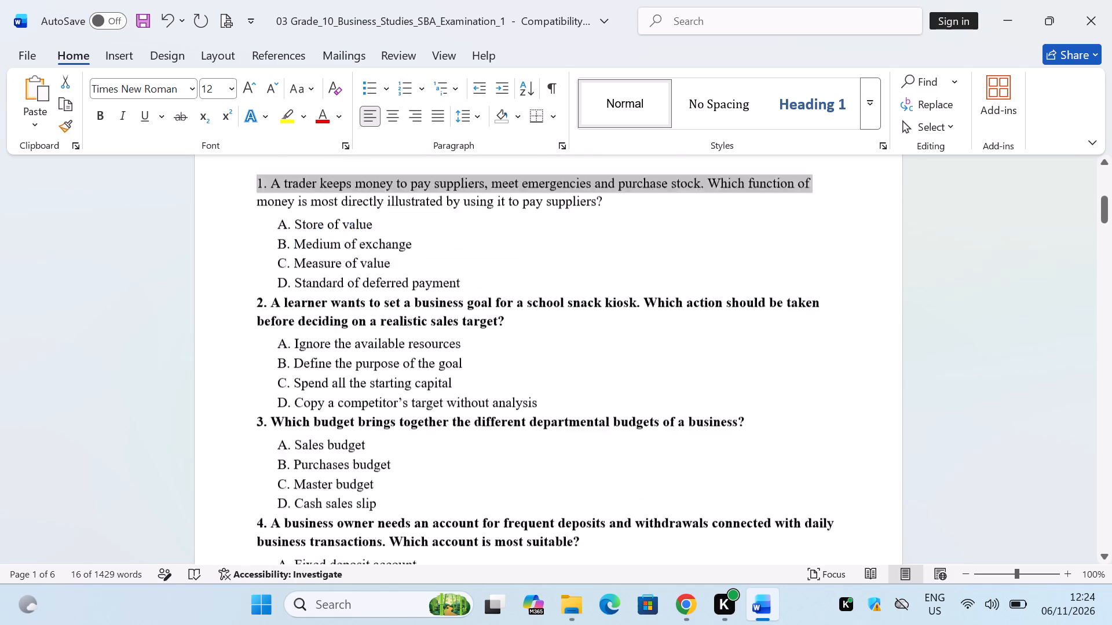
pyautogui.scroll(-10, 464, 407)
pyautogui.scroll(1, 464, 407)
pyautogui.scroll(-20, 464, 407)
pyautogui.scroll(-2, 464, 407)
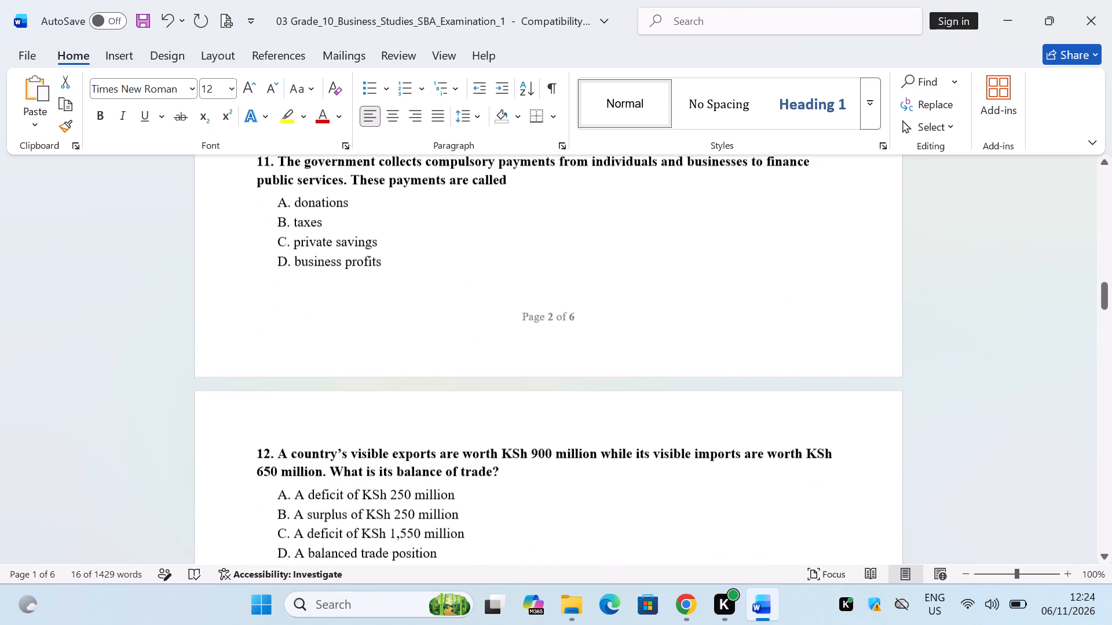
pyautogui.scroll(-20, 464, 407)
pyautogui.scroll(-11, 464, 407)
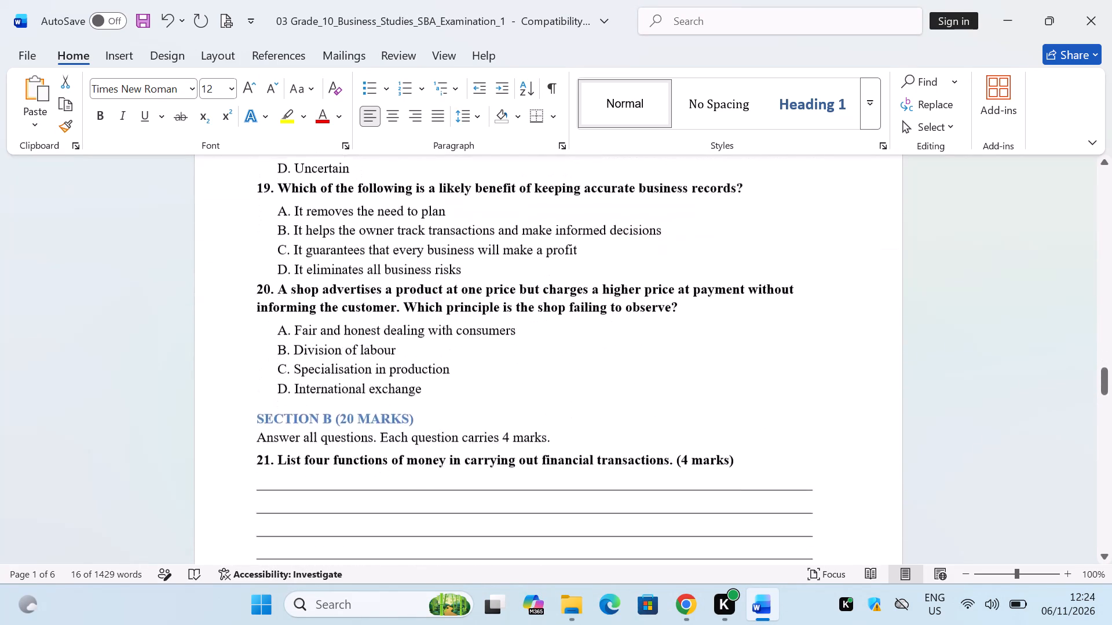
pyautogui.scroll(-2, 464, 408)
pyautogui.scroll(1, 464, 409)
pyautogui.scroll(-20, 464, 409)
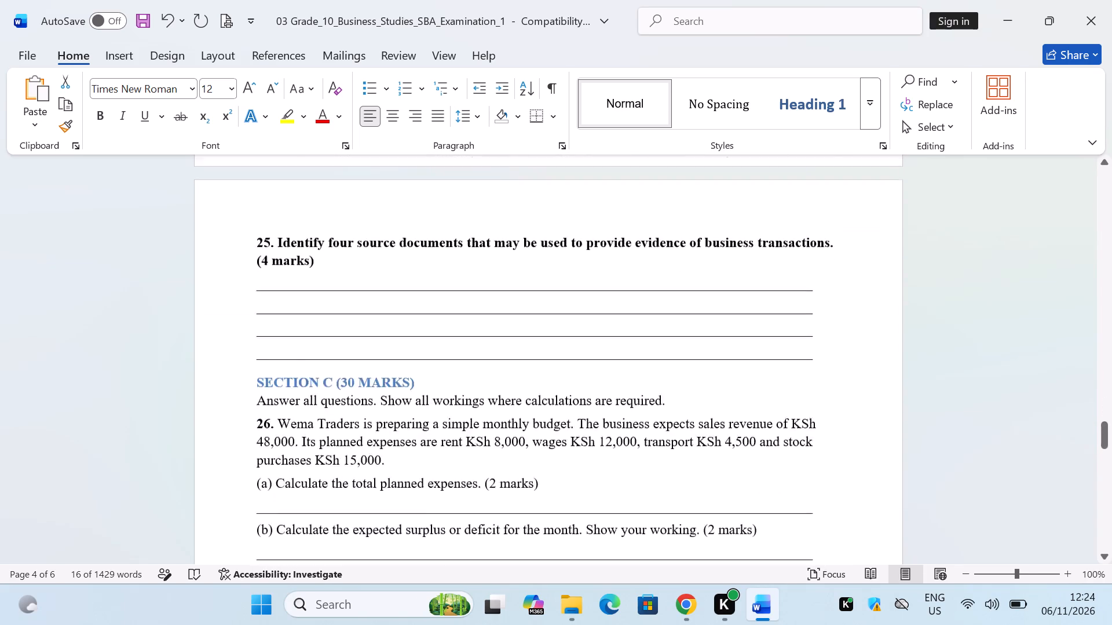
pyautogui.scroll(-2, 464, 410)
pyautogui.scroll(5, 490, 399)
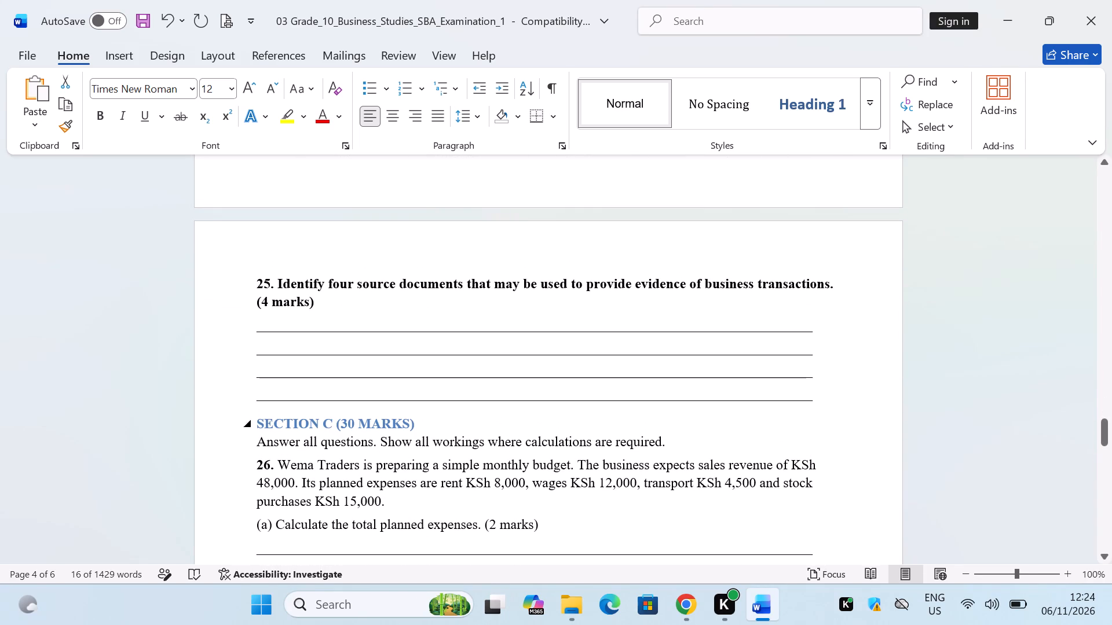
pyautogui.keyDown('shift'); pyautogui.click(828, 397); pyautogui.keyUp('shift')
pyautogui.click(105, 123)
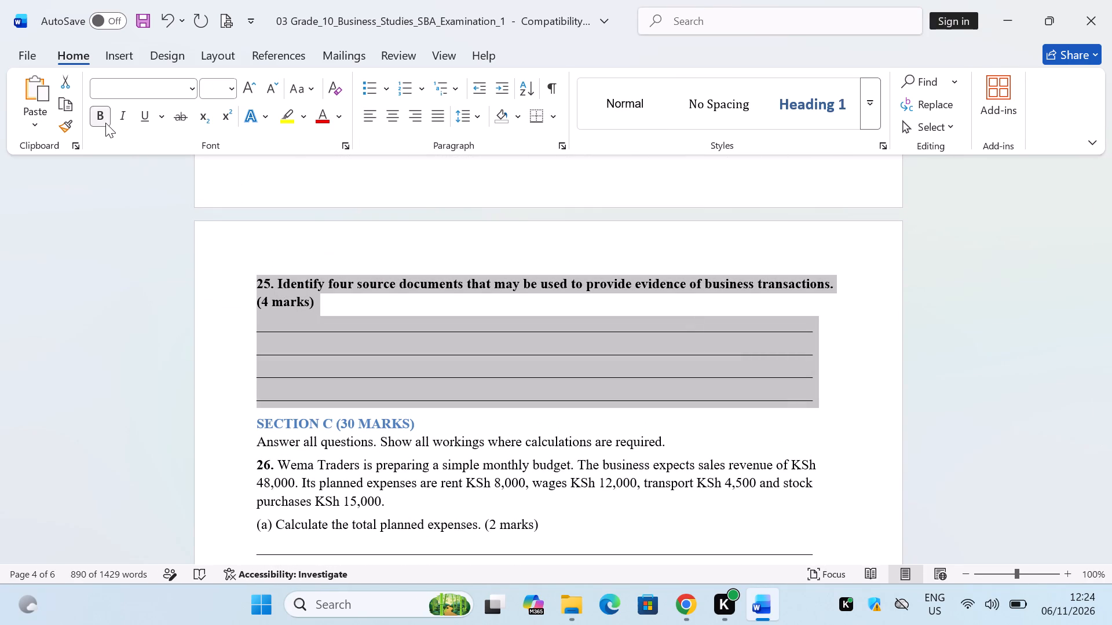
pyautogui.click(105, 123)
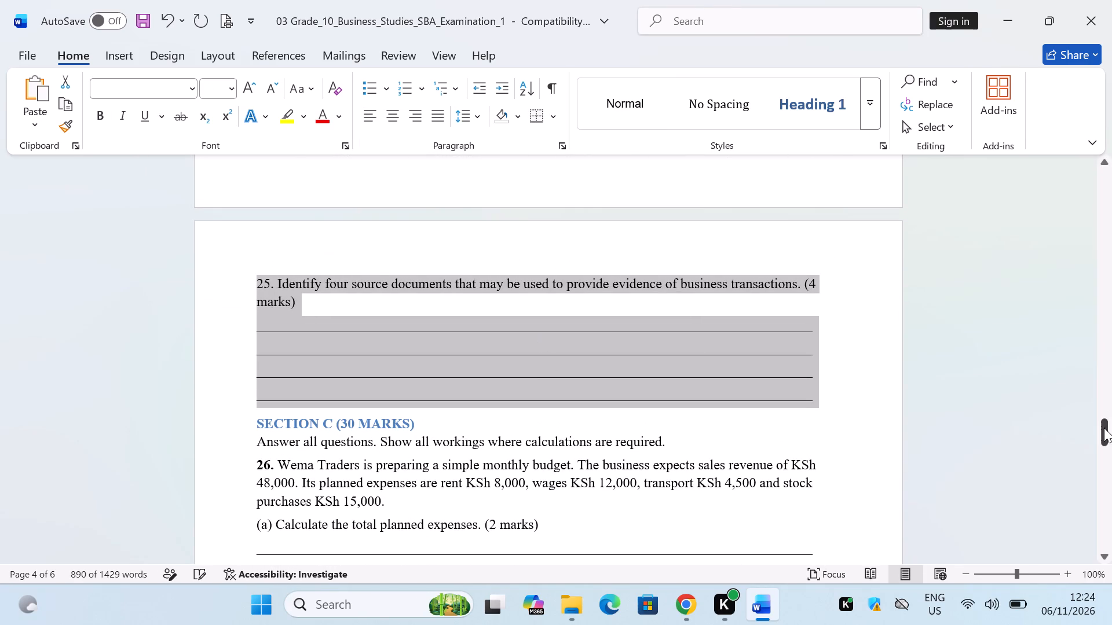
# Check the text formatting of the multiple-choice questions from the start of the exam to the top of page 2.
pyautogui.moveTo(1103, 423); pyautogui.dragTo(1102, 172)
pyautogui.click(531, 421)
pyautogui.scroll(-1, 532, 421)
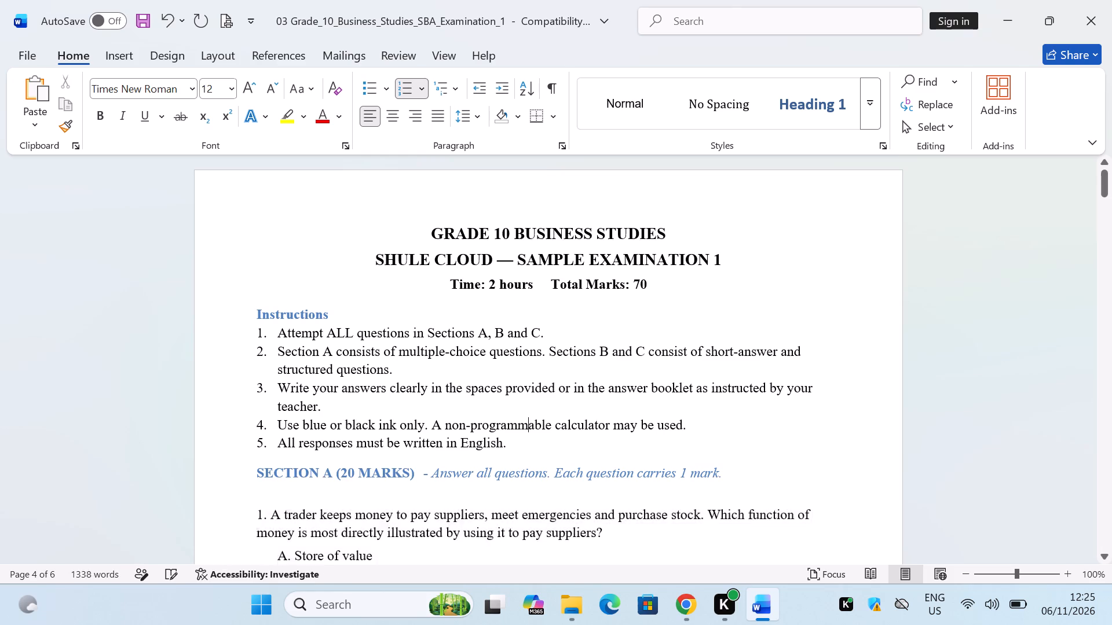
pyautogui.scroll(-7, 532, 421)
pyautogui.scroll(2, 533, 416)
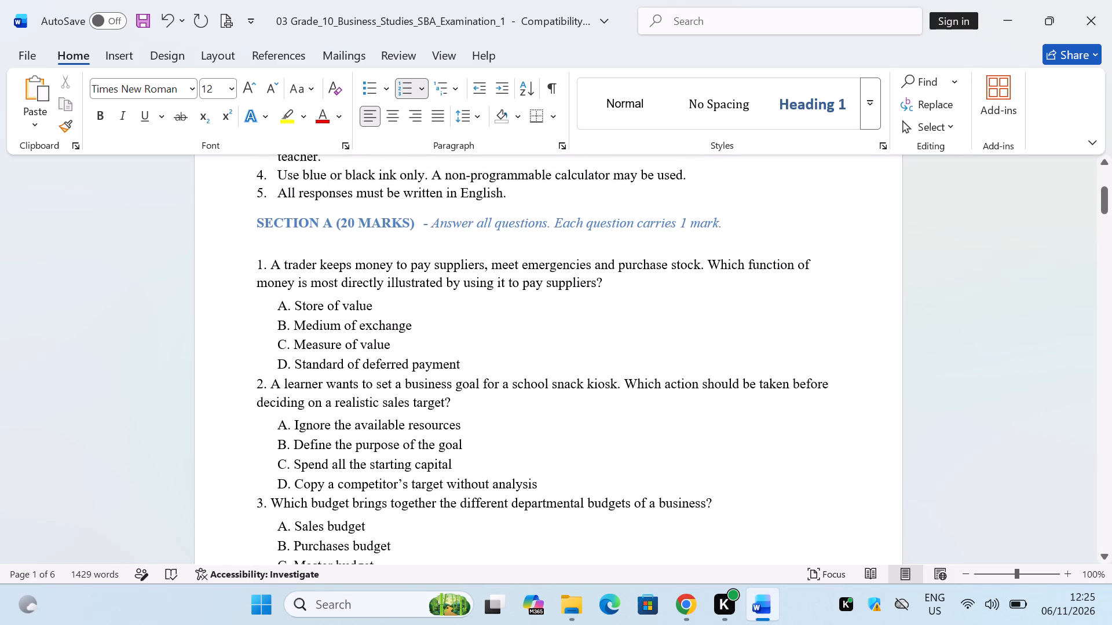
pyautogui.scroll(-10, 510, 375)
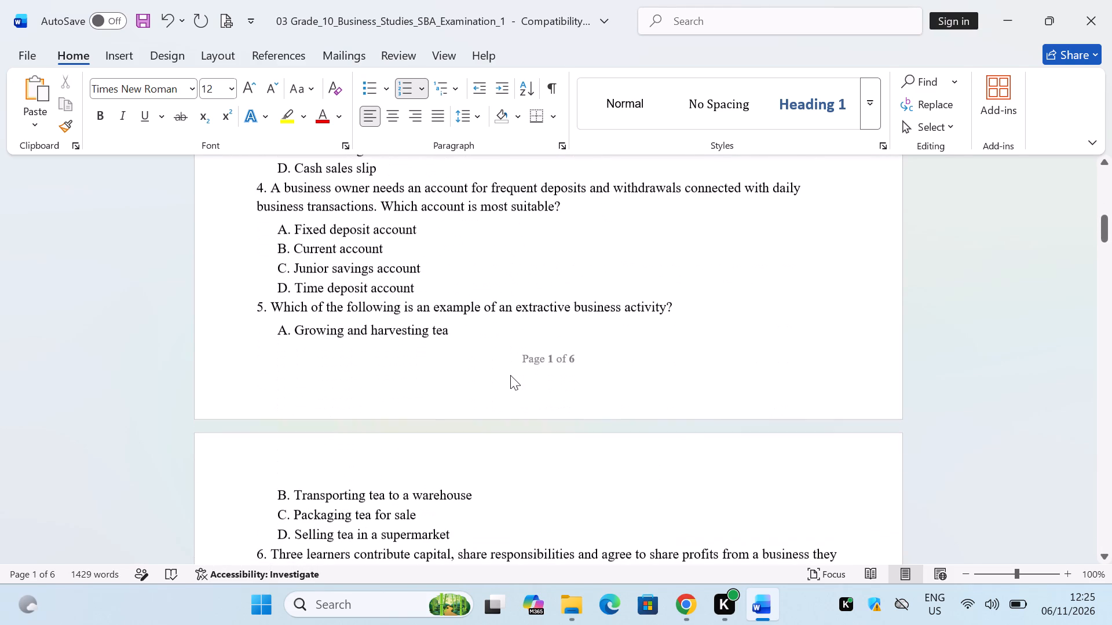
pyautogui.scroll(17, 510, 375)
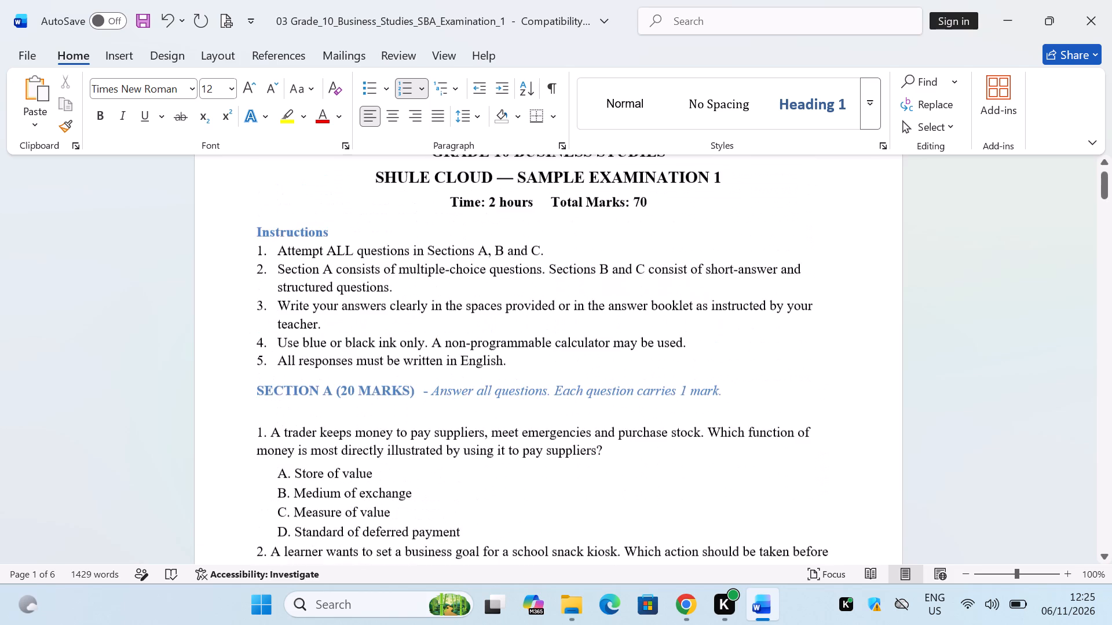
pyautogui.scroll(3, 510, 375)
# Remove the space after paragraphs throughout the whole document and increase its line spacing.
pyautogui.hotkey('ctrl', 'a')
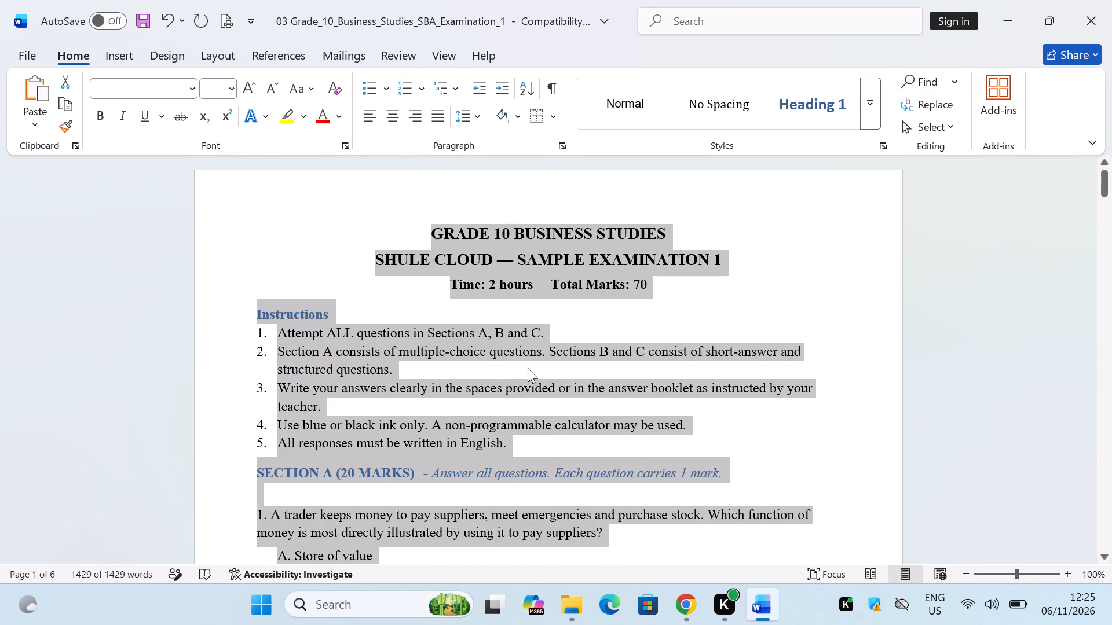
pyautogui.click(480, 114)
pyautogui.click(510, 337)
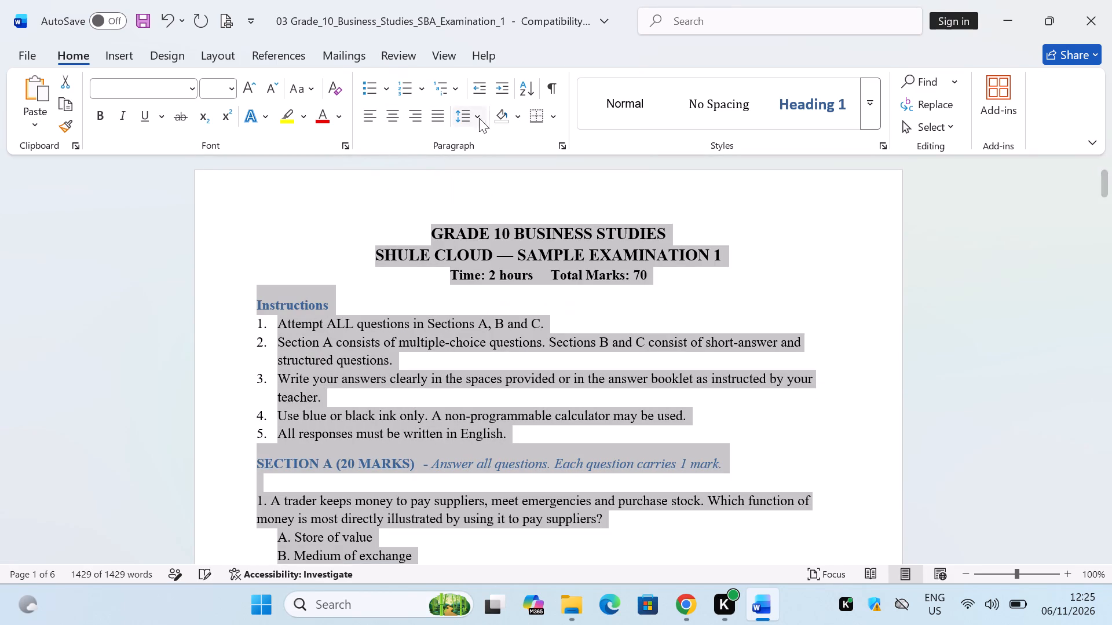
pyautogui.click(481, 117)
pyautogui.click(488, 190)
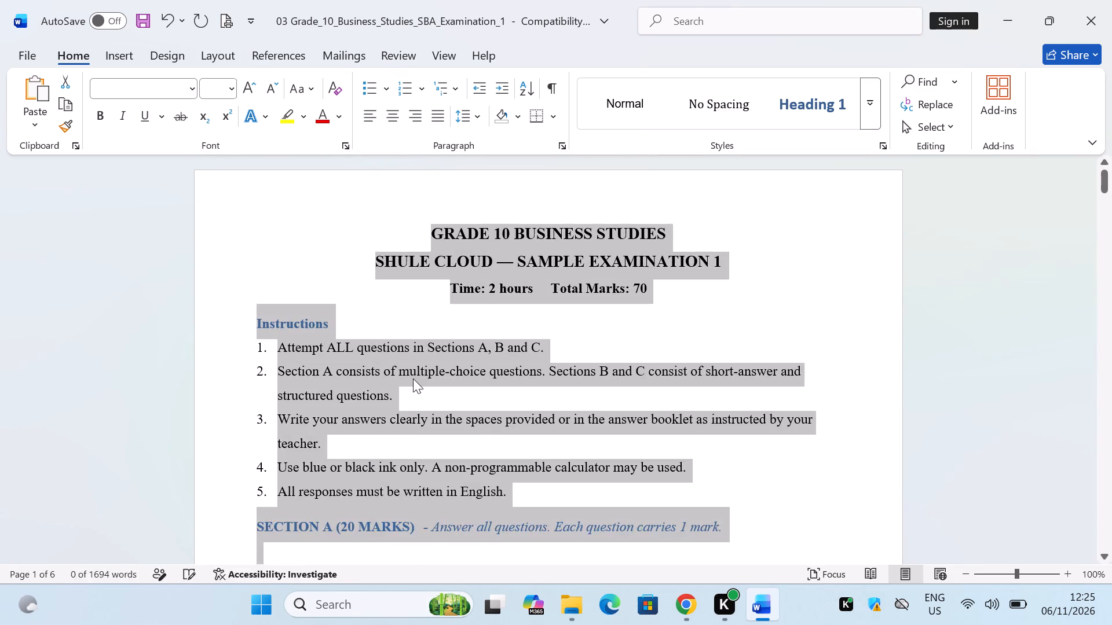
pyautogui.click(413, 378)
# Examine how the respaced multiple-choice questions break across the first three pages.
pyautogui.scroll(-13, 417, 374)
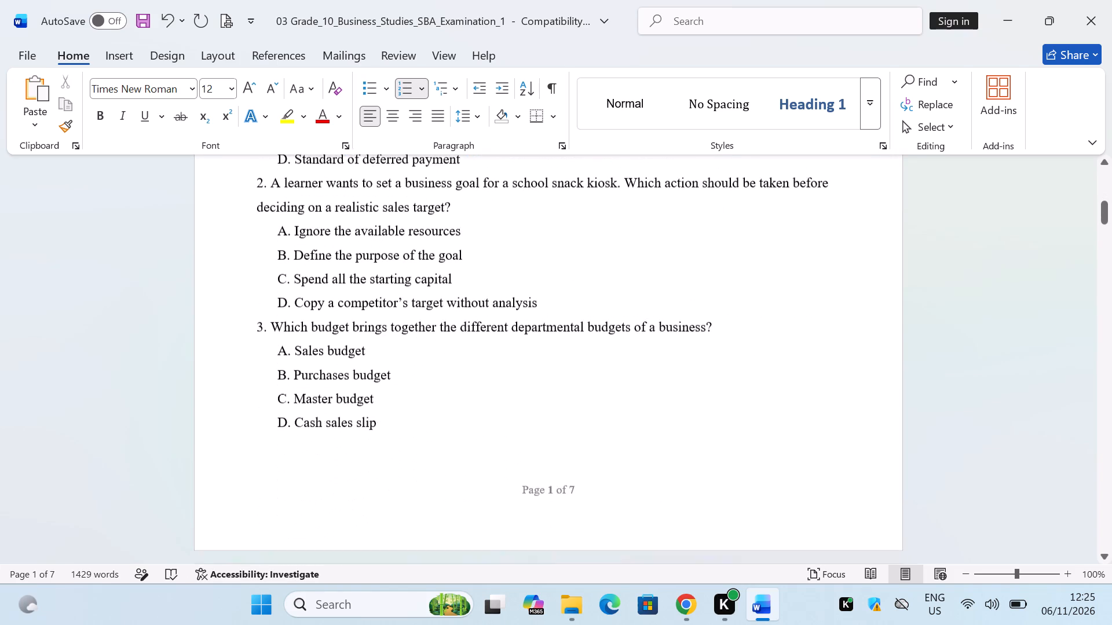
pyautogui.scroll(-1, 418, 373)
pyautogui.scroll(1, 418, 373)
pyautogui.scroll(-6, 418, 373)
pyautogui.click(394, 344)
pyautogui.scroll(-5, 394, 344)
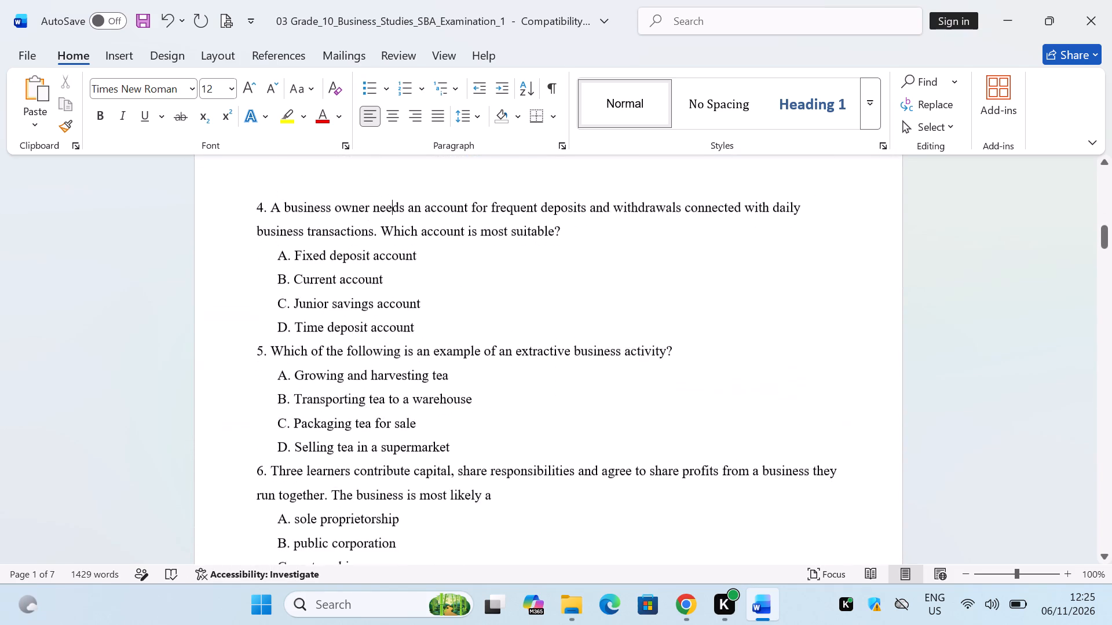
pyautogui.scroll(-14, 394, 344)
pyautogui.scroll(1, 394, 346)
pyautogui.scroll(-3, 394, 346)
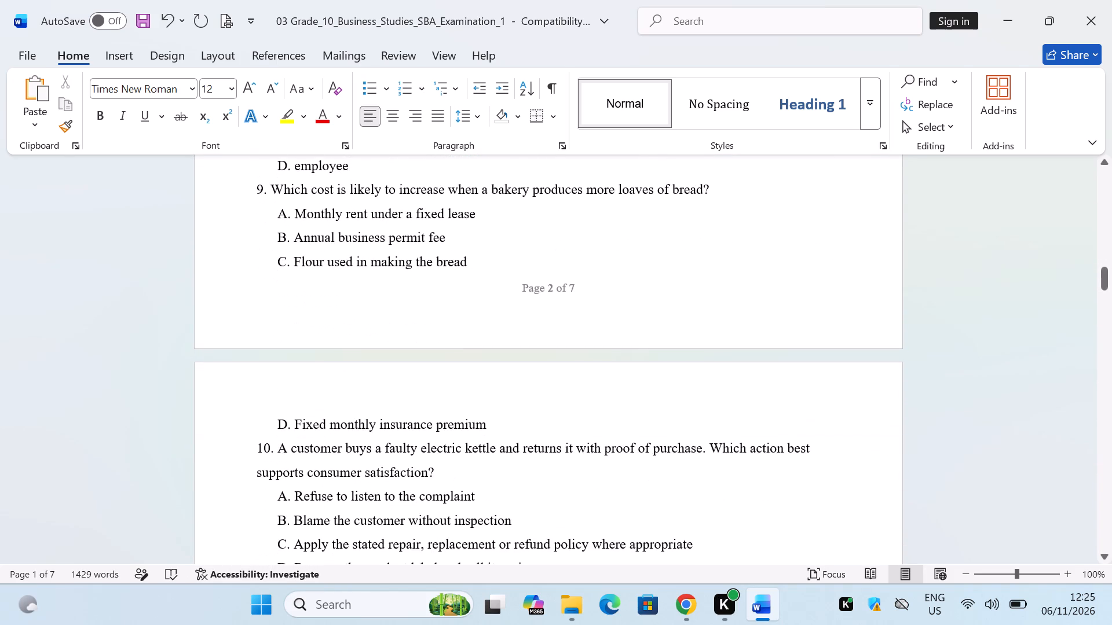
pyautogui.scroll(8, 393, 388)
pyautogui.scroll(-1, 393, 388)
pyautogui.scroll(9, 393, 388)
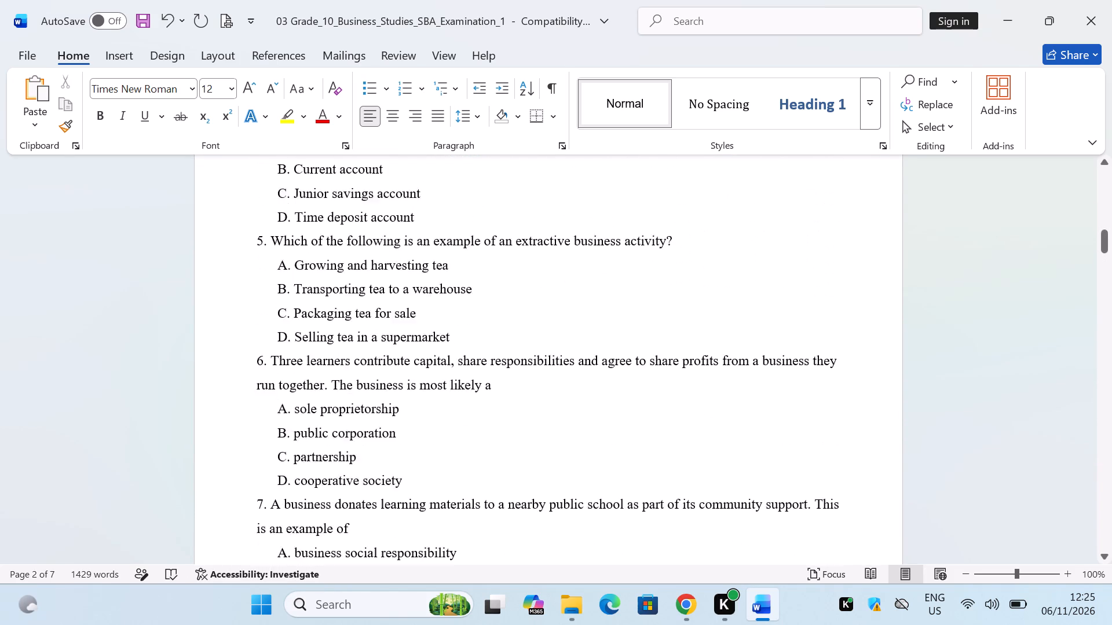
pyautogui.scroll(5, 393, 388)
# Insert a page break before question 9 so the question and its options start on a new page.
pyautogui.scroll(-9, 424, 372)
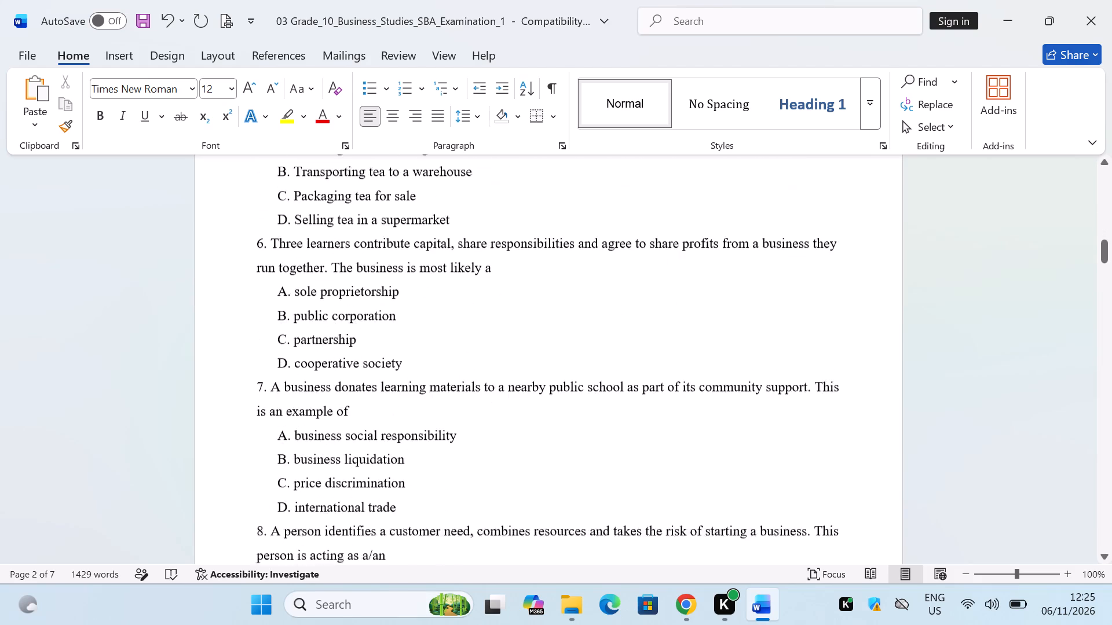
pyautogui.scroll(-9, 424, 372)
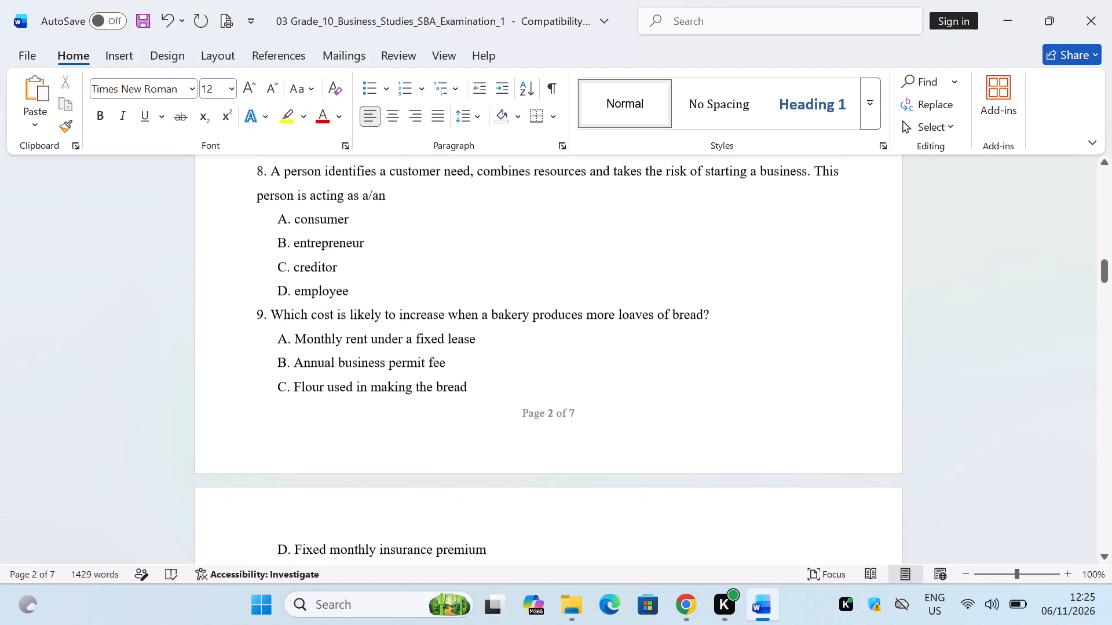
pyautogui.click(249, 314)
pyautogui.click(119, 52)
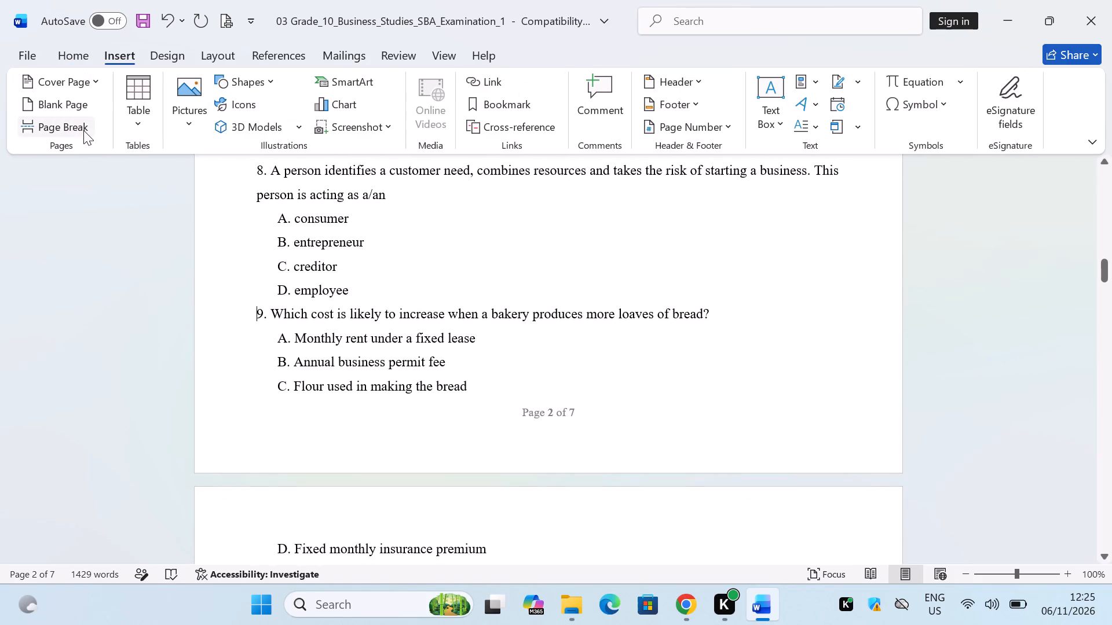
pyautogui.click(76, 124)
# Insert a page break before question 14 to keep its answer options together on one page.
pyautogui.scroll(-10, 450, 352)
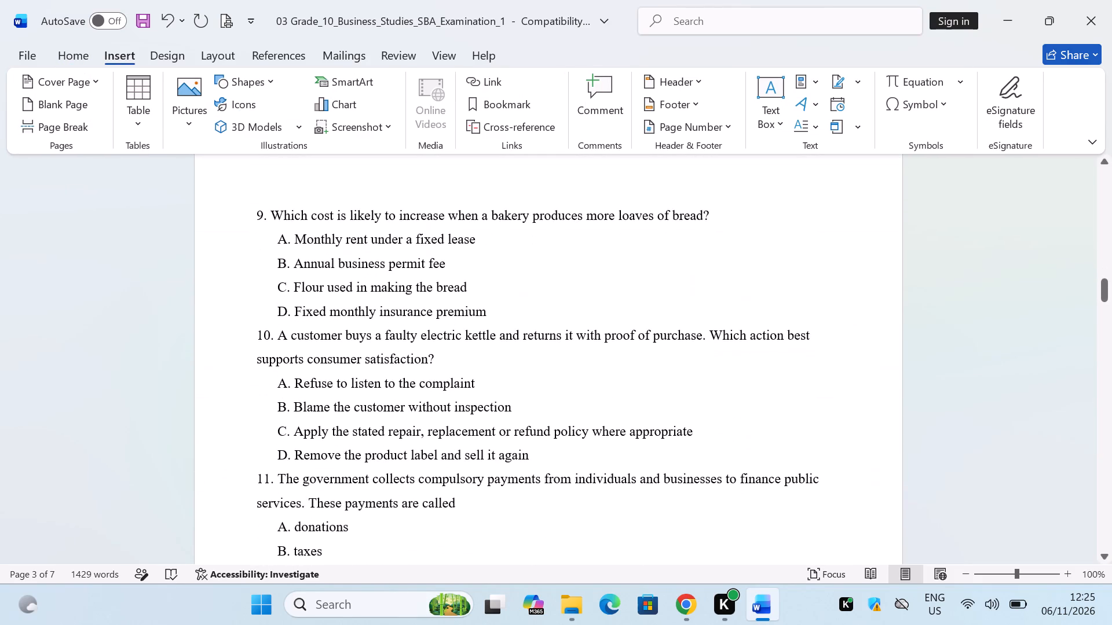
pyautogui.scroll(-14, 451, 365)
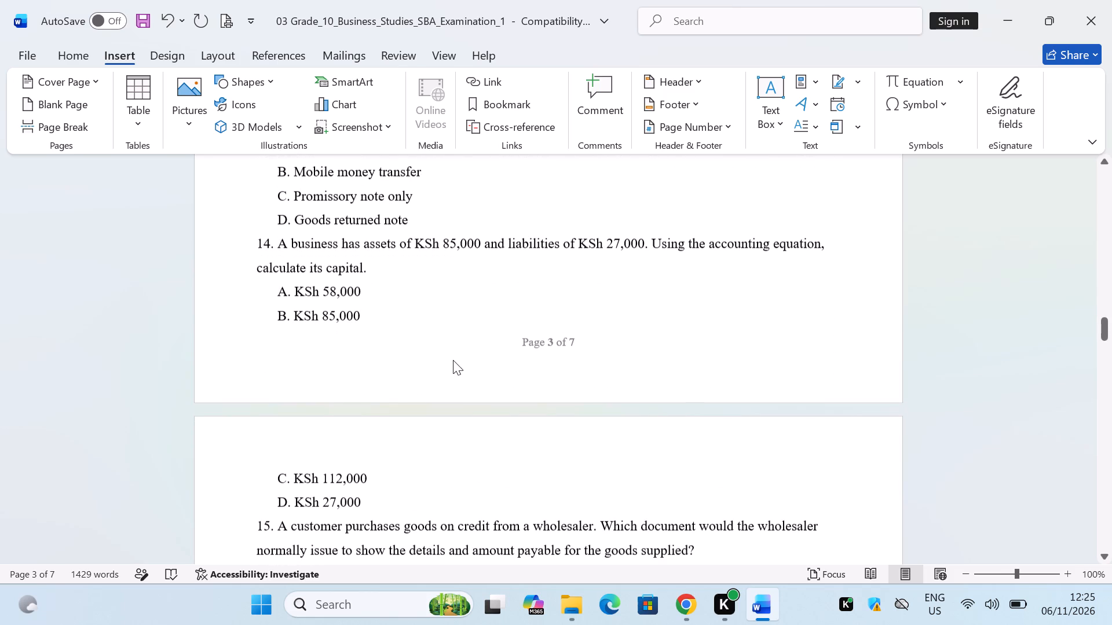
pyautogui.click(251, 241)
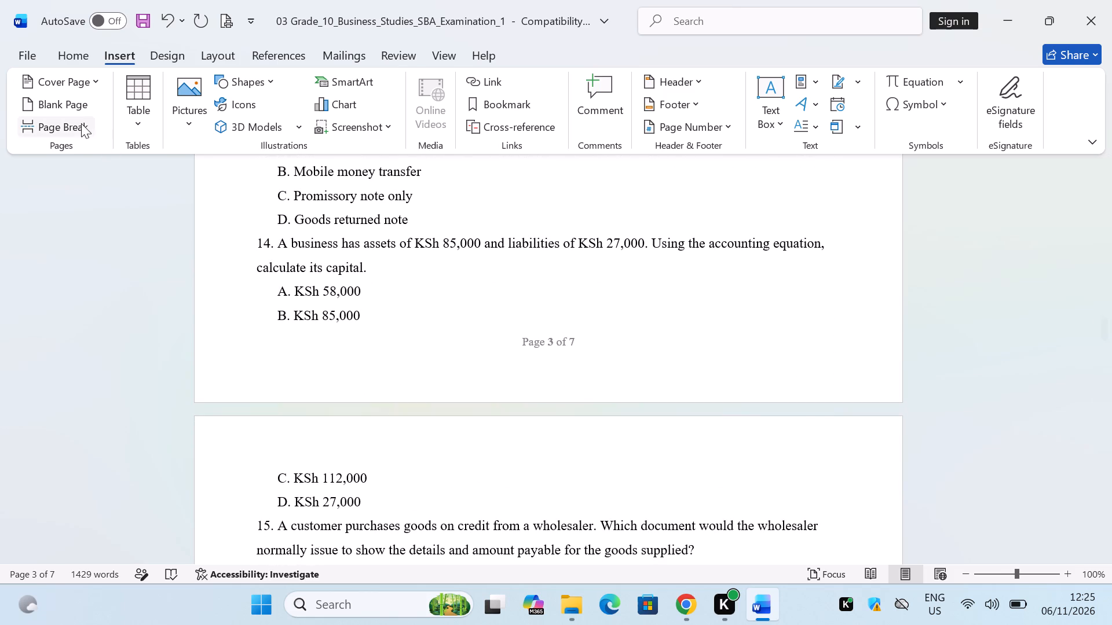
pyautogui.click(80, 125)
# Insert a page break before question 19 to keep its answer options together on one page.
pyautogui.scroll(-13, 334, 329)
pyautogui.scroll(1, 338, 331)
pyautogui.scroll(-5, 338, 331)
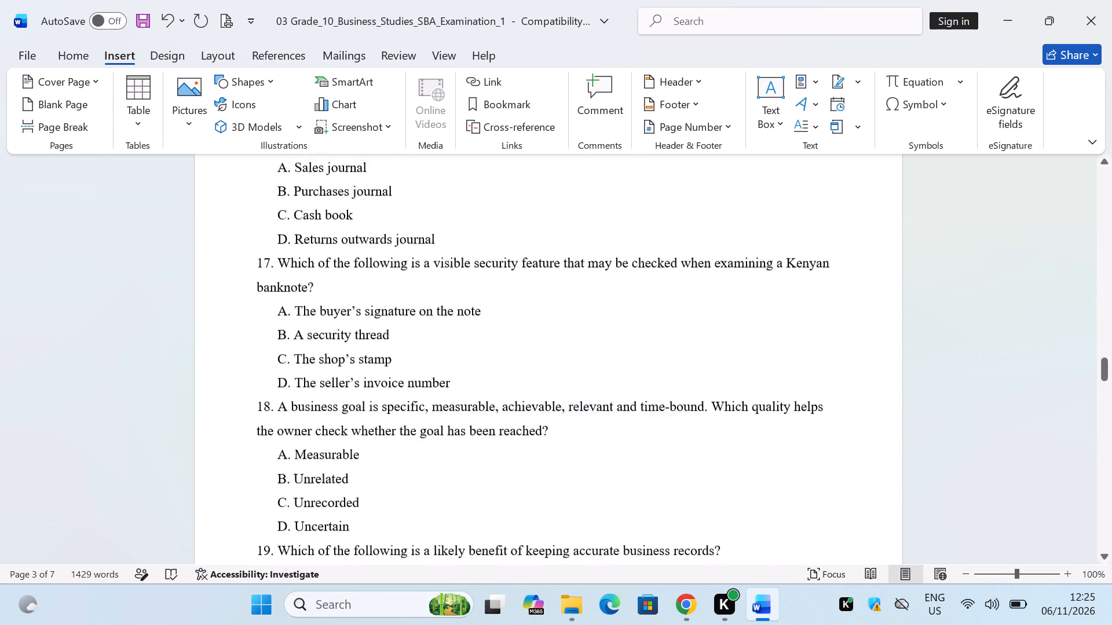
pyautogui.scroll(-7, 338, 330)
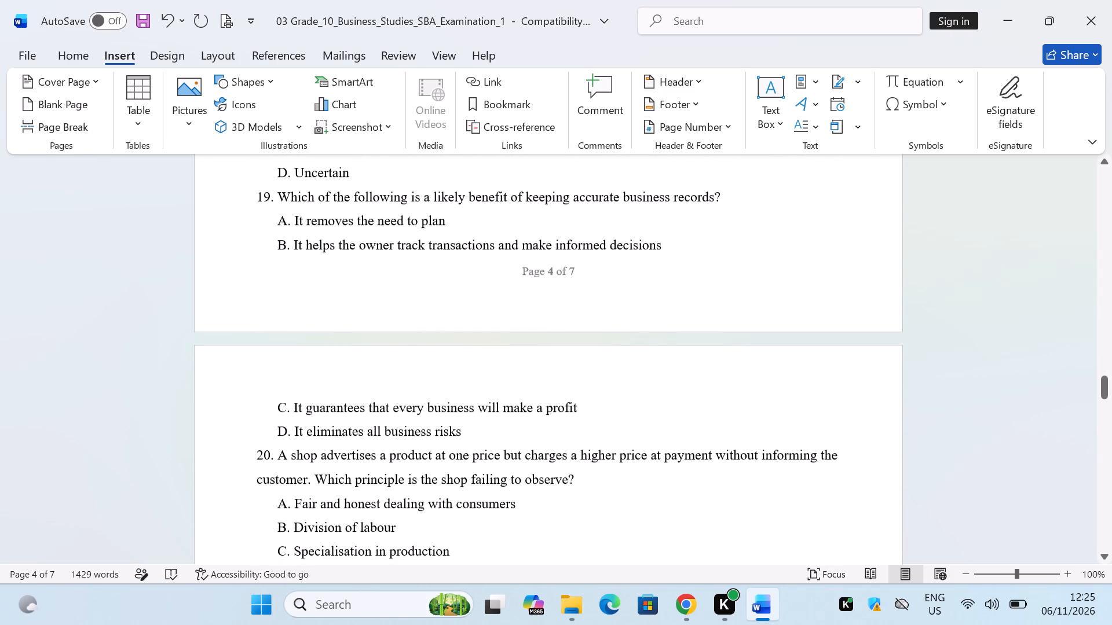
pyautogui.click(258, 202)
pyautogui.click(67, 126)
# Make the entire SECTION A (20 MARKS) heading line bold, including its italic instruction.
pyautogui.scroll(-8, 428, 363)
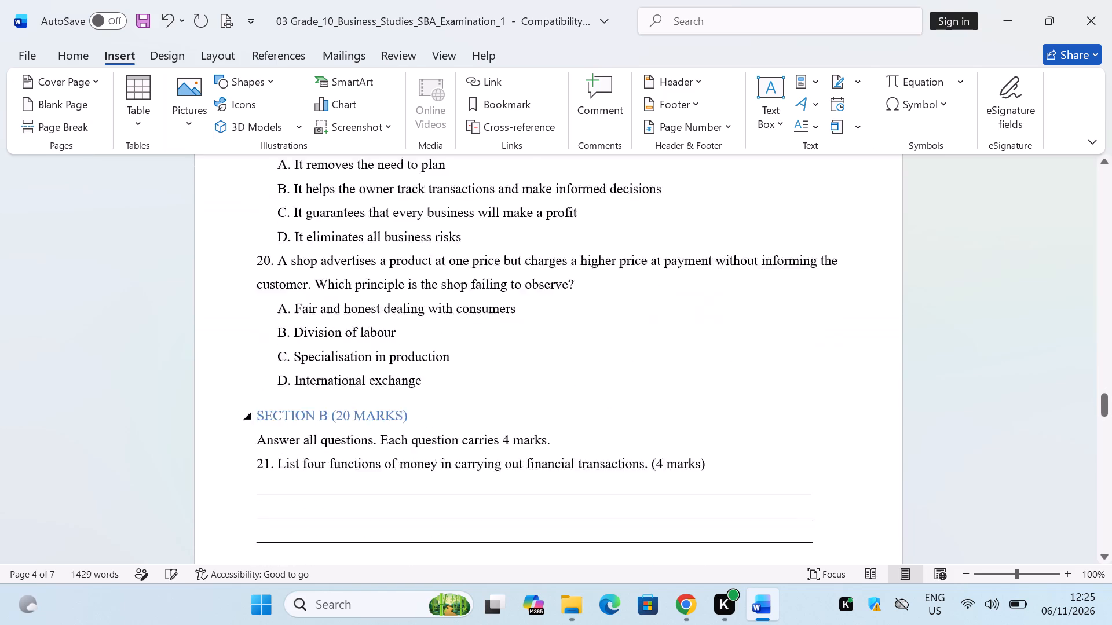
pyautogui.scroll(-3, 427, 363)
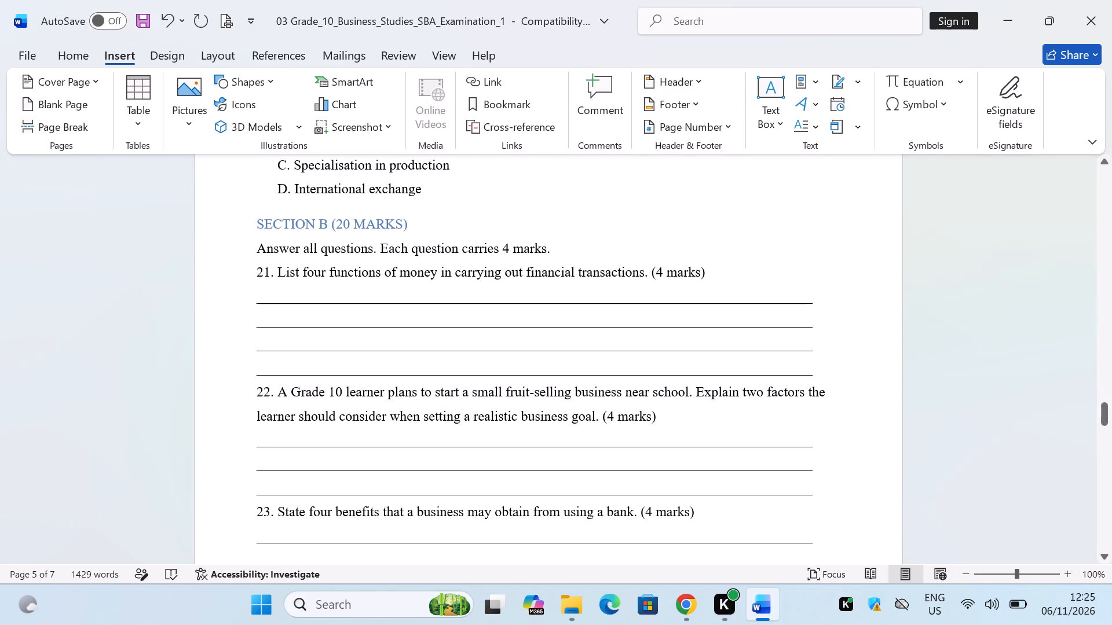
pyautogui.moveTo(1100, 410); pyautogui.dragTo(1094, 181)
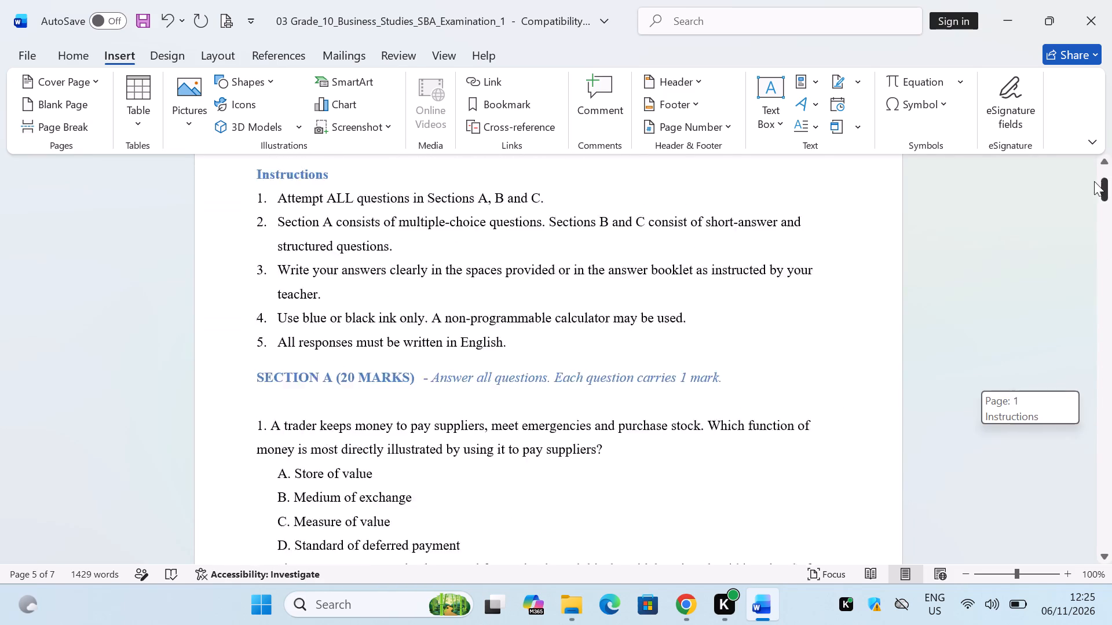
pyautogui.moveTo(1094, 181); pyautogui.dragTo(1093, 161)
pyautogui.click(218, 319)
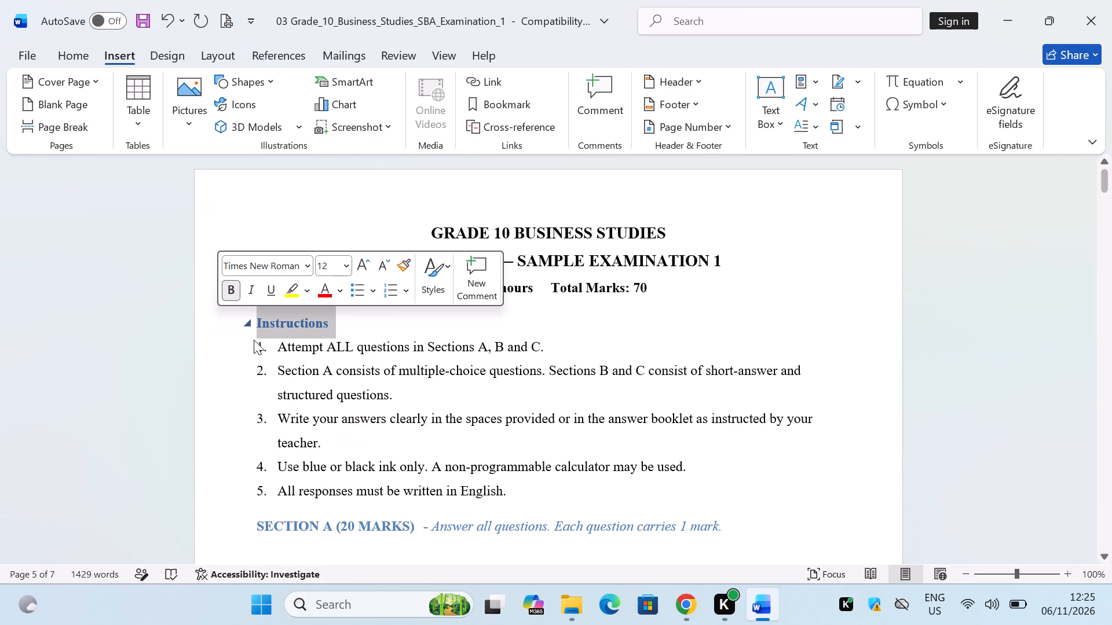
pyautogui.click(216, 529)
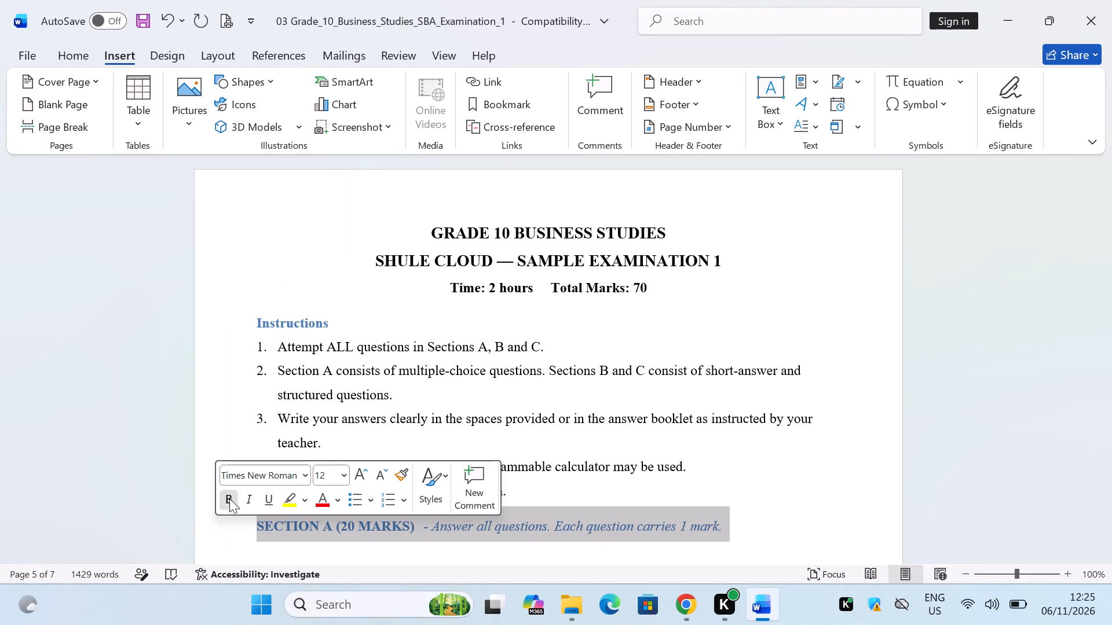
pyautogui.click(229, 498)
pyautogui.click(226, 499)
# Make the SECTION B (20 MARKS) heading bold and insert a blank line above it.
pyautogui.scroll(-2, 594, 362)
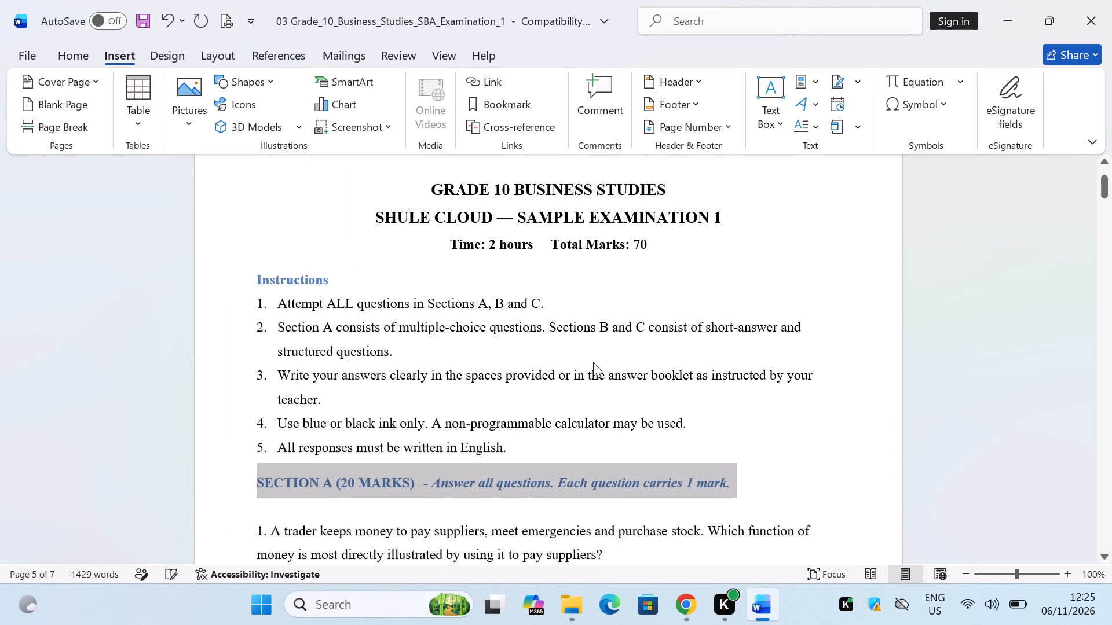
pyautogui.scroll(-9, 593, 362)
pyautogui.scroll(1, 439, 370)
pyautogui.scroll(-20, 439, 370)
pyautogui.scroll(-2, 439, 370)
pyautogui.scroll(1, 343, 371)
pyautogui.scroll(-20, 343, 371)
pyautogui.scroll(-10, 343, 371)
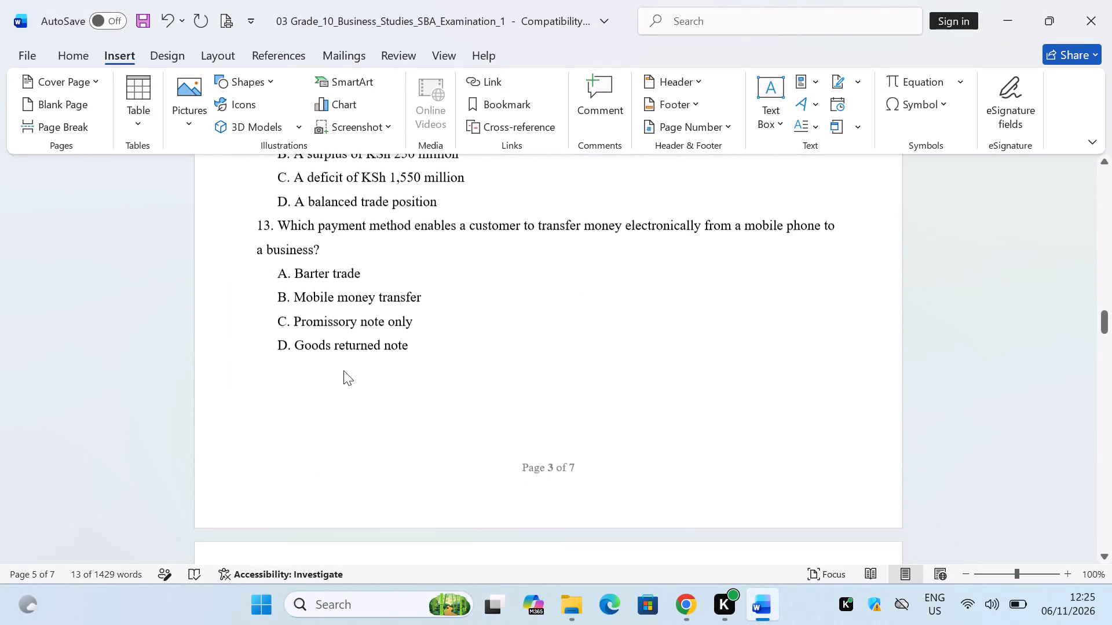
pyautogui.scroll(-20, 343, 370)
pyautogui.scroll(-1, 343, 370)
pyautogui.scroll(1, 343, 371)
pyautogui.scroll(-7, 343, 371)
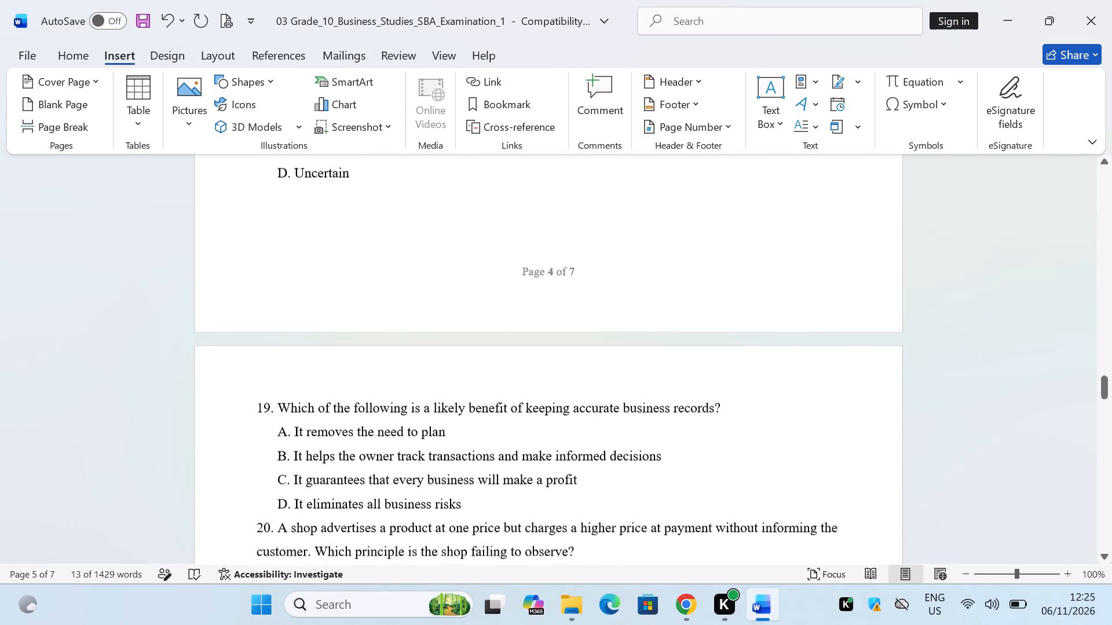
pyautogui.scroll(-7, 343, 371)
pyautogui.click(224, 272)
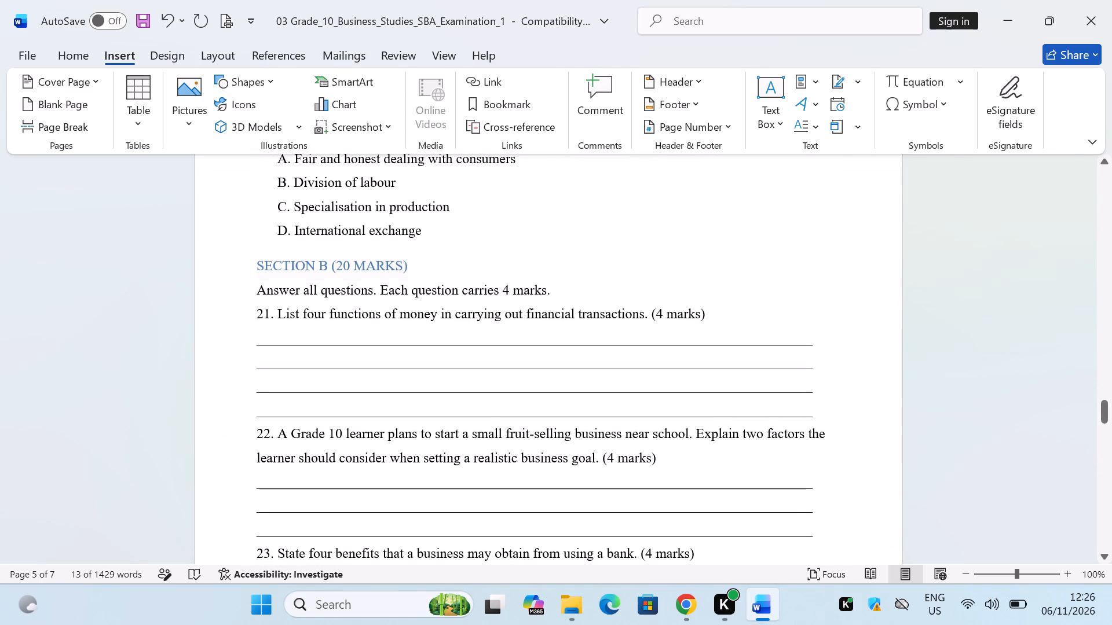
pyautogui.click(236, 244)
pyautogui.click(251, 283)
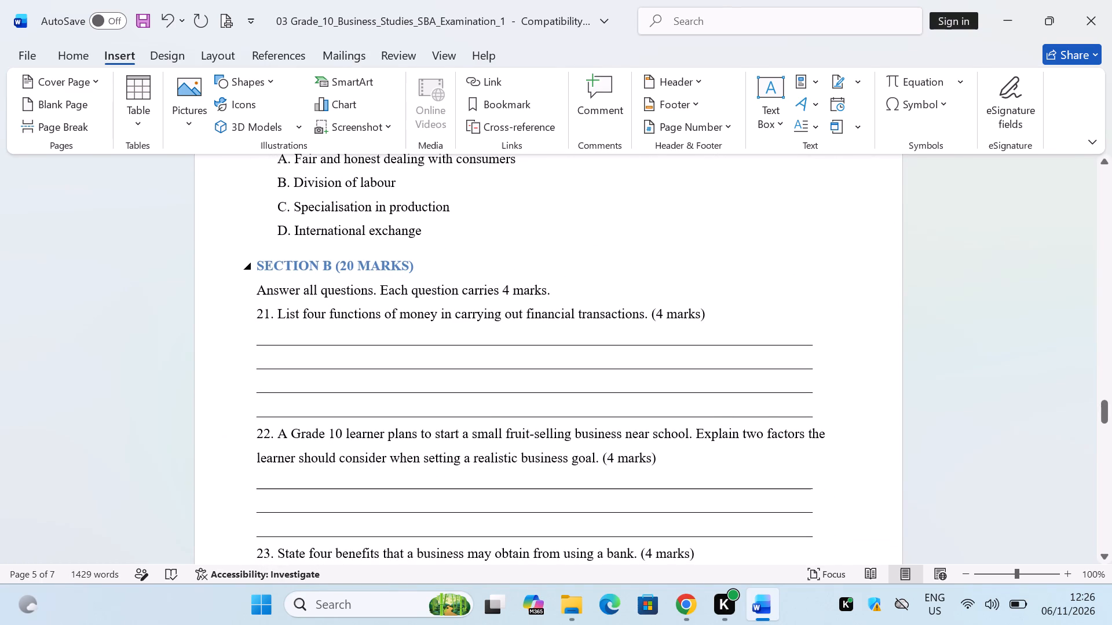
pyautogui.click(257, 263)
pyautogui.press('Return')
# Make the SECTION B instruction line "Answer all questions. Each question carries 4 marks." bold.
pyautogui.scroll(-3, 703, 163)
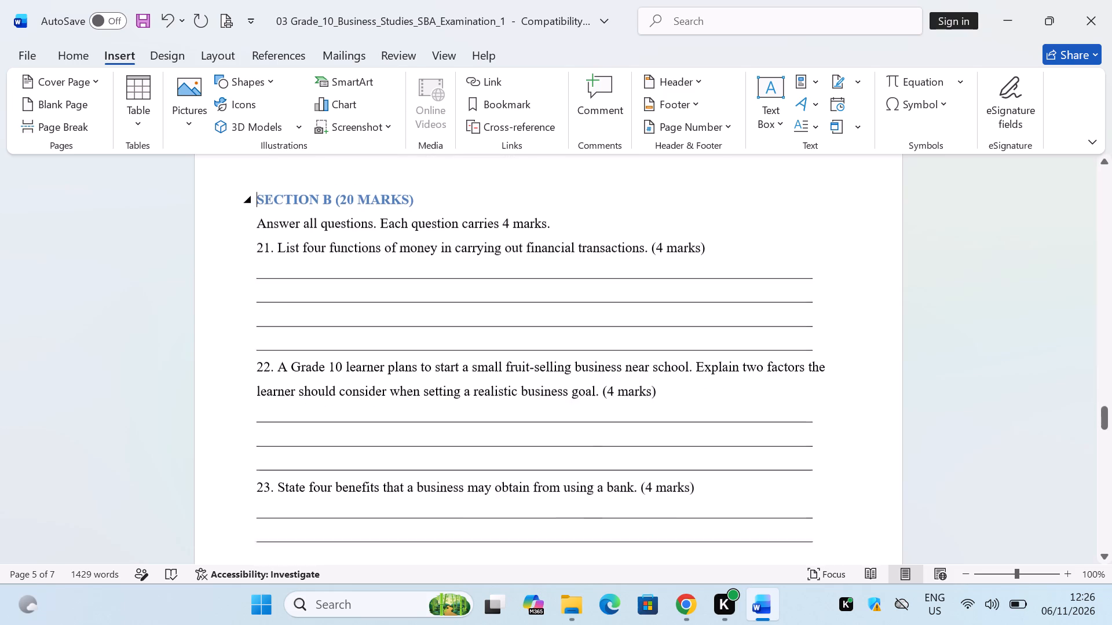
pyautogui.click(210, 202)
pyautogui.click(226, 174)
pyautogui.click(543, 201)
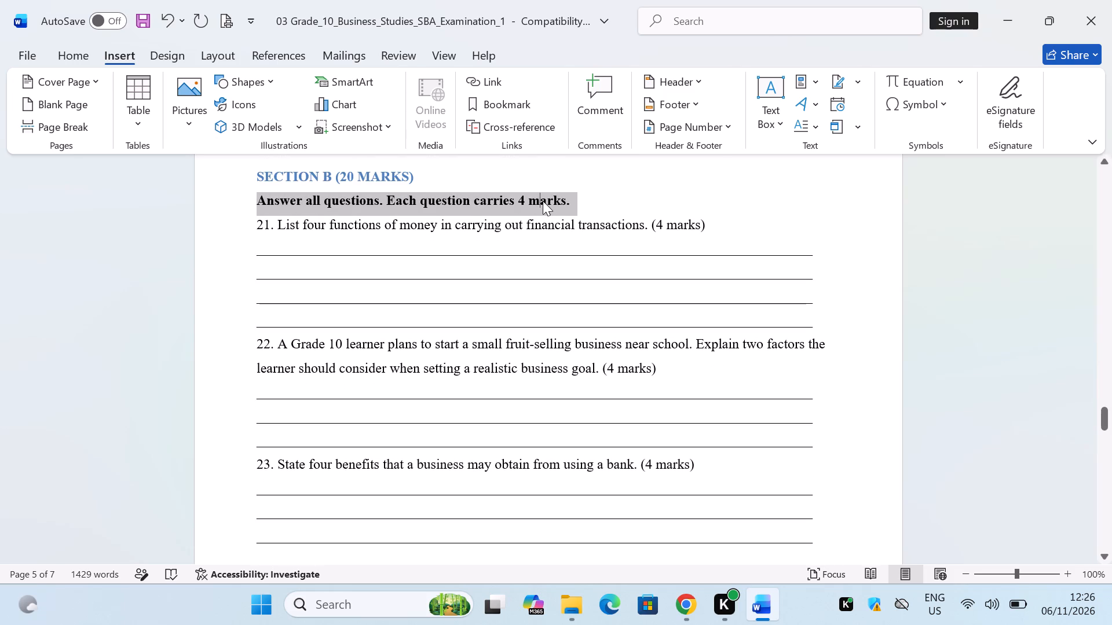
# Insert a page break before question 24 to keep the question and its answer lines together on one page.
pyautogui.scroll(-8, 429, 359)
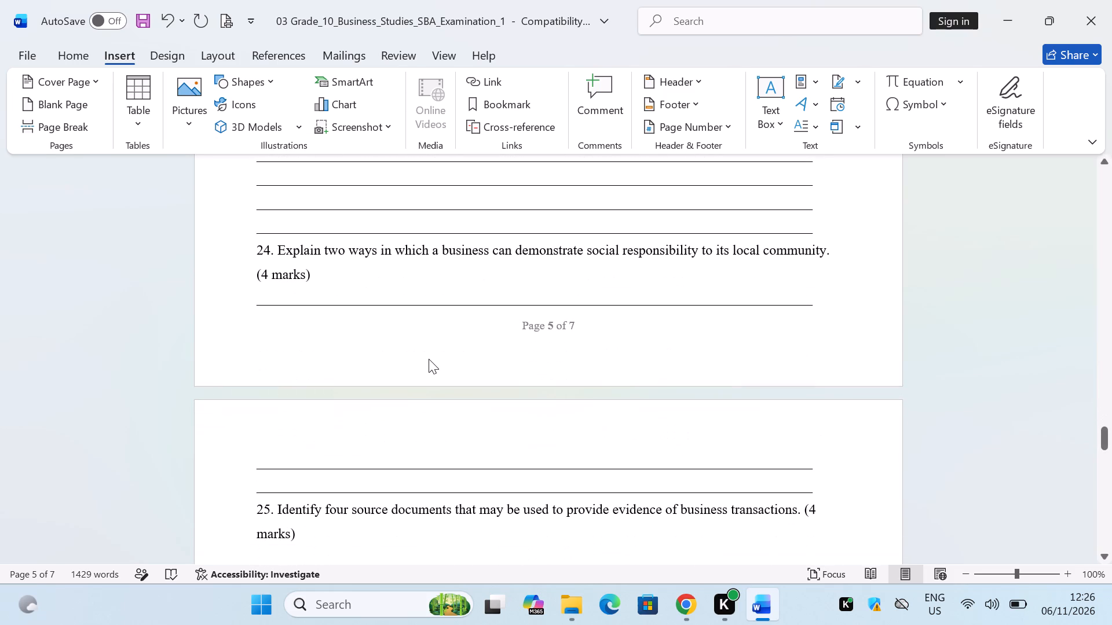
pyautogui.click(255, 254)
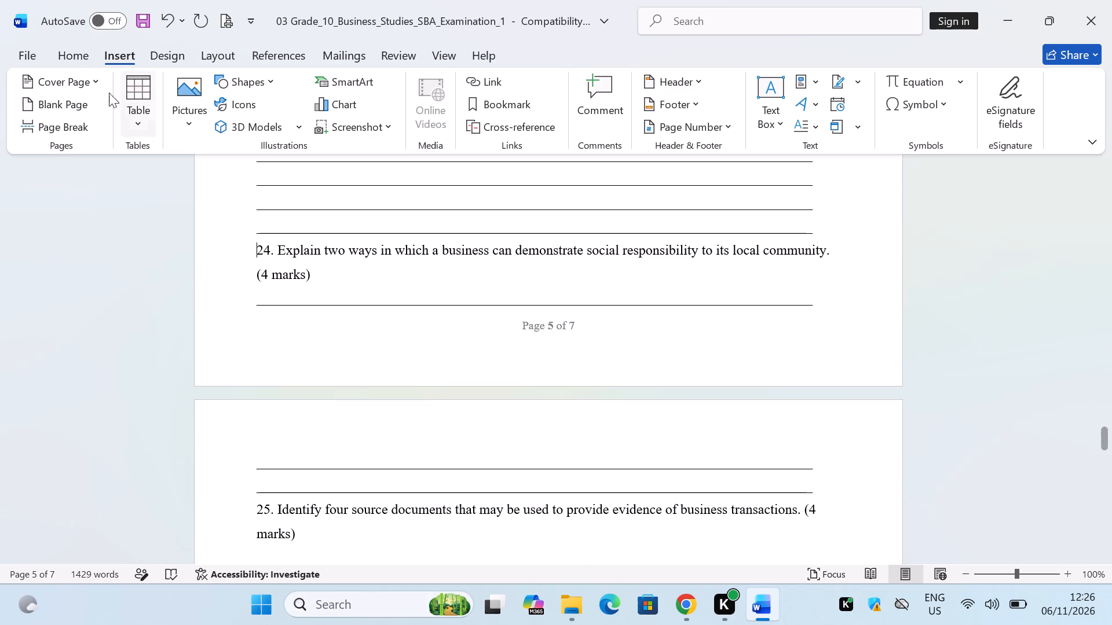
pyautogui.click(65, 127)
# Add a fourth answer line under question 22 by copying one of its existing lines, leaving no extra blank paragraph.
pyautogui.scroll(-5, 351, 336)
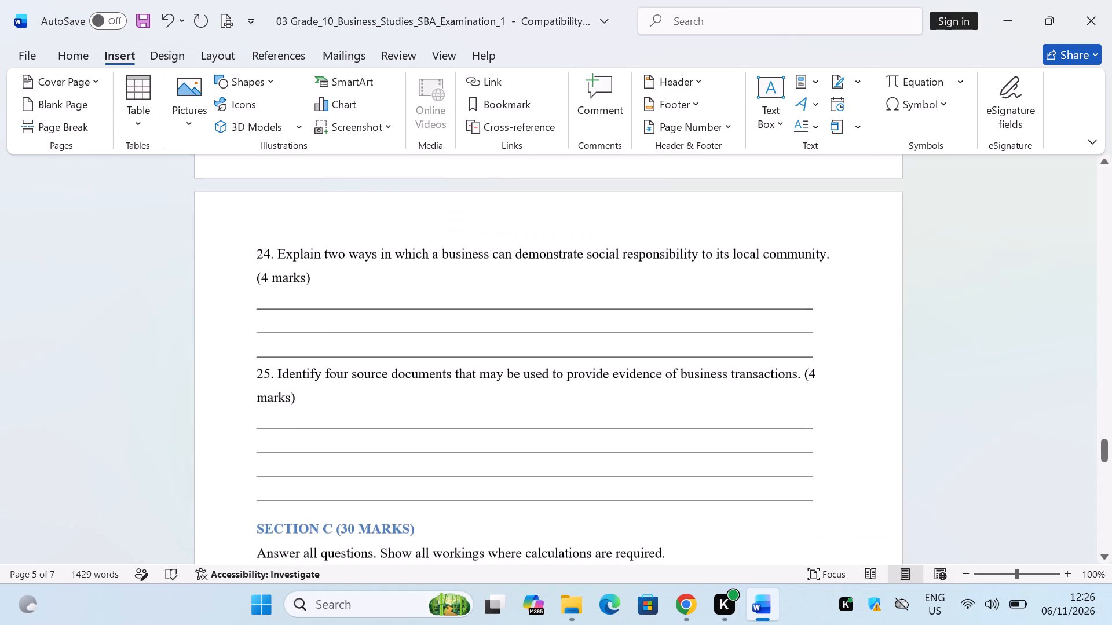
pyautogui.scroll(12, 351, 336)
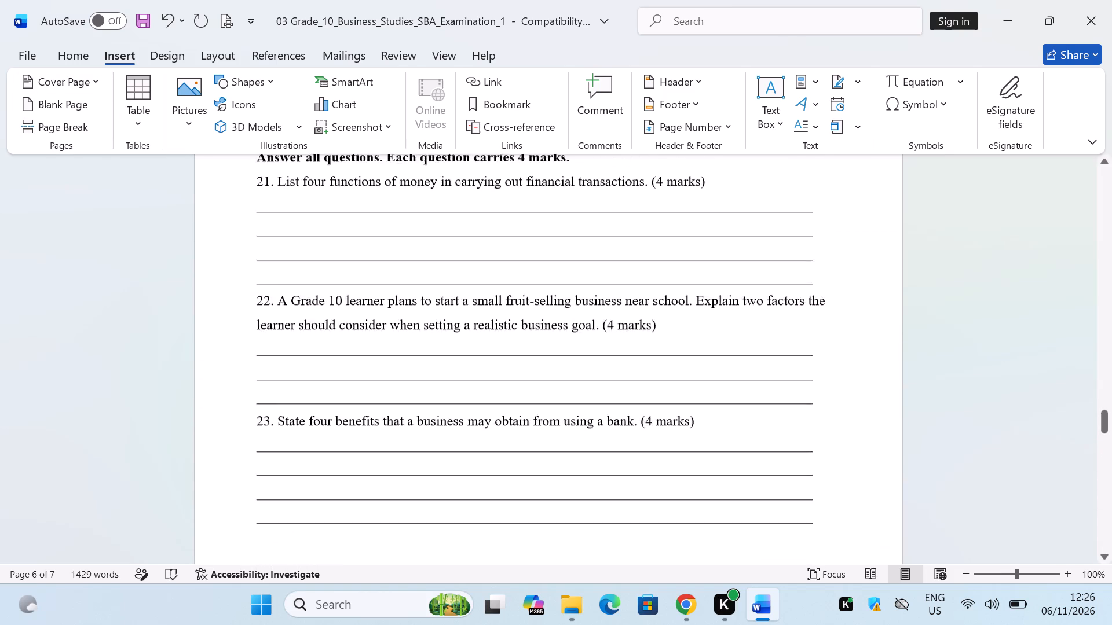
pyautogui.scroll(6, 351, 336)
pyautogui.scroll(-8, 351, 336)
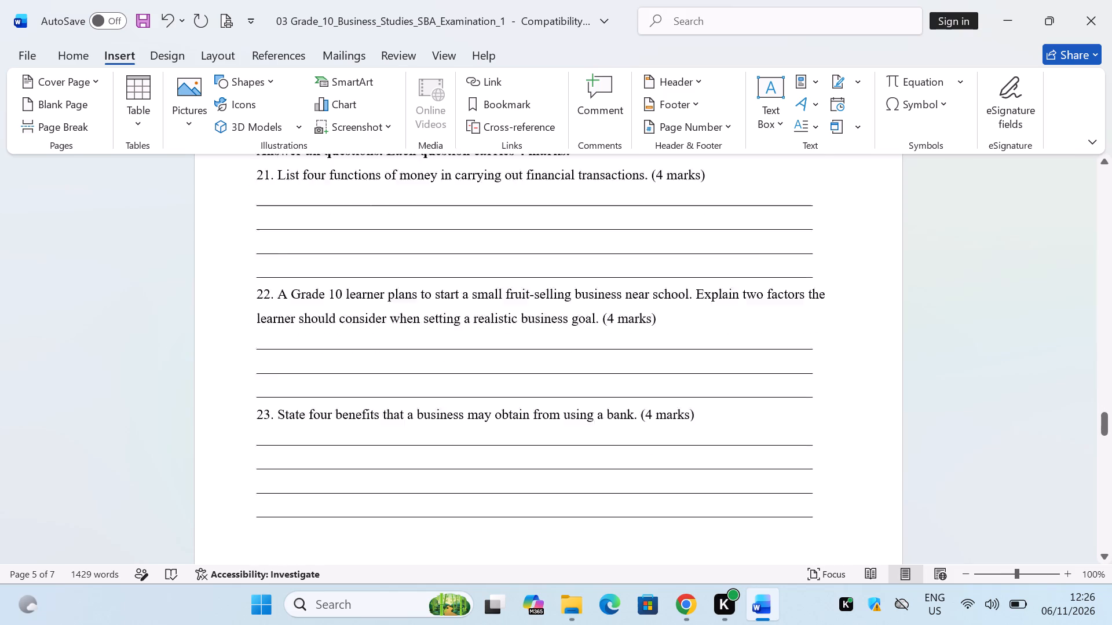
pyautogui.scroll(-1, 351, 336)
pyautogui.scroll(2, 351, 336)
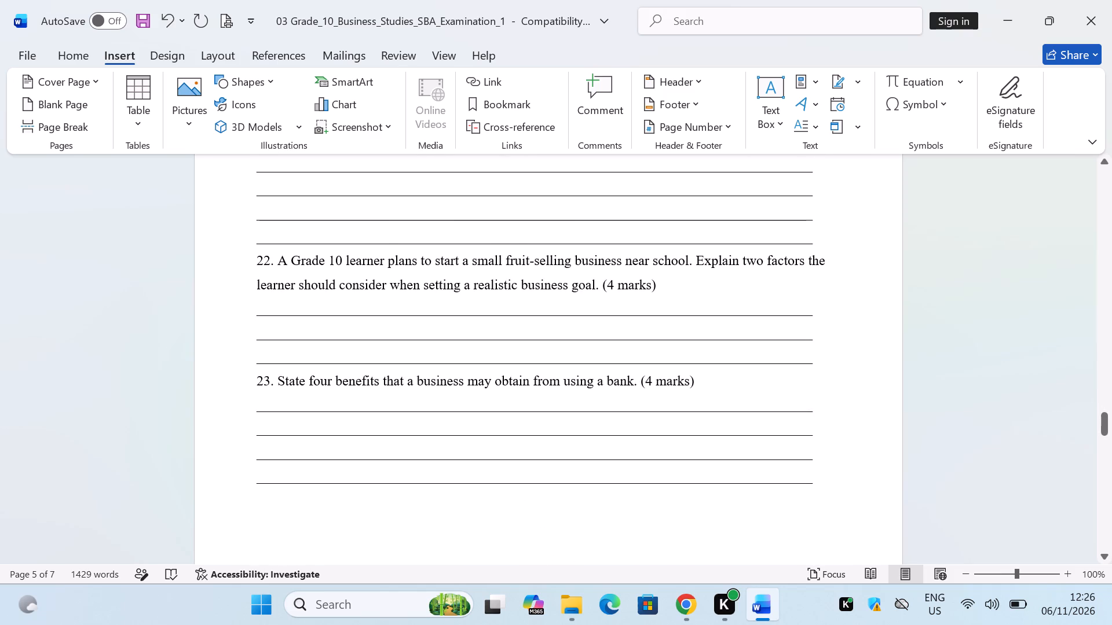
pyautogui.click(235, 311)
pyautogui.hotkey('ctrl', 'c')
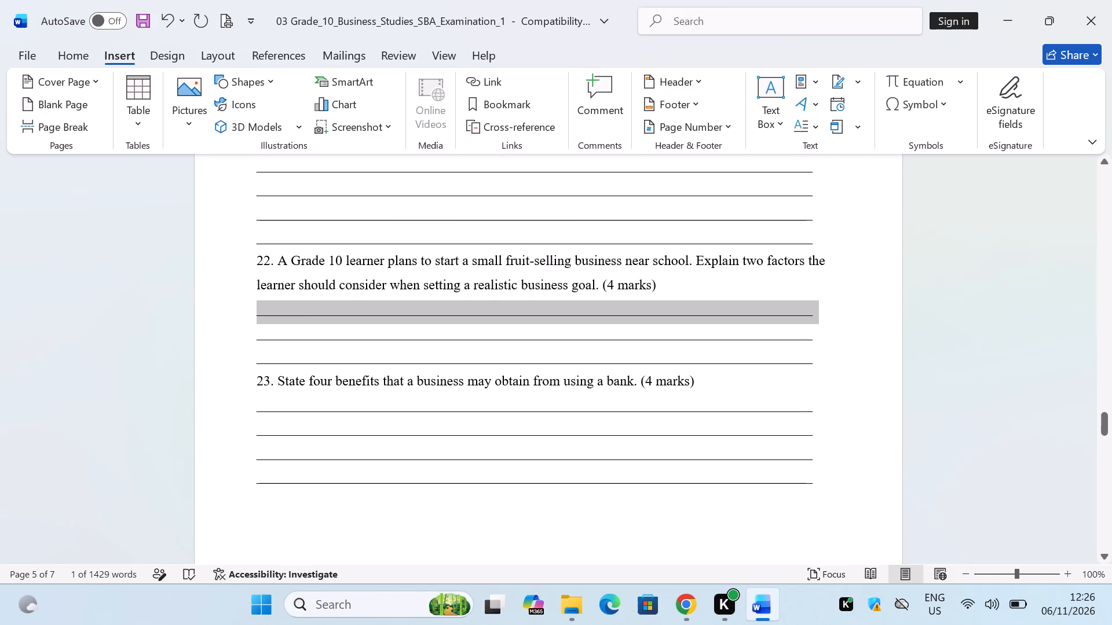
pyautogui.doubleClick(820, 334)
pyautogui.click(824, 339)
pyautogui.press('Return')
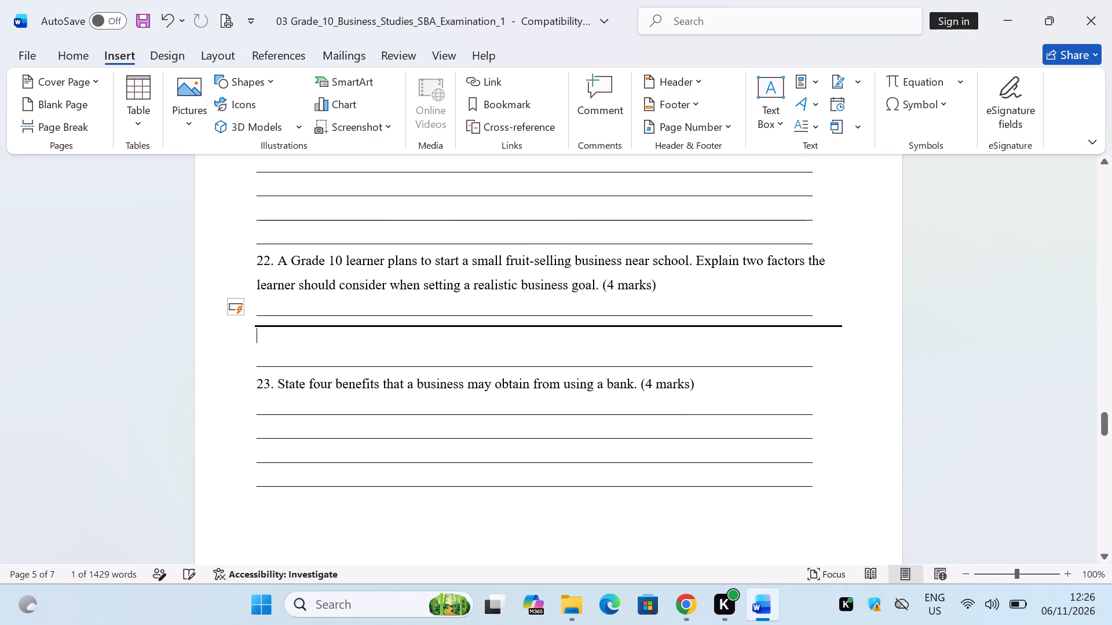
pyautogui.click(162, 21)
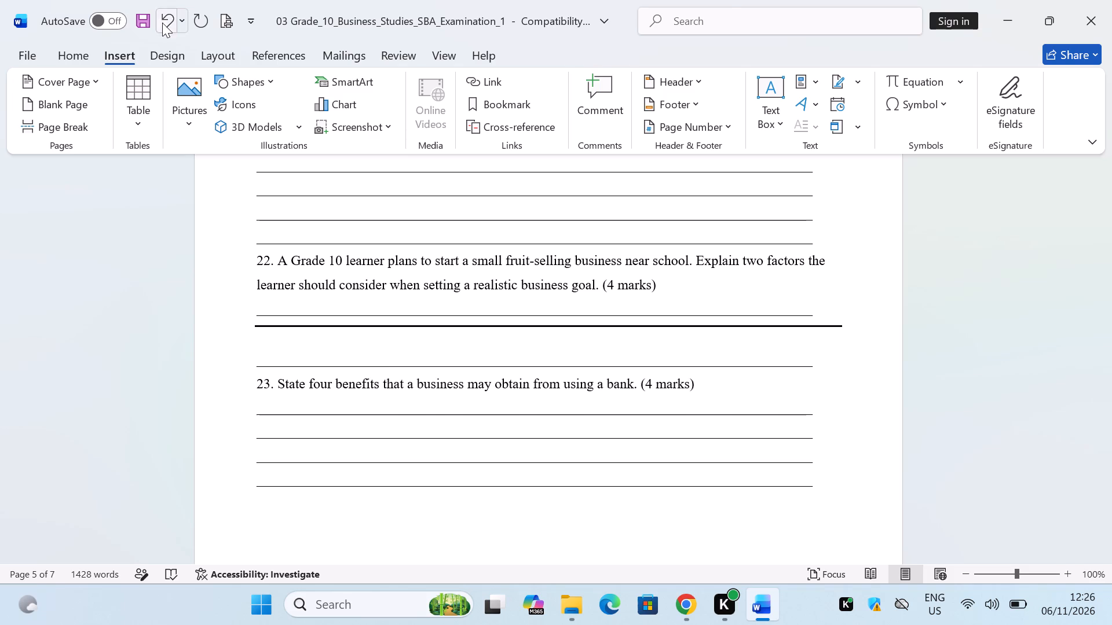
pyautogui.hotkey('ctrl', 'v')
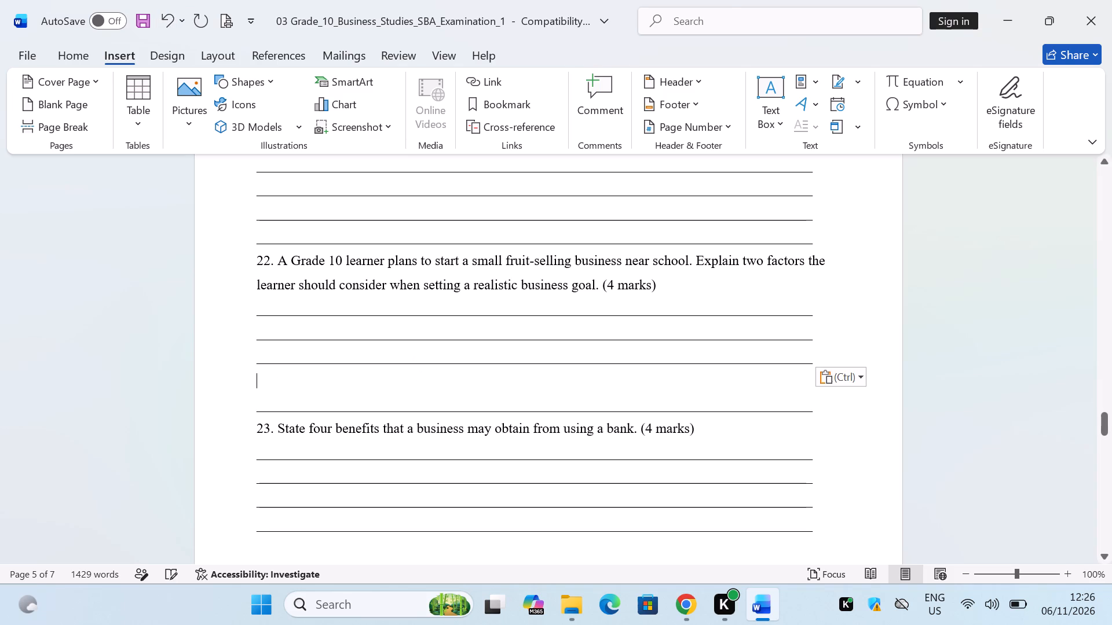
pyautogui.press('Delete')
# Paste the copied answer line under question 24 to give it four answer lines.
pyautogui.scroll(-2, 368, 343)
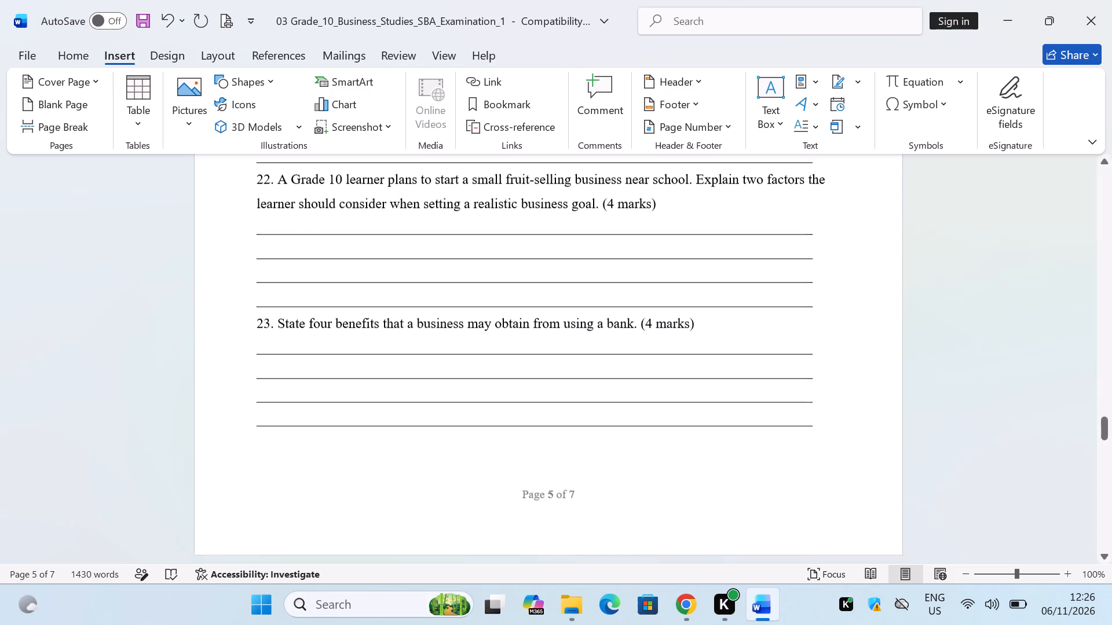
pyautogui.scroll(-7, 367, 351)
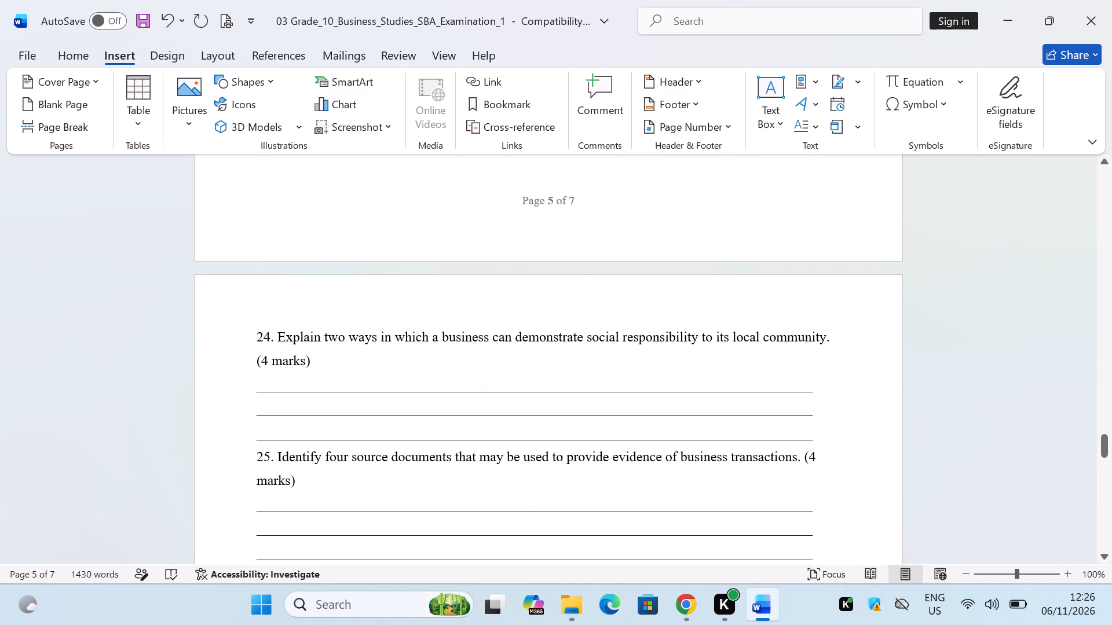
pyautogui.click(255, 411)
pyautogui.hotkey('ctrl', 'v')
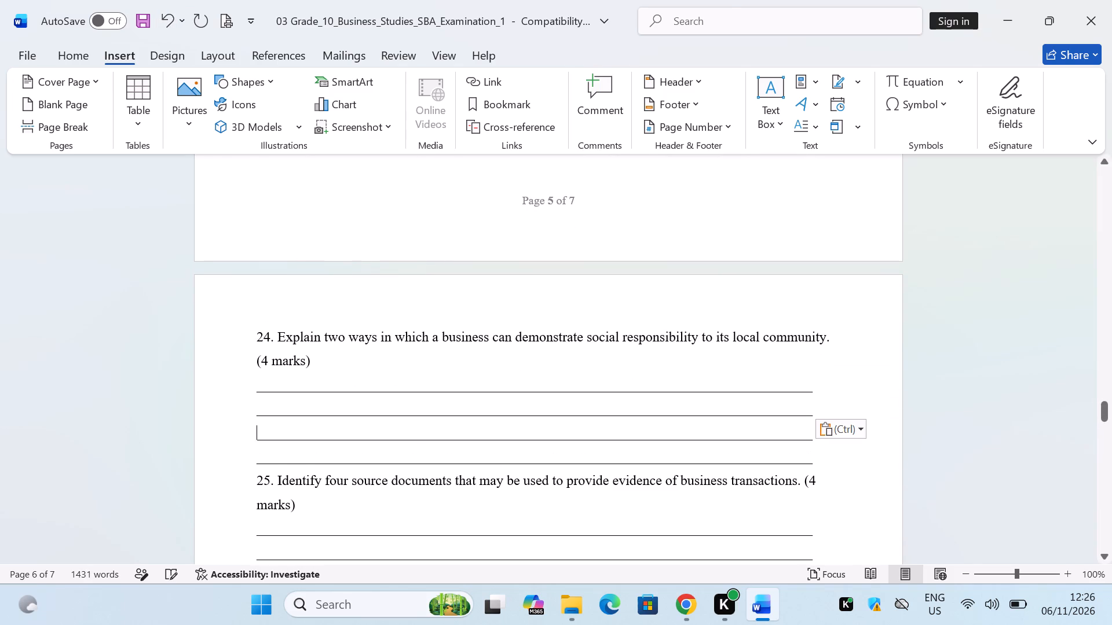
# Insert a blank line above the SECTION C (30 MARKS) heading to separate it from question 25.
pyautogui.scroll(-5, 366, 374)
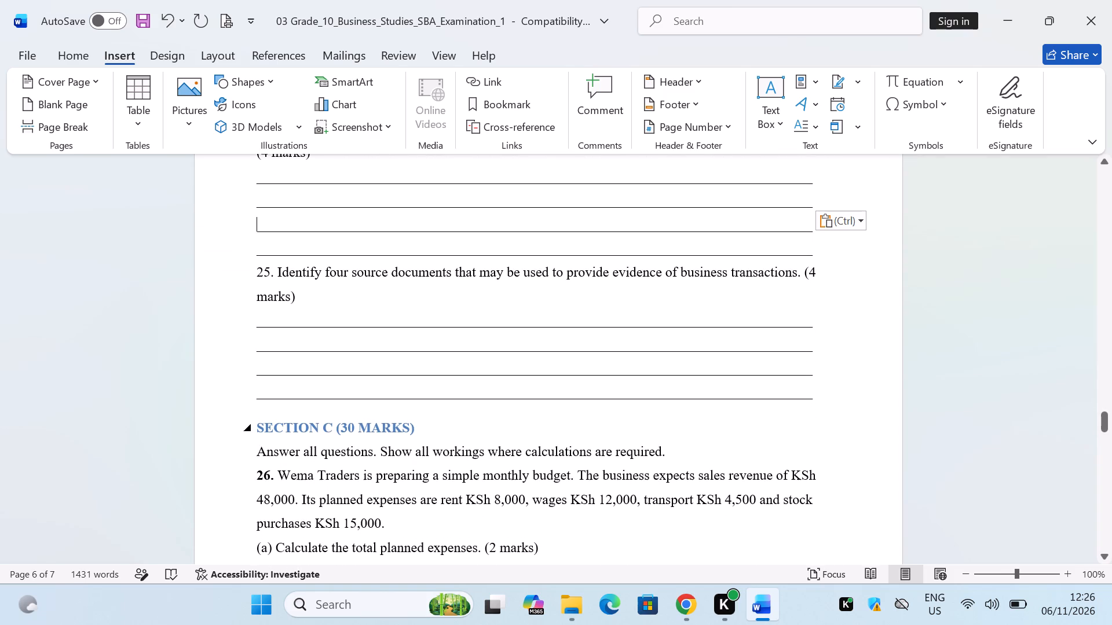
pyautogui.click(257, 433)
pyautogui.press('Return')
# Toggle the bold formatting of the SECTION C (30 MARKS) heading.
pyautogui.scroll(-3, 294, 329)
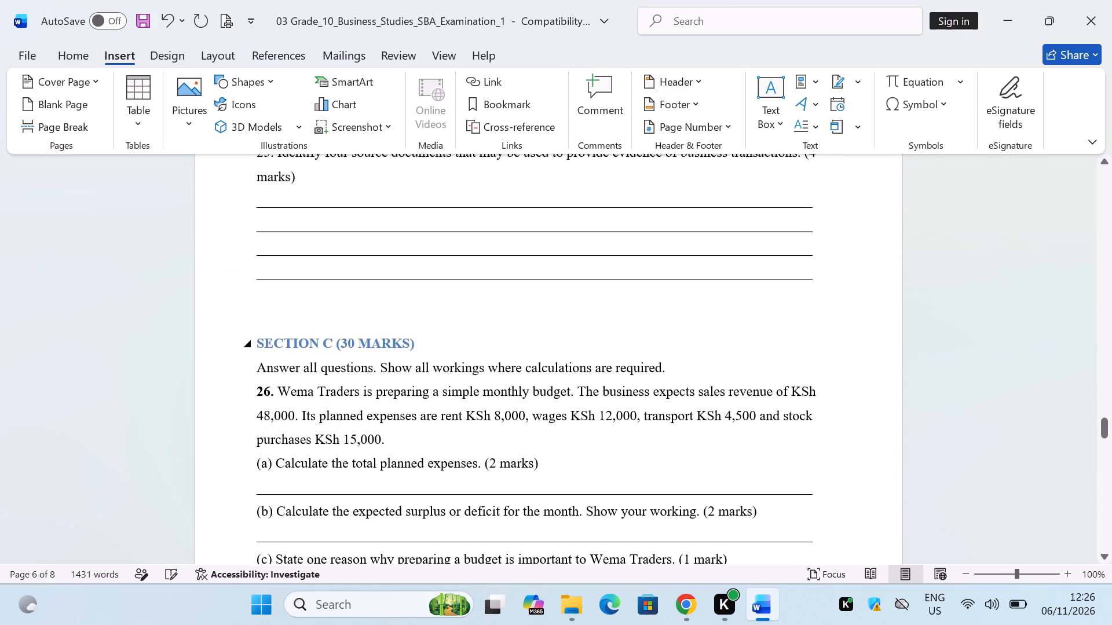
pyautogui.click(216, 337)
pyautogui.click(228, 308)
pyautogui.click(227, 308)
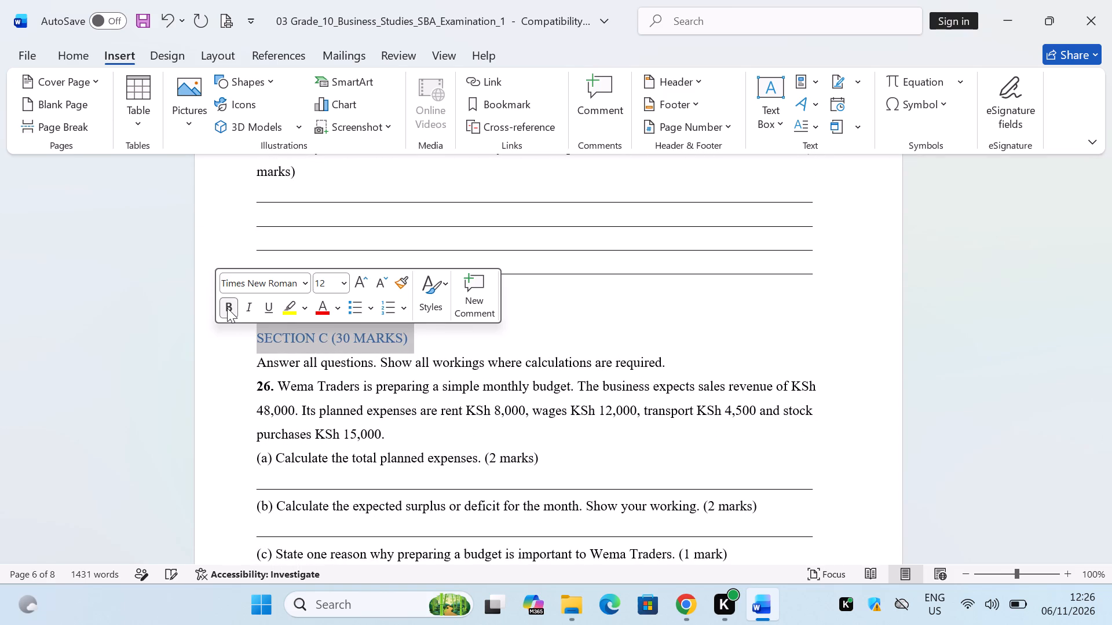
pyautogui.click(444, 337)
# Make the SECTION C instruction line "Answer all questions. Show all workings where calculations are required." bold.
pyautogui.scroll(-4, 444, 337)
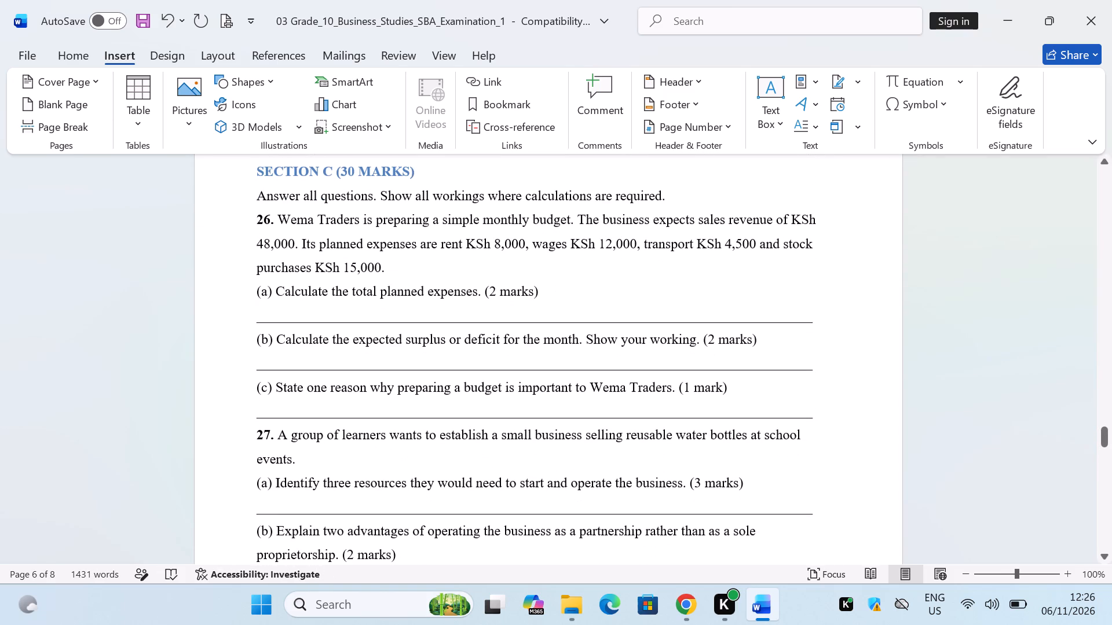
pyautogui.click(240, 196)
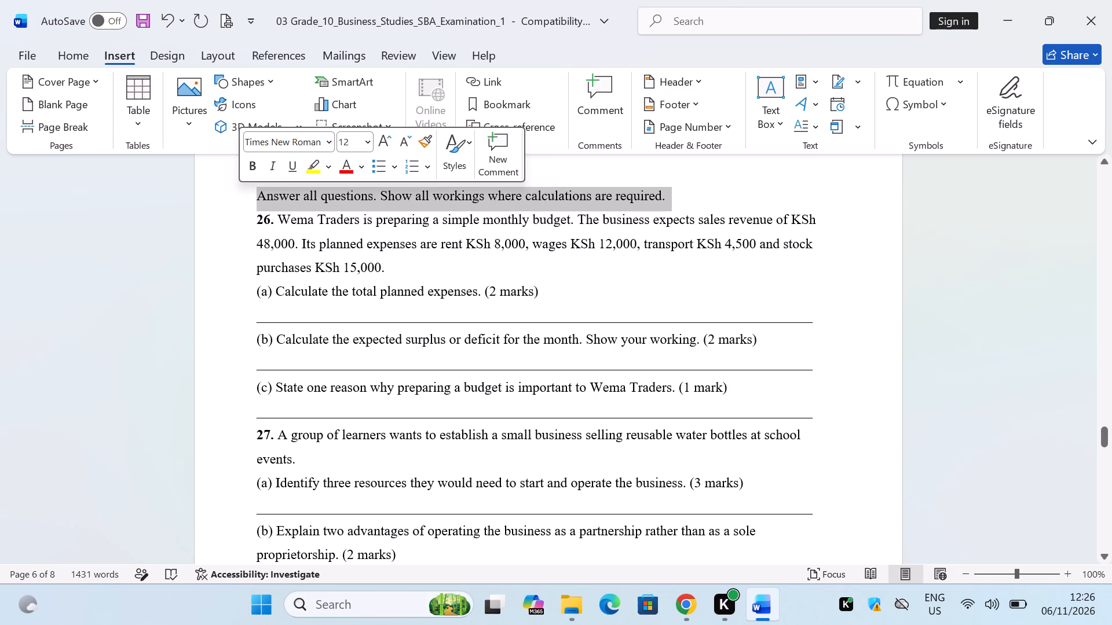
pyautogui.click(250, 169)
pyautogui.click(512, 334)
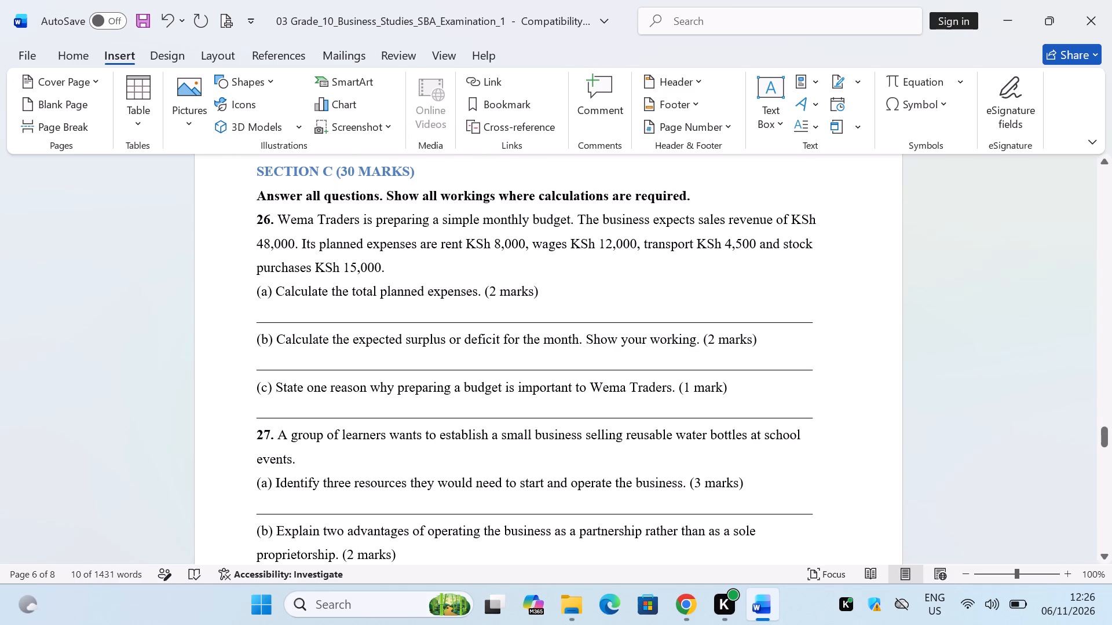
# Replace the answer line under question 26(a) with three blank lines as open working space.
pyautogui.scroll(-1, 513, 334)
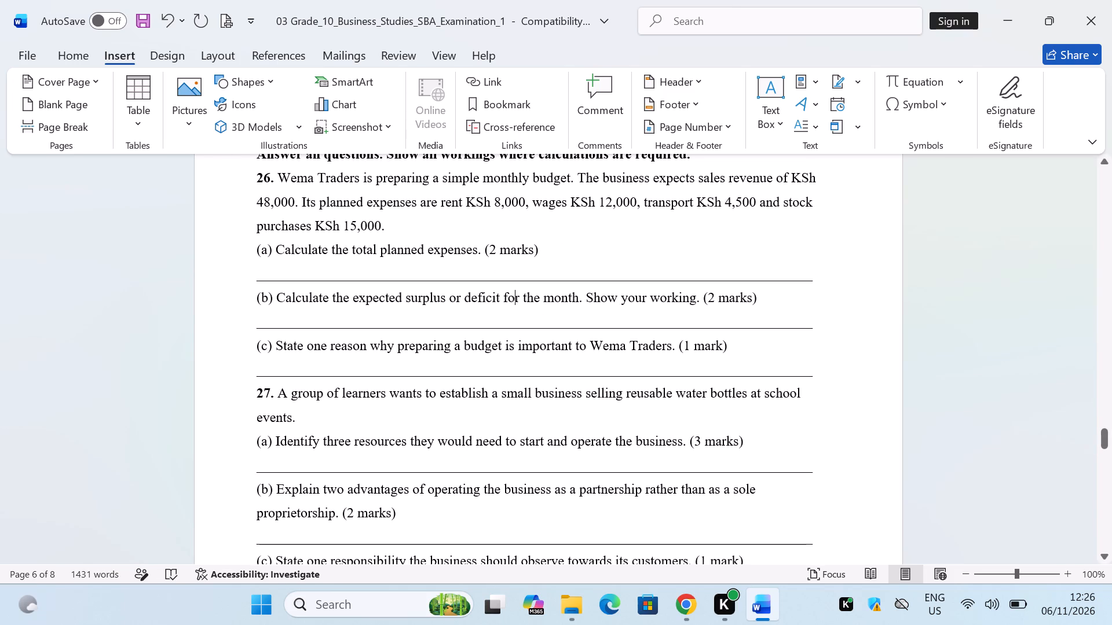
pyautogui.click(255, 275)
pyautogui.press('Delete')
pyautogui.press('Delete')
pyautogui.keyDown('shift'); pyautogui.click(811, 274); pyautogui.keyUp('shift')
pyautogui.press('Delete')
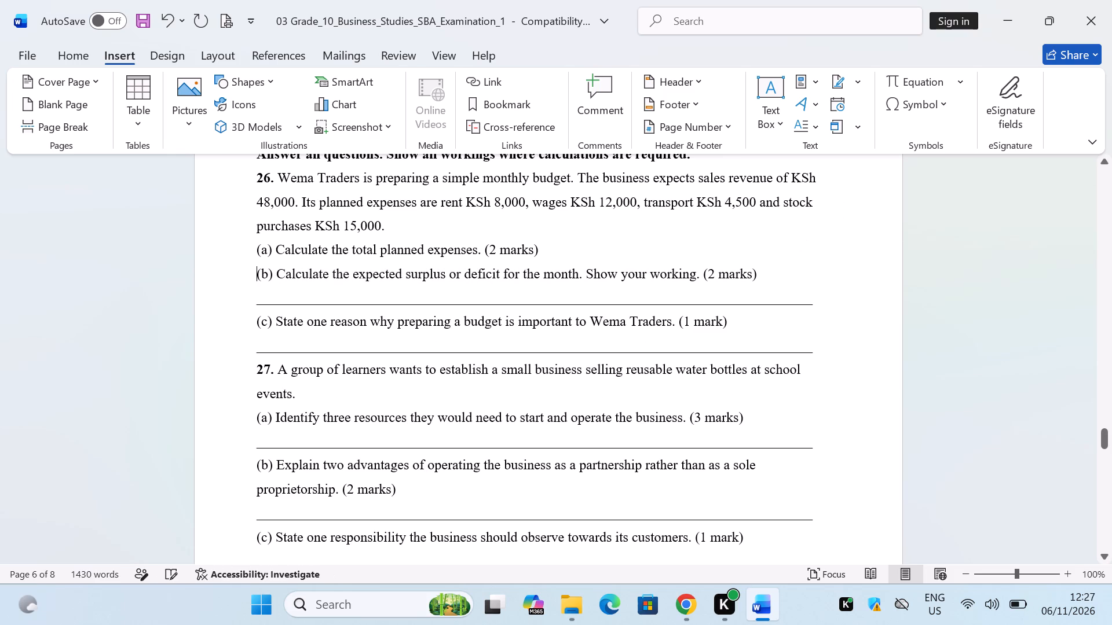
pyautogui.press('Return')
pyautogui.press('Return')
pyautogui.press('Return')
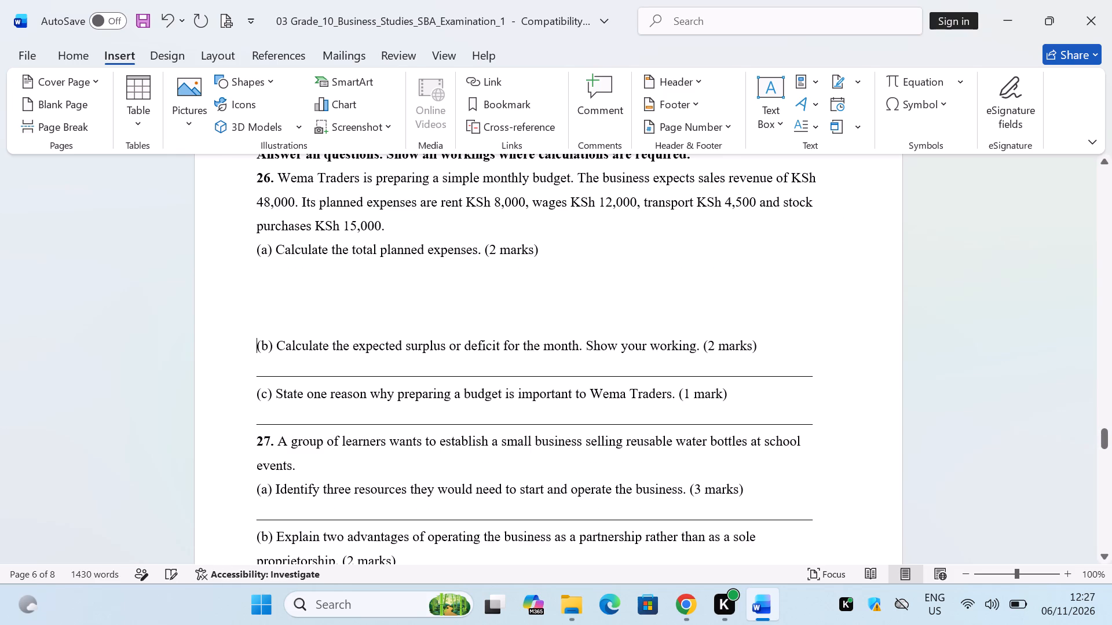
# Replace the answer line under question 26(b) with four blank lines as open working space.
pyautogui.click(763, 344)
pyautogui.press('Return')
pyautogui.press('Return')
pyautogui.press('Return')
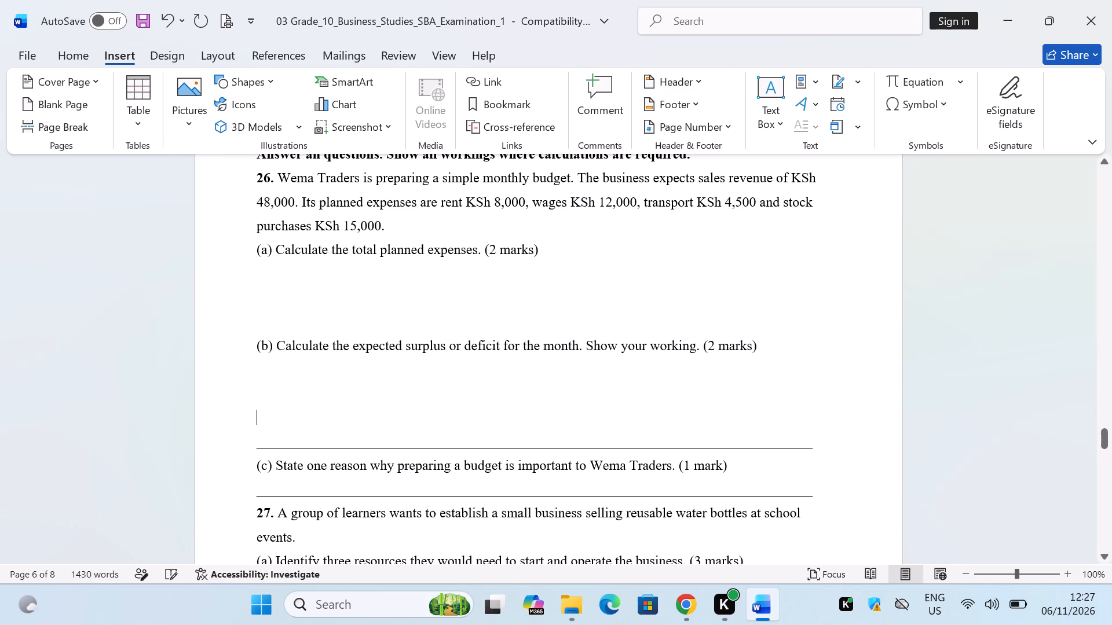
pyautogui.click(253, 444)
pyautogui.press('Delete')
pyautogui.press('Delete')
pyautogui.press('Delete')
pyautogui.keyDown('shift'); pyautogui.click(803, 442); pyautogui.keyUp('shift')
pyautogui.press('Delete')
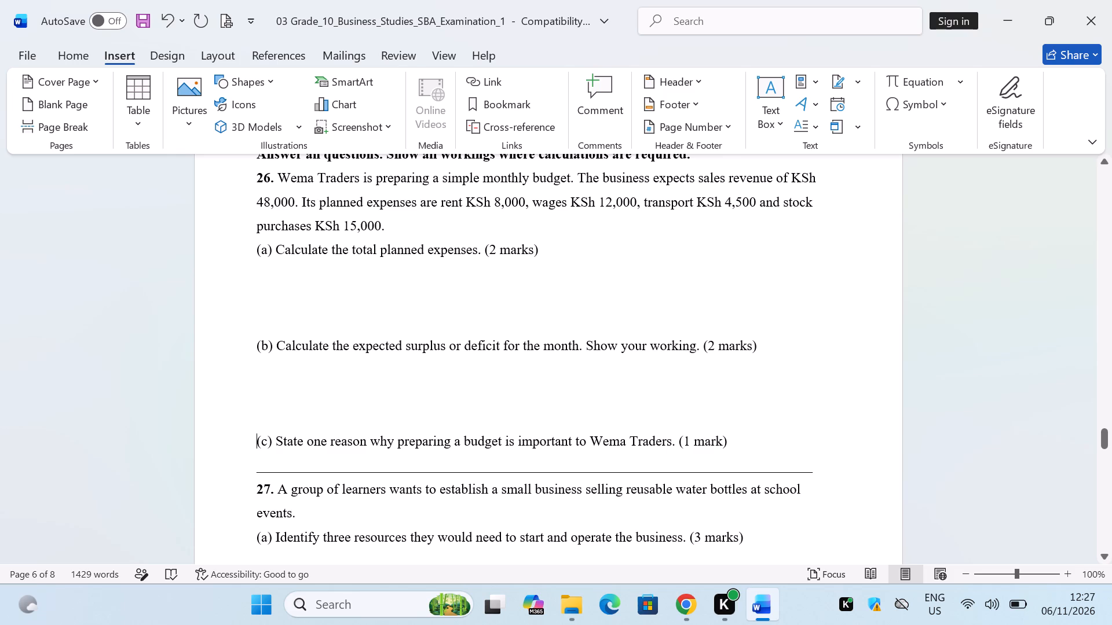
pyautogui.click(371, 399)
pyautogui.press('Return')
pyautogui.scroll(-3, 394, 380)
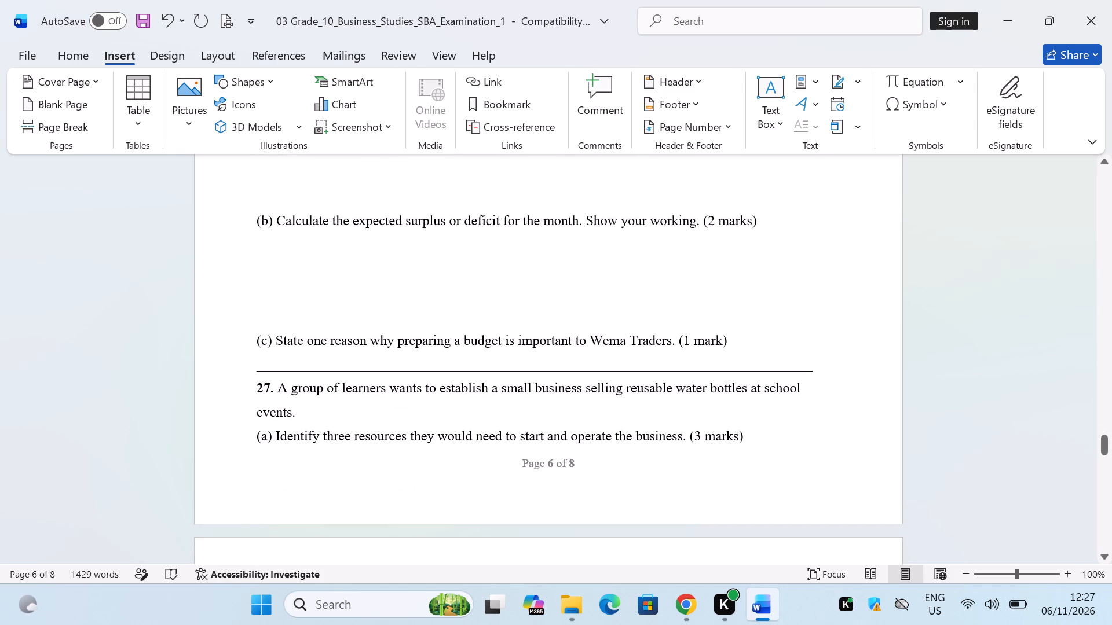
# Add a second answer line under question 26(c).
pyautogui.click(828, 372)
pyautogui.press('Return')
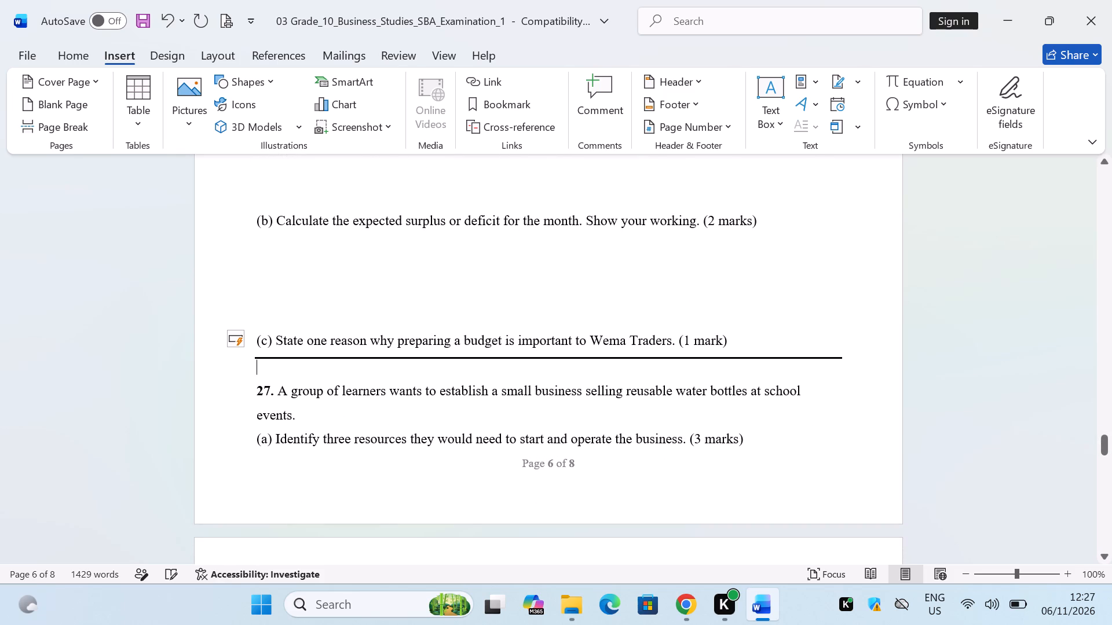
pyautogui.click(162, 25)
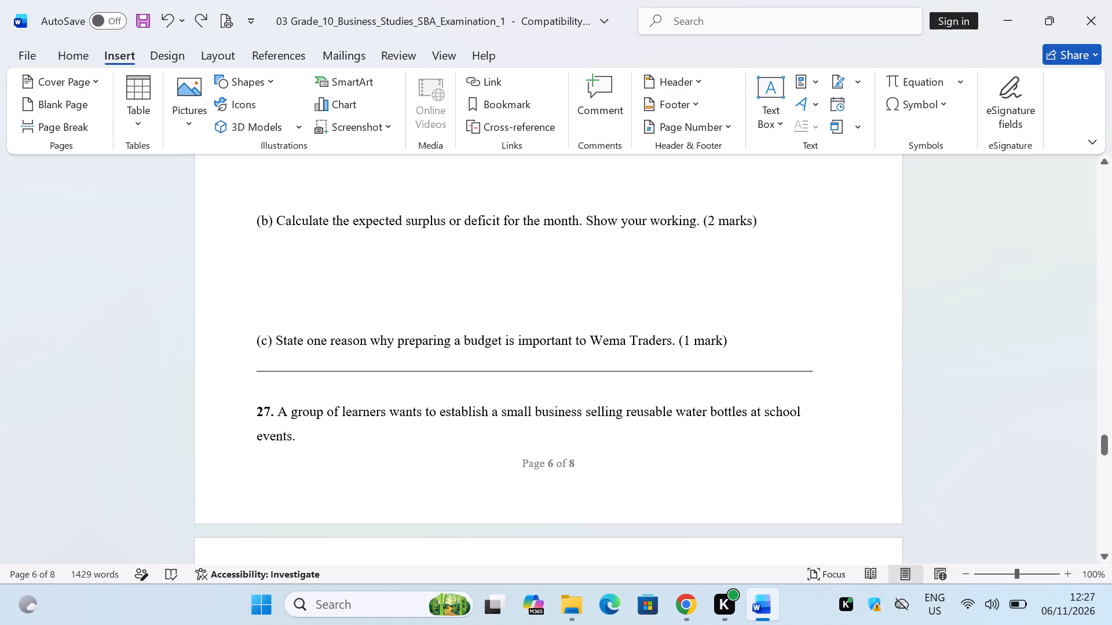
pyautogui.hotkey('ctrl', 'v')
pyautogui.scroll(-4, 542, 373)
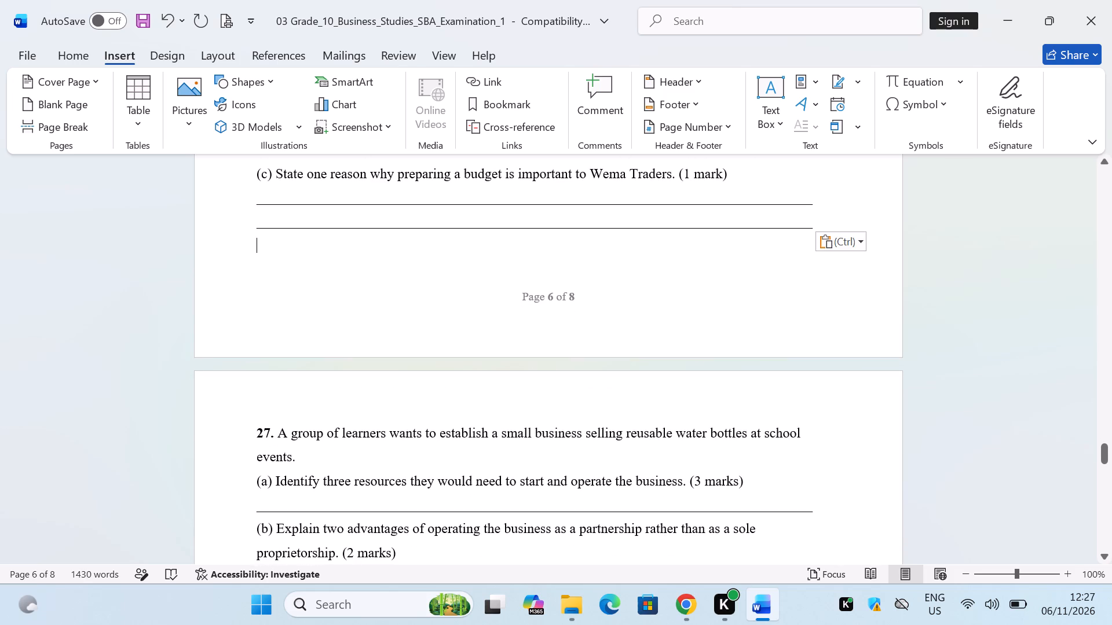
# Add two more answer lines under question 27(a) so that it has three.
pyautogui.click(265, 407)
pyautogui.scroll(-5, 281, 405)
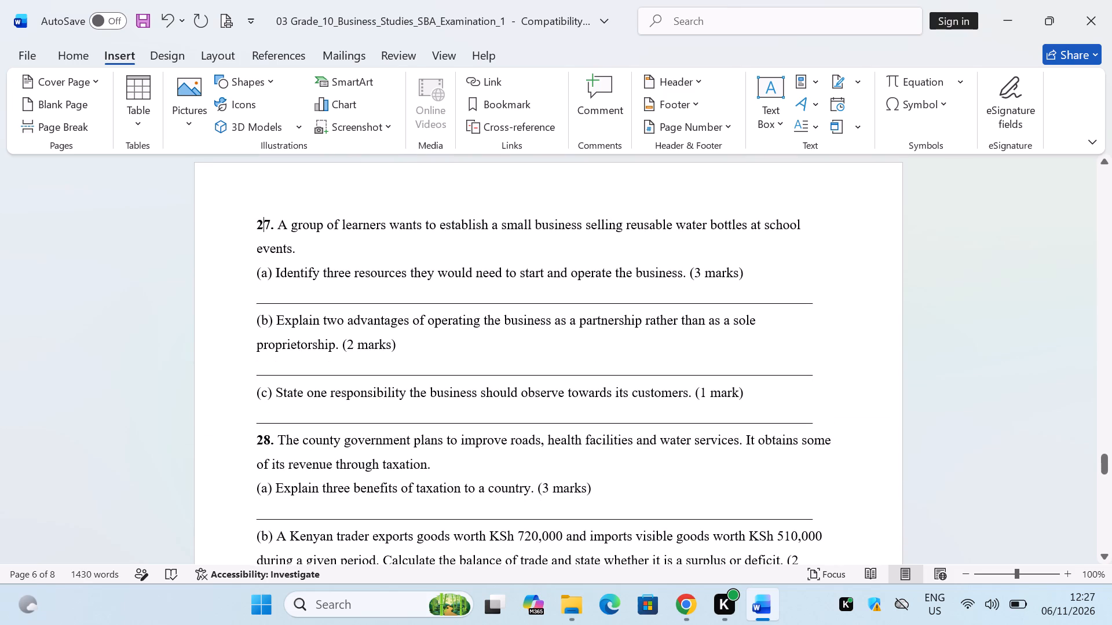
pyautogui.click(762, 273)
pyautogui.press('Return')
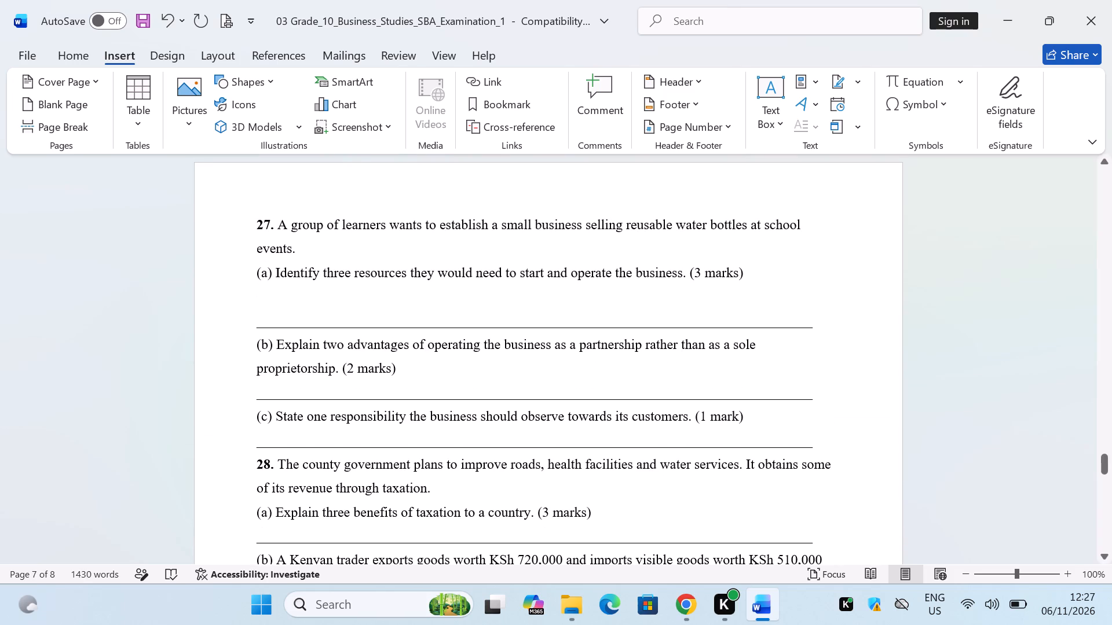
pyautogui.hotkey('ctrl', 'v')
pyautogui.hotkey('ctrl', 'v')
pyautogui.press('Delete')
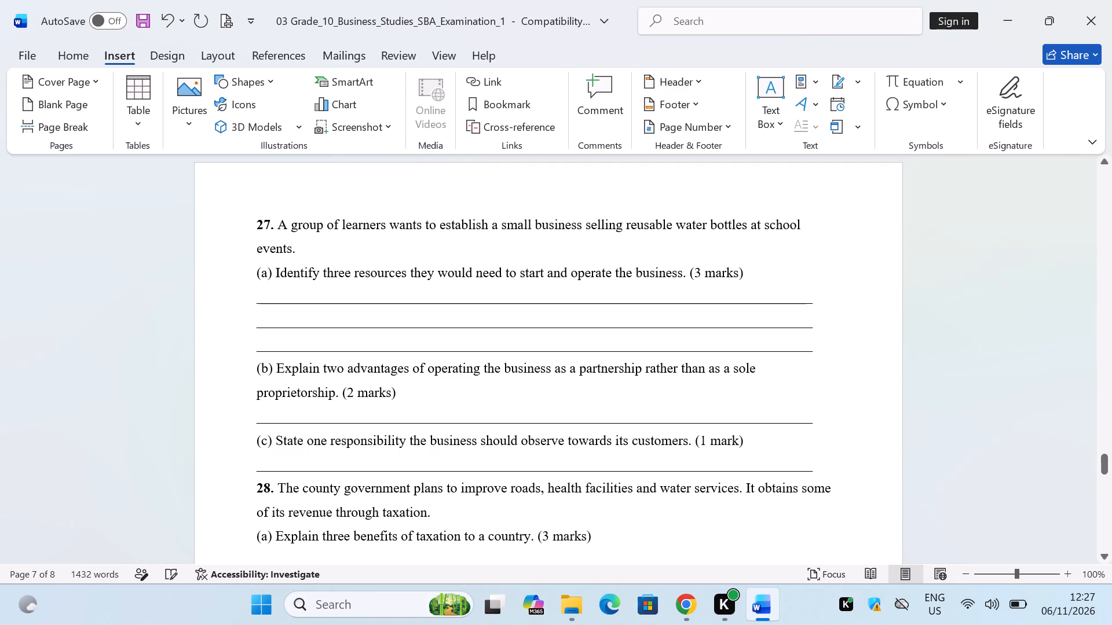
# Add a second answer line under question 27(b).
pyautogui.click(437, 411)
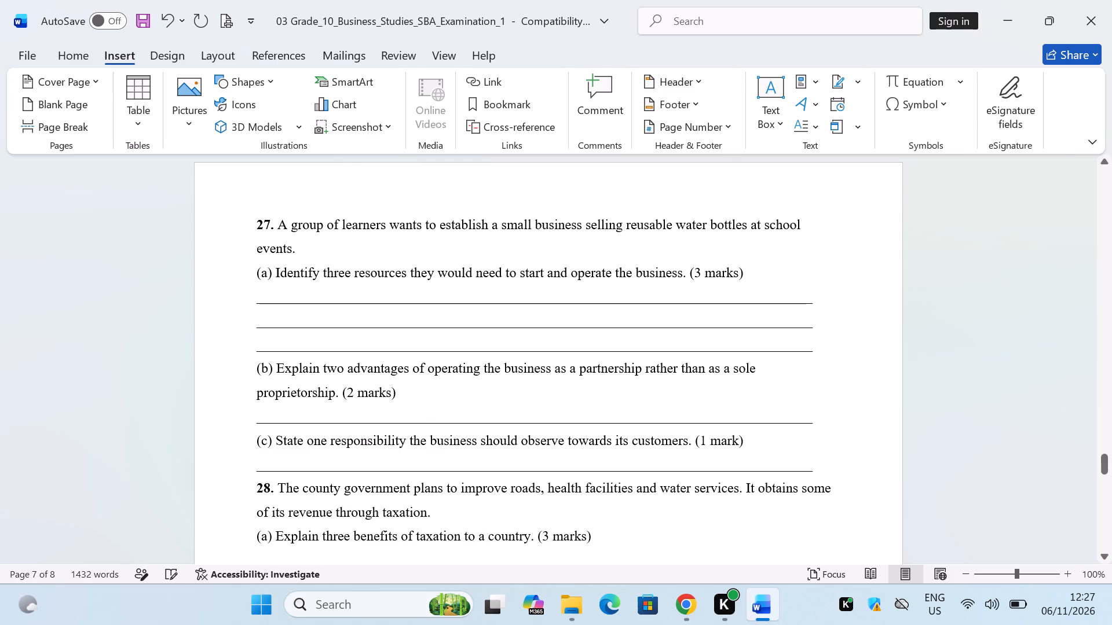
pyautogui.click(409, 391)
pyautogui.press('Return')
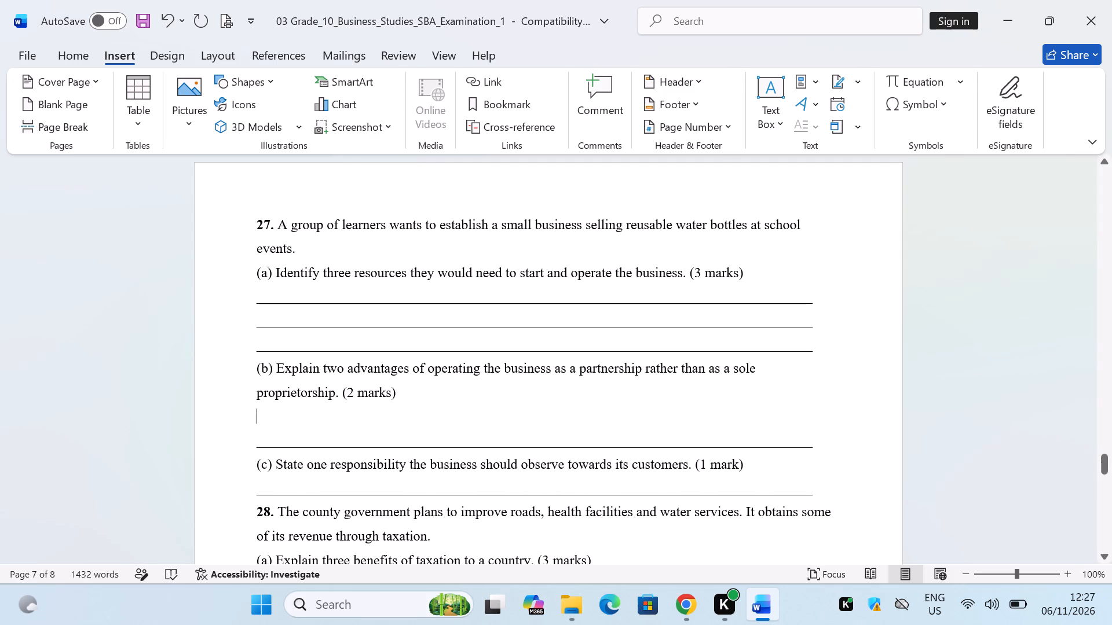
pyautogui.hotkey('ctrl', 'v')
pyautogui.press('Delete')
# Insert a blank line between question 27(c)'s answer line and question 28.
pyautogui.scroll(-3, 387, 361)
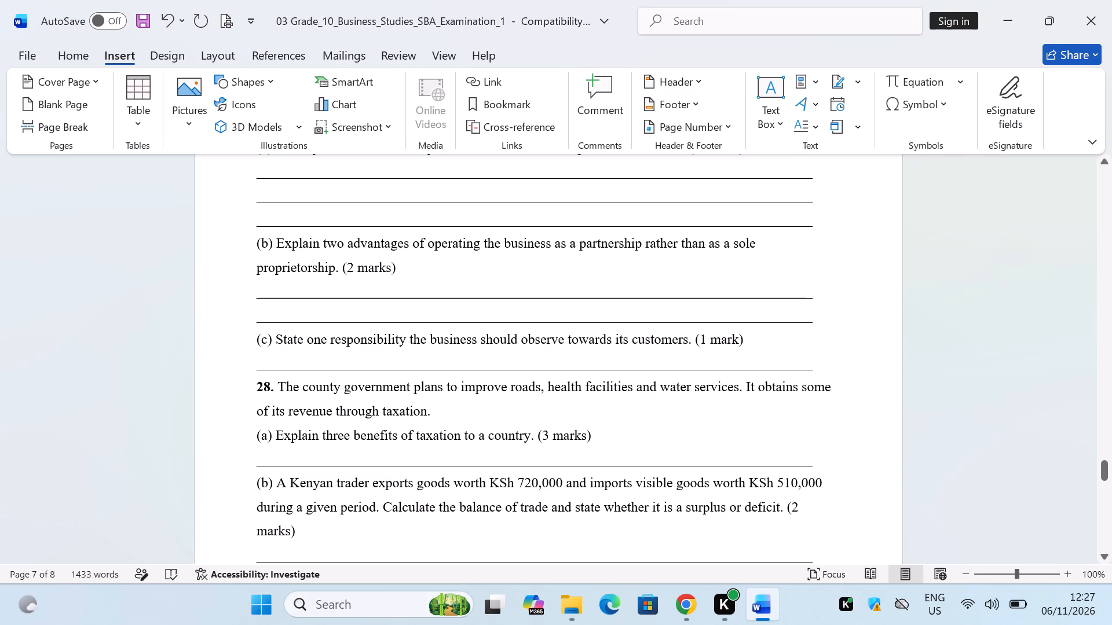
pyautogui.scroll(-3, 522, 333)
pyautogui.scroll(2, 542, 317)
pyautogui.scroll(-1, 542, 317)
pyautogui.scroll(4, 542, 317)
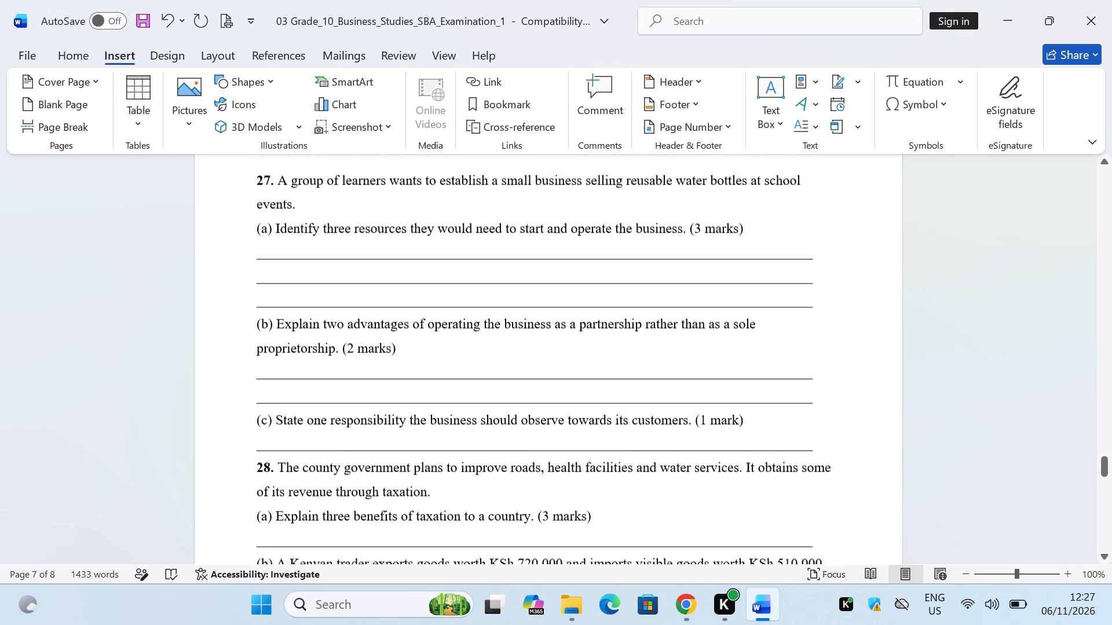
pyautogui.scroll(3, 542, 316)
pyautogui.scroll(-7, 542, 316)
pyautogui.click(258, 309)
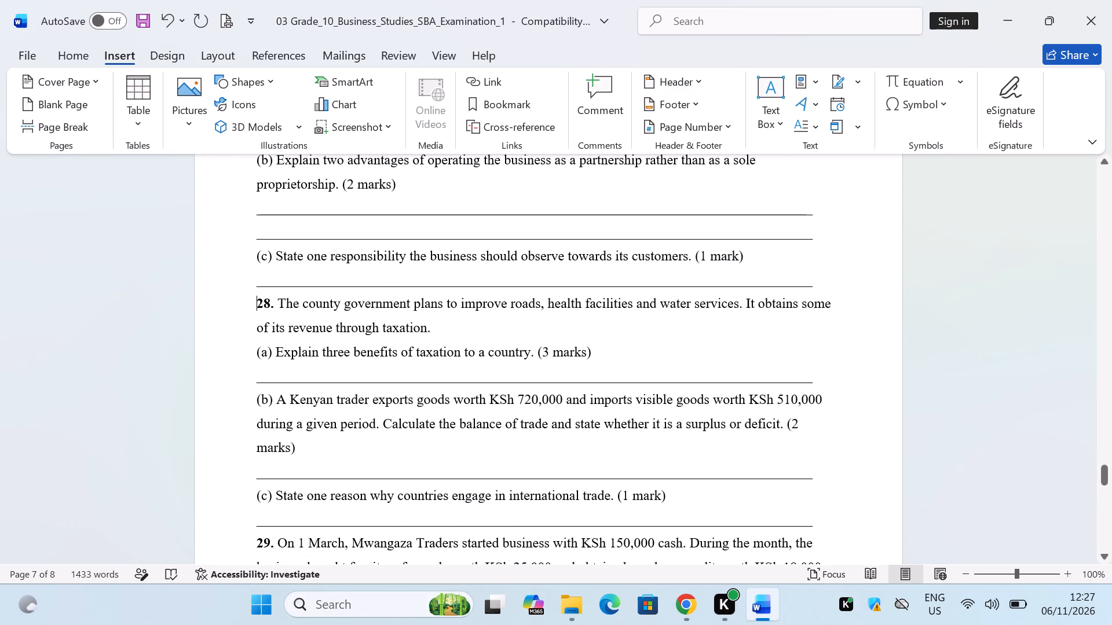
pyautogui.press('Return')
# Add two more answer lines under question 28(a) so that it has three.
pyautogui.scroll(-2, 325, 329)
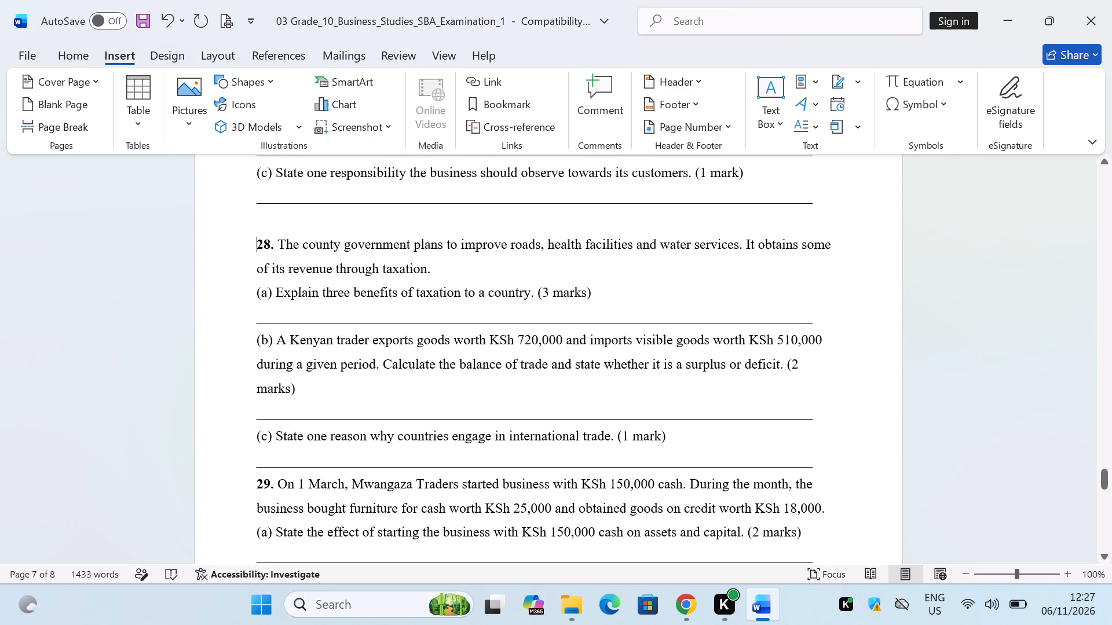
pyautogui.click(620, 296)
pyautogui.press('Return')
pyautogui.hotkey('ctrl', 'v')
pyautogui.hotkey('ctrl', 'v')
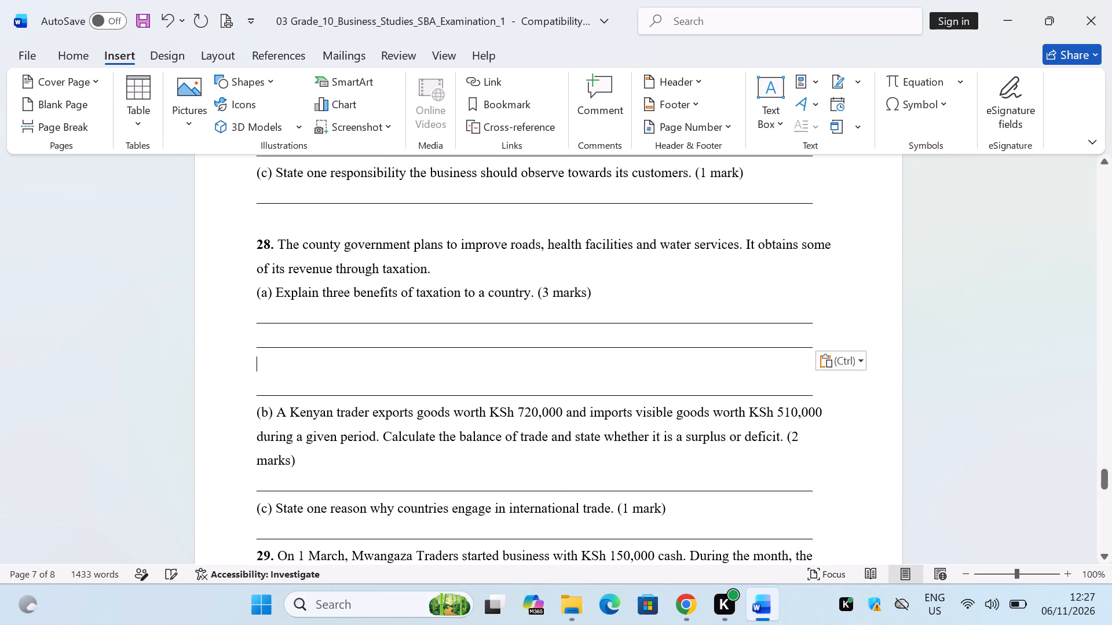
pyautogui.press('Delete')
# Move the "(2 marks)" label of question 28(b) as a whole onto its own line by inserting two tabs before it.
pyautogui.scroll(-1, 459, 302)
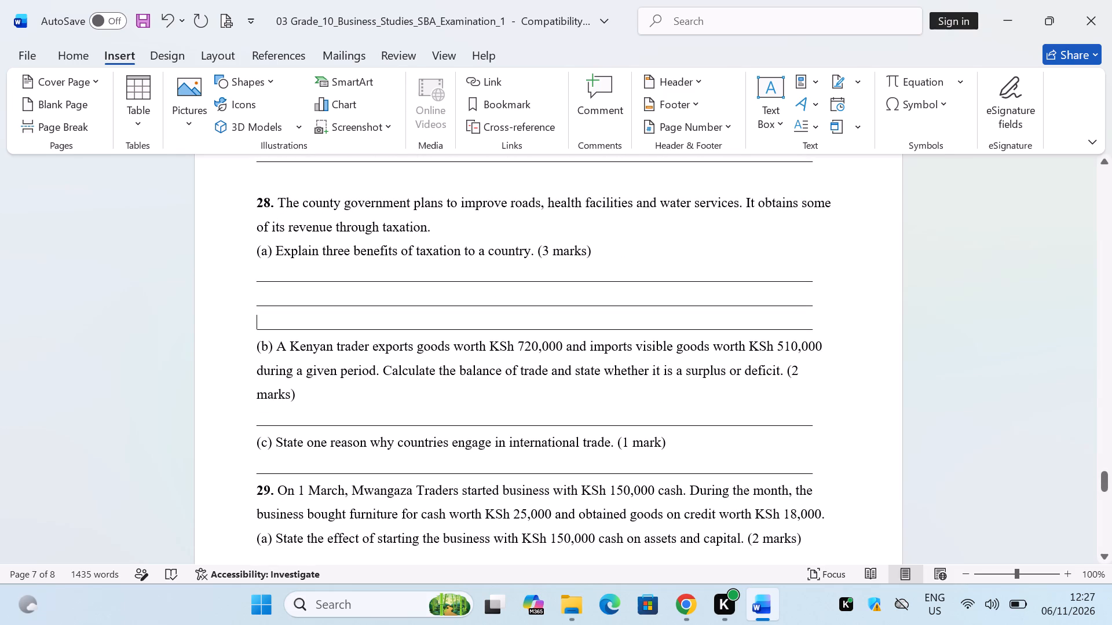
pyautogui.click(787, 374)
pyautogui.press('Tab')
pyautogui.press('Tab')
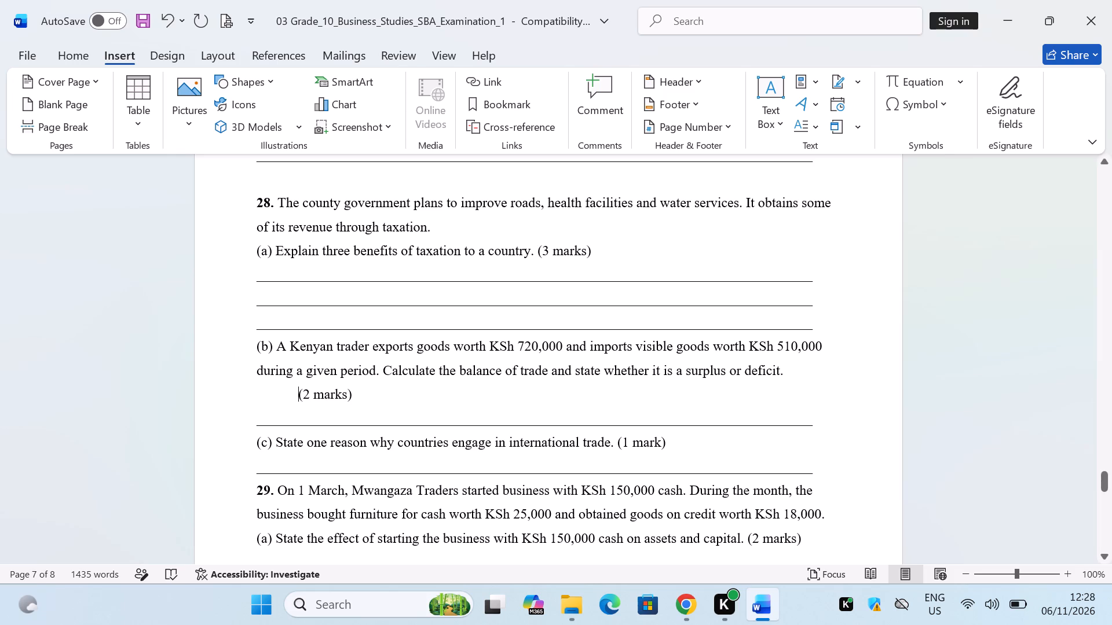
# Replace the answer line under question 28(b) with six blank lines as open working space.
pyautogui.click(405, 400)
pyautogui.press('Return')
pyautogui.press('Return')
pyautogui.press('Return')
pyautogui.press('Return')
pyautogui.press('Return')
pyautogui.scroll(-2, 326, 461)
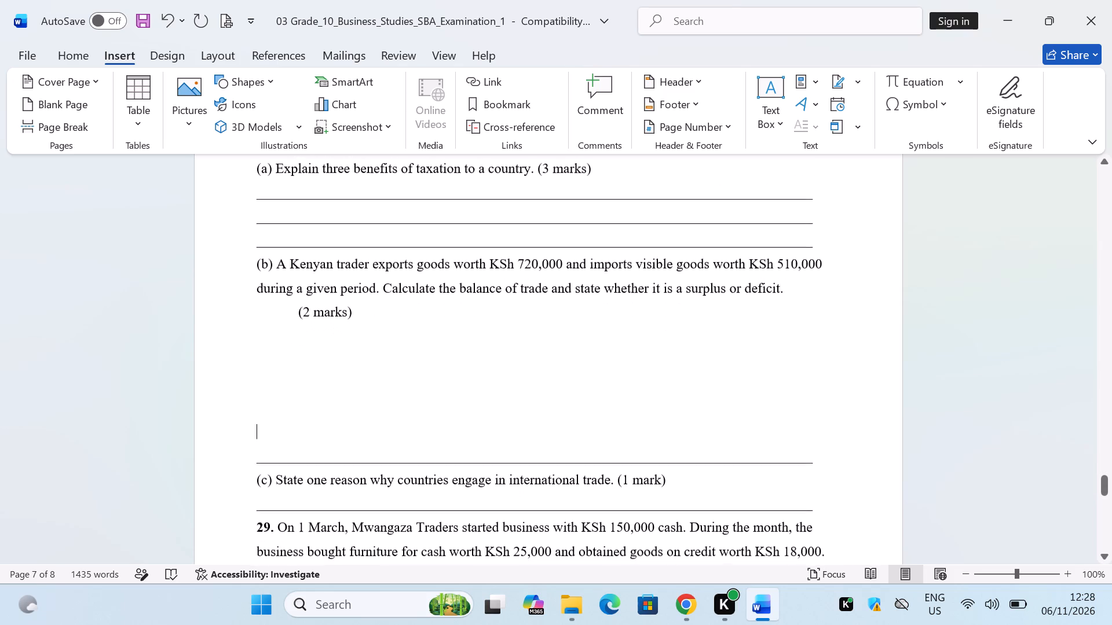
pyautogui.click(256, 459)
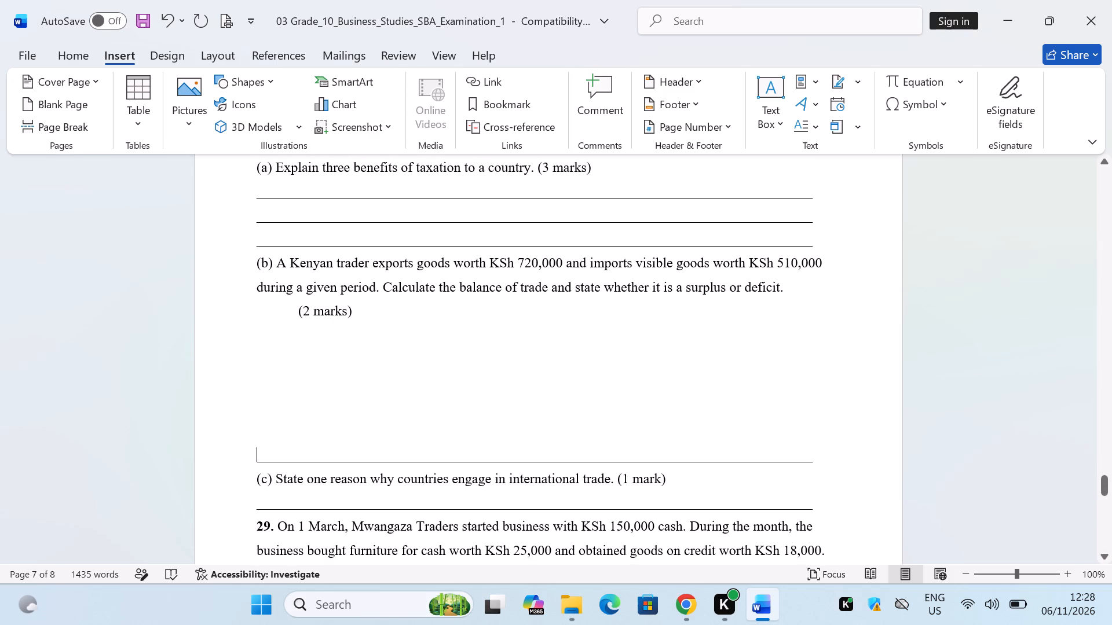
pyautogui.keyDown('shift'); pyautogui.click(823, 460); pyautogui.keyUp('shift')
pyautogui.press('Delete')
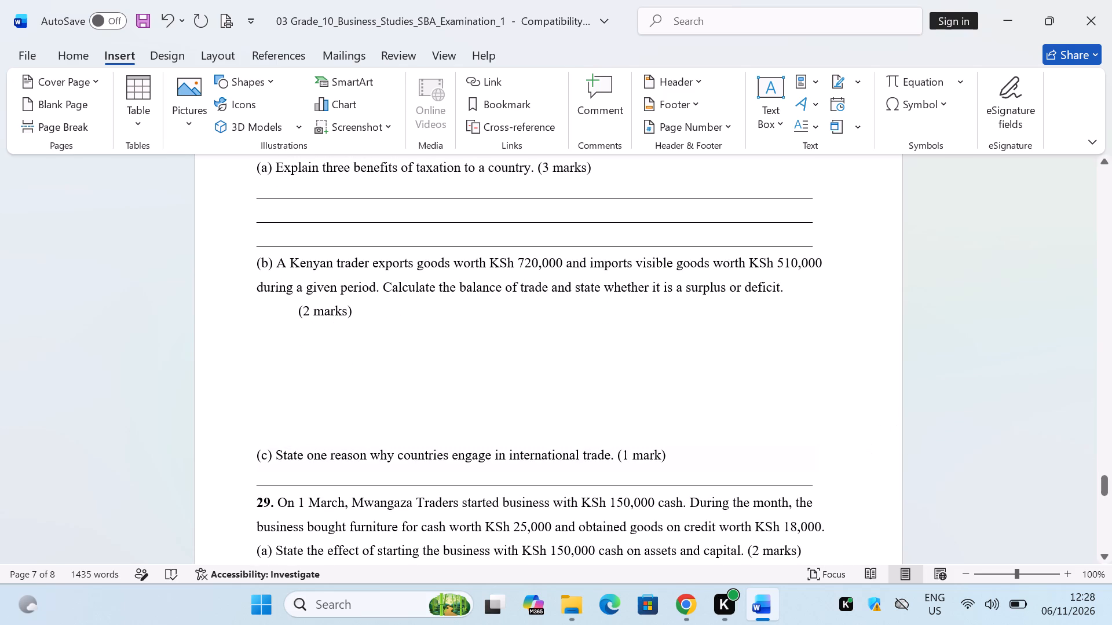
pyautogui.press('Return')
# Add a second answer line under question 28(c).
pyautogui.scroll(-3, 569, 340)
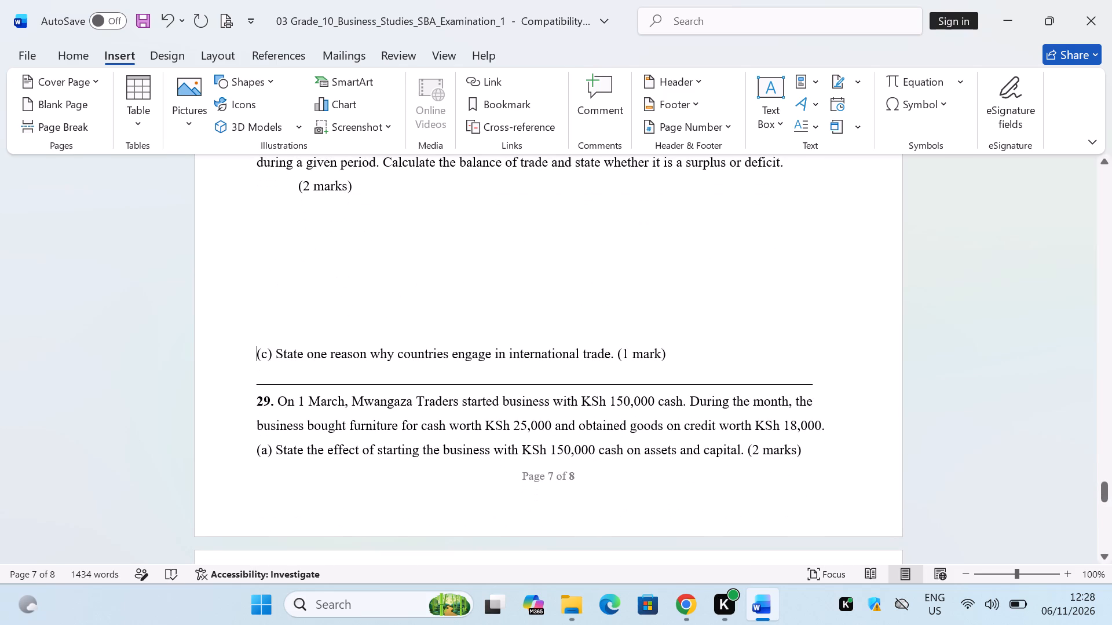
pyautogui.click(826, 383)
pyautogui.press('Return')
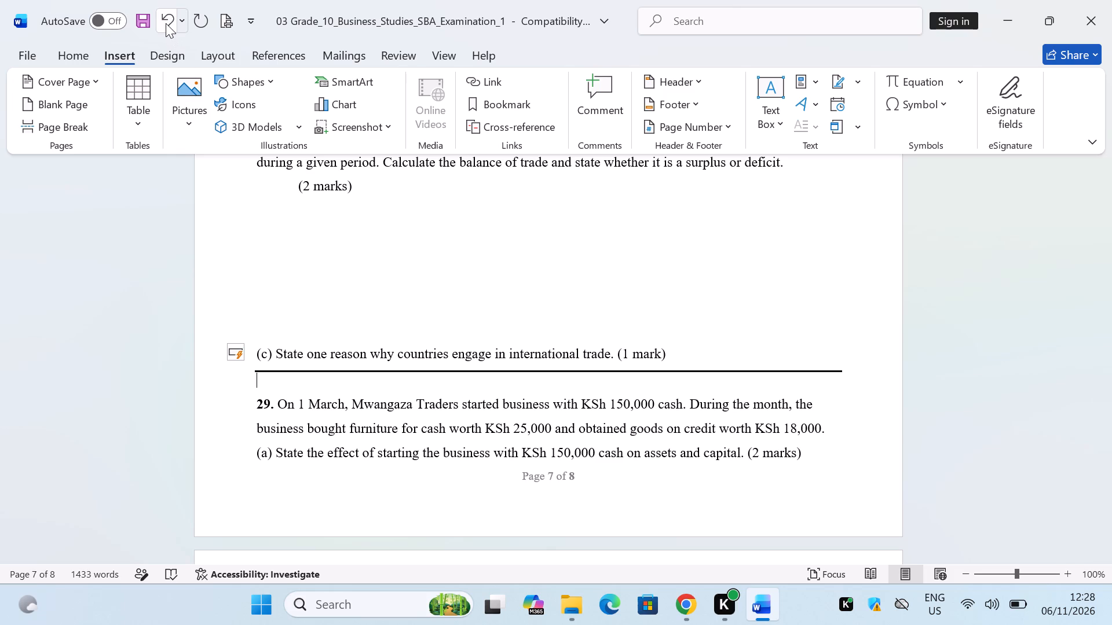
pyautogui.click(166, 23)
pyautogui.hotkey('ctrl', 'v')
pyautogui.scroll(-3, 272, 279)
pyautogui.scroll(-3, 380, 348)
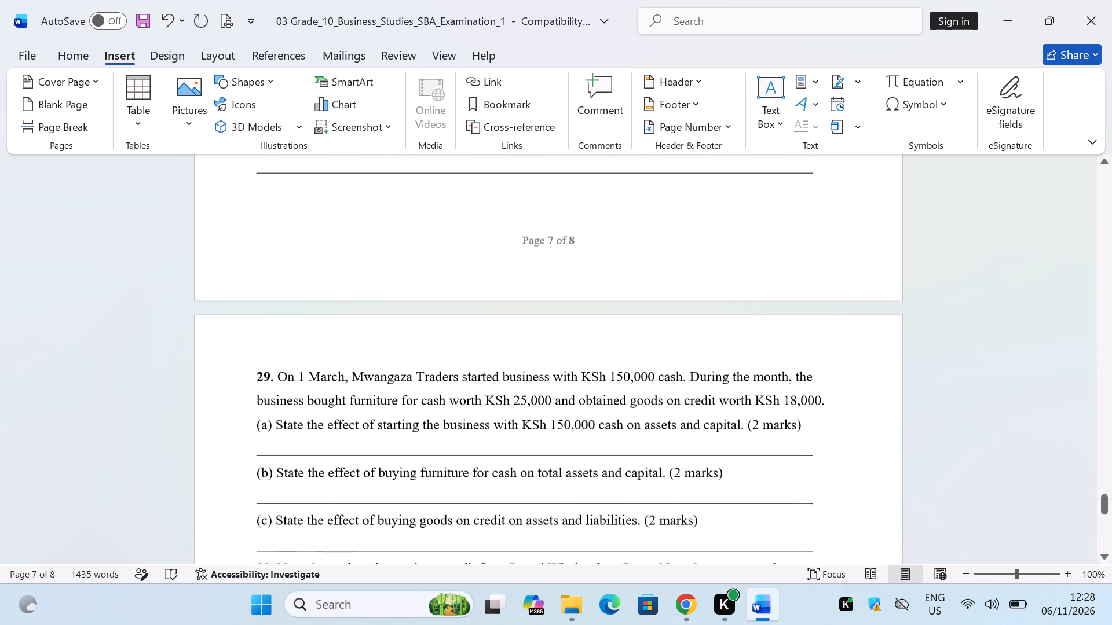
pyautogui.scroll(-3, 368, 323)
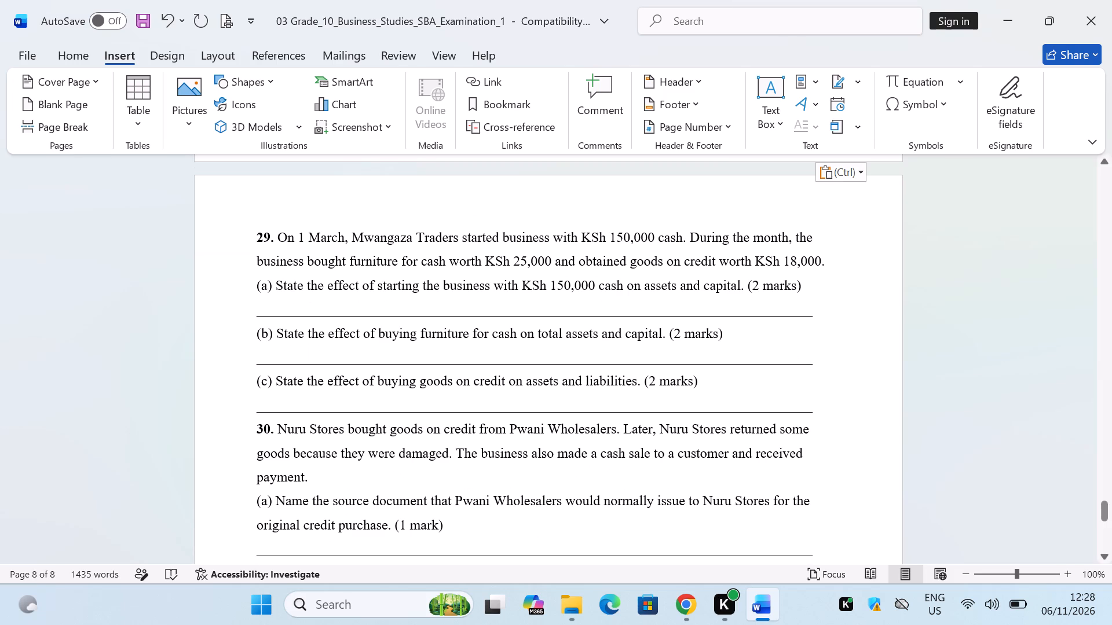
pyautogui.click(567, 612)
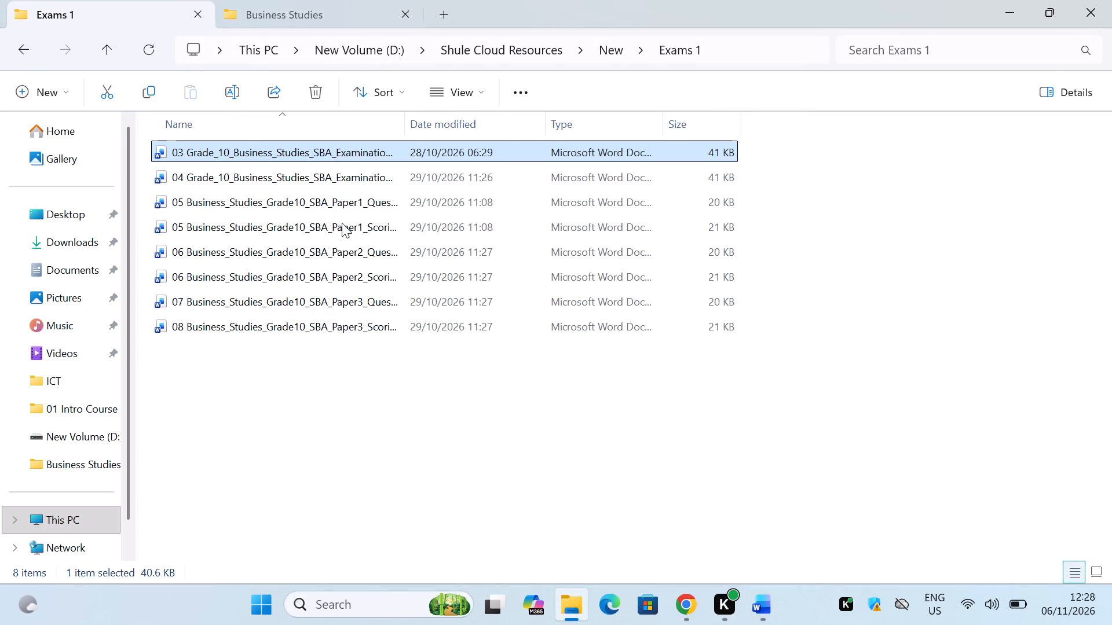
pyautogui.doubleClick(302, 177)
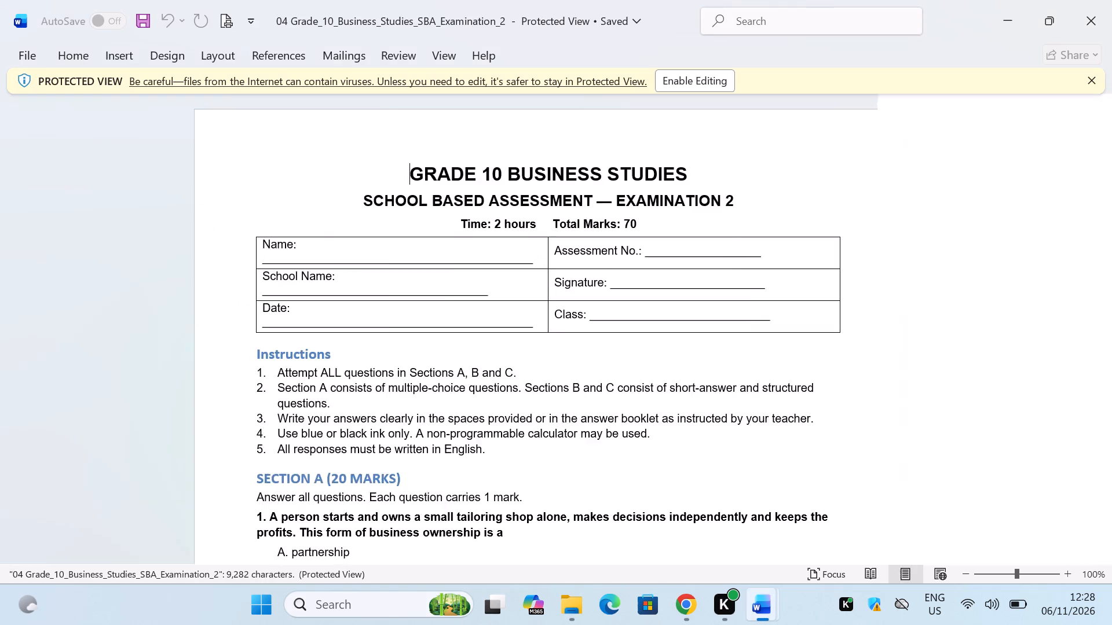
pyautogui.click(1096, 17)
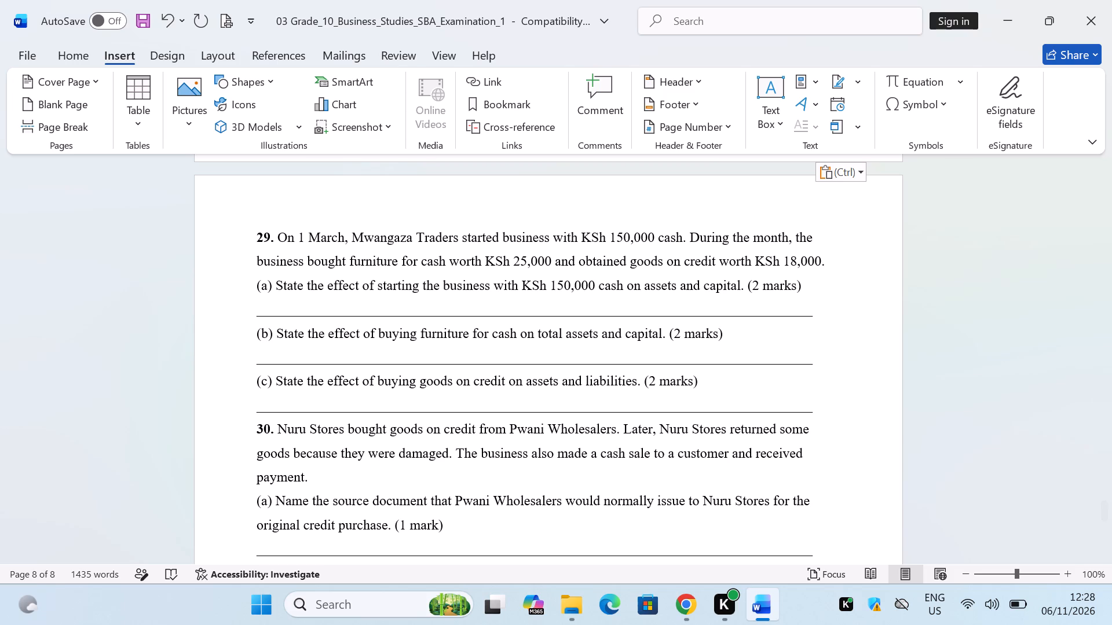
# Add a second answer line under question 29(a).
pyautogui.click(812, 288)
pyautogui.press('Return')
pyautogui.hotkey('ctrl', 'v')
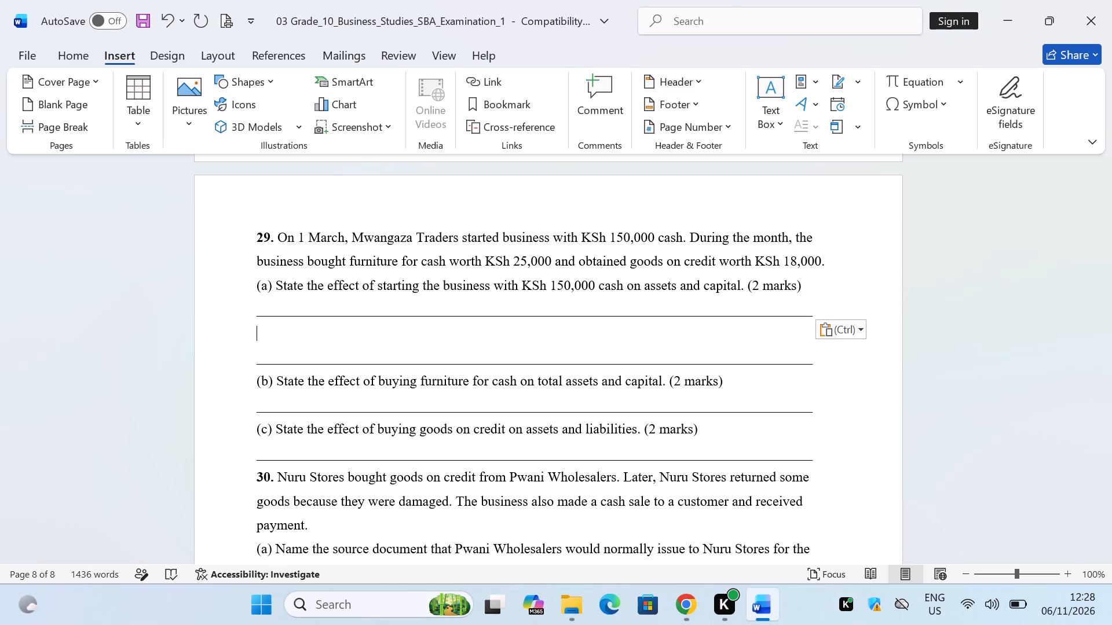
pyautogui.press('Delete')
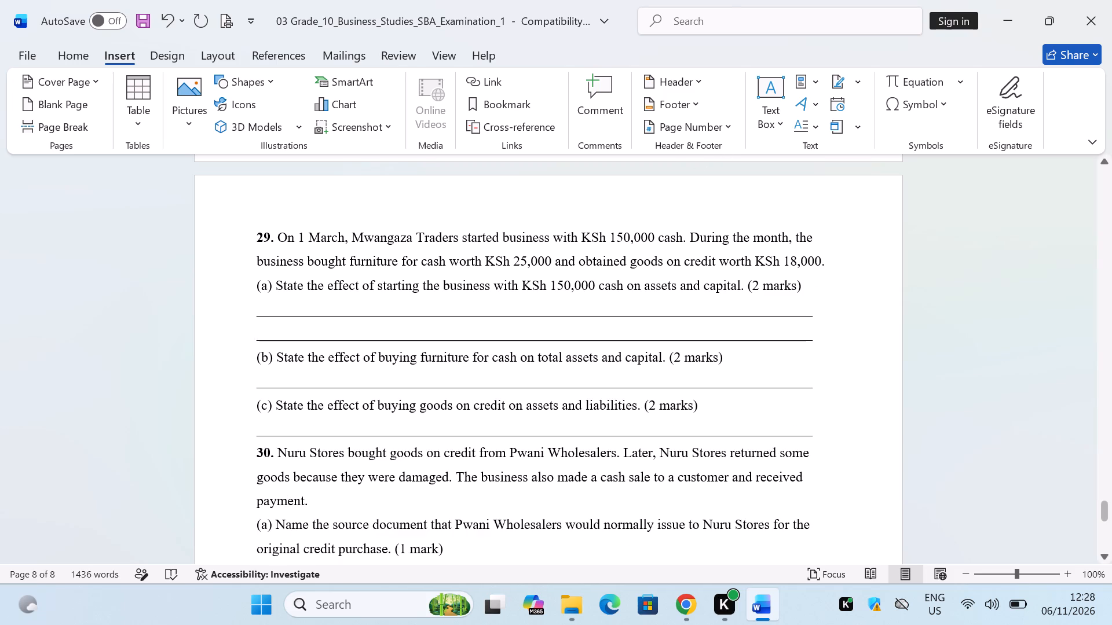
# Add a second answer line under question 29(b).
pyautogui.click(751, 356)
pyautogui.press('Return')
pyautogui.hotkey('ctrl', 'v')
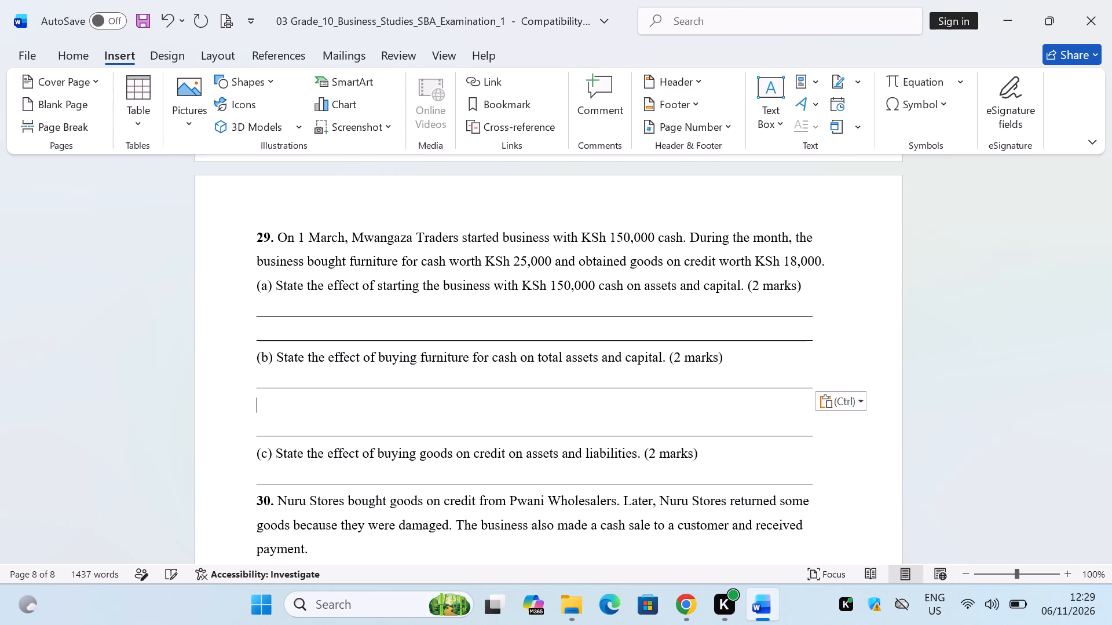
pyautogui.press('Delete')
# Add a second answer line under question 29(c).
pyautogui.click(713, 429)
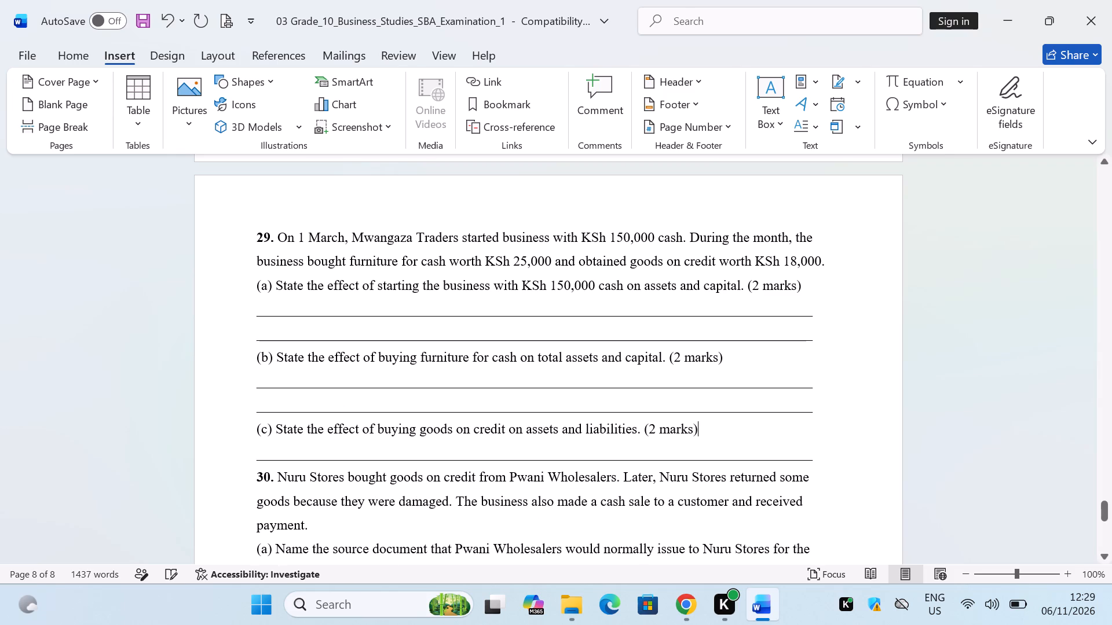
pyautogui.press('Return')
pyautogui.hotkey('ctrl', 'v')
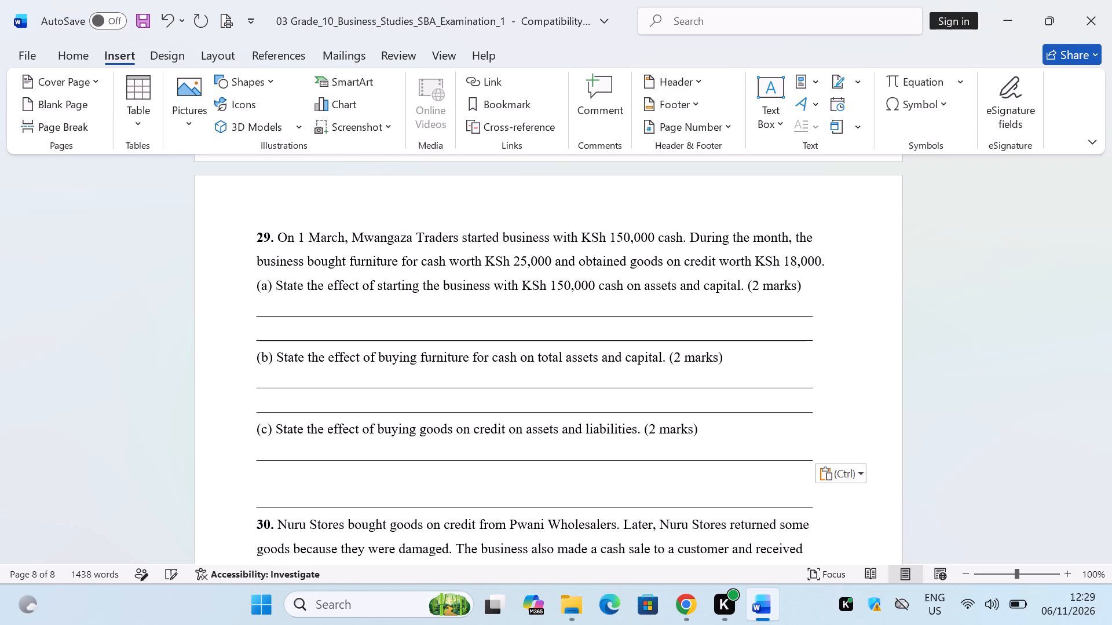
pyautogui.press('Delete')
# Insert a blank line before question 30 to separate it from question 29.
pyautogui.scroll(-4, 704, 427)
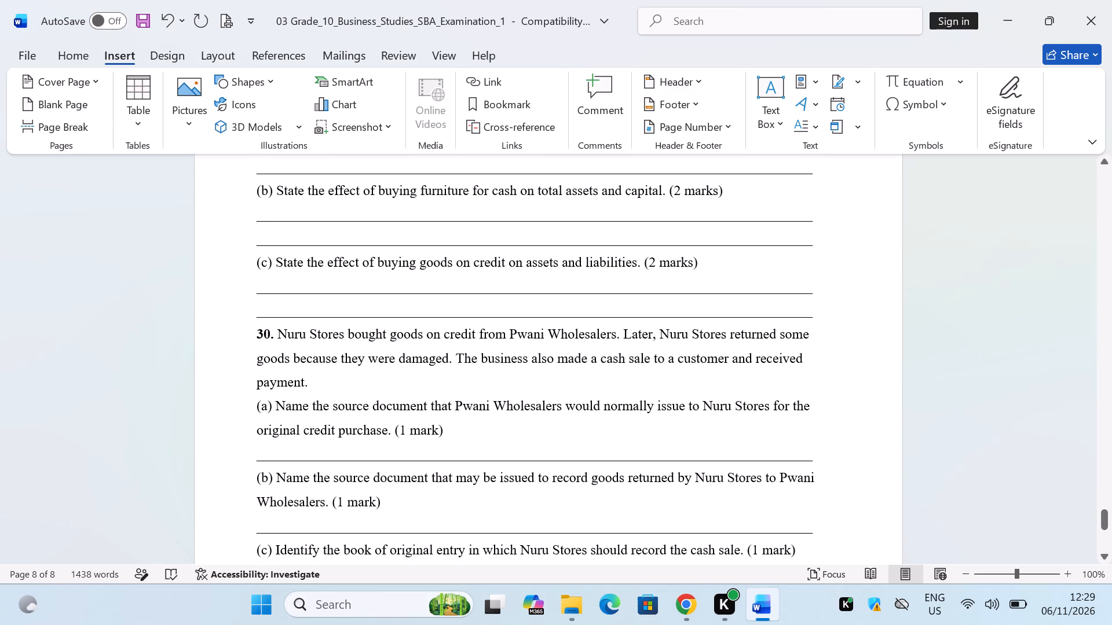
pyautogui.click(255, 333)
pyautogui.press('Return')
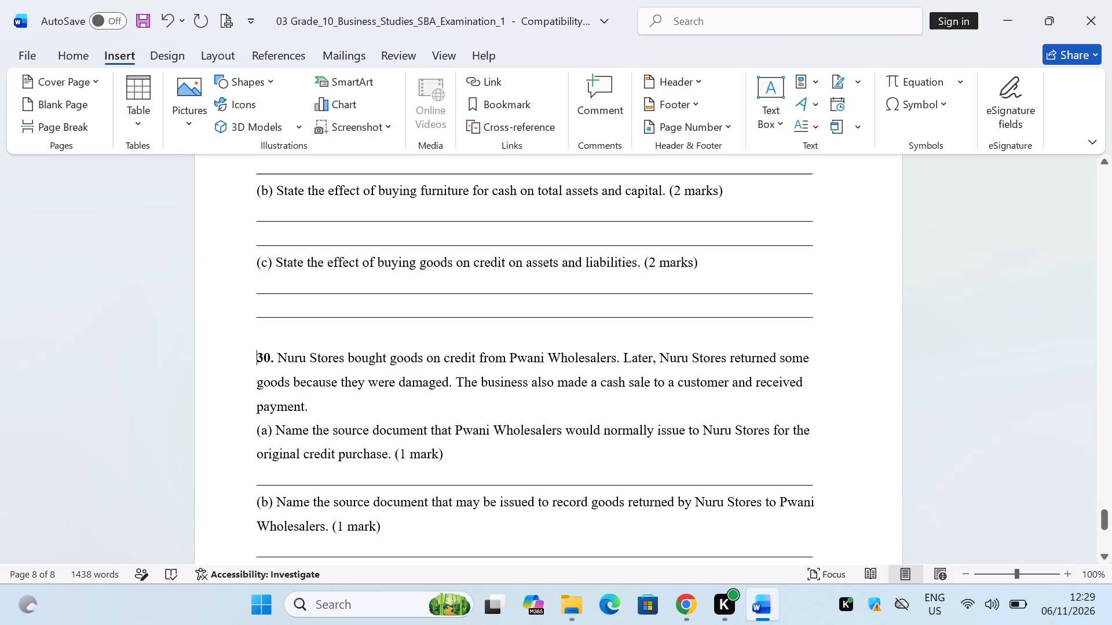
# Check the layout and answer spaces of question 30 through to the end of the examination.
pyautogui.scroll(-3, 354, 333)
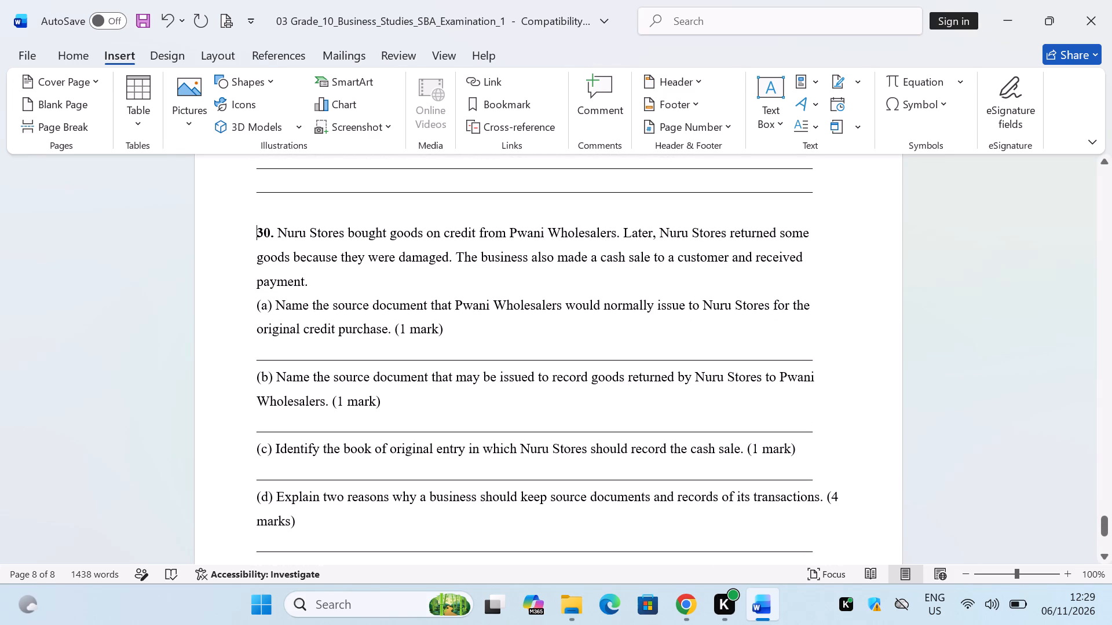
pyautogui.scroll(-2, 378, 325)
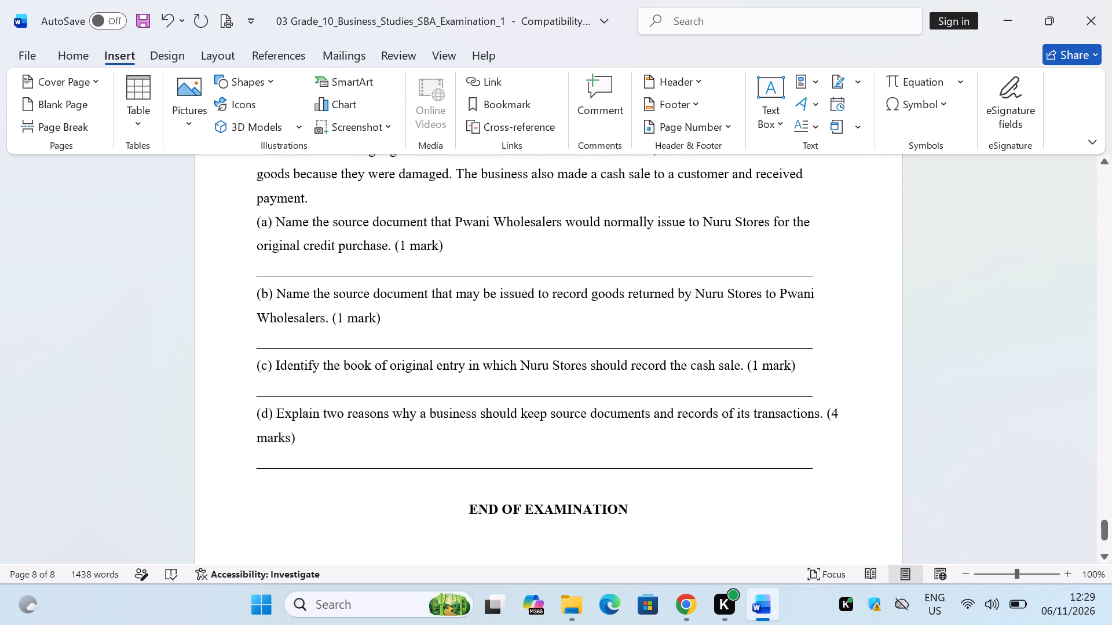
pyautogui.scroll(2, 378, 325)
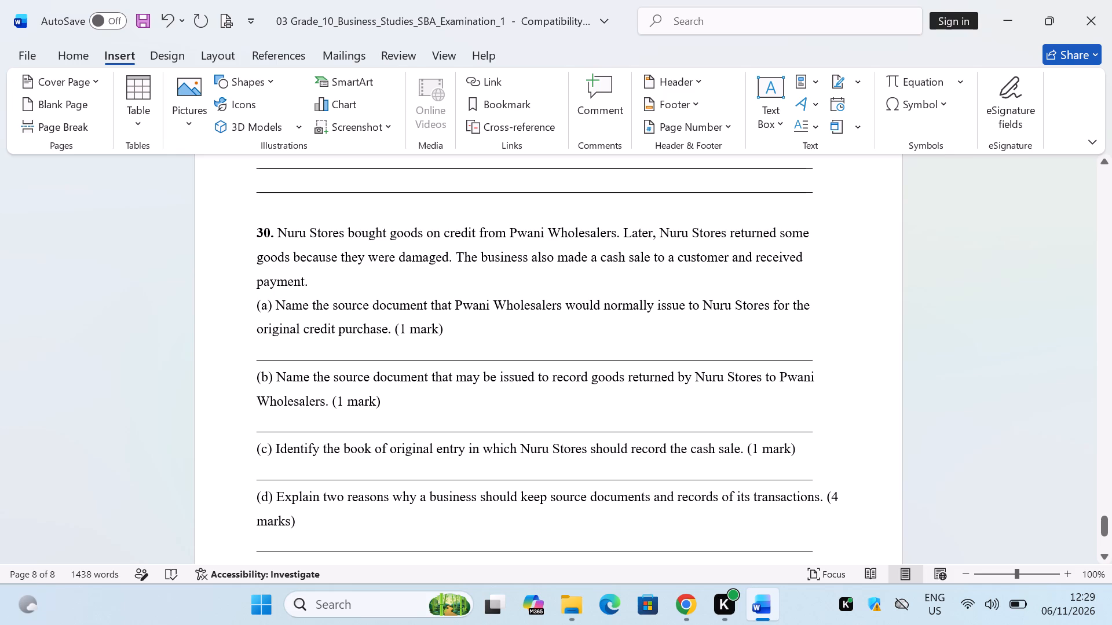
pyautogui.scroll(-2, 448, 350)
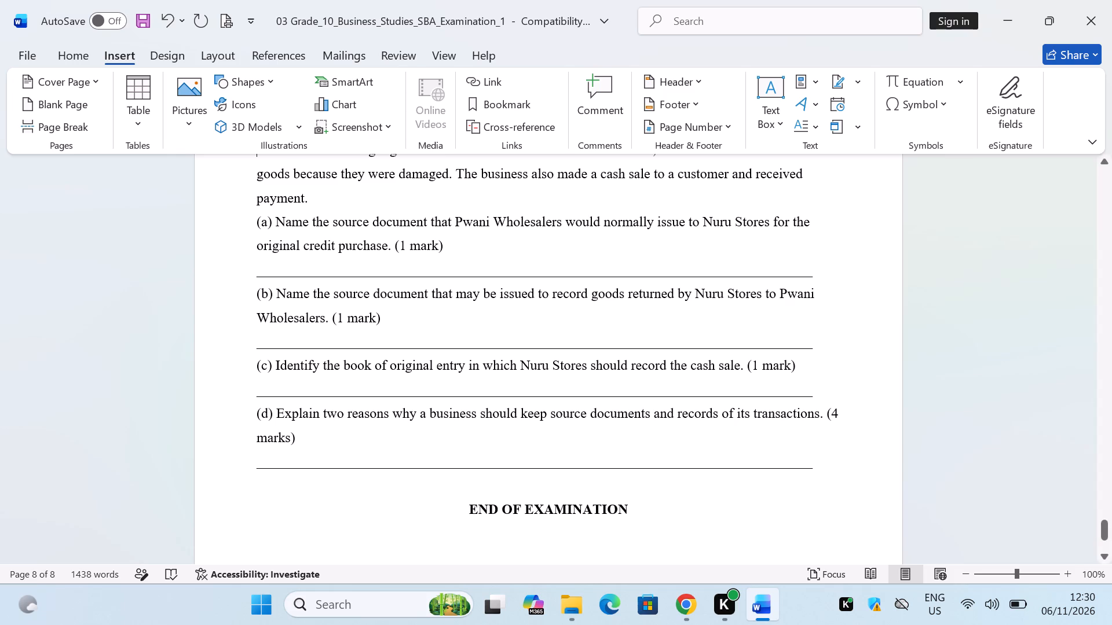
pyautogui.scroll(-3, 485, 303)
pyautogui.scroll(-5, 507, 256)
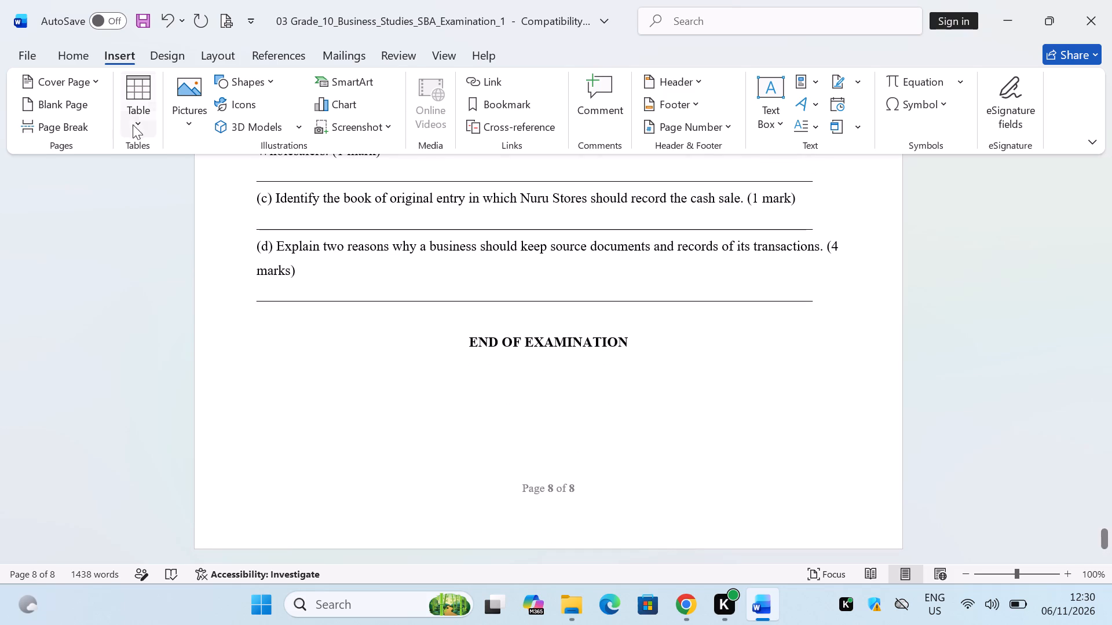
# Save the examination document.
pyautogui.click(139, 21)
# Underline the two title lines, GRADE 10 BUSINESS STUDIES and SHULE CLOUD — SAMPLE EXAMINATION 1, and save the document.
pyautogui.scroll(5, 506, 307)
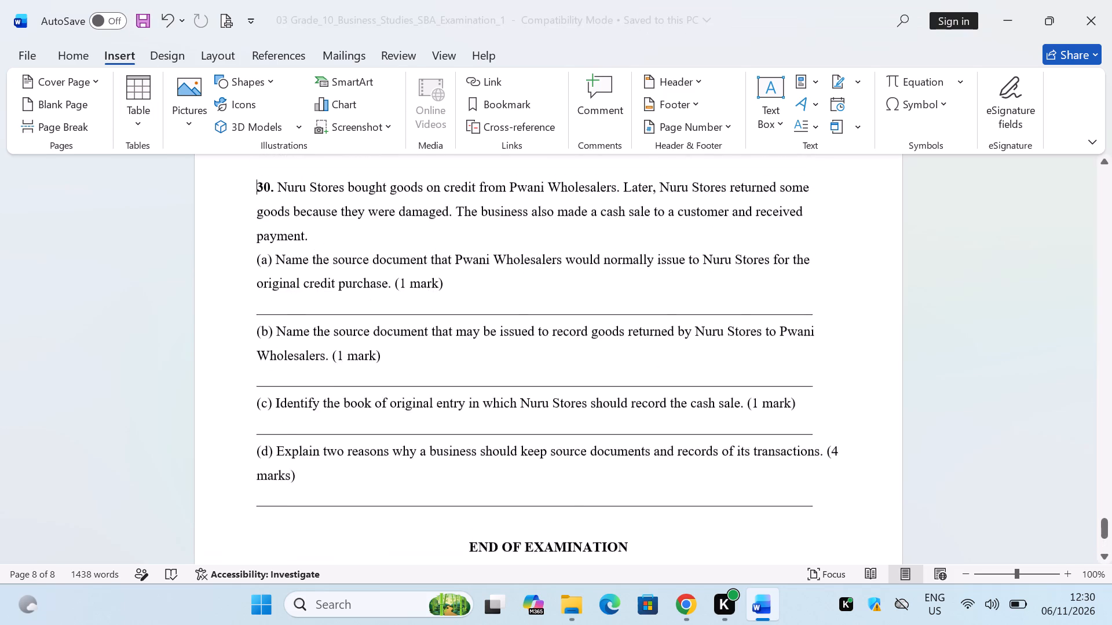
pyautogui.scroll(15, 506, 307)
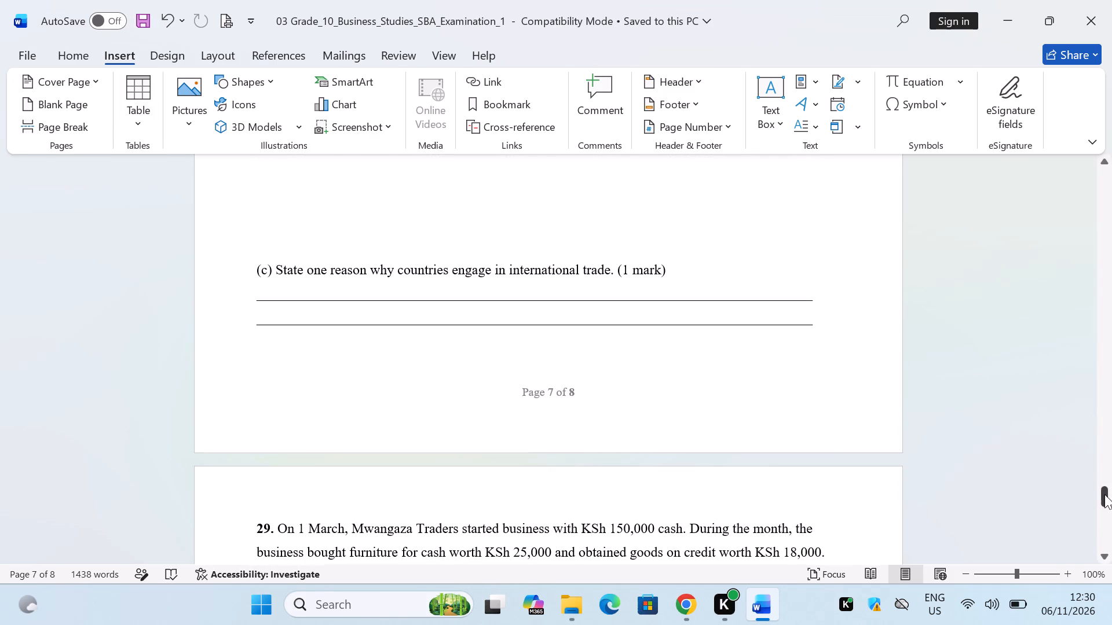
pyautogui.moveTo(1105, 492); pyautogui.dragTo(1111, 145)
pyautogui.scroll(3, 629, 291)
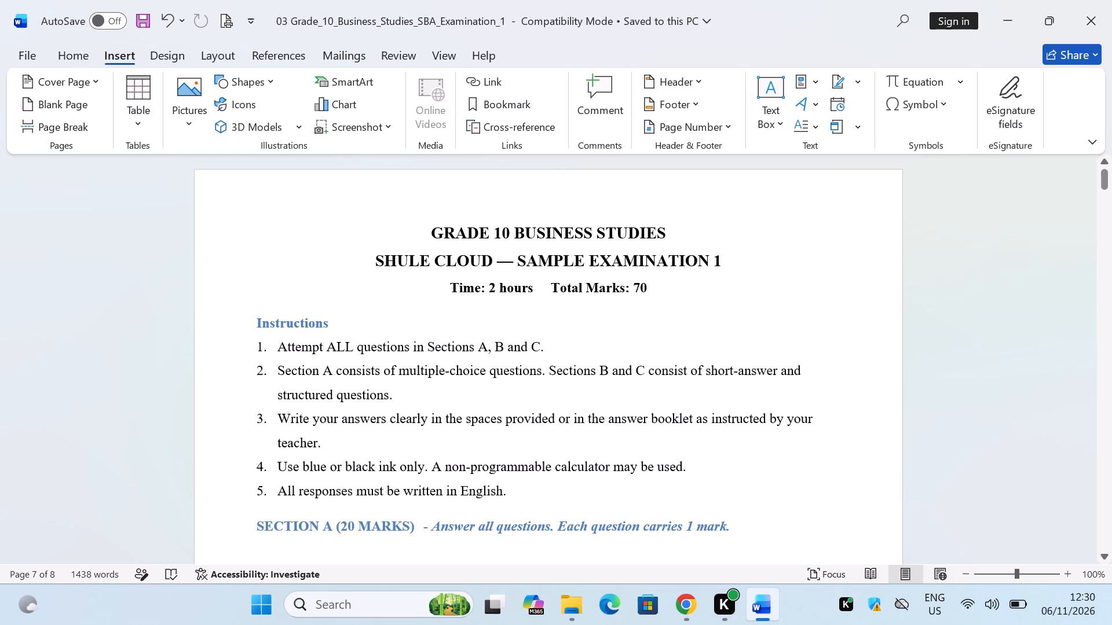
pyautogui.moveTo(237, 264); pyautogui.dragTo(237, 232)
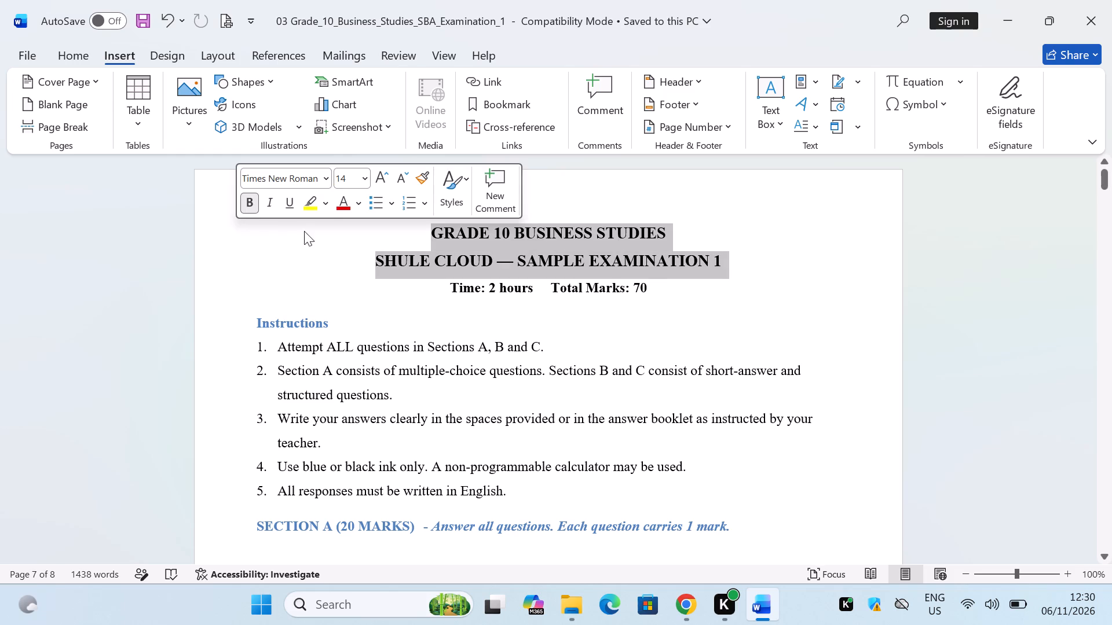
pyautogui.click(286, 205)
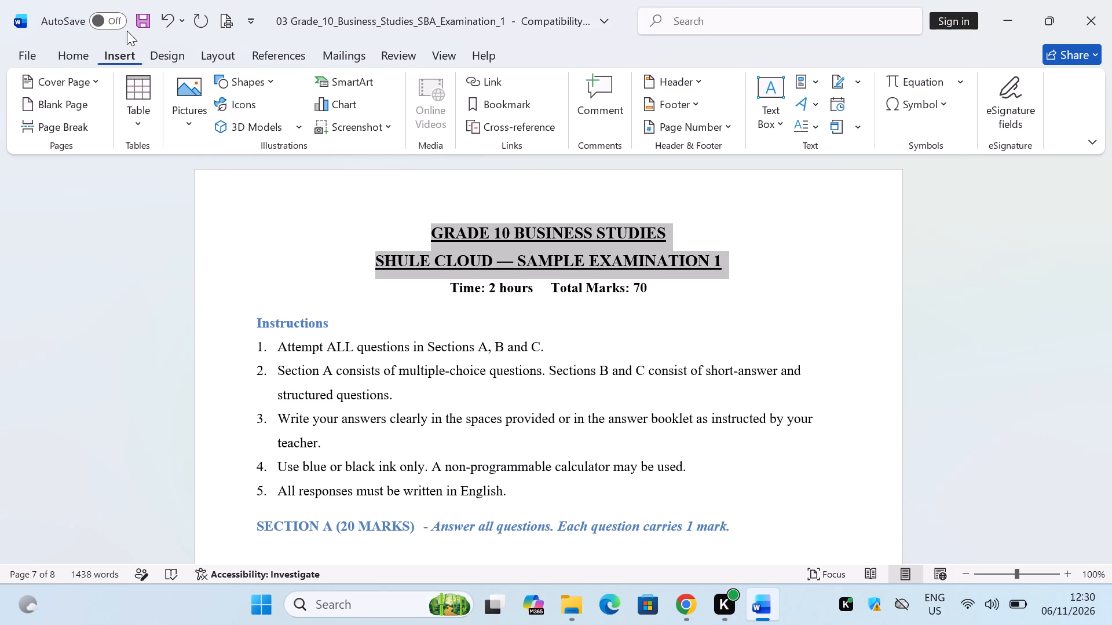
pyautogui.click(139, 21)
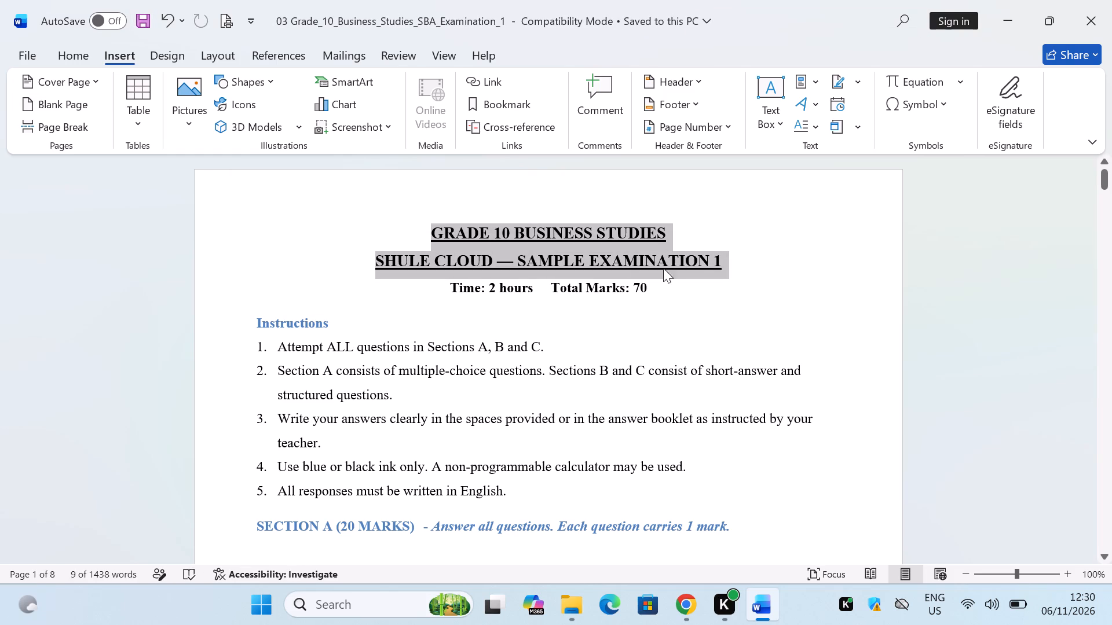
# Delete the time and total marks text below the title, leaving the line blank, and save the document.
pyautogui.click(652, 285)
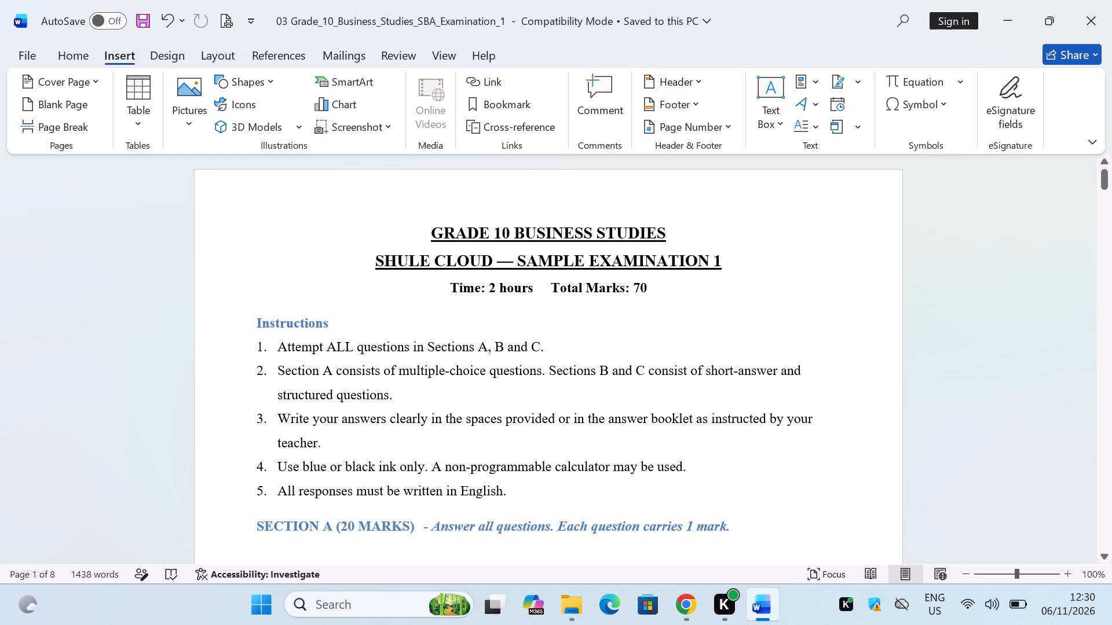
pyautogui.press('BackSpace')
pyautogui.press('BackSpace')
pyautogui.press('BackSpace')
pyautogui.press('BackSpace')
pyautogui.press('BackSpace')
pyautogui.press('BackSpace')
pyautogui.press('BackSpace')
pyautogui.press('BackSpace')
pyautogui.press('BackSpace')
pyautogui.press('BackSpace')
pyautogui.press('BackSpace')
pyautogui.press('BackSpace')
pyautogui.press('BackSpace')
pyautogui.press('BackSpace')
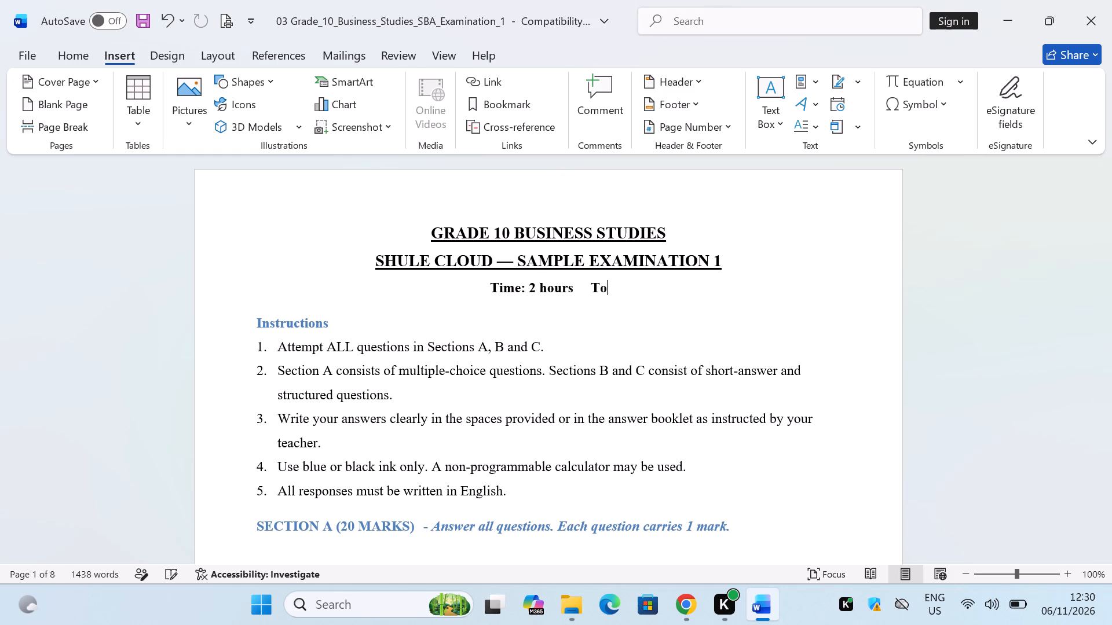
pyautogui.press('BackSpace')
pyautogui.press('BackSpace')
pyautogui.press('BackSpace')
pyautogui.press('BackSpace')
pyautogui.press('BackSpace')
pyautogui.press('BackSpace')
pyautogui.press('BackSpace')
pyautogui.press('BackSpace')
pyautogui.press('BackSpace')
pyautogui.press('BackSpace')
pyautogui.press('BackSpace')
pyautogui.press('BackSpace')
pyautogui.press('BackSpace')
pyautogui.press('BackSpace')
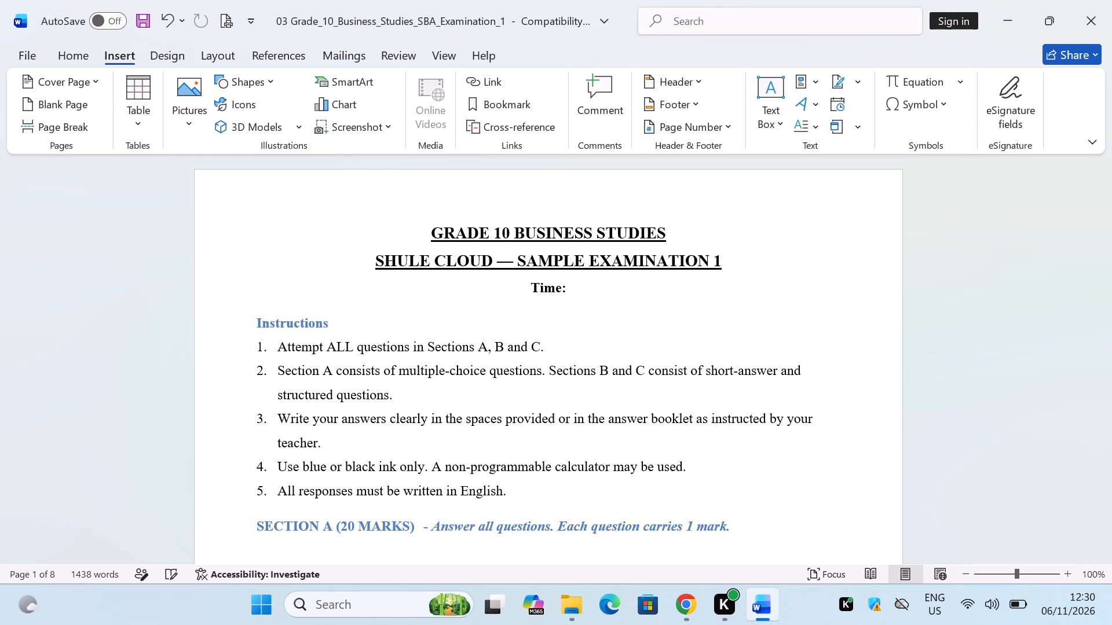
pyautogui.press('BackSpace')
pyautogui.press('BackSpace')
pyautogui.press('BackSpace')
pyautogui.press('BackSpace')
pyautogui.press('BackSpace')
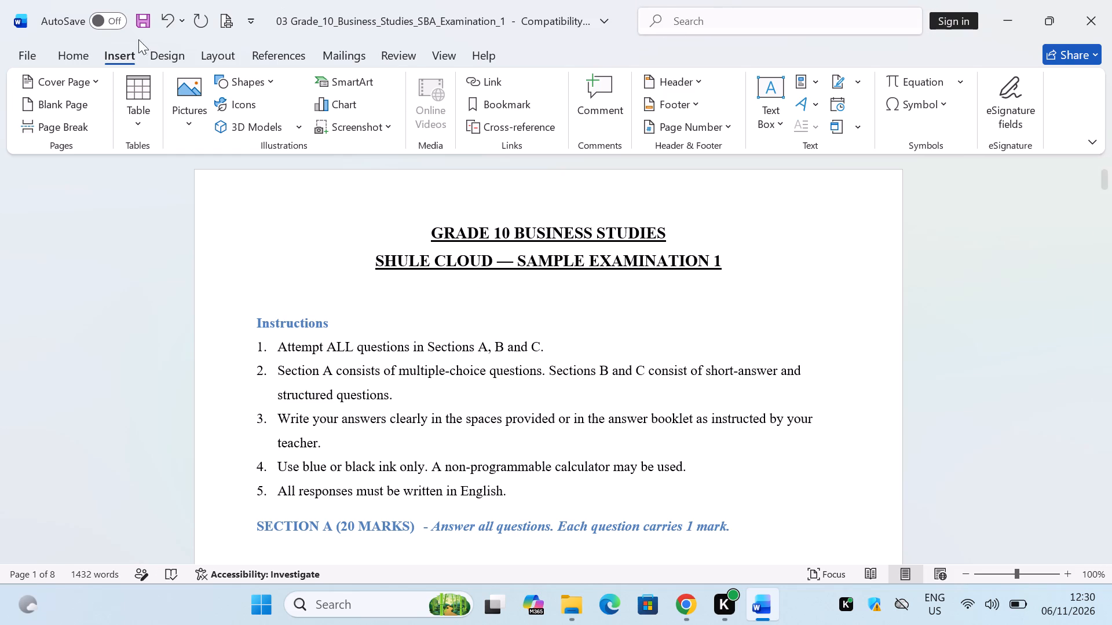
pyautogui.click(144, 24)
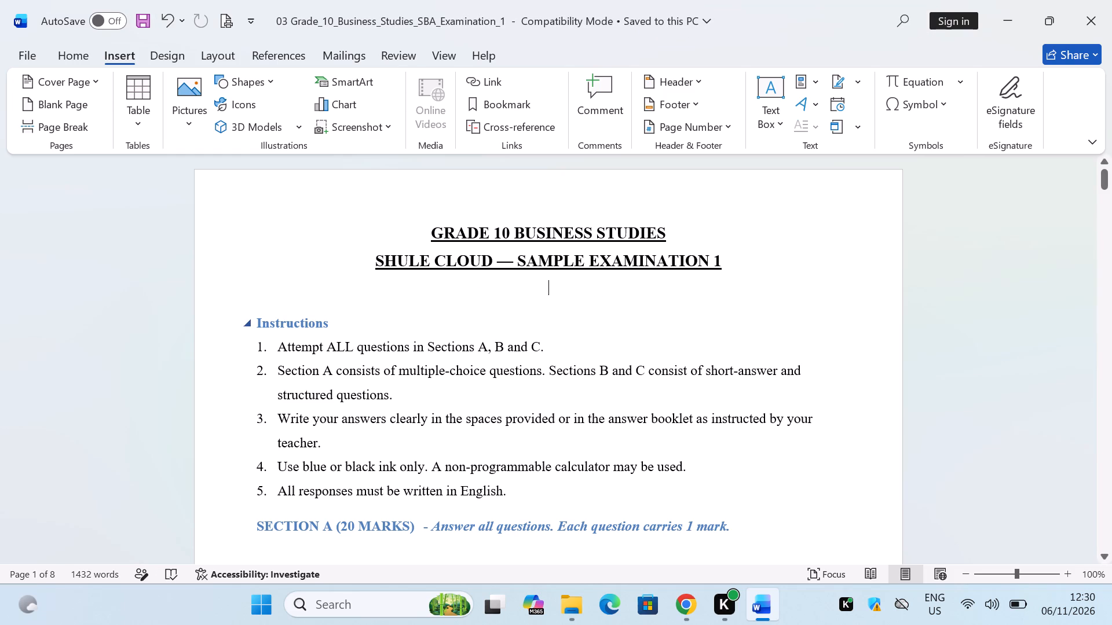
# Set the font colour of the whole document to Automatic and save it.
pyautogui.hotkey('ctrl', 'a')
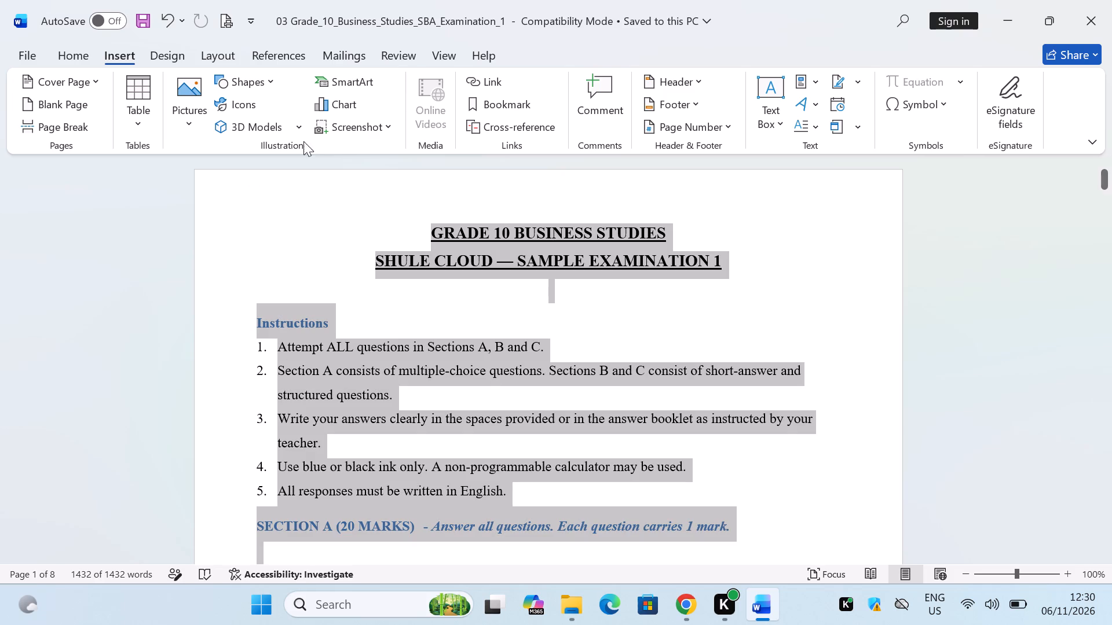
pyautogui.click(67, 52)
pyautogui.click(342, 112)
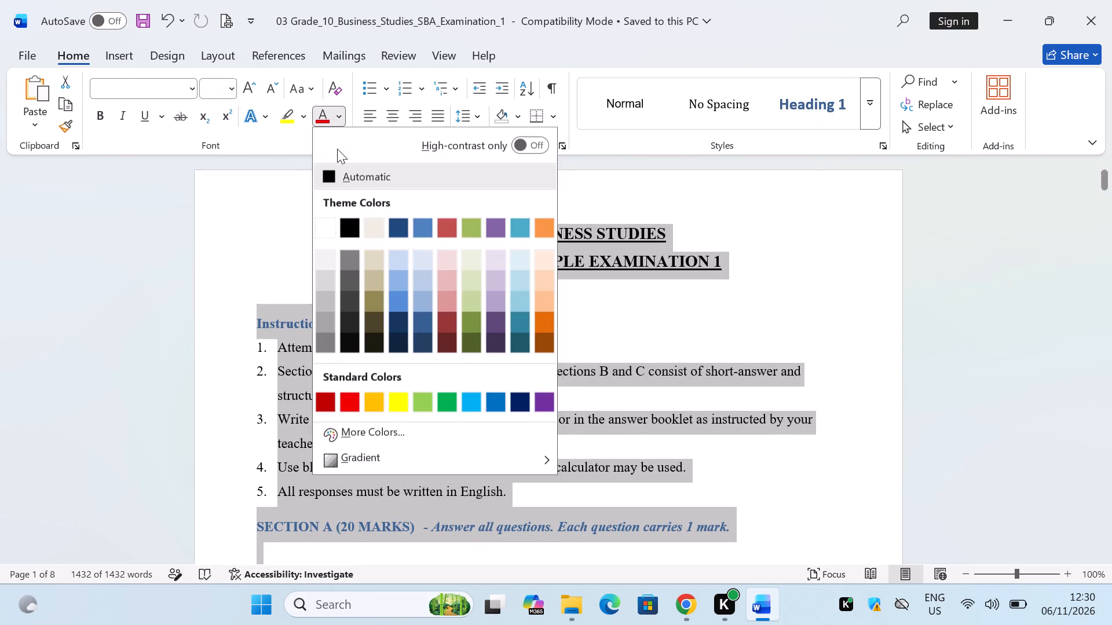
pyautogui.click(334, 174)
pyautogui.click(528, 305)
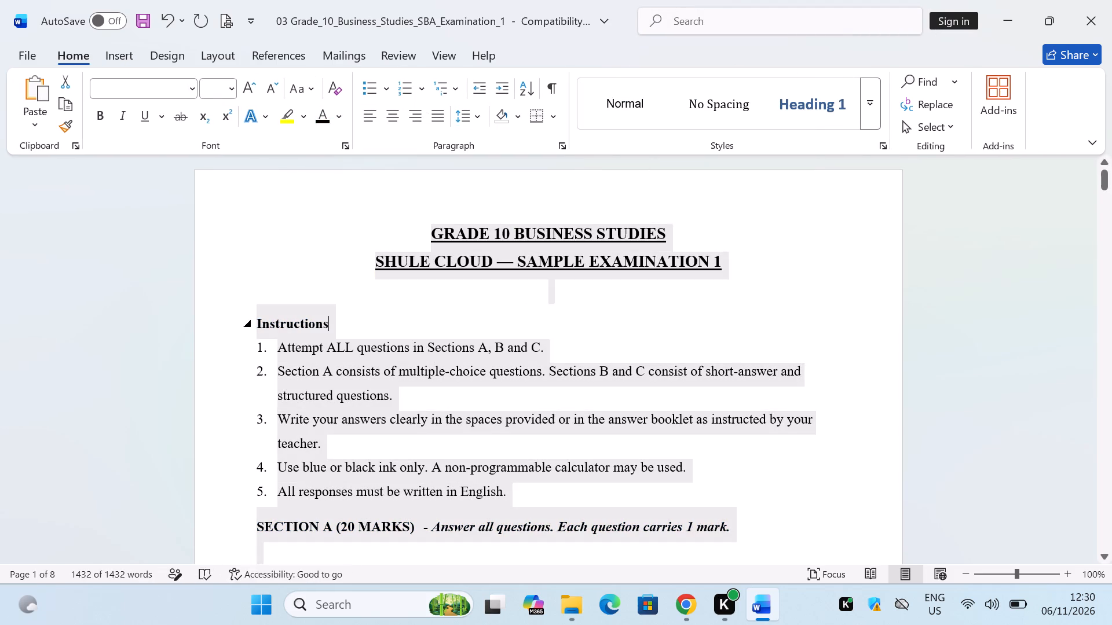
pyautogui.click(141, 22)
# Review every page of the paper for heading colour, page breaks and answer spaces.
pyautogui.scroll(-4, 435, 353)
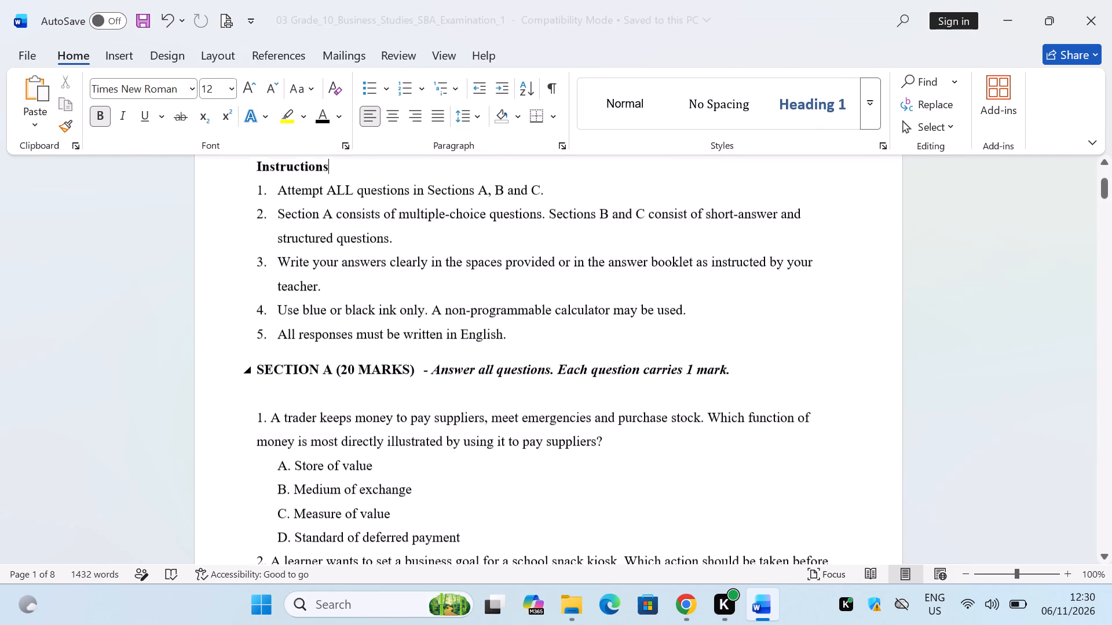
pyautogui.scroll(-13, 435, 352)
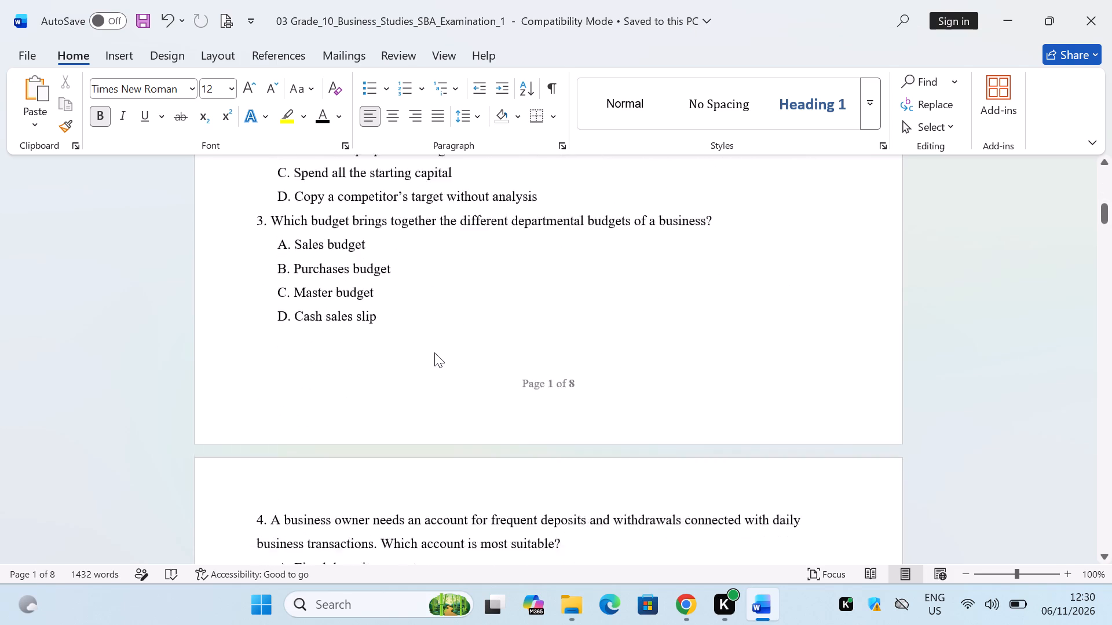
pyautogui.scroll(-18, 434, 352)
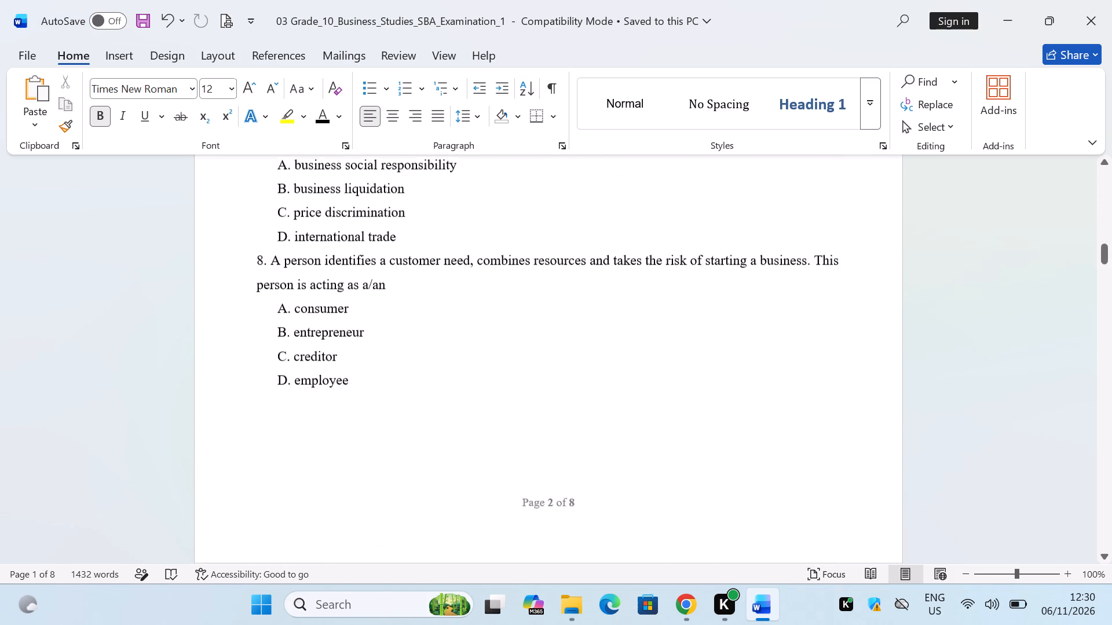
pyautogui.scroll(-20, 434, 352)
pyautogui.scroll(-7, 434, 352)
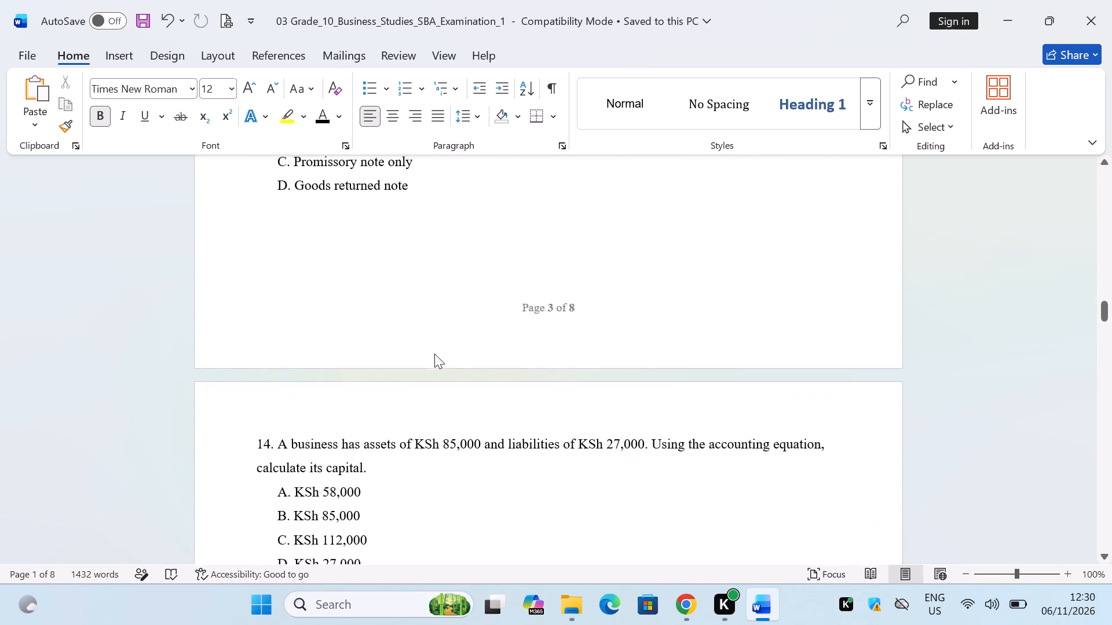
pyautogui.scroll(-13, 434, 354)
pyautogui.scroll(1, 434, 355)
pyautogui.scroll(-11, 434, 355)
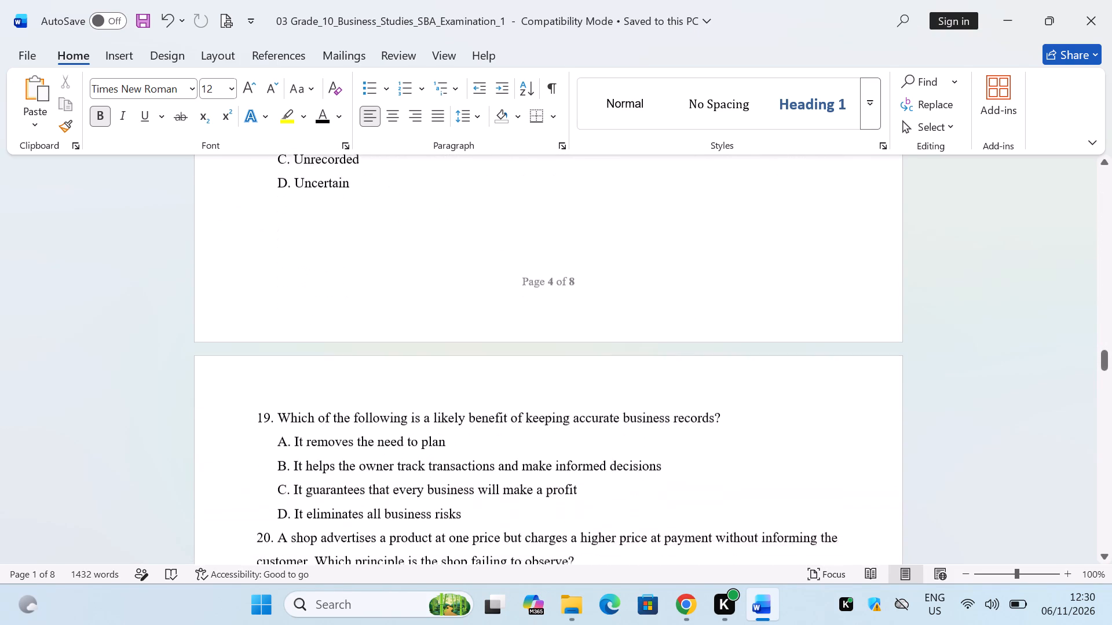
pyautogui.scroll(-16, 429, 358)
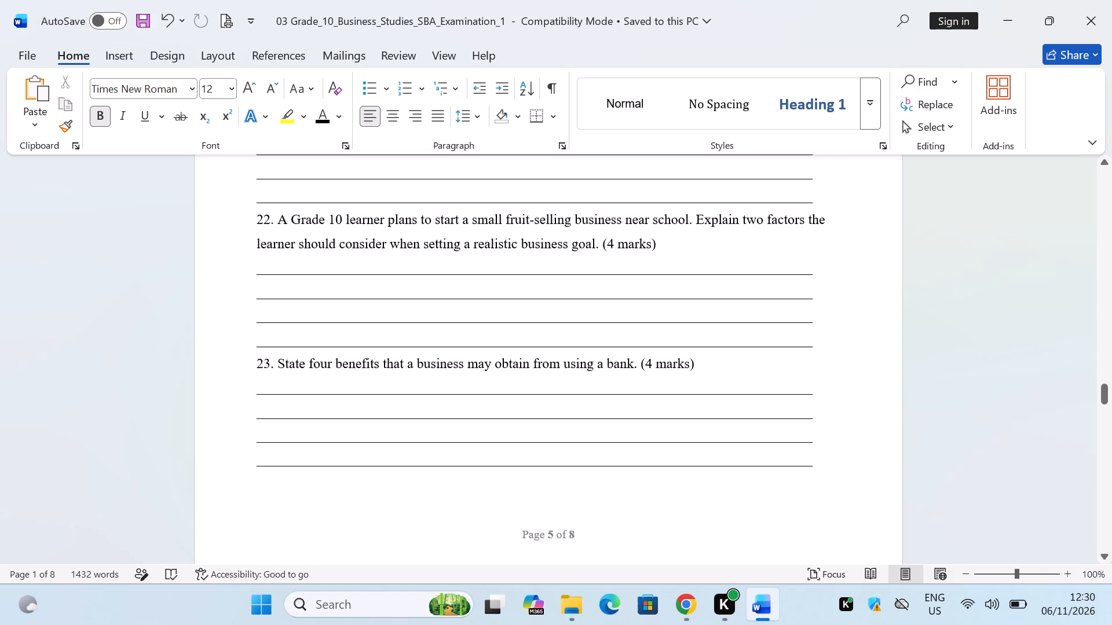
pyautogui.scroll(-18, 432, 358)
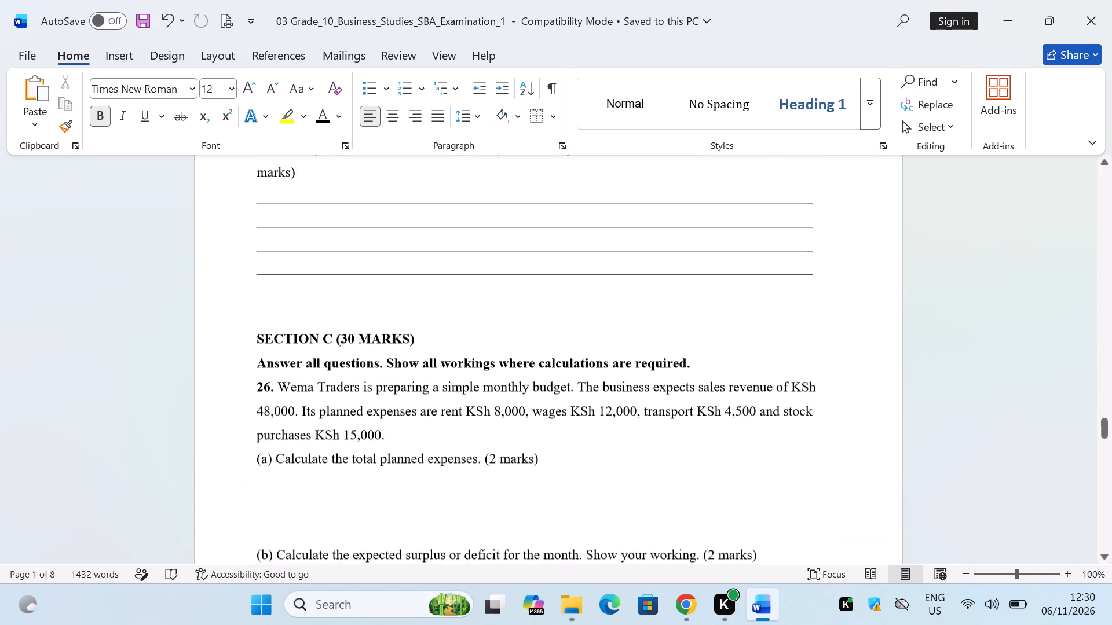
pyautogui.scroll(-5, 432, 358)
pyautogui.scroll(-17, 432, 358)
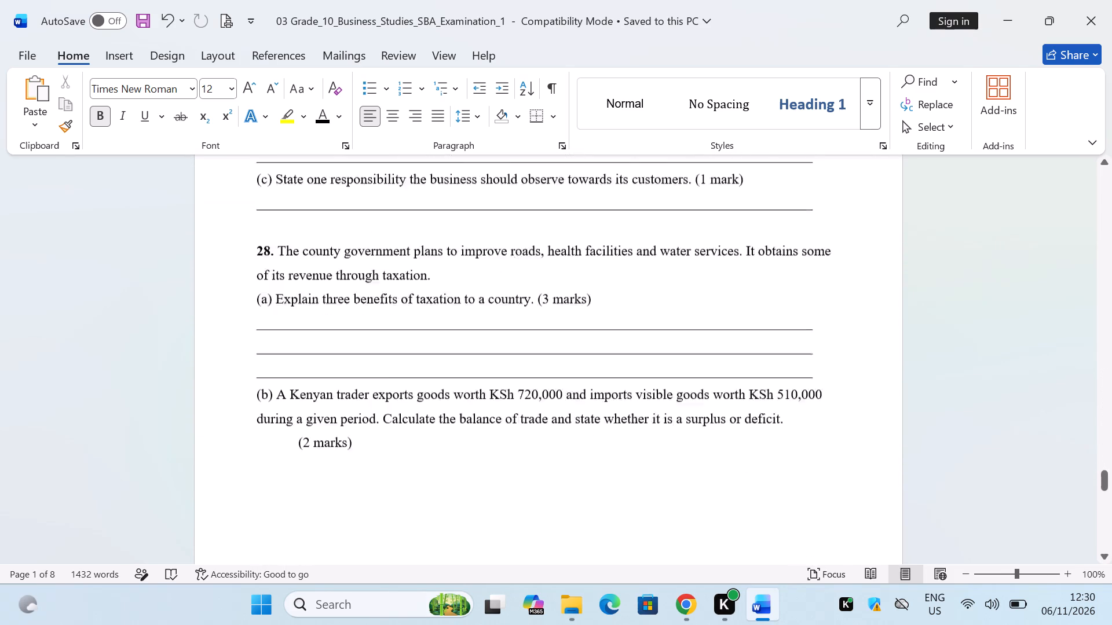
pyautogui.scroll(-15, 432, 358)
pyautogui.scroll(1, 432, 358)
pyautogui.scroll(-5, 432, 358)
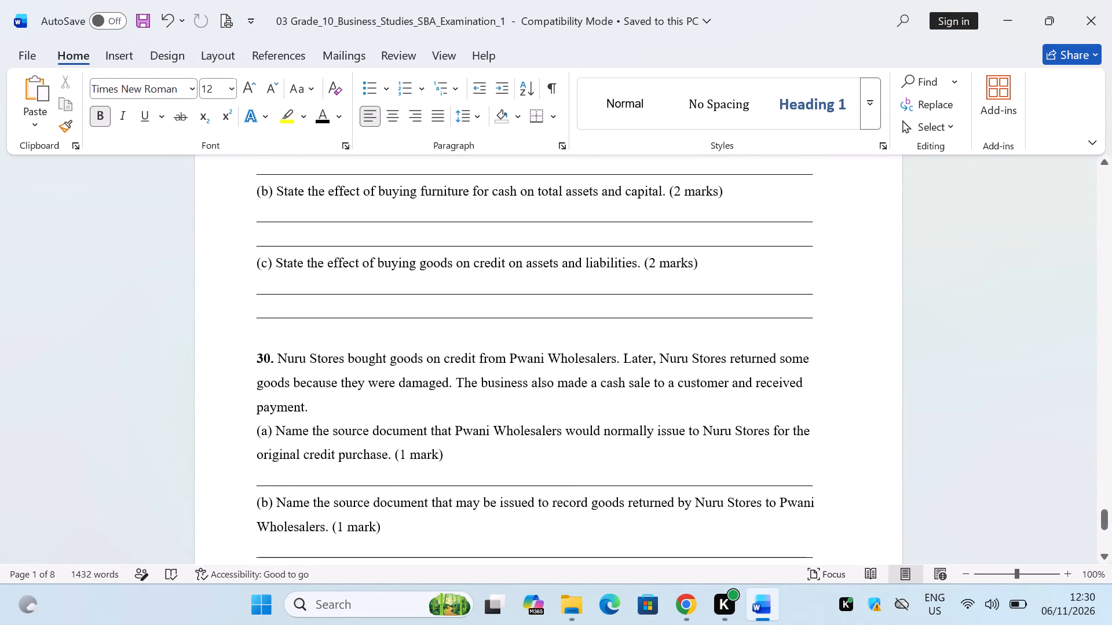
pyautogui.scroll(-15, 441, 366)
# Close the finished paper and refresh the Exams 1 folder listing.
pyautogui.click(1089, 23)
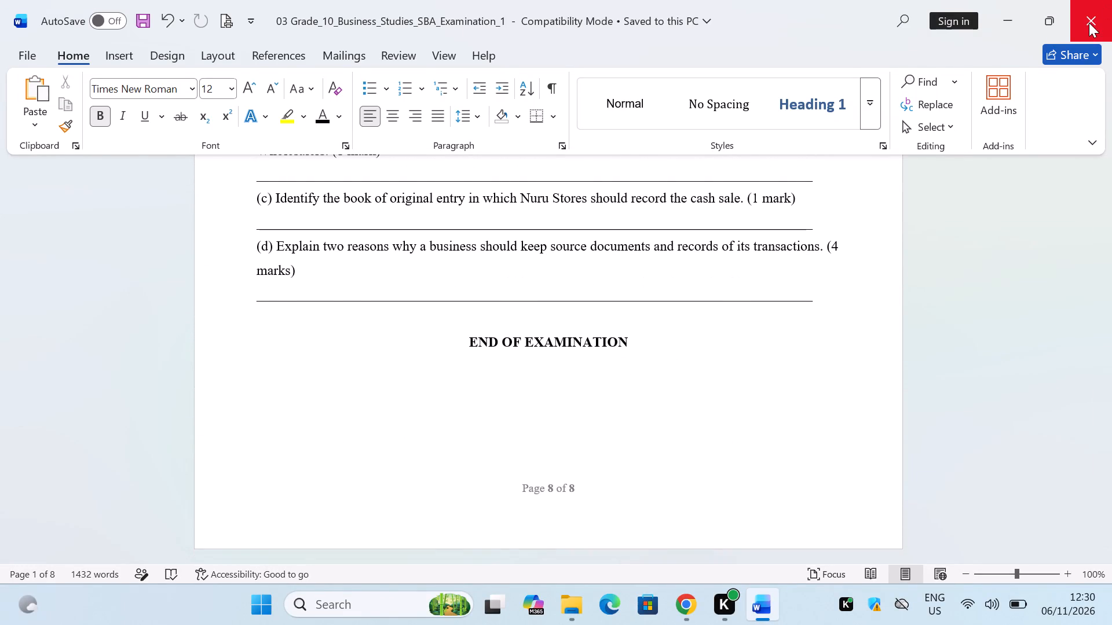
pyautogui.rightClick(321, 490)
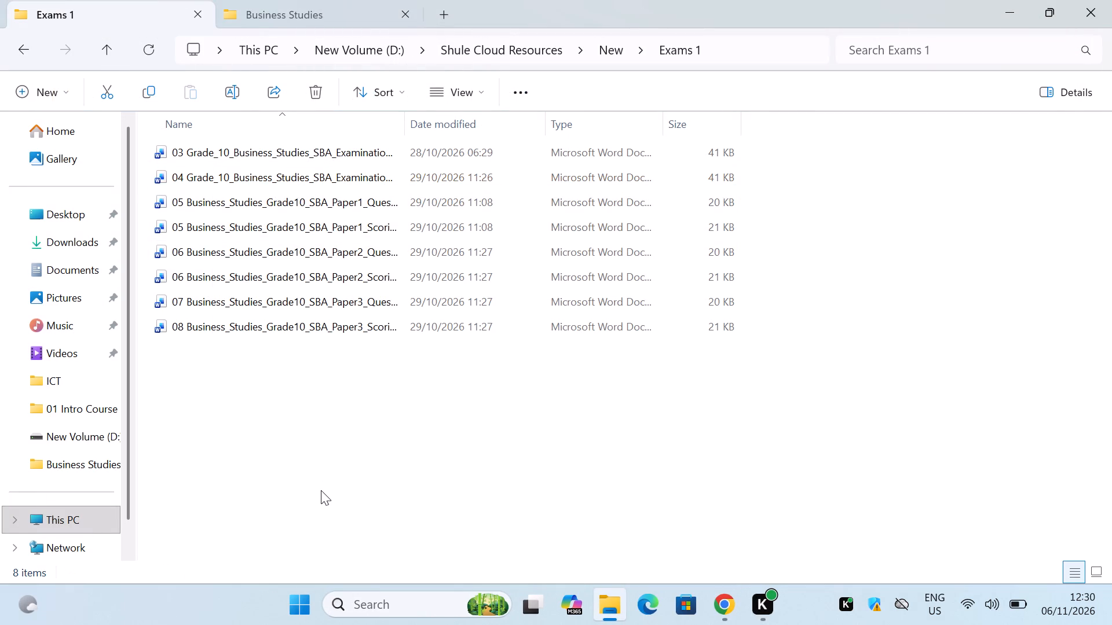
pyautogui.click(392, 476)
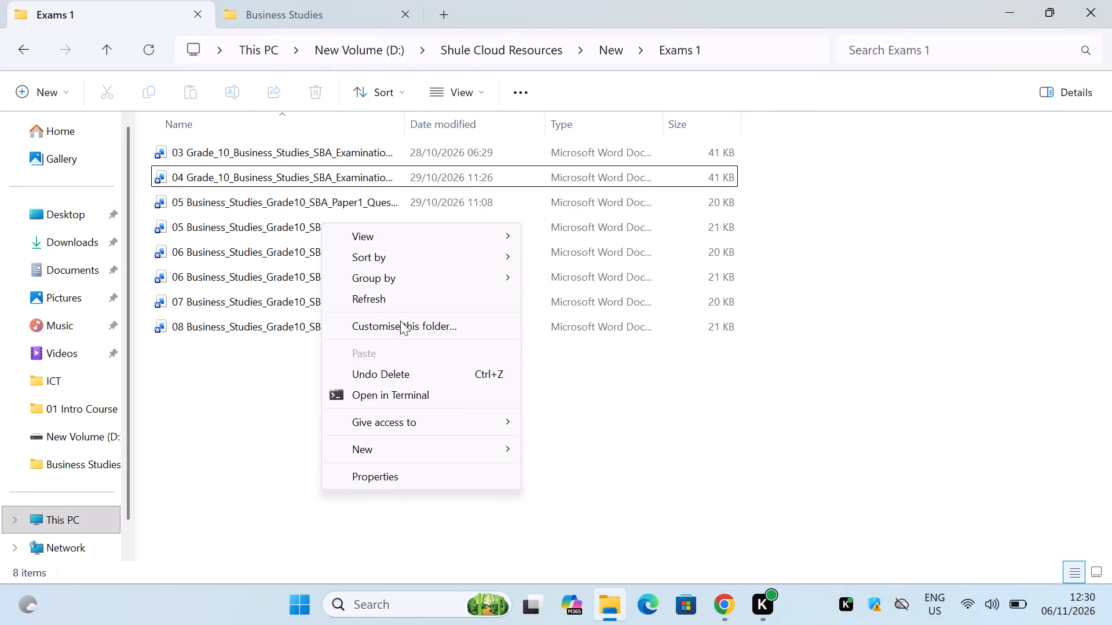
pyautogui.click(394, 300)
# Reopen the document 03 Grade_10_Business_Studies_SBA_Examination_1 from the Exams 1 folder.
pyautogui.doubleClick(227, 153)
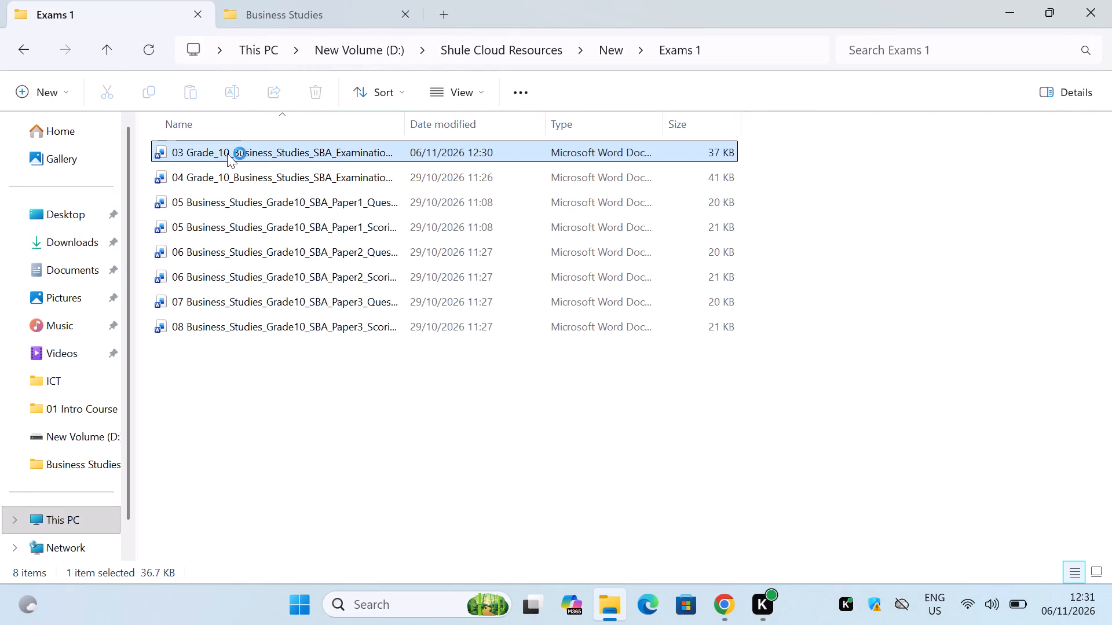
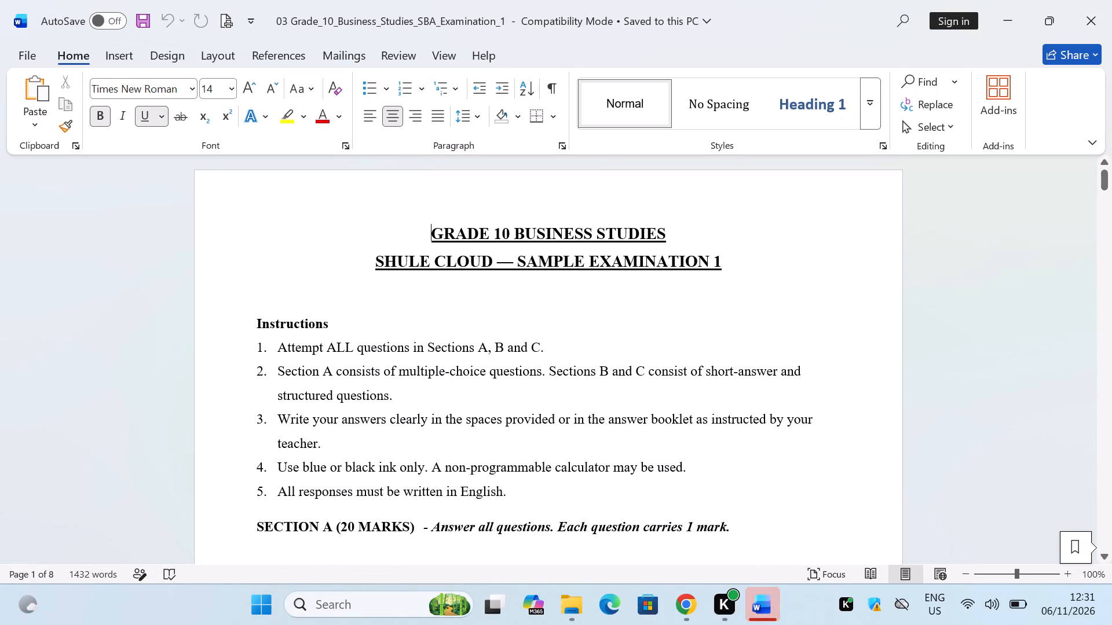
# Open the document 04 Grade_10_Business_Studies_SBA_Examination_2 from the Exams 1 folder.
pyautogui.click(581, 616)
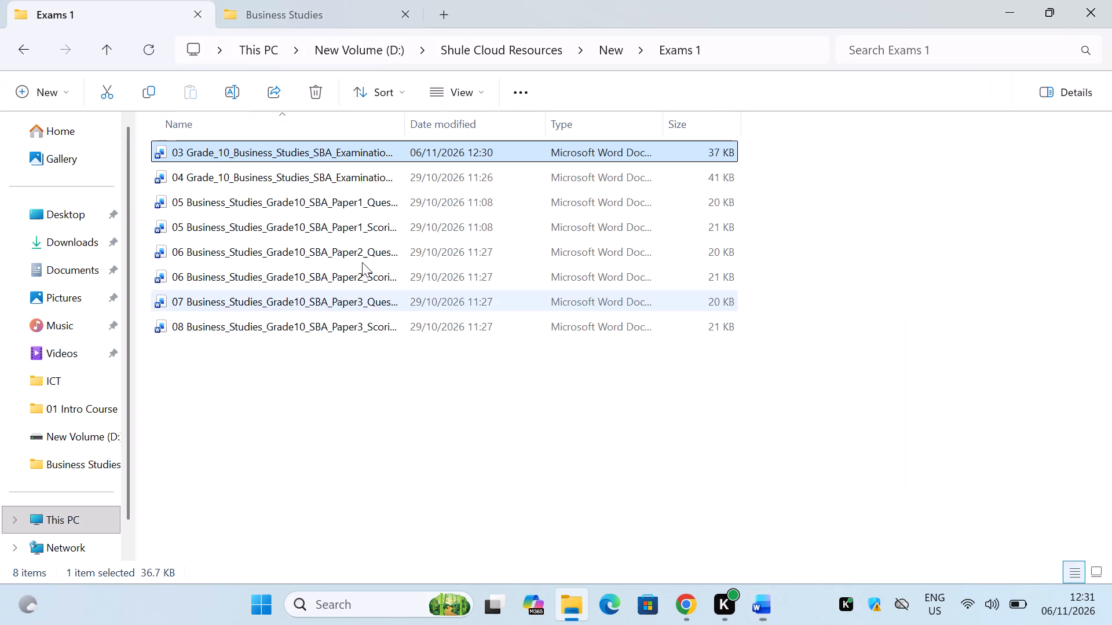
pyautogui.doubleClick(286, 170)
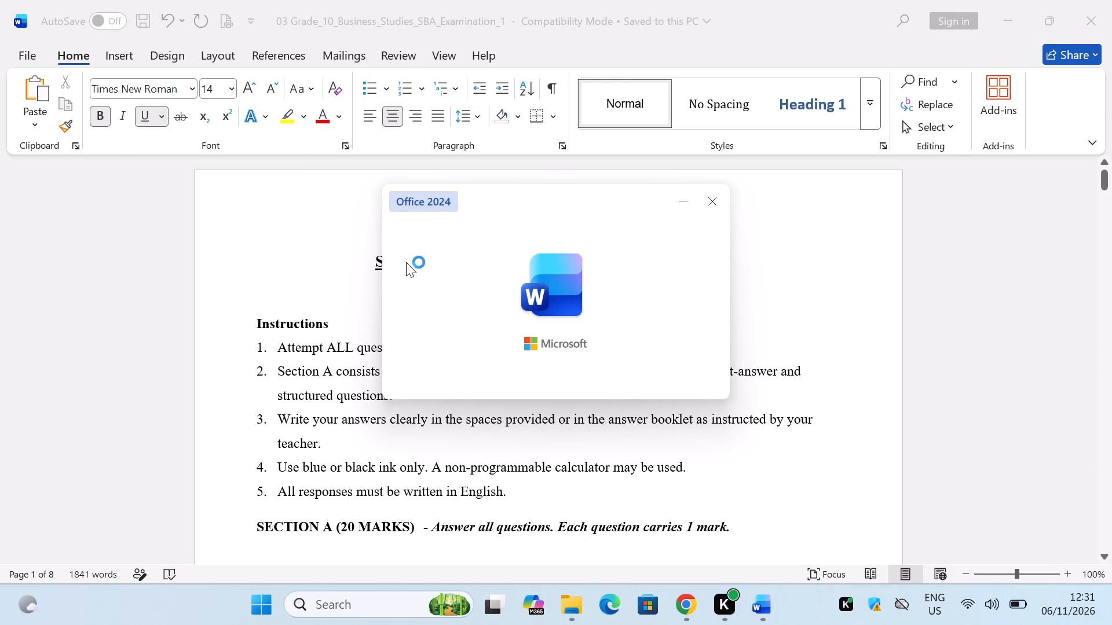
pyautogui.click(698, 79)
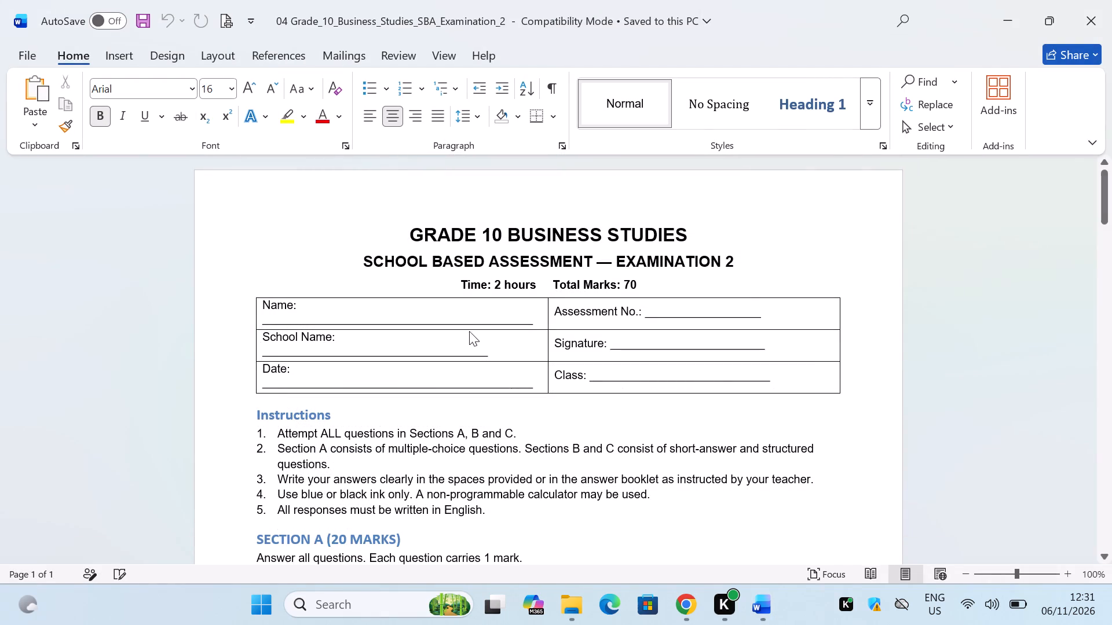
# Remove the space after paragraphs throughout the Examination 2 document and set its line spacing to 1.5.
pyautogui.hotkey('ctrl', 'a')
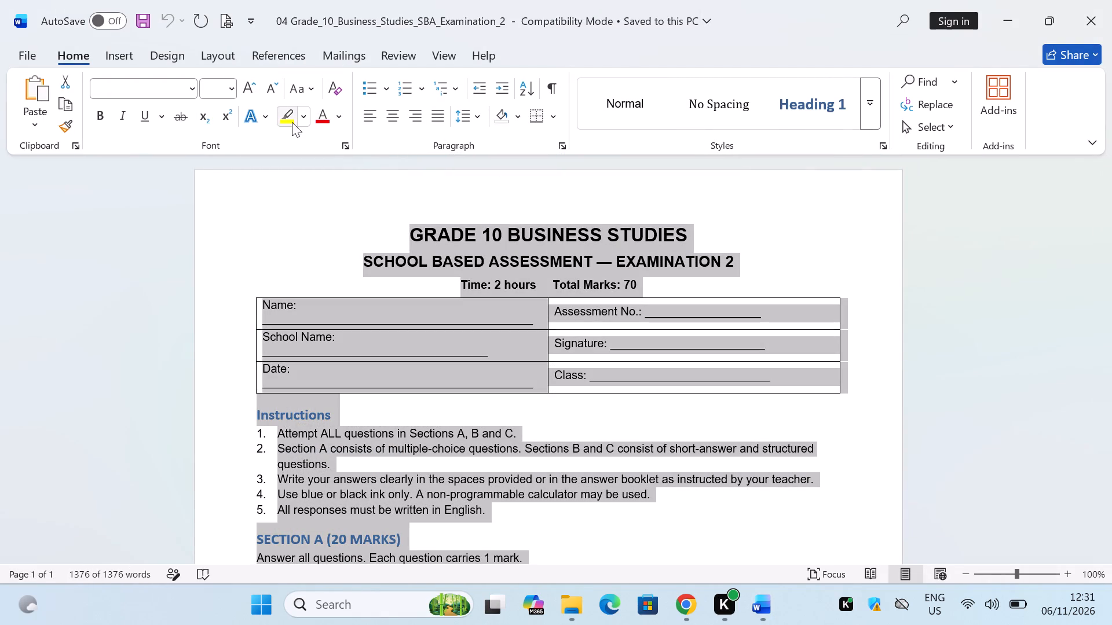
pyautogui.click(474, 115)
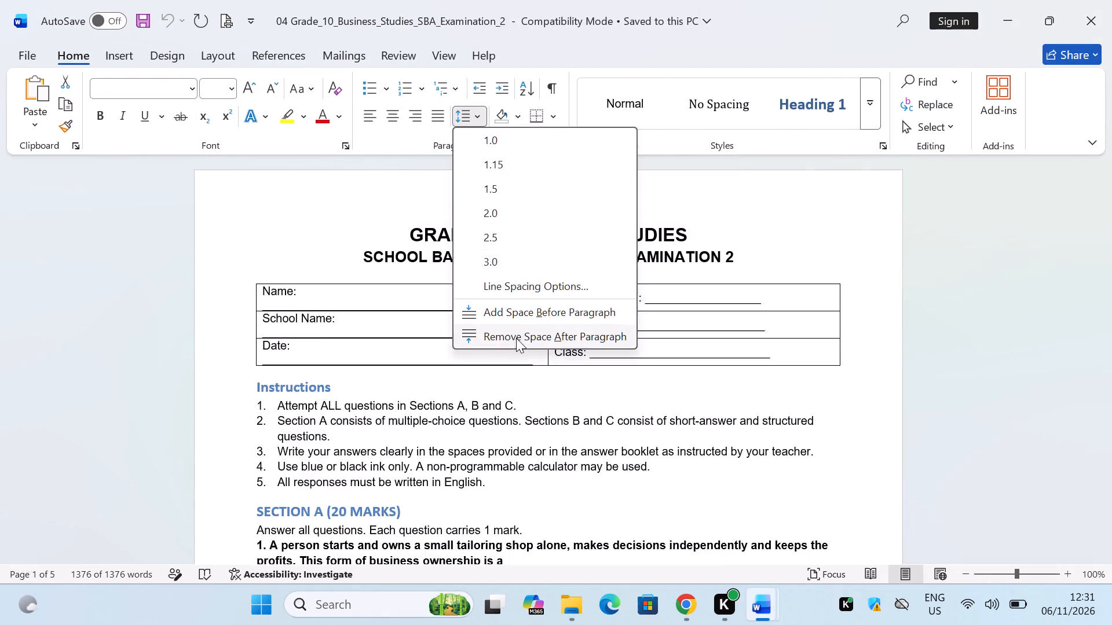
pyautogui.click(516, 338)
pyautogui.click(475, 117)
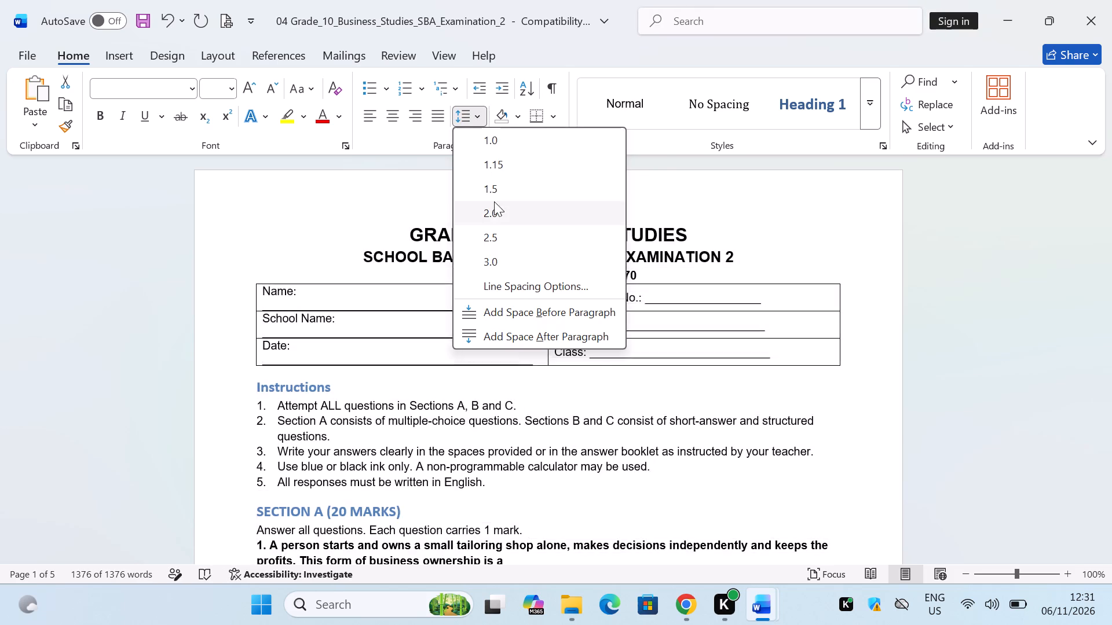
pyautogui.click(495, 186)
# Set all text in the Examination 2 document to 12 pt Times New Roman.
pyautogui.click(215, 86)
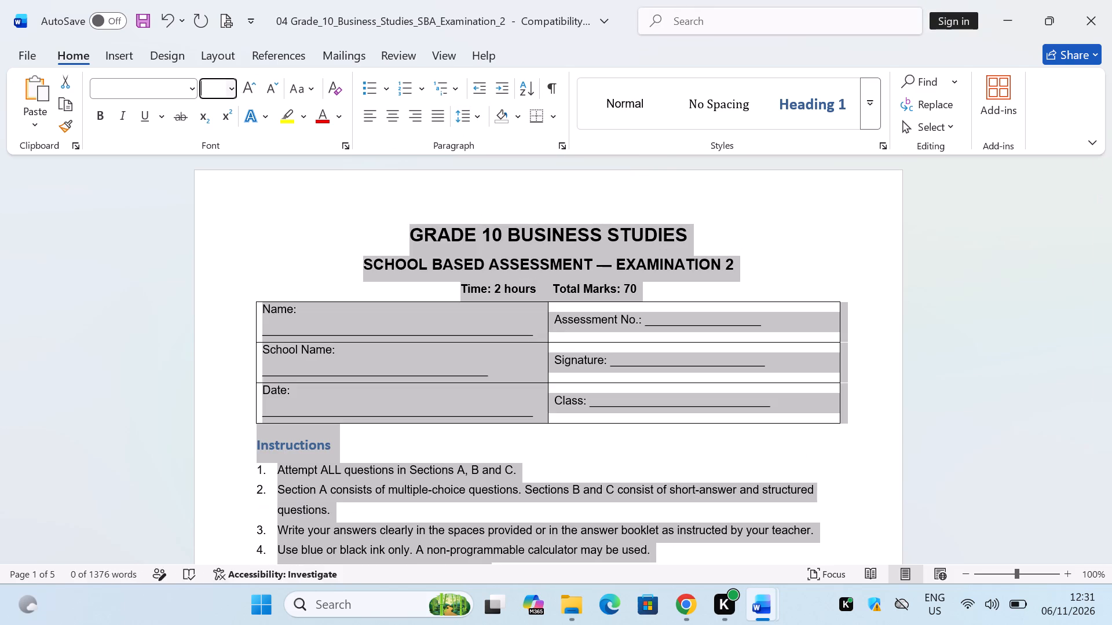
pyautogui.press('1')
pyautogui.press('2')
pyautogui.press('Return')
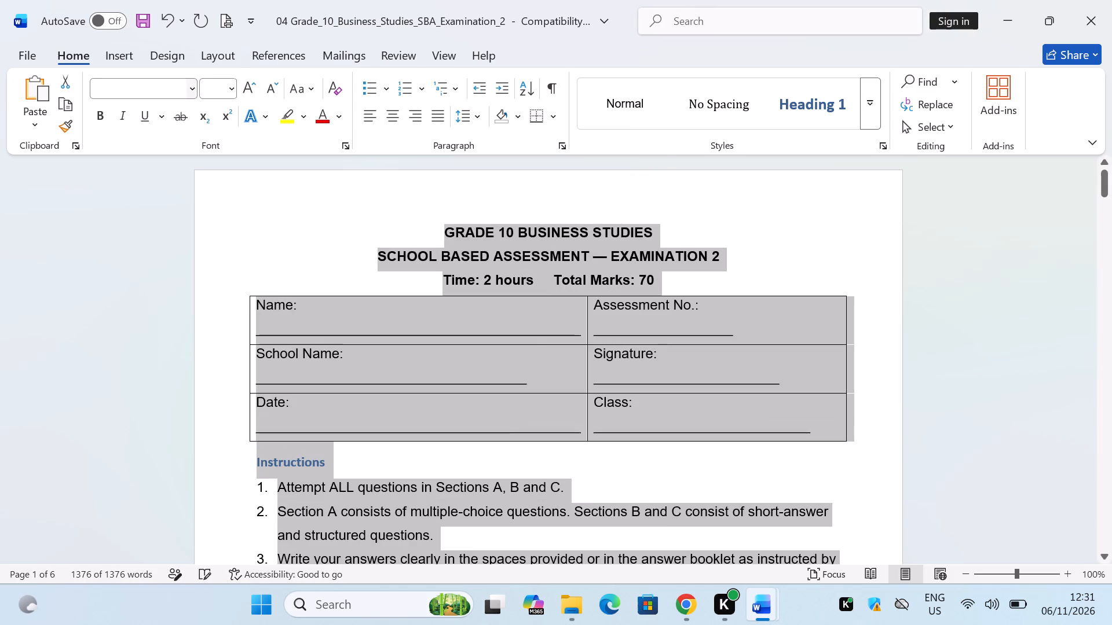
pyautogui.click(153, 95)
pyautogui.press('t')
pyautogui.press('i')
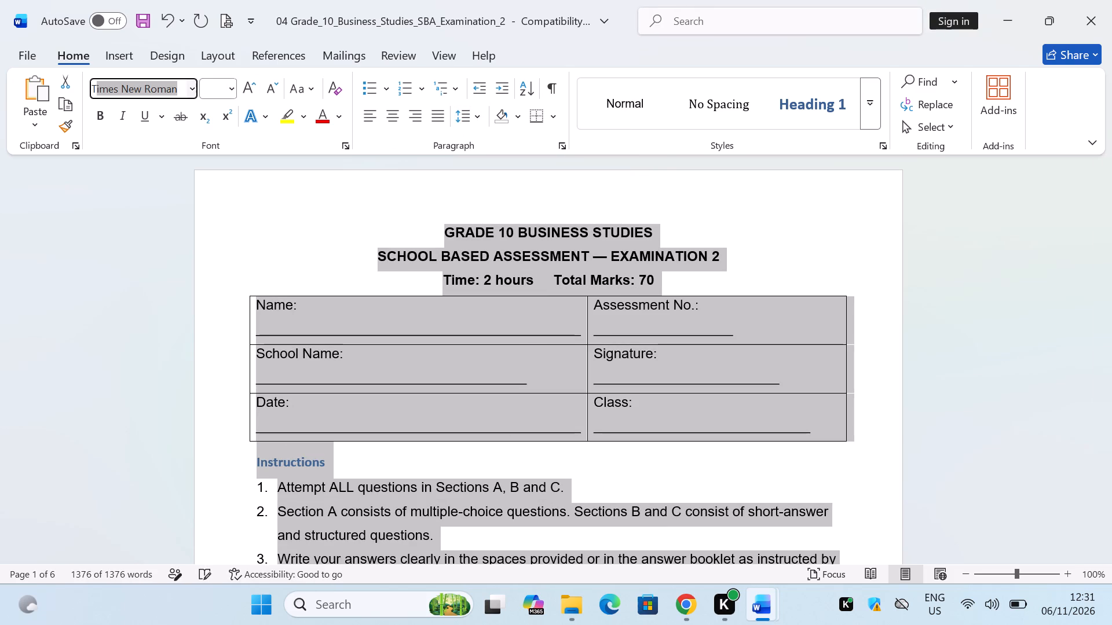
pyautogui.press('Return')
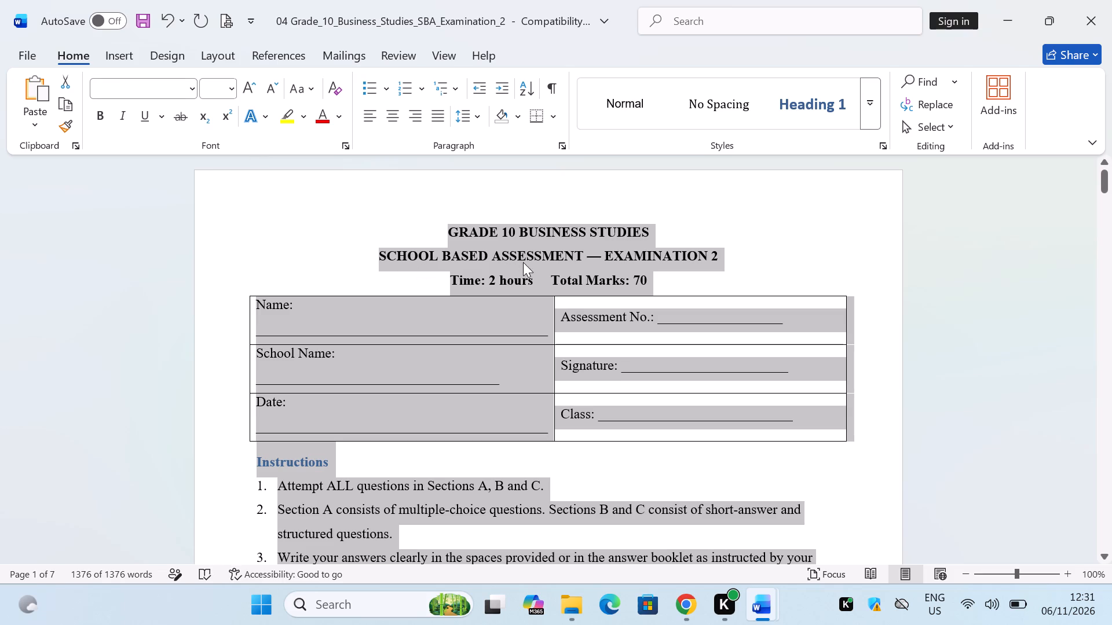
# Copy the underlined Grade 10 Business Studies and Shule Cloud title block from Examination 1 and paste it at the top of Examination 2.
pyautogui.click(759, 600)
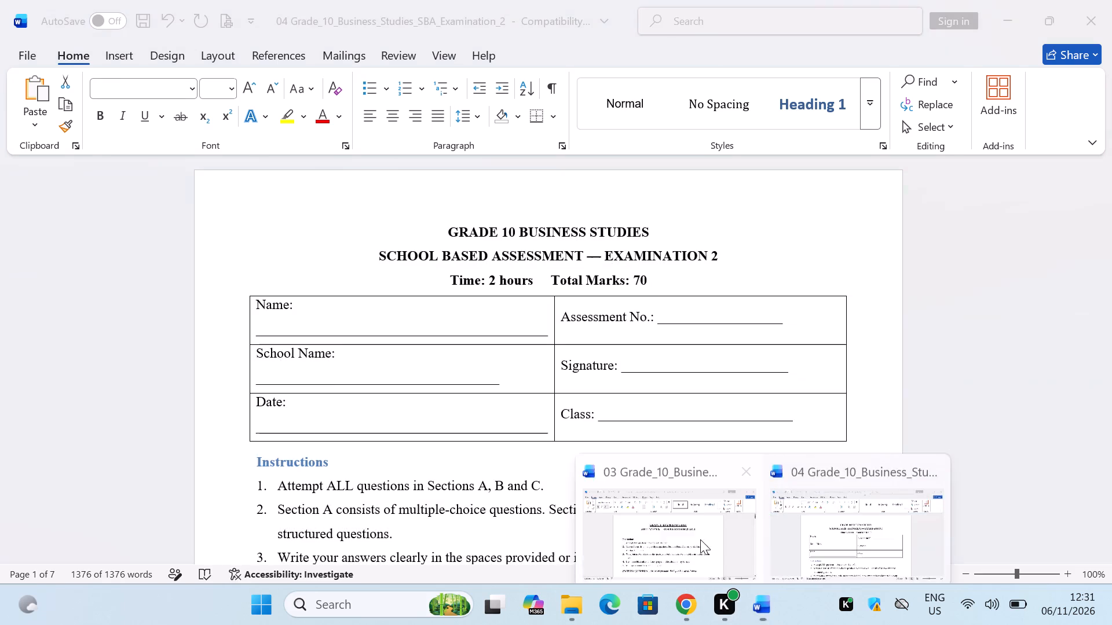
pyautogui.click(670, 532)
pyautogui.moveTo(224, 281); pyautogui.dragTo(225, 241)
pyautogui.rightClick(475, 237)
pyautogui.click(529, 306)
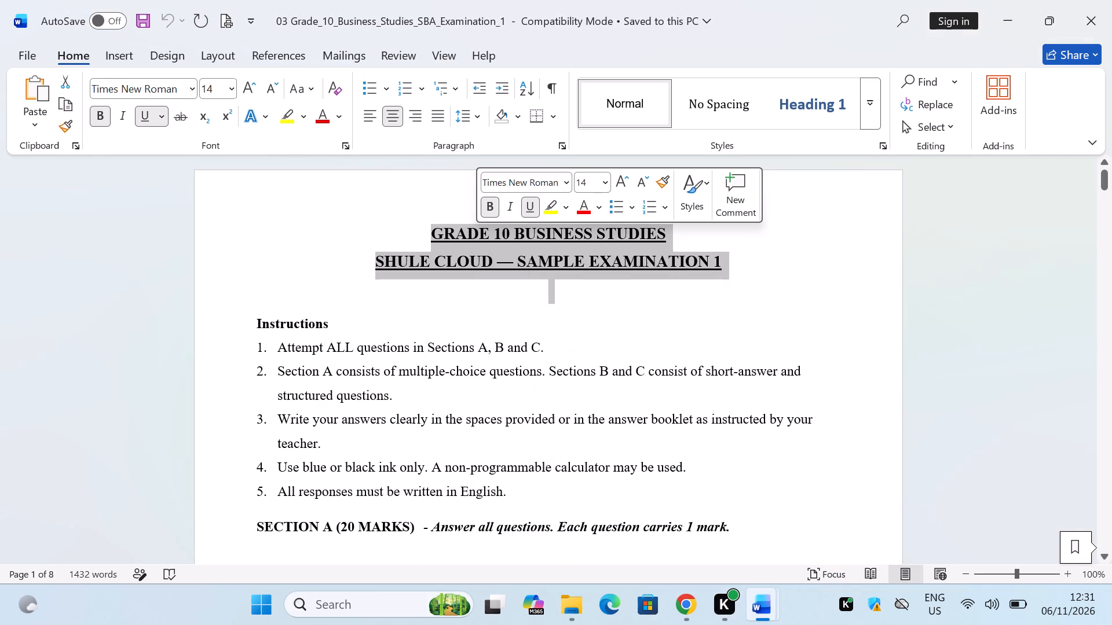
pyautogui.click(761, 613)
pyautogui.click(842, 532)
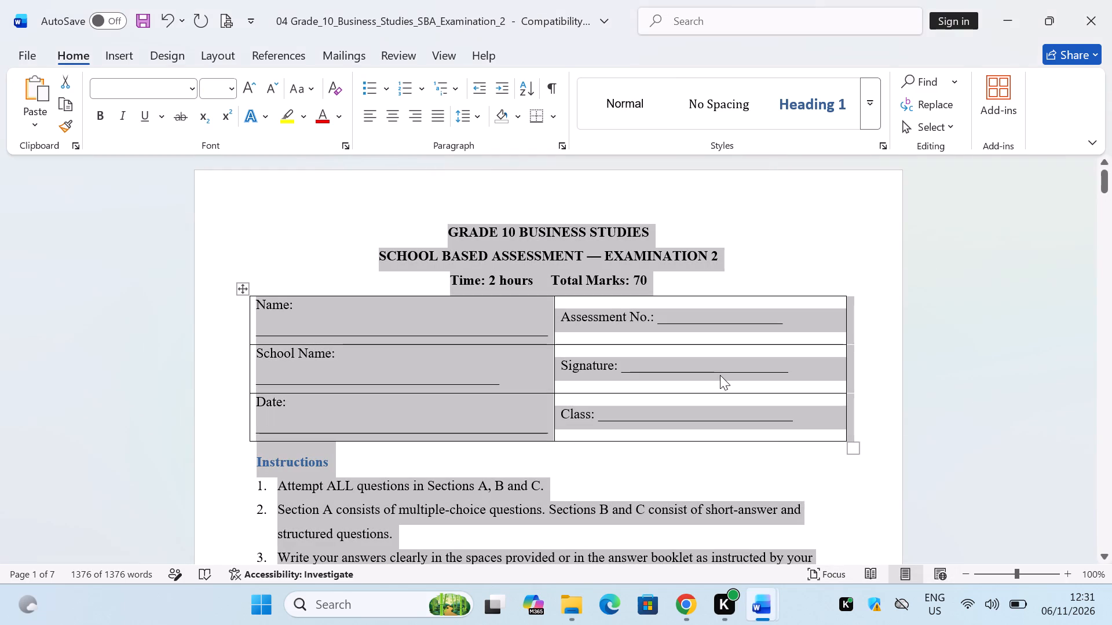
pyautogui.click(758, 603)
pyautogui.click(697, 558)
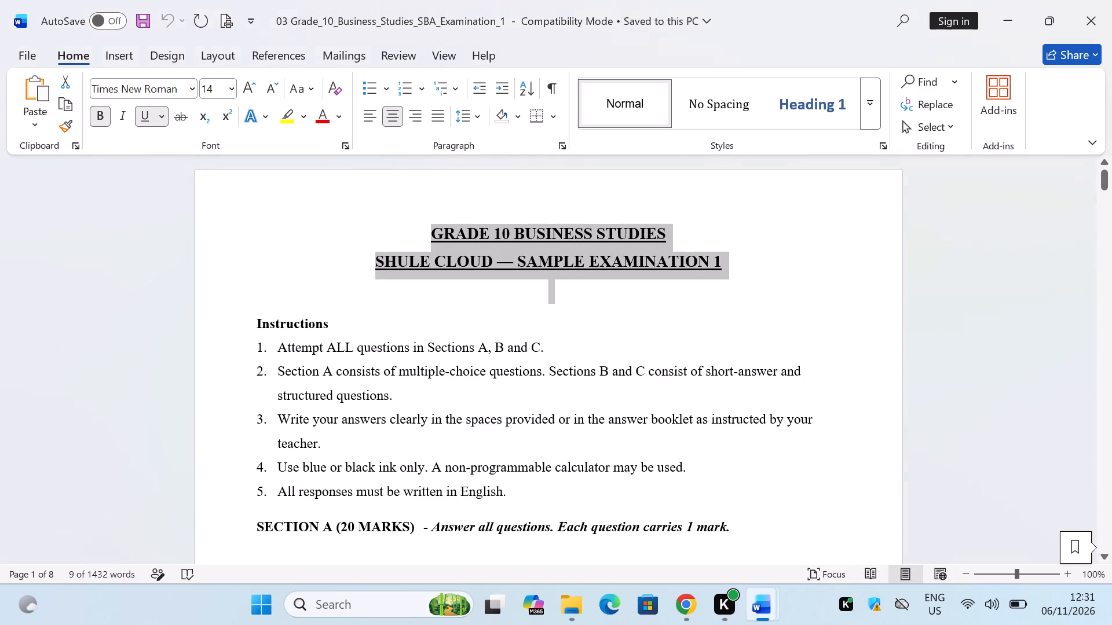
pyautogui.click(761, 604)
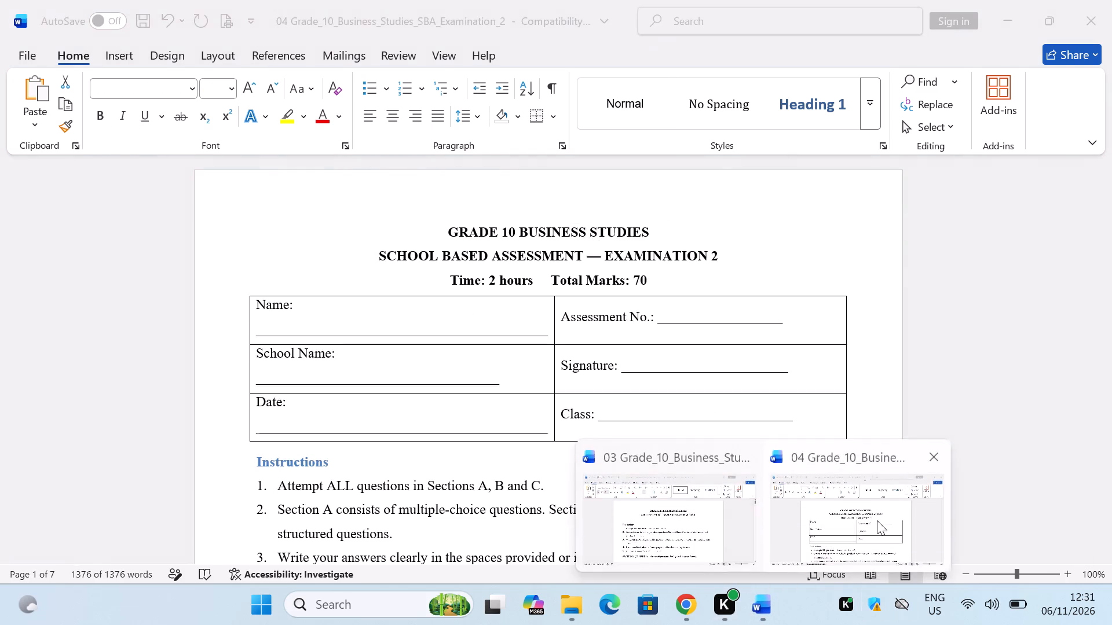
pyautogui.click(877, 520)
pyautogui.click(418, 222)
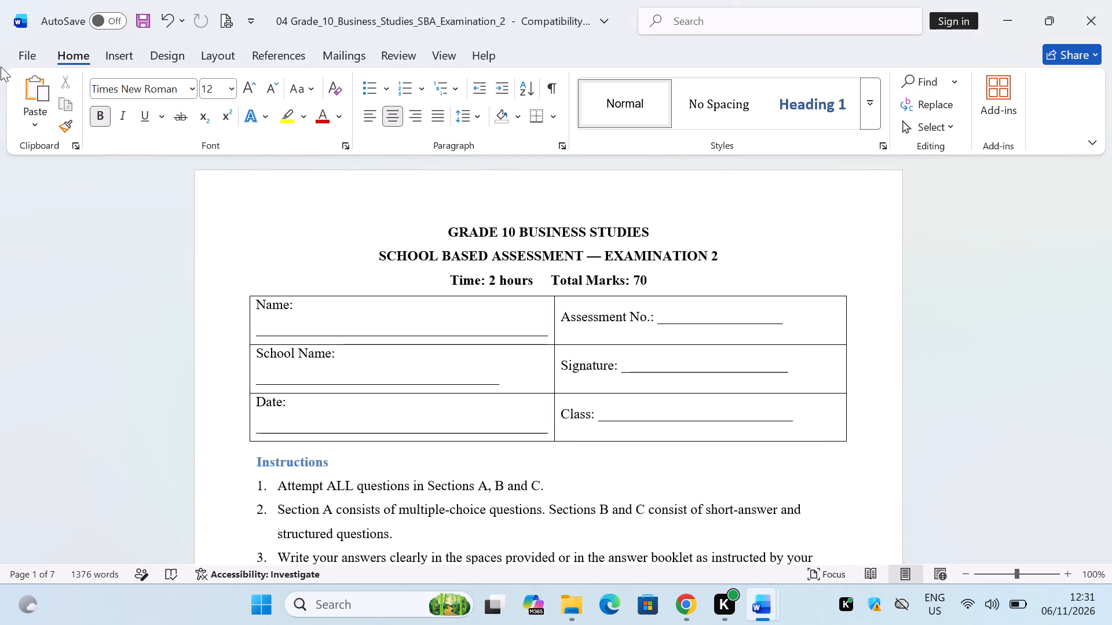
pyautogui.click(29, 90)
# Delete the old title and time lines, the candidate details table and the extra blank line above Instructions.
pyautogui.moveTo(667, 363); pyautogui.dragTo(474, 307)
pyautogui.press('Delete')
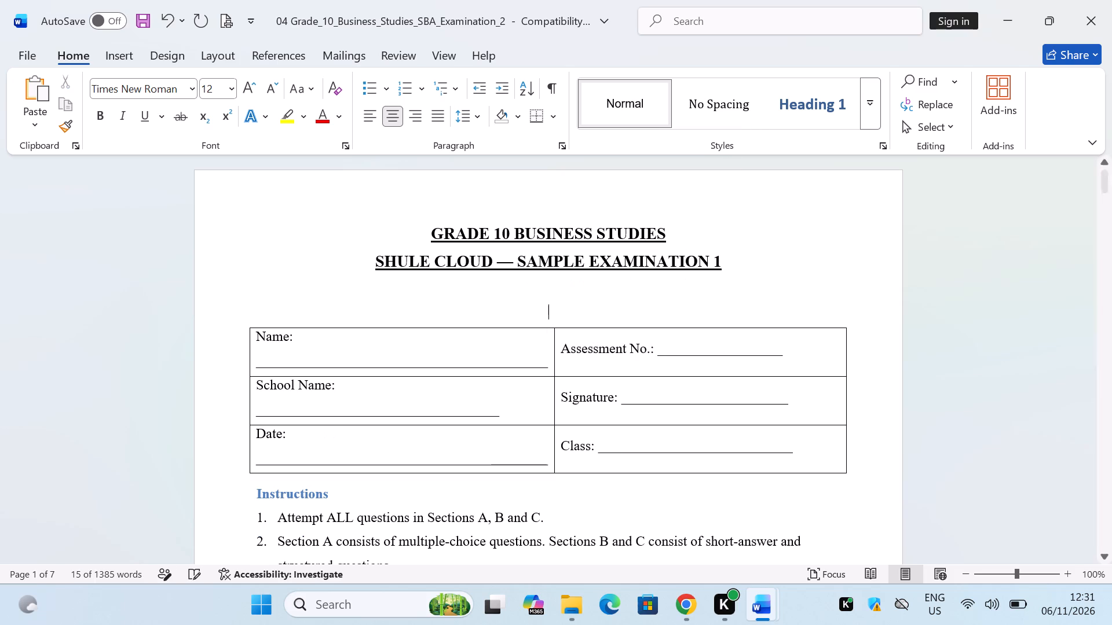
pyautogui.click(246, 324)
pyautogui.press('BackSpace')
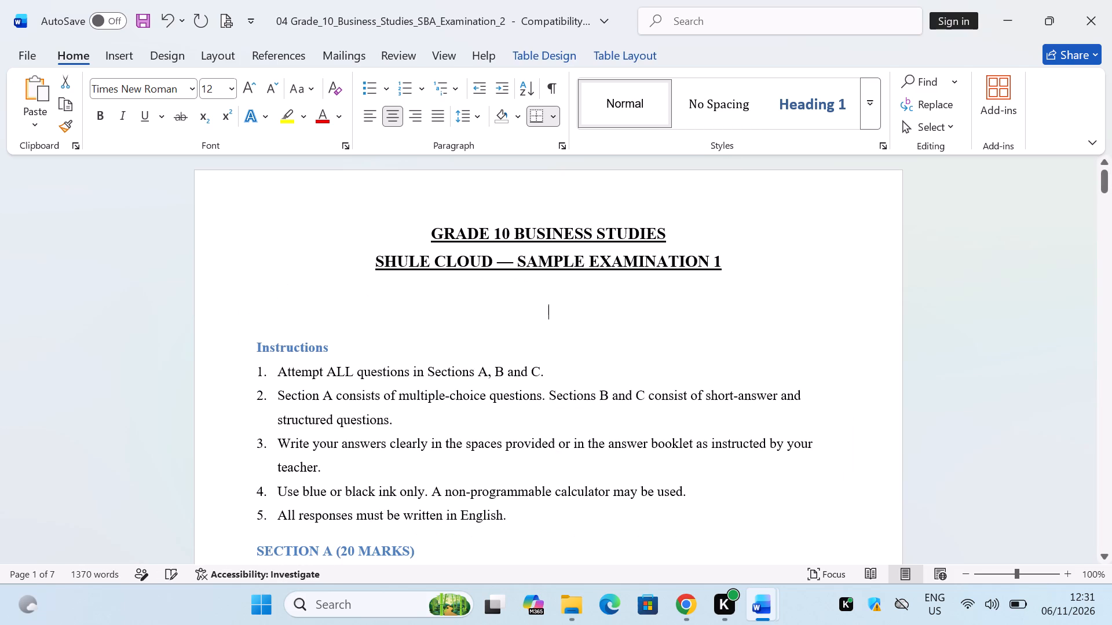
pyautogui.press('BackSpace')
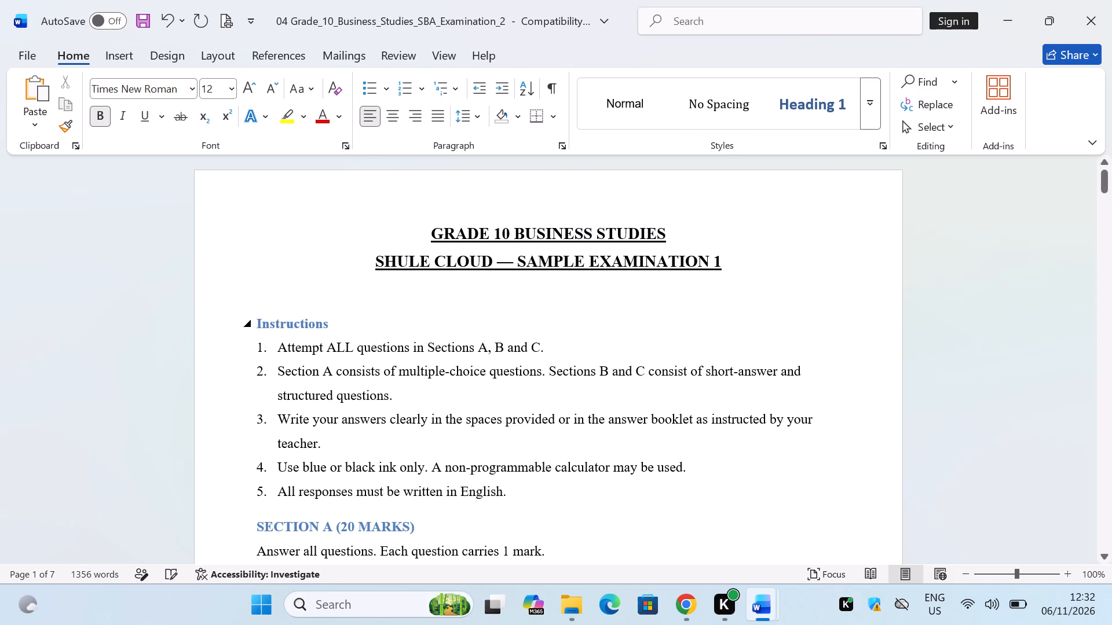
# Set the font colour of the whole Examination 2 document to black and check the section headings.
pyautogui.hotkey('ctrl', 'a')
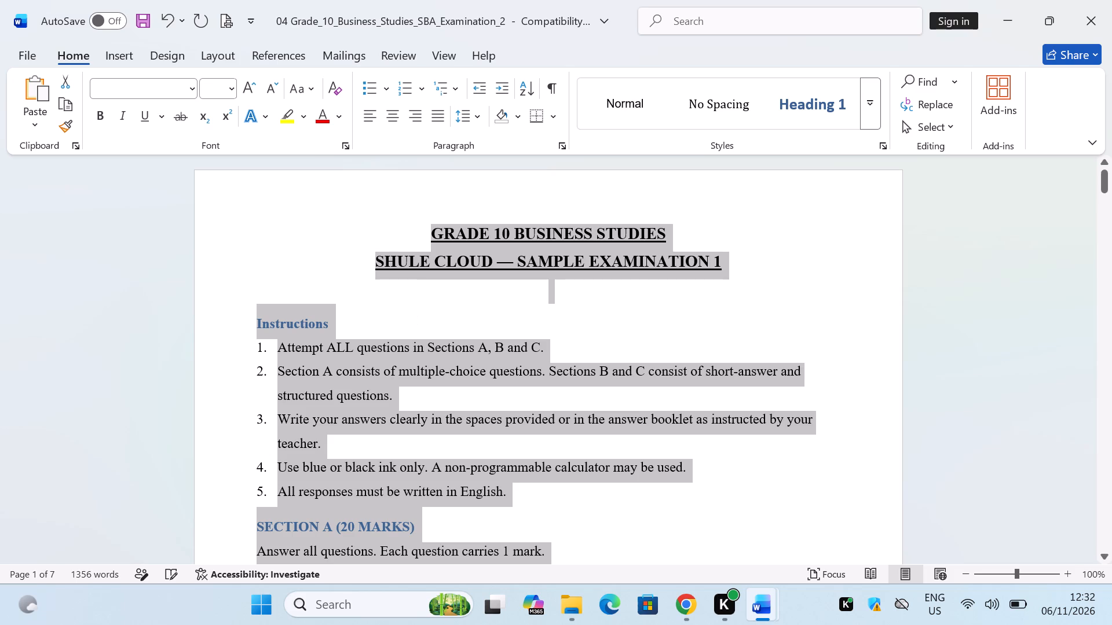
pyautogui.click(336, 119)
pyautogui.click(358, 171)
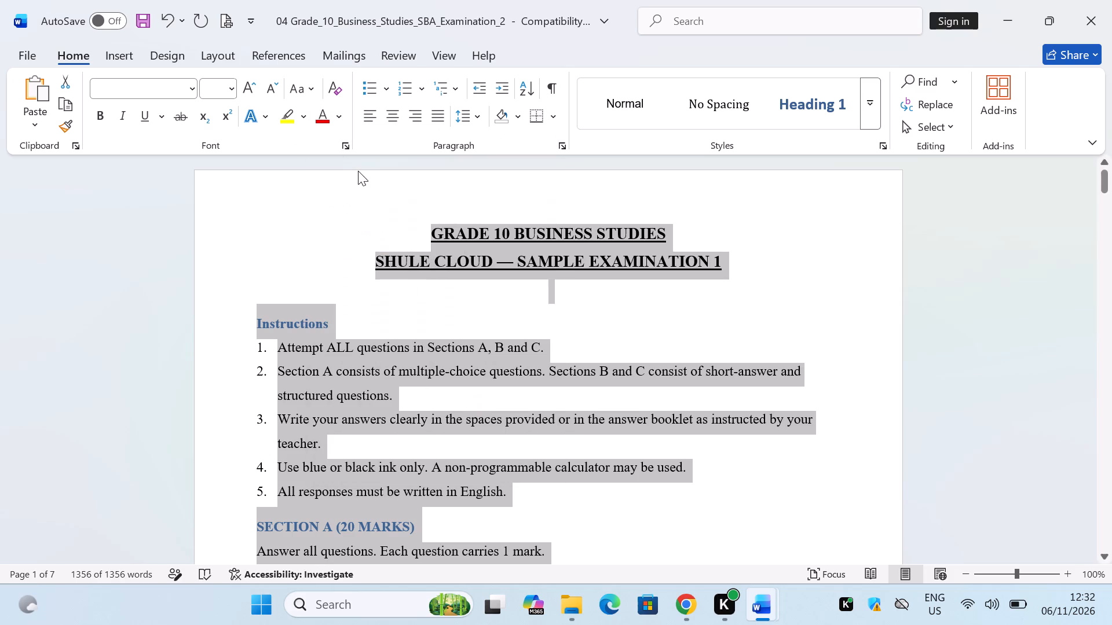
pyautogui.scroll(-1, 321, 334)
pyautogui.click(451, 350)
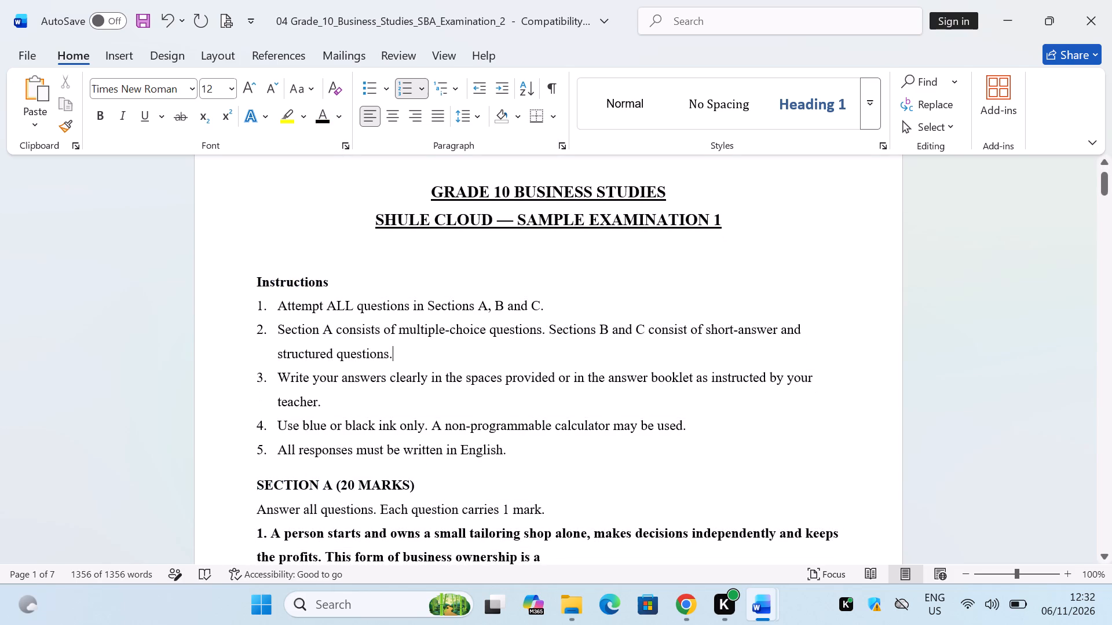
pyautogui.scroll(-1, 391, 339)
pyautogui.scroll(6, 391, 339)
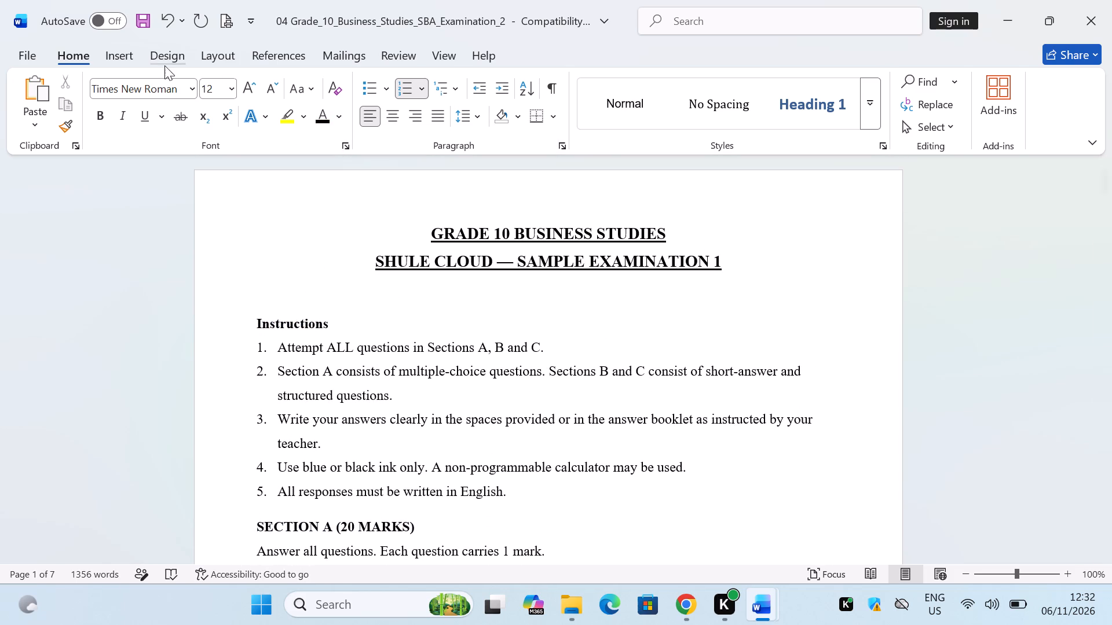
# Insert centred "Page X of Y" page numbers with bold numerals at the bottom of the pages.
pyautogui.click(129, 56)
pyautogui.click(710, 127)
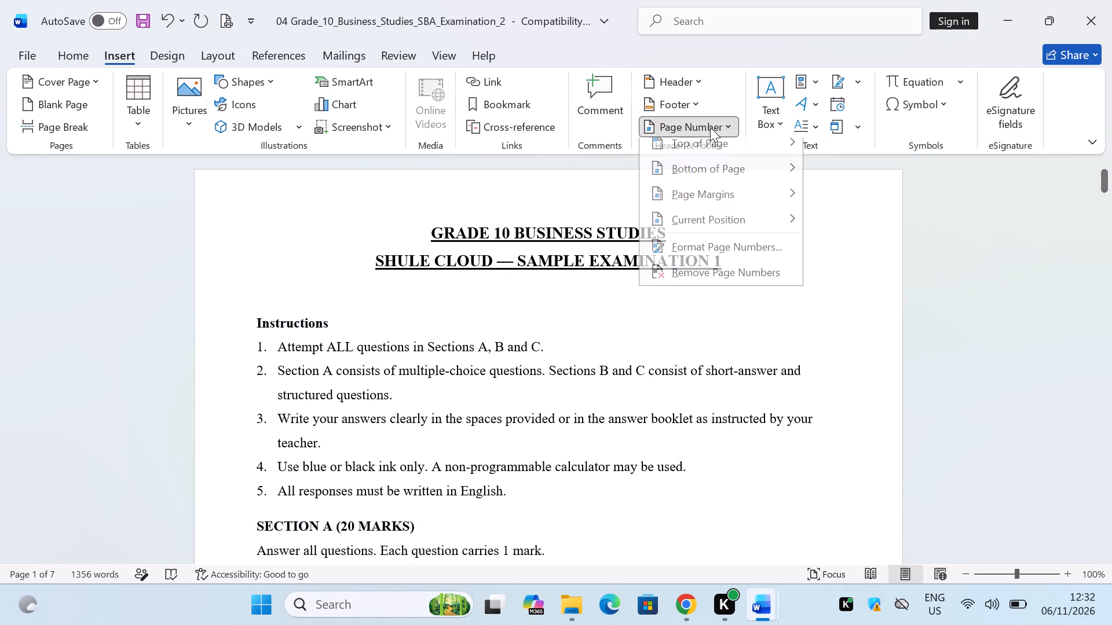
pyautogui.click(696, 177)
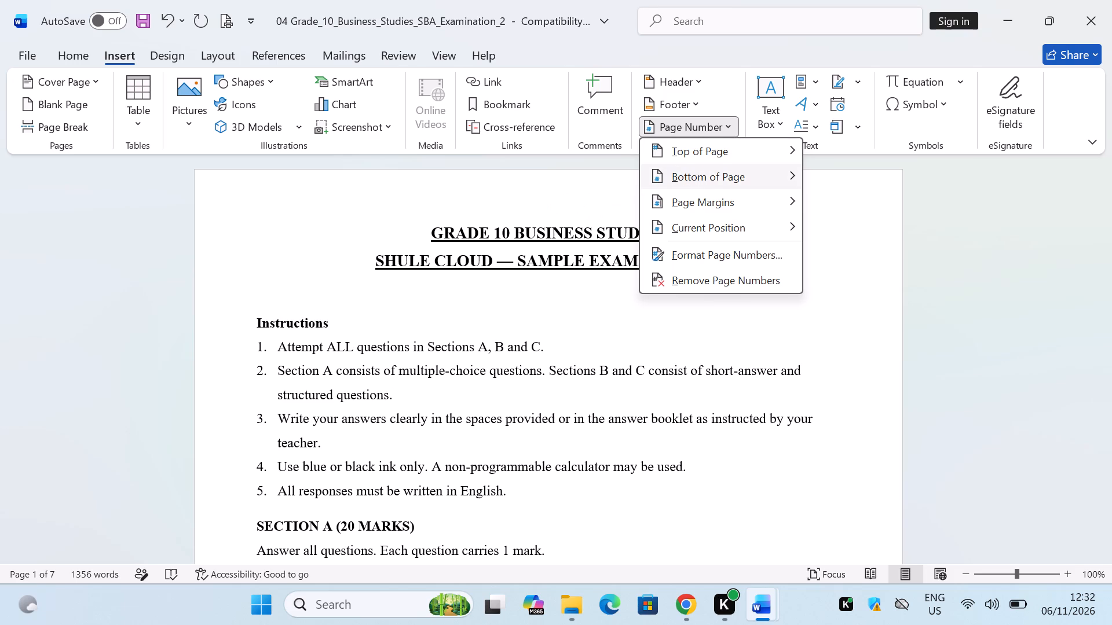
pyautogui.scroll(-5, 447, 306)
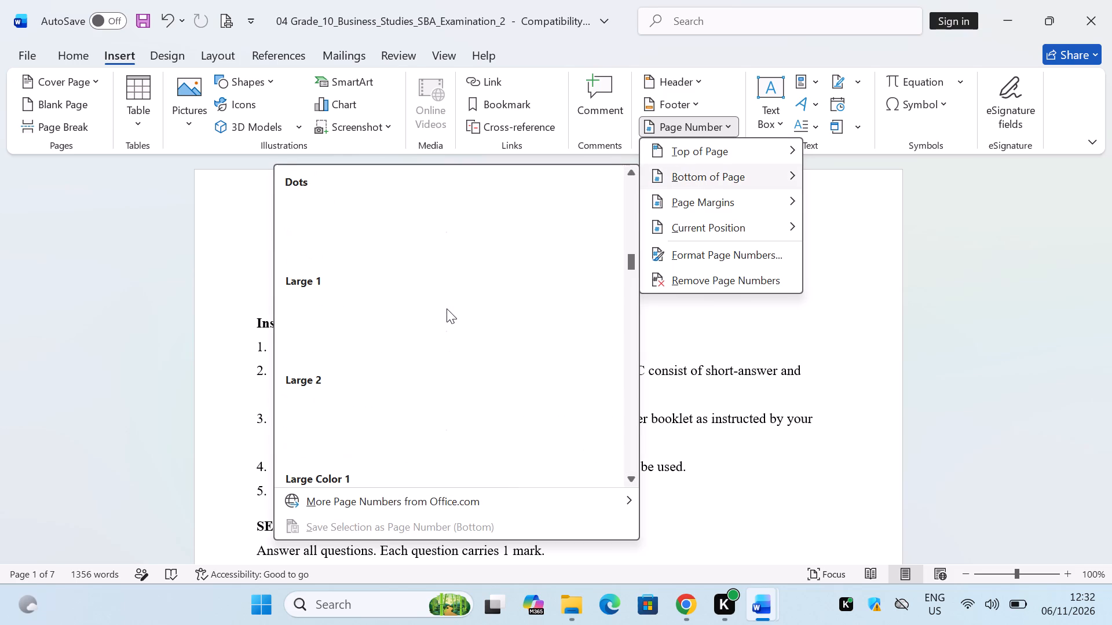
pyautogui.scroll(-2, 447, 308)
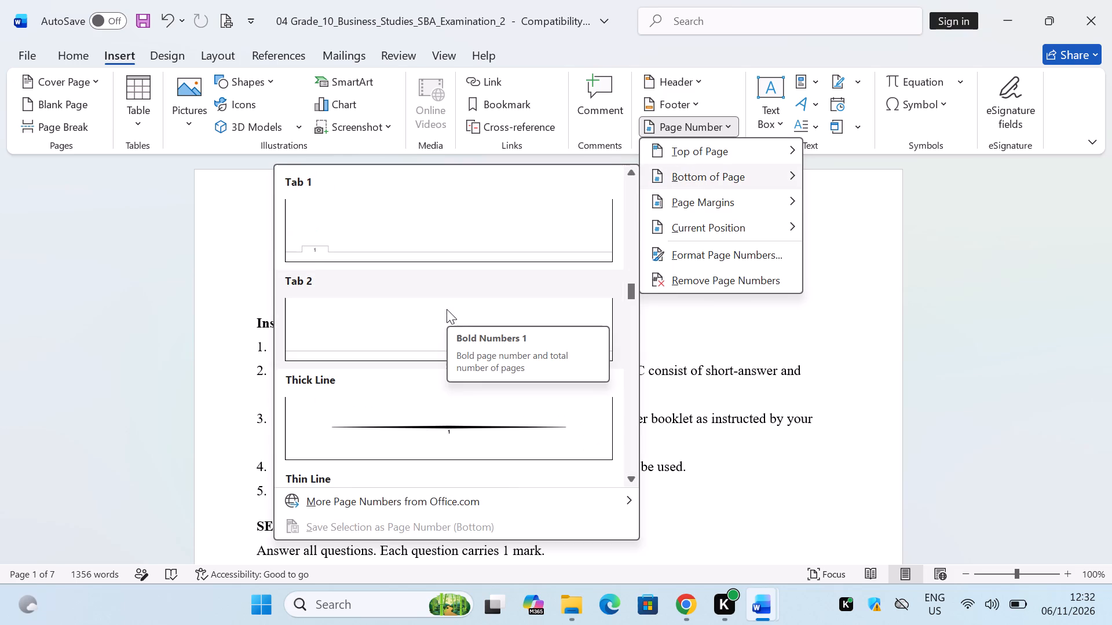
pyautogui.scroll(-2, 447, 309)
pyautogui.scroll(3, 447, 309)
pyautogui.scroll(-3, 447, 309)
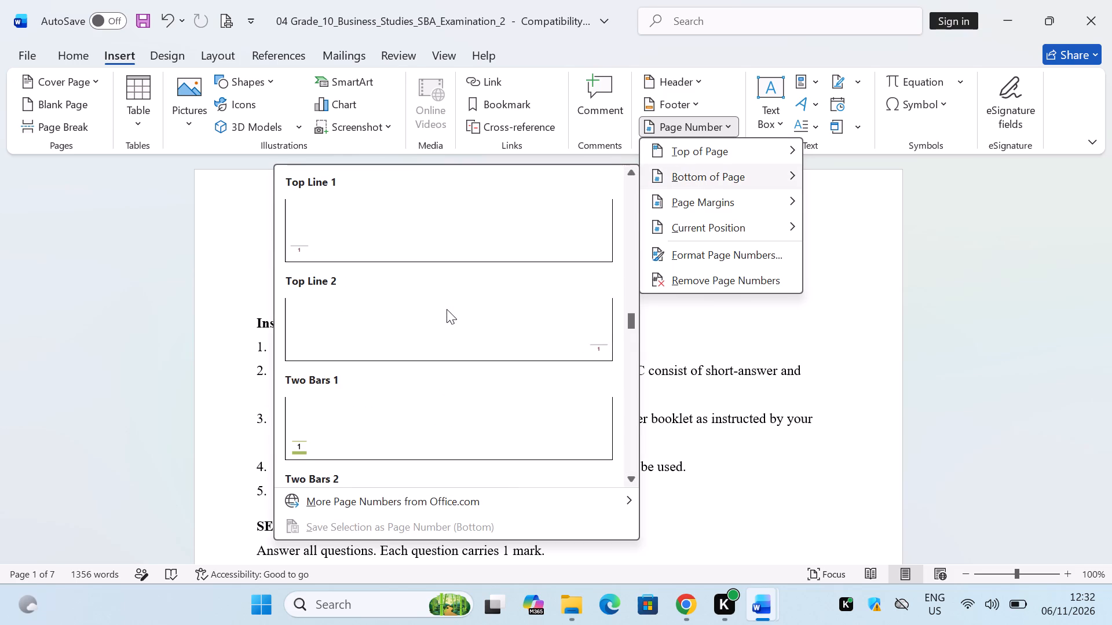
pyautogui.scroll(-3, 447, 309)
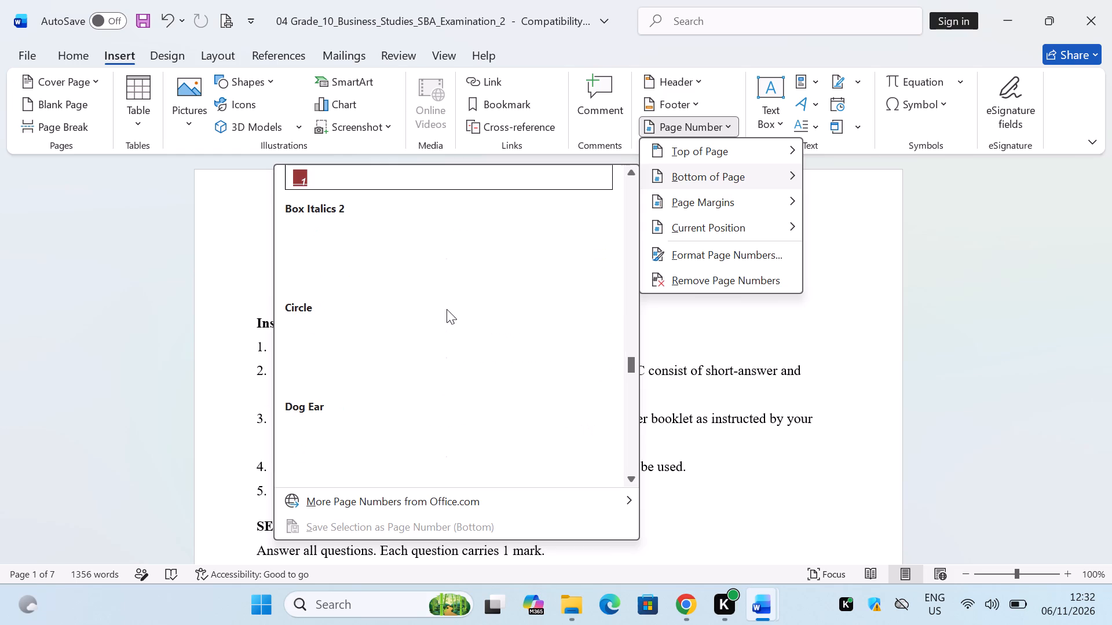
pyautogui.scroll(-1, 447, 309)
pyautogui.scroll(10, 447, 309)
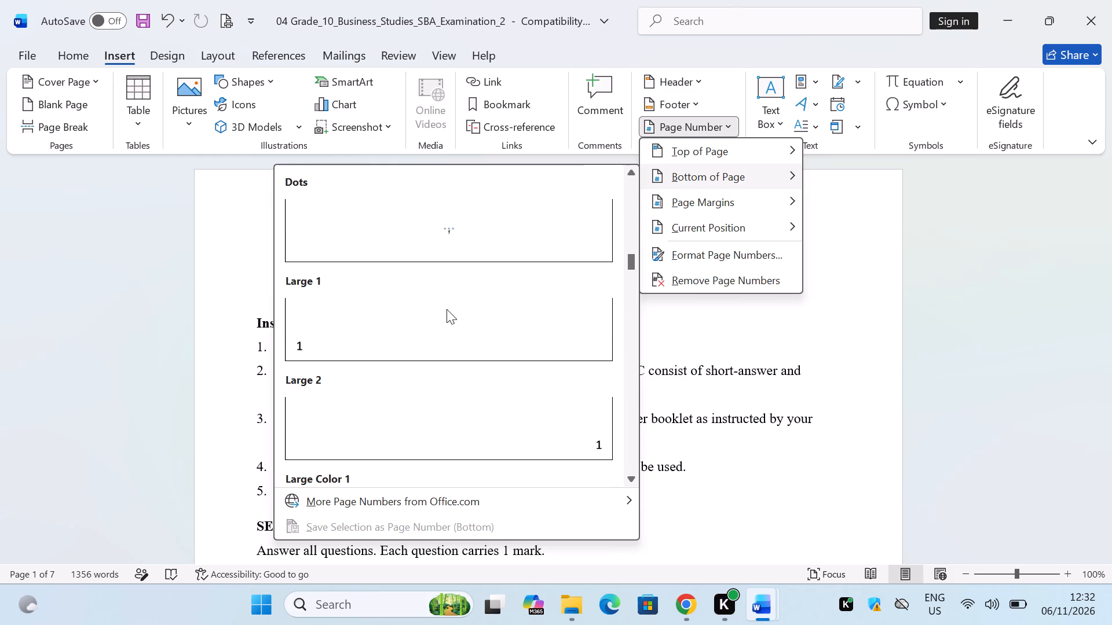
pyautogui.scroll(3, 447, 309)
pyautogui.scroll(-3, 447, 309)
pyautogui.click(458, 393)
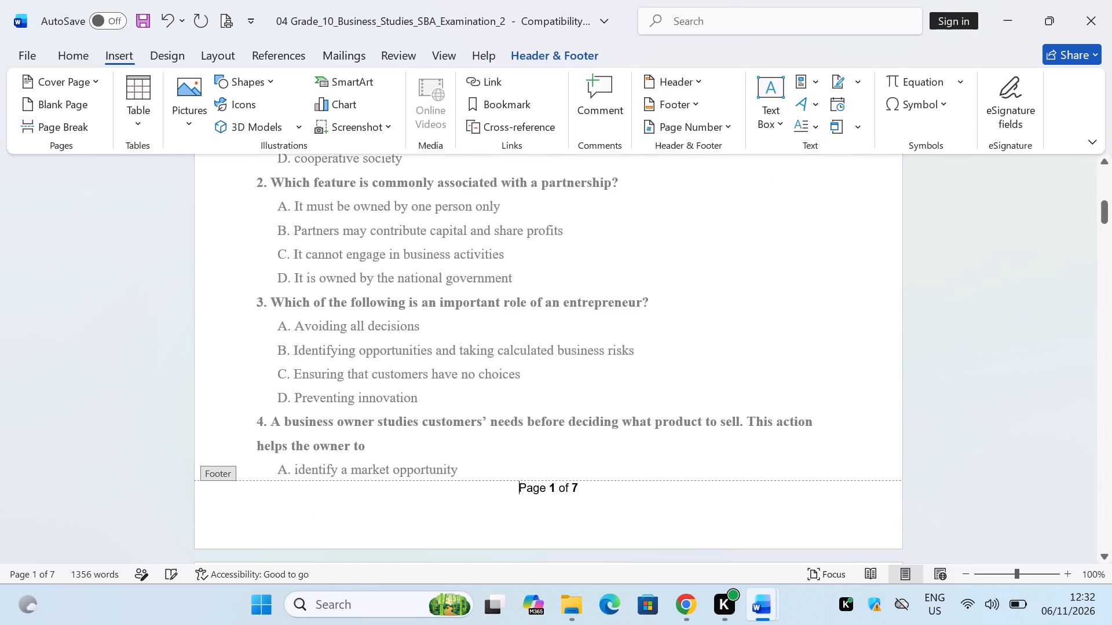
# Set the footer page-number text to size 10 and return to the document body.
pyautogui.moveTo(506, 487); pyautogui.dragTo(605, 502)
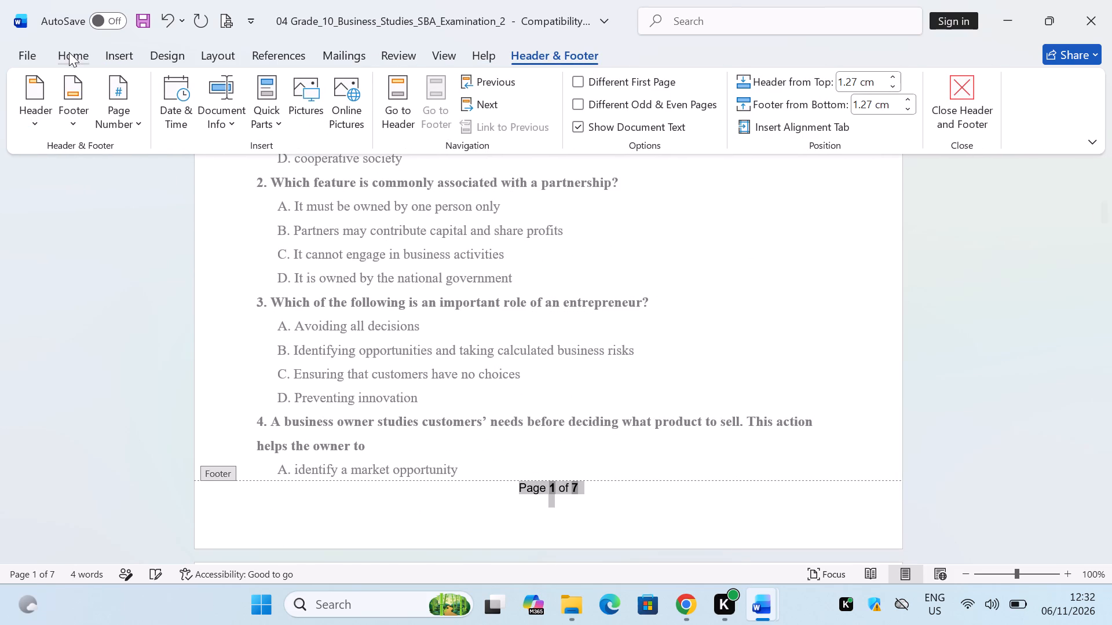
pyautogui.click(69, 52)
pyautogui.click(217, 88)
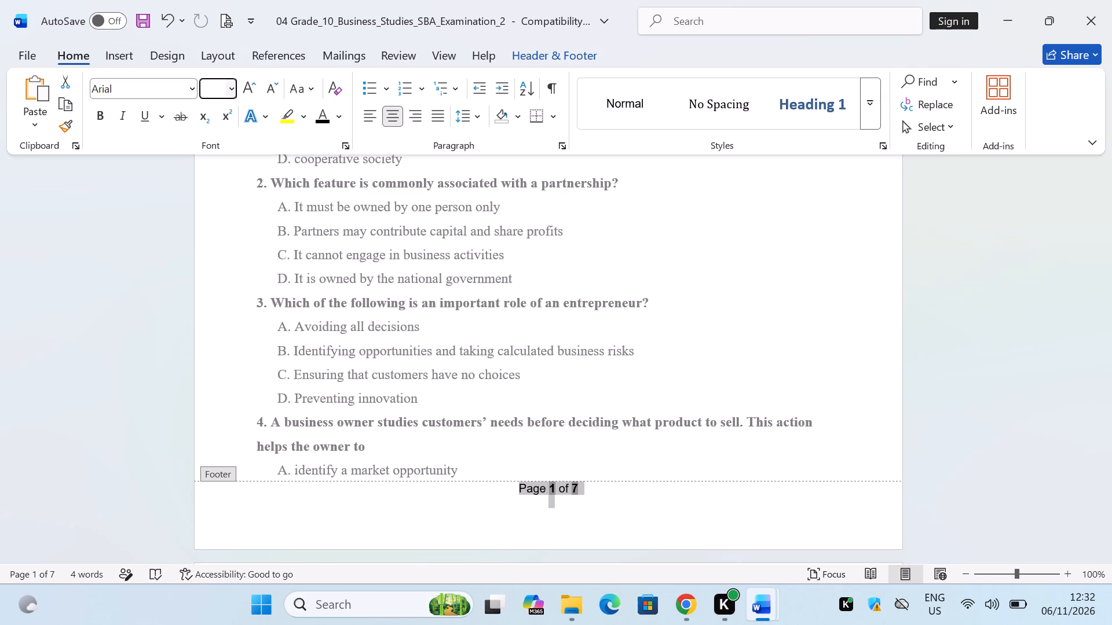
pyautogui.press('1')
pyautogui.press('0')
pyautogui.press('Return')
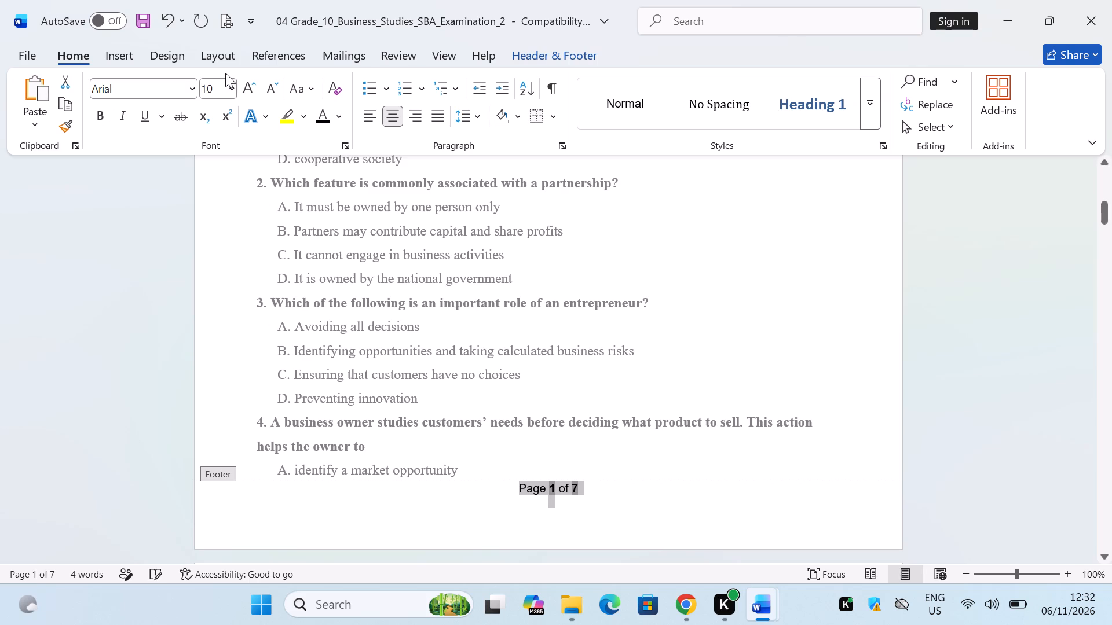
pyautogui.doubleClick(489, 350)
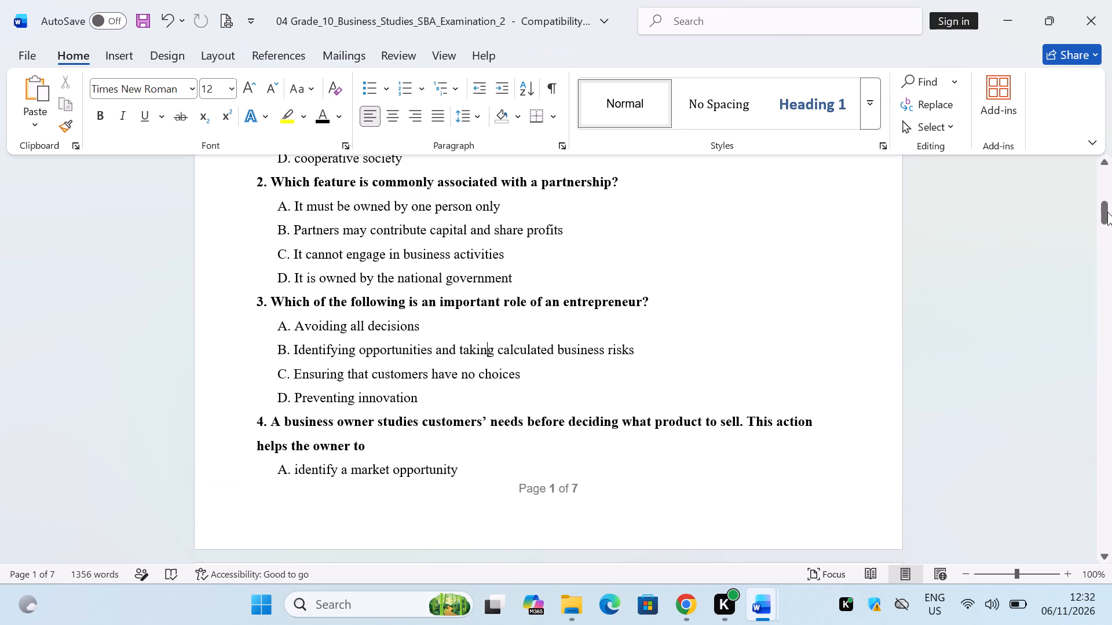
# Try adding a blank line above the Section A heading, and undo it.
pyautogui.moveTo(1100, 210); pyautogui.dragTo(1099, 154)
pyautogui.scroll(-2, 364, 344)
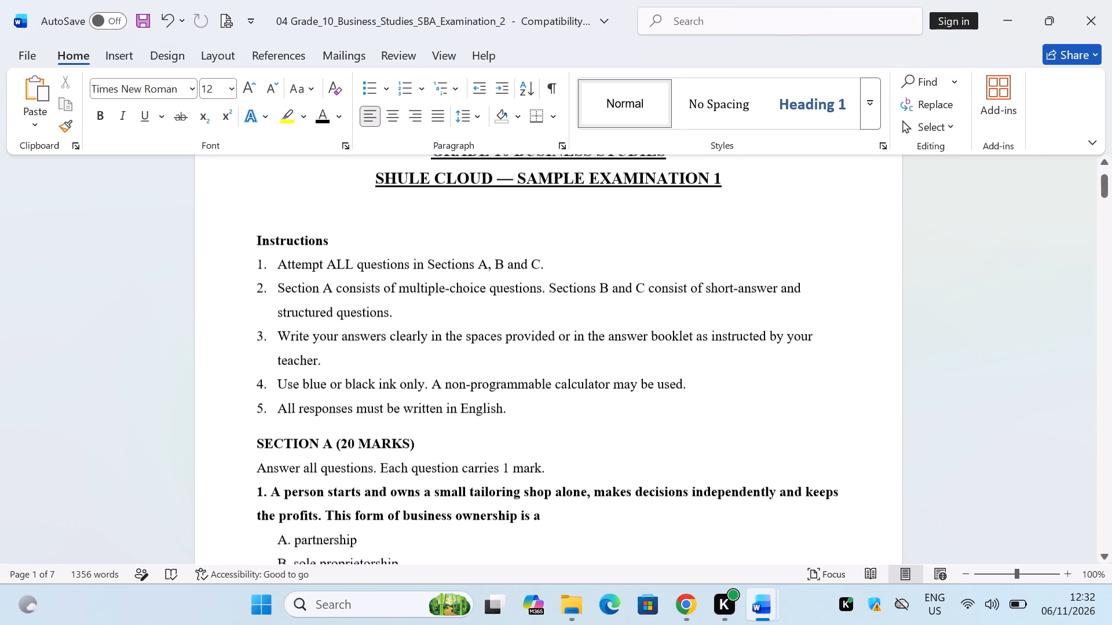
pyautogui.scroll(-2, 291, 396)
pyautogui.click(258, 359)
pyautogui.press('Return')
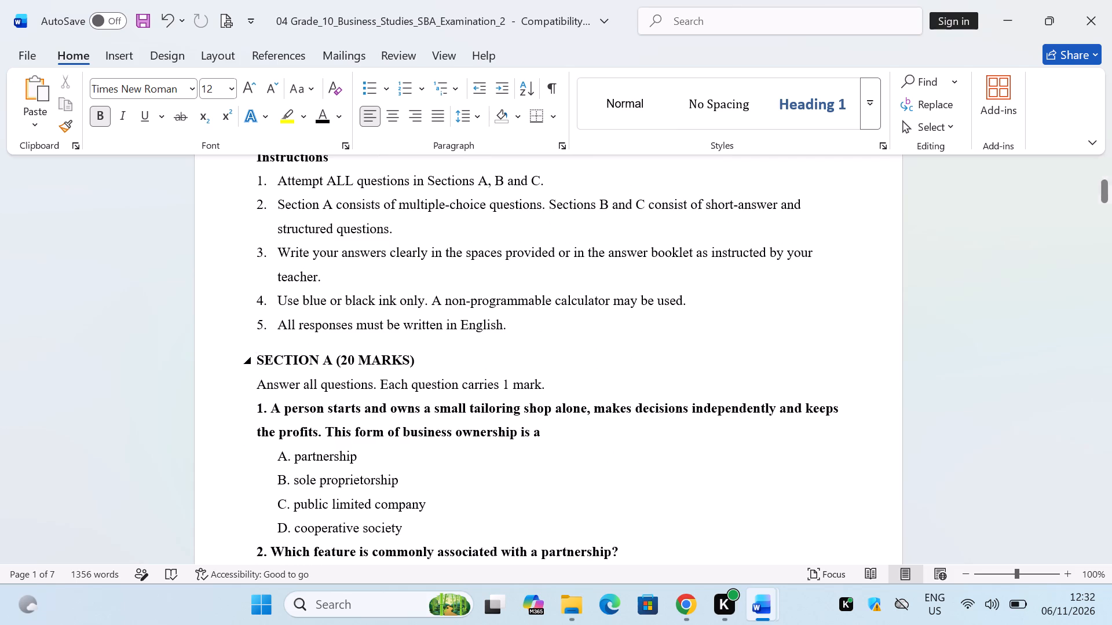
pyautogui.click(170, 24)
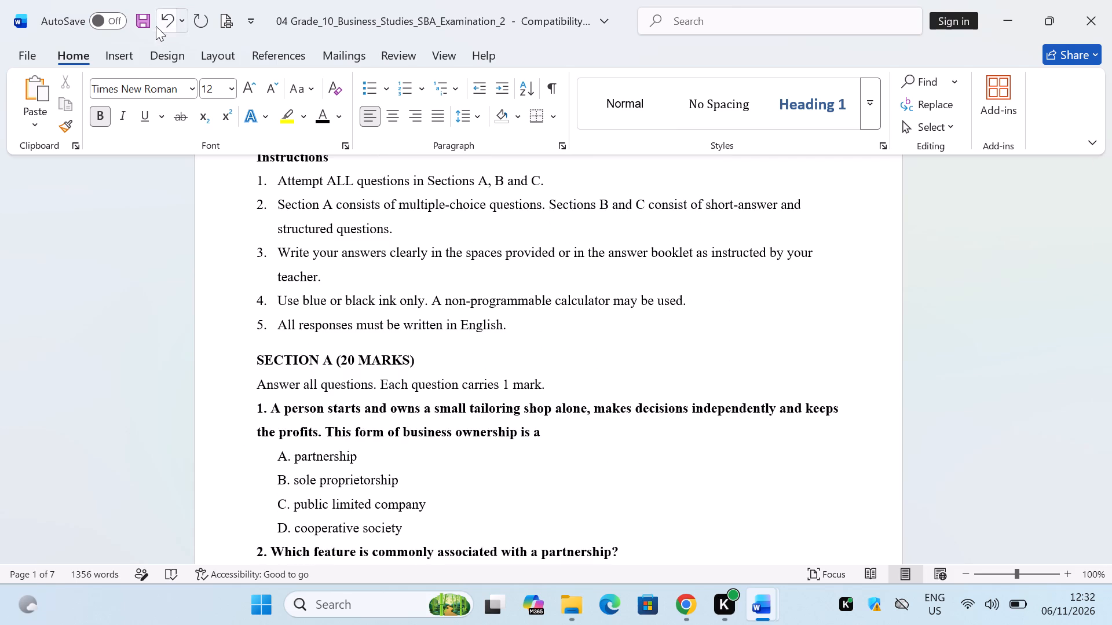
# Save the Examination 2 document.
pyautogui.click(146, 23)
# Remove bold formatting from the text of the whole Examination 2 document.
pyautogui.scroll(-2, 449, 339)
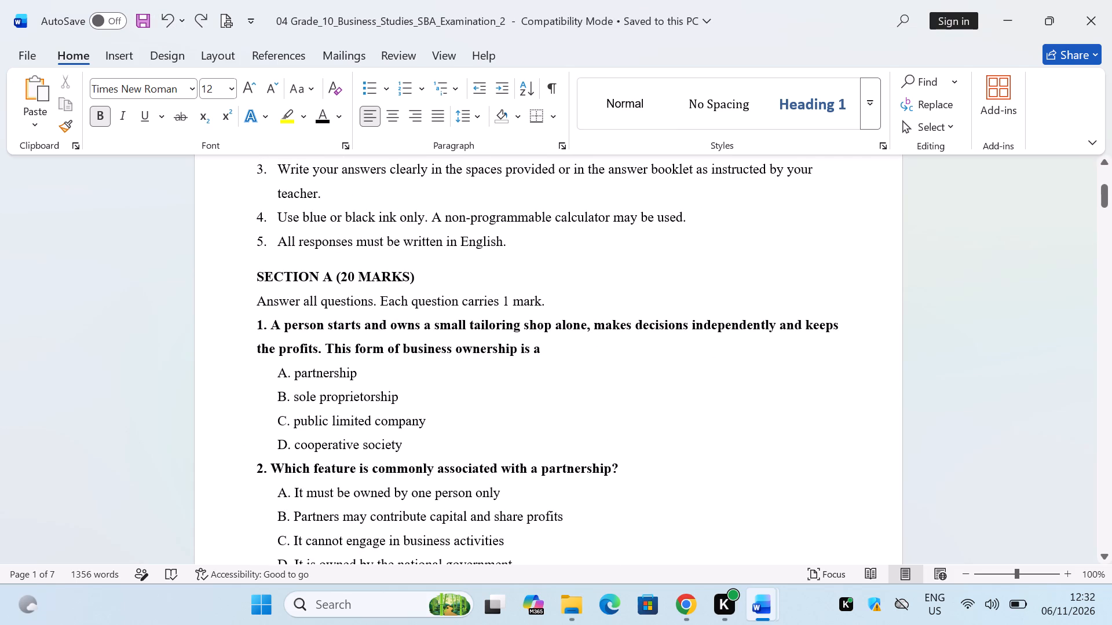
pyautogui.hotkey('ctrl', 'a')
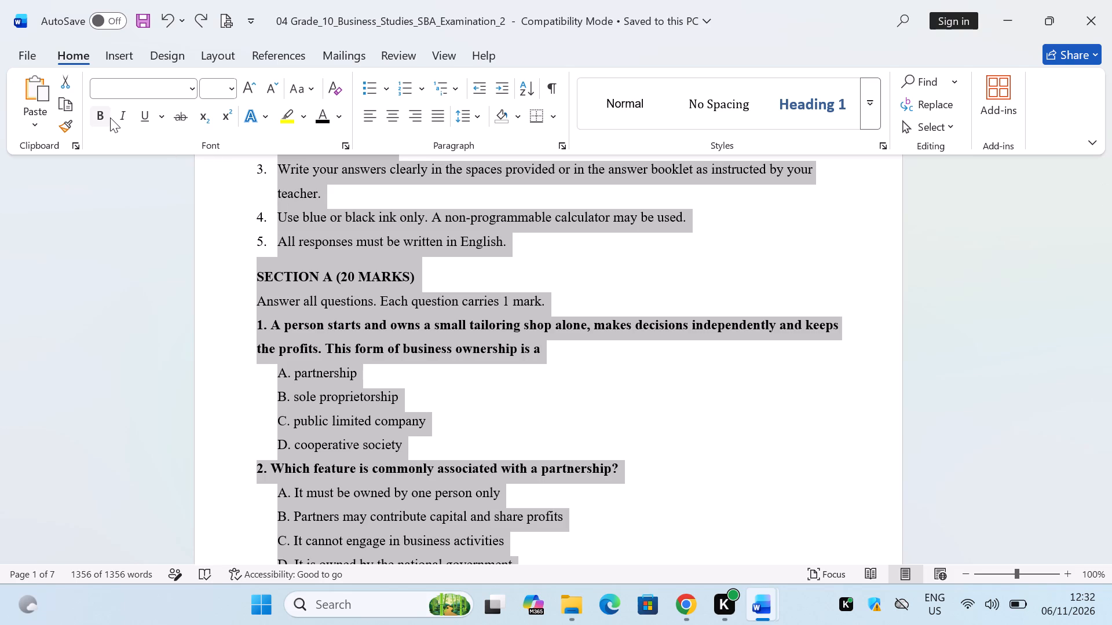
pyautogui.click(106, 116)
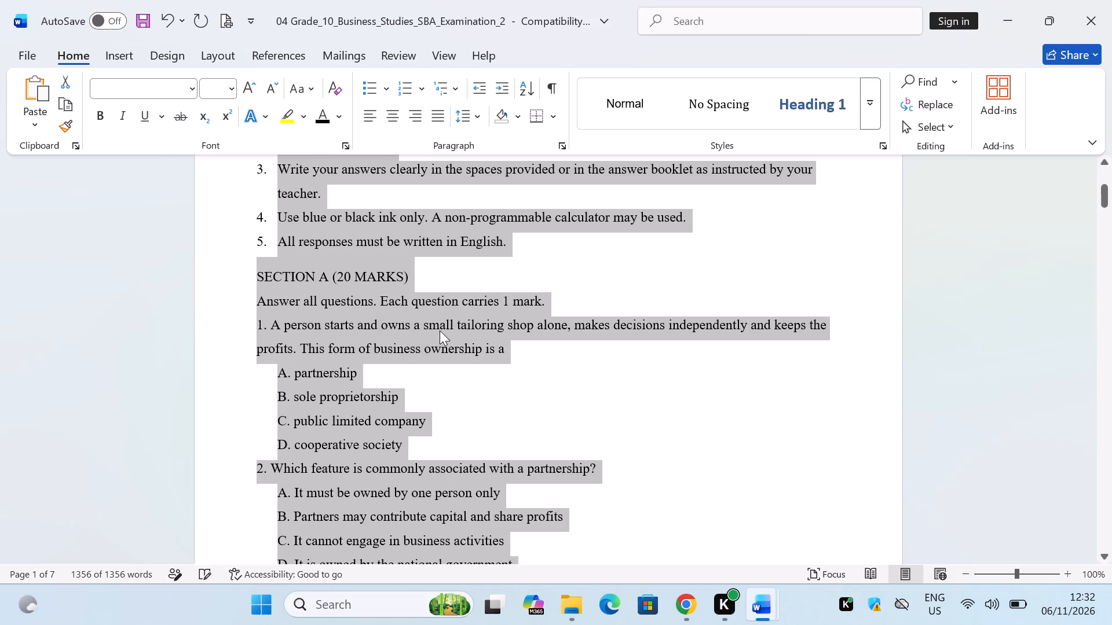
pyautogui.click(495, 304)
# Make the Instructions heading and the SECTION A (20 MARKS) heading bold.
pyautogui.scroll(4, 391, 259)
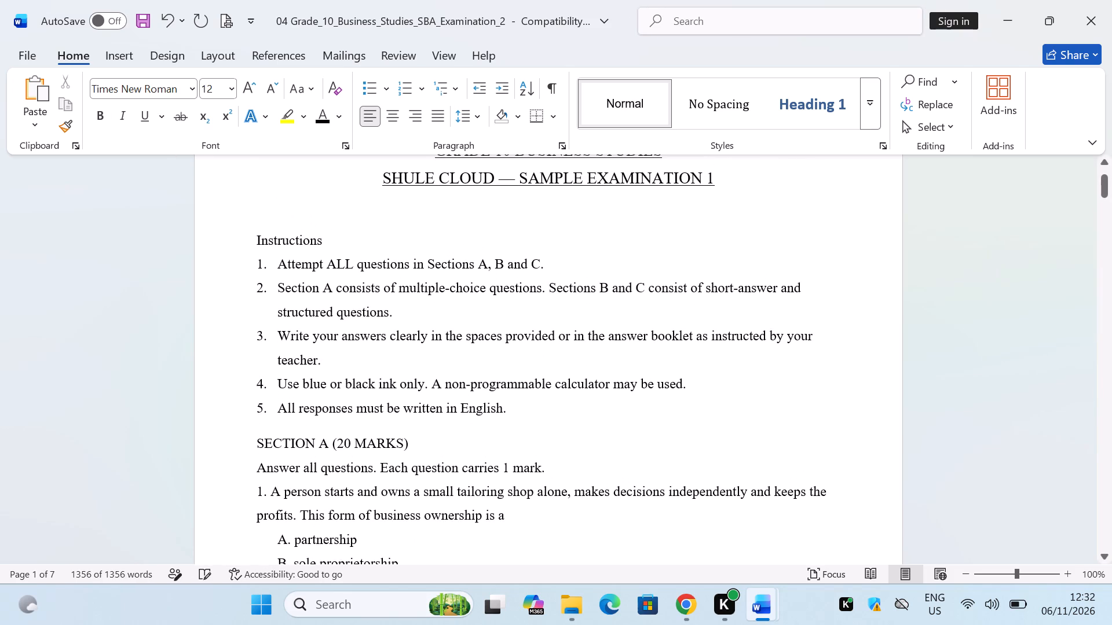
pyautogui.click(207, 236)
pyautogui.click(217, 209)
pyautogui.click(239, 435)
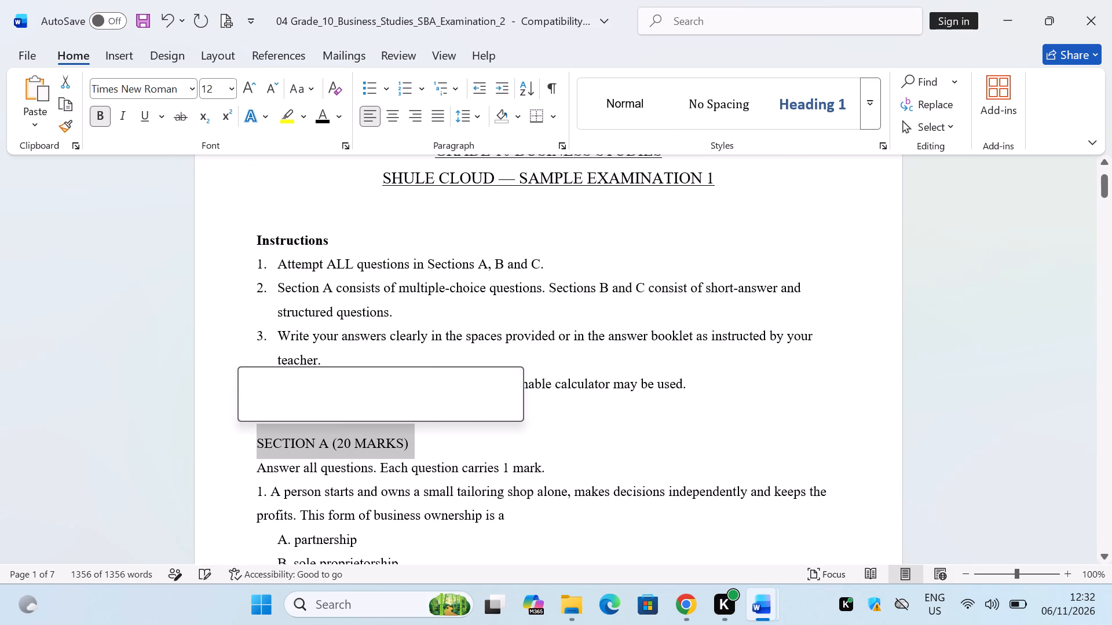
pyautogui.click(255, 400)
# Join the "Answer all questions" line onto the Section A heading after a spaced hyphen, and make the whole line bold.
pyautogui.click(419, 444)
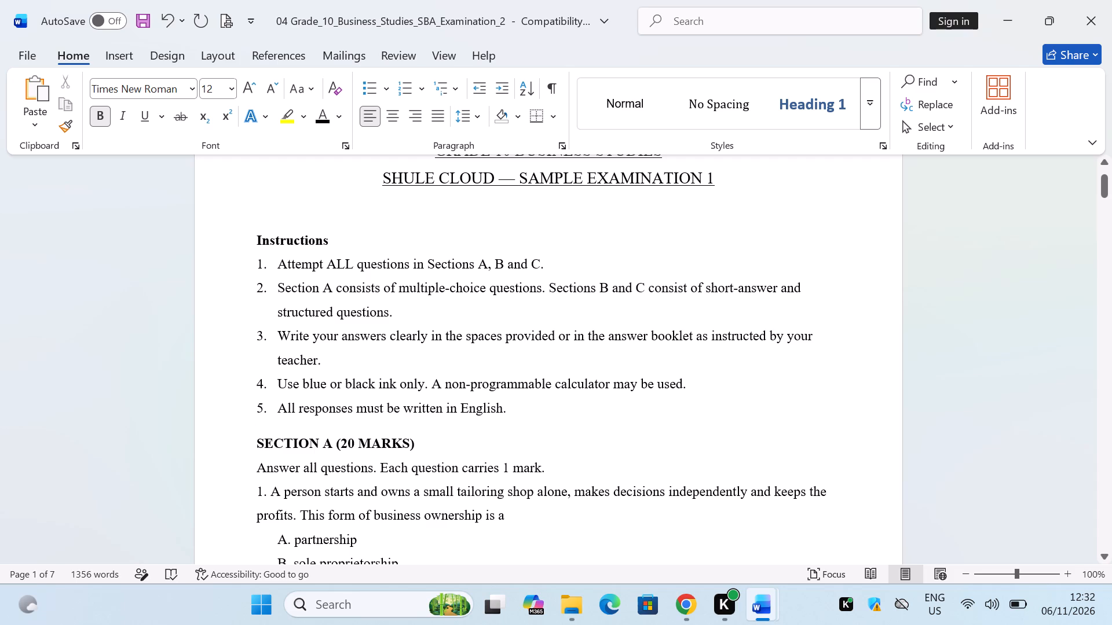
pyautogui.press('space')
pyautogui.write('-')
pyautogui.press('space')
pyautogui.press('Delete')
pyautogui.click(231, 440)
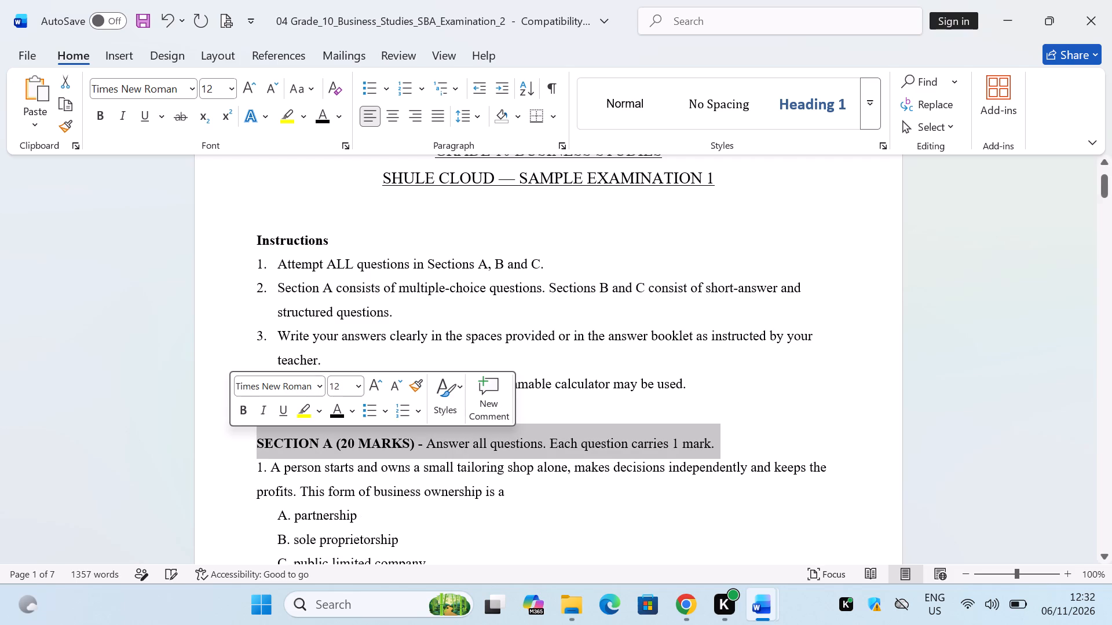
pyautogui.click(240, 413)
pyautogui.click(240, 413)
pyautogui.click(767, 431)
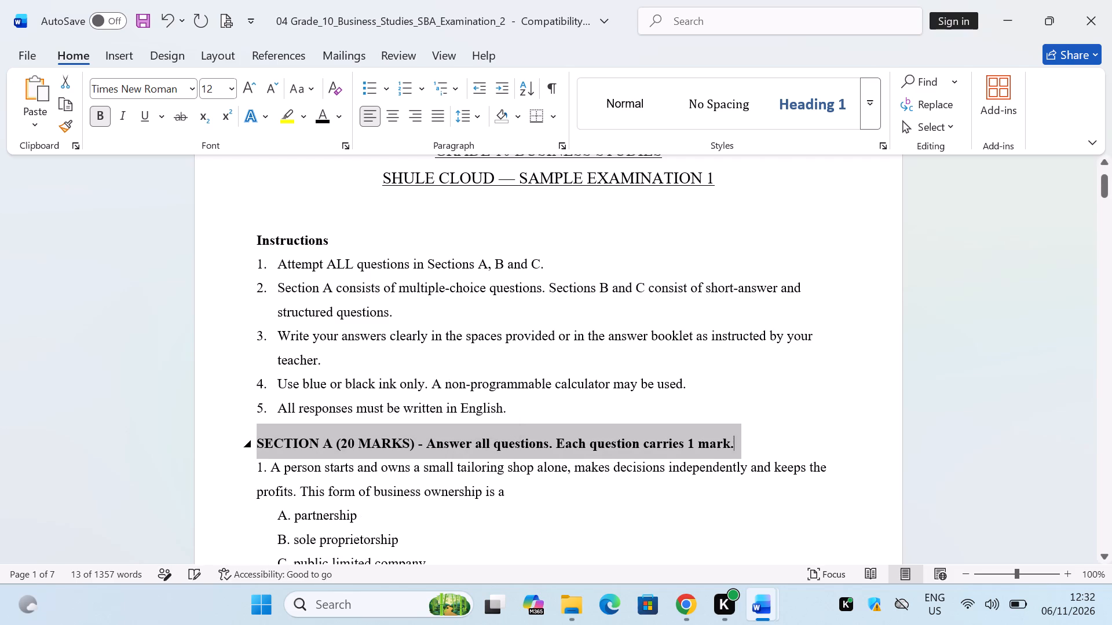
# Make the two title lines, GRADE 10 BUSINESS STUDIES and SHULE CLOUD — SAMPLE EXAMINATION, bold.
pyautogui.scroll(-4, 763, 429)
pyautogui.scroll(-2, 533, 440)
pyautogui.scroll(-9, 492, 402)
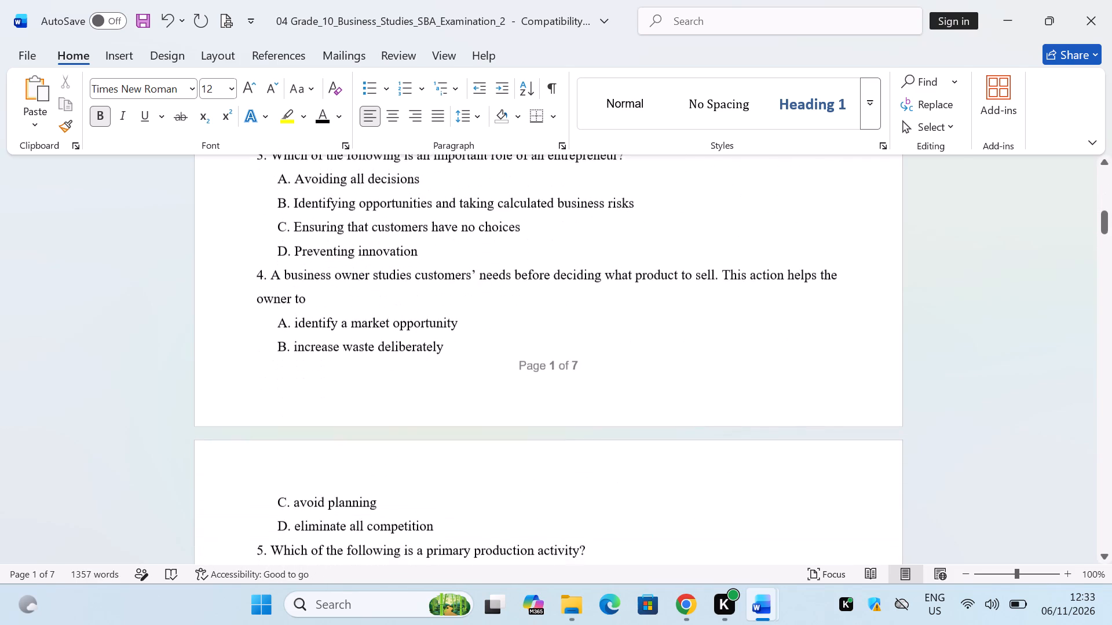
pyautogui.scroll(8, 438, 326)
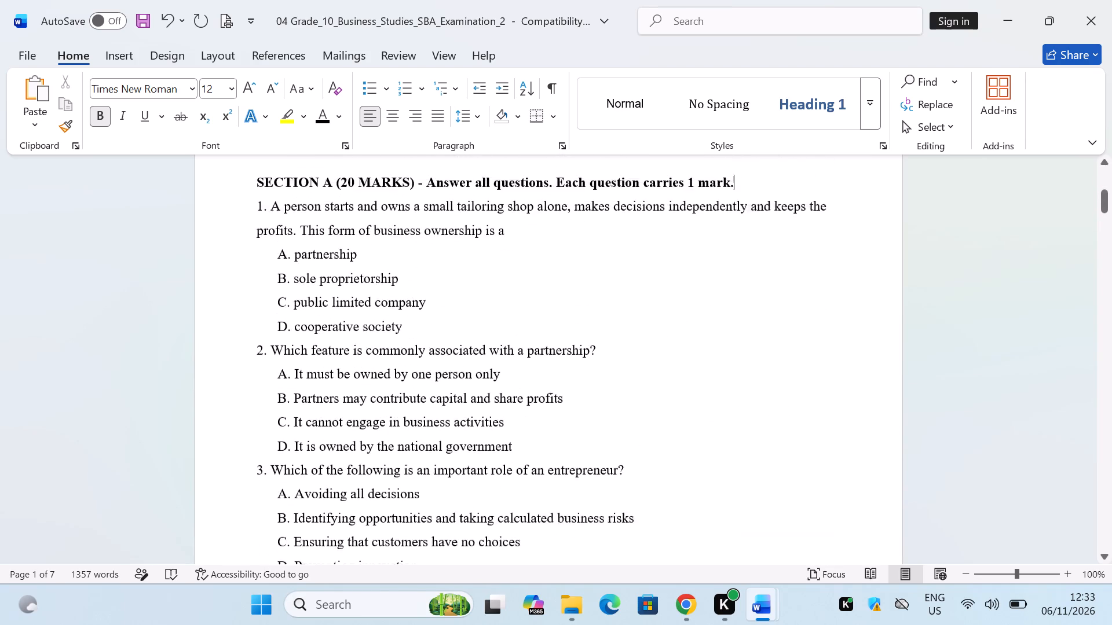
pyautogui.scroll(2, 437, 325)
pyautogui.scroll(-1, 437, 325)
pyautogui.scroll(14, 437, 325)
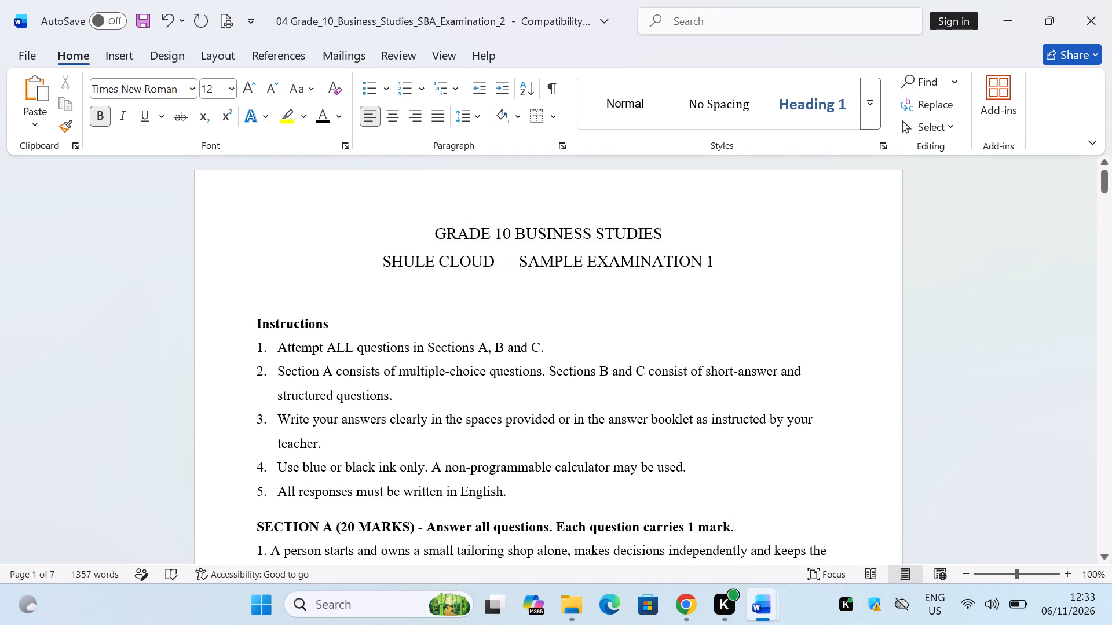
pyautogui.moveTo(231, 260); pyautogui.dragTo(231, 216)
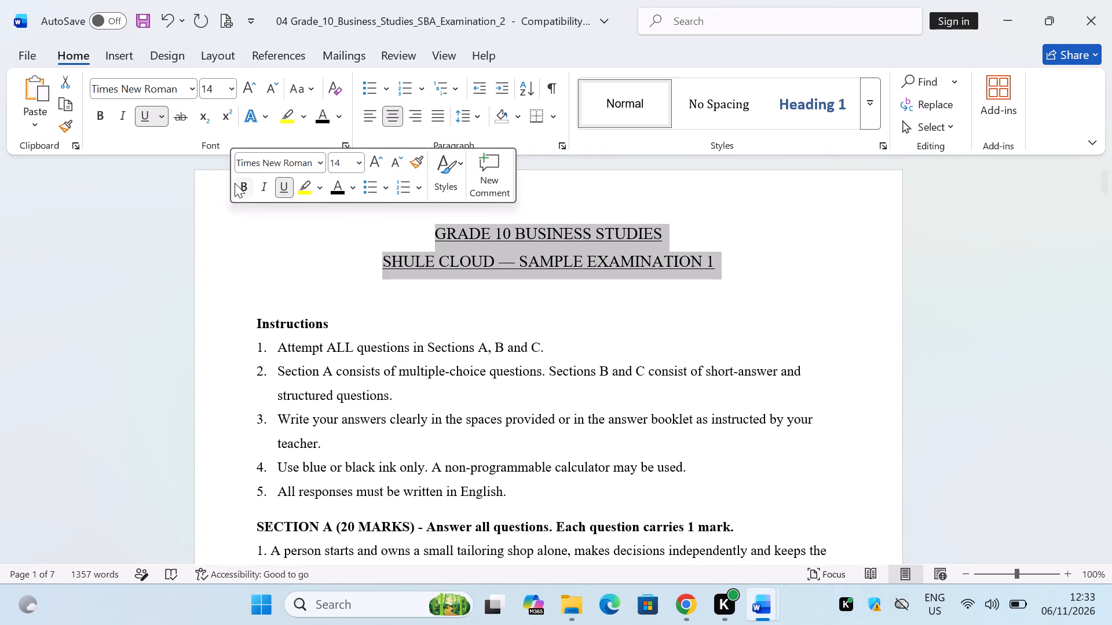
pyautogui.click(247, 191)
pyautogui.click(552, 262)
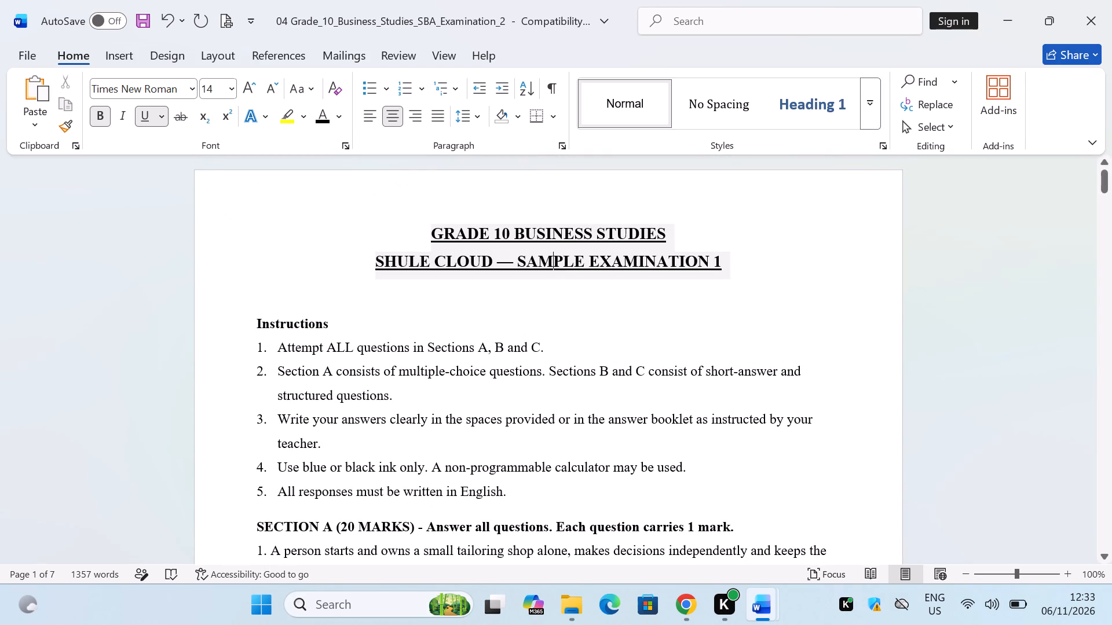
# Change the sample examination number in the title to 2 and save the document.
pyautogui.click(741, 259)
pyautogui.press('BackSpace')
pyautogui.press('2')
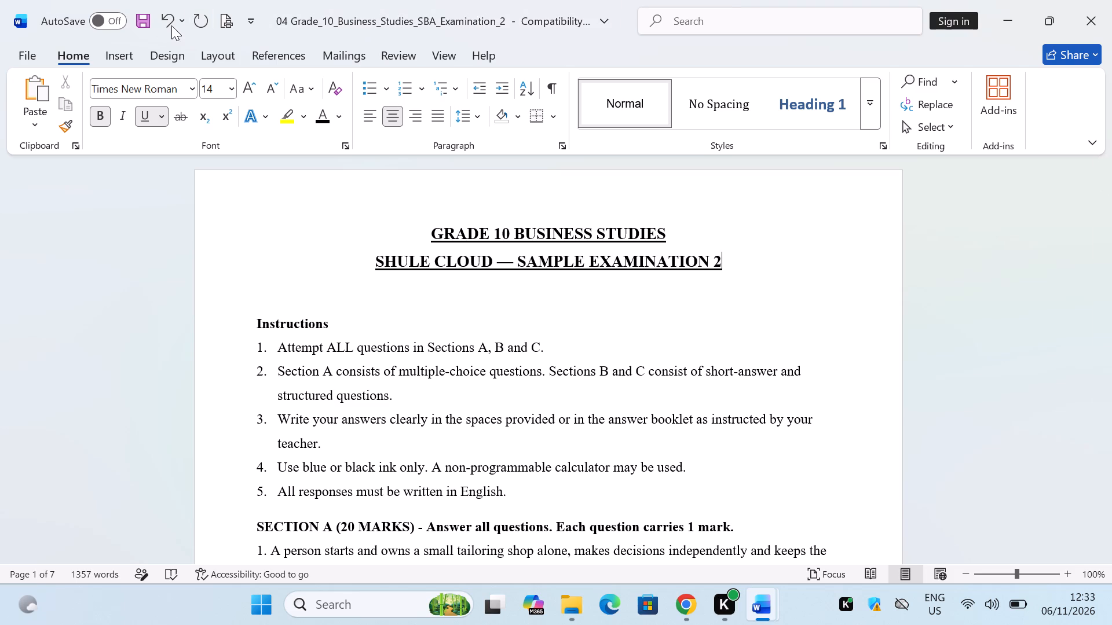
pyautogui.click(143, 22)
pyautogui.scroll(-4, 276, 336)
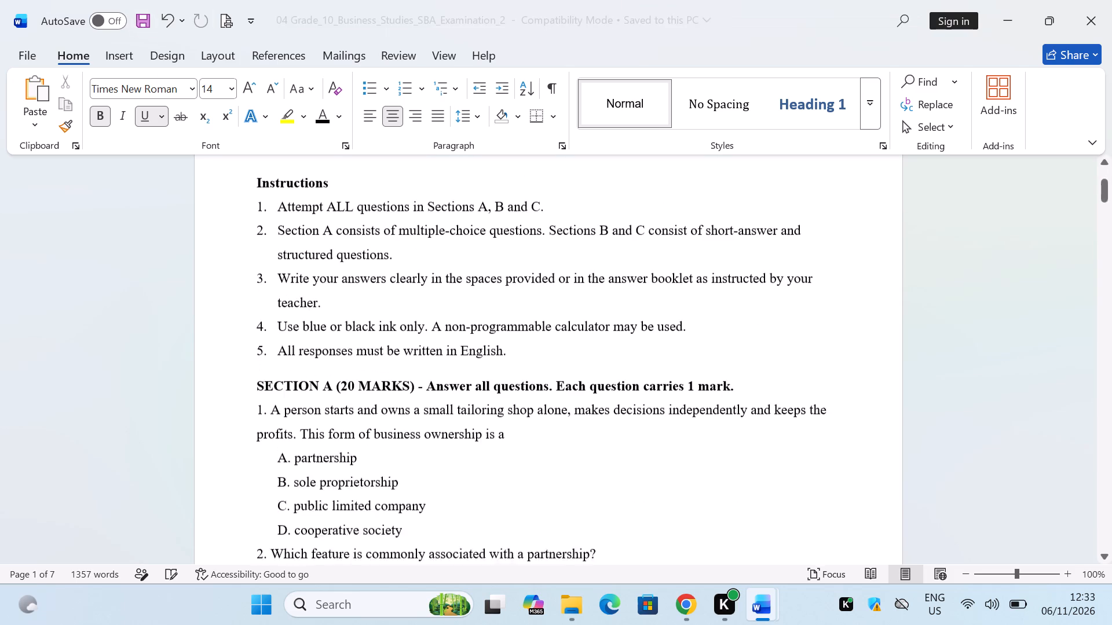
pyautogui.click(139, 23)
# Insert a page break before question 4 so that it starts on the second page with all its options.
pyautogui.scroll(-5, 400, 249)
pyautogui.scroll(1, 383, 394)
pyautogui.scroll(-1, 383, 394)
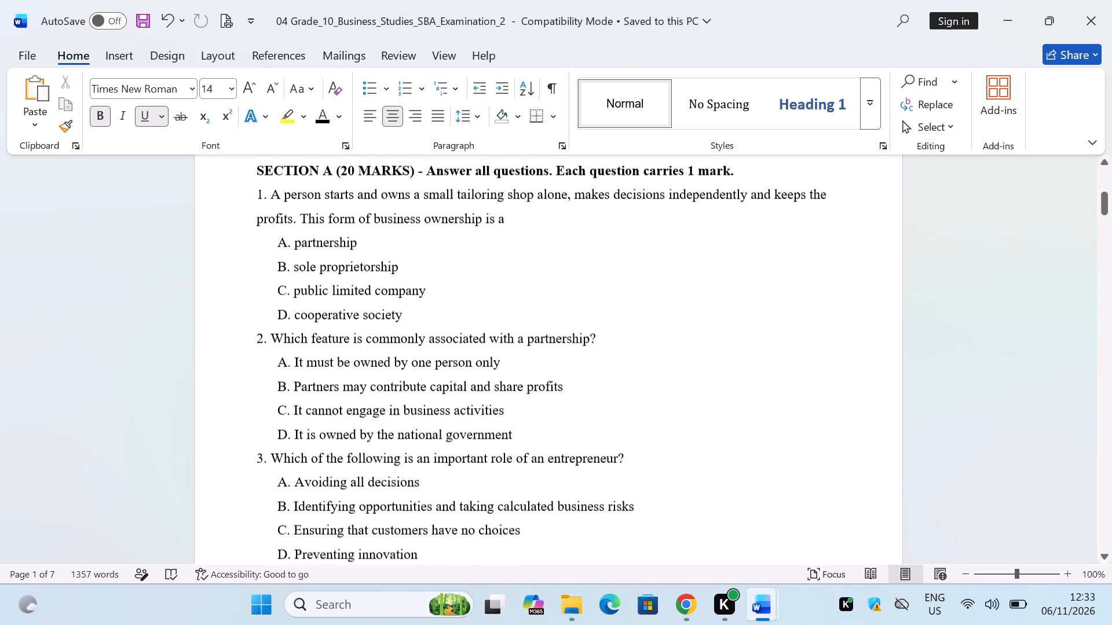
pyautogui.scroll(-9, 383, 394)
pyautogui.scroll(2, 307, 213)
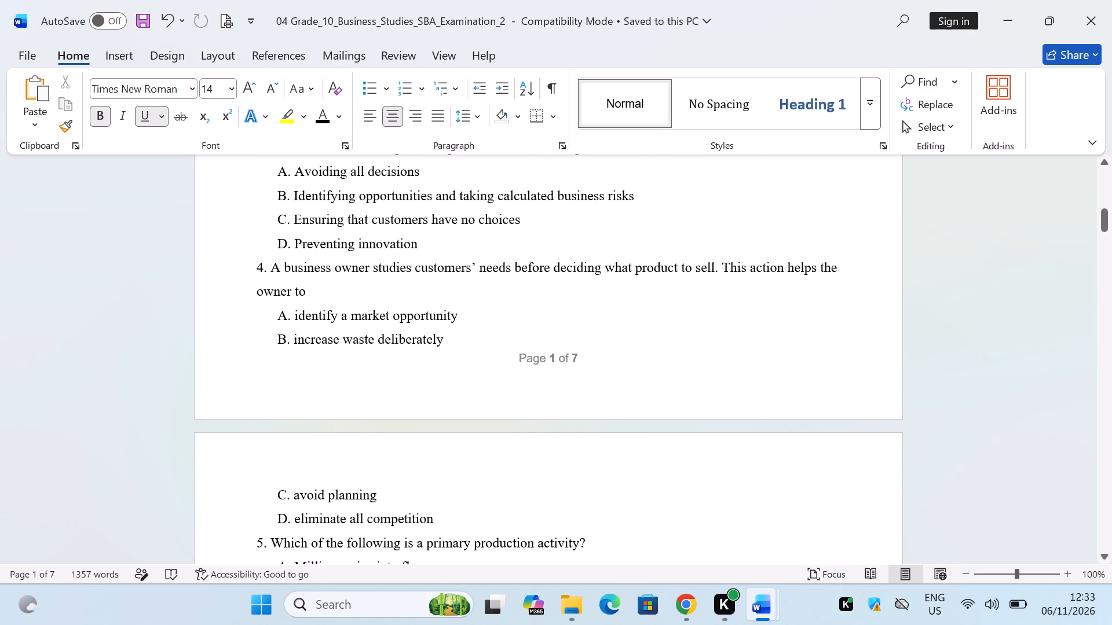
pyautogui.click(251, 267)
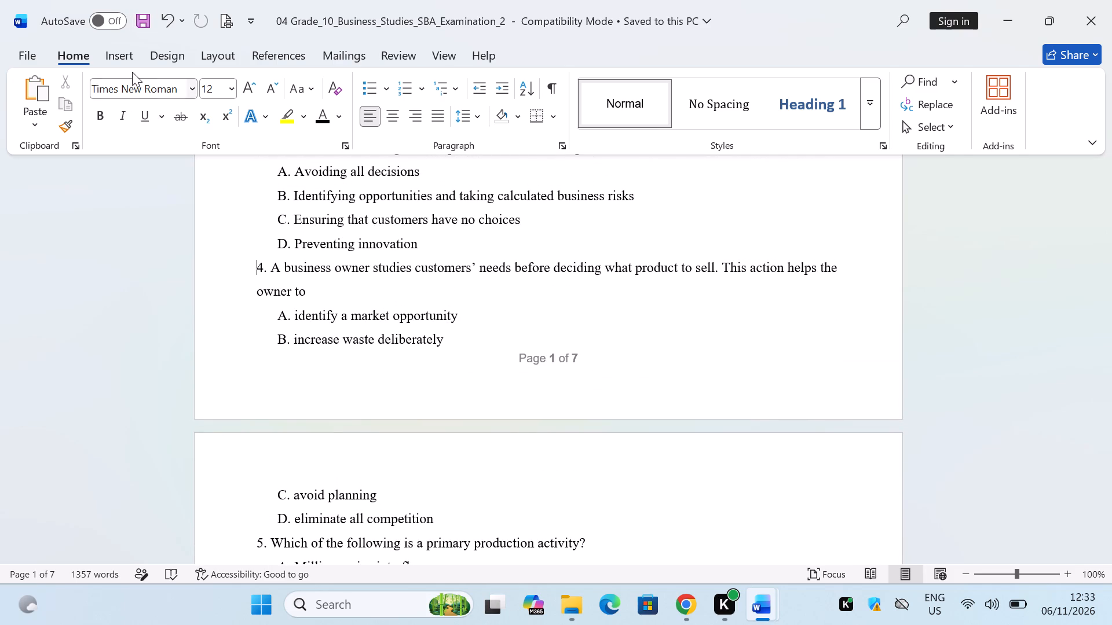
pyautogui.click(118, 58)
pyautogui.click(45, 122)
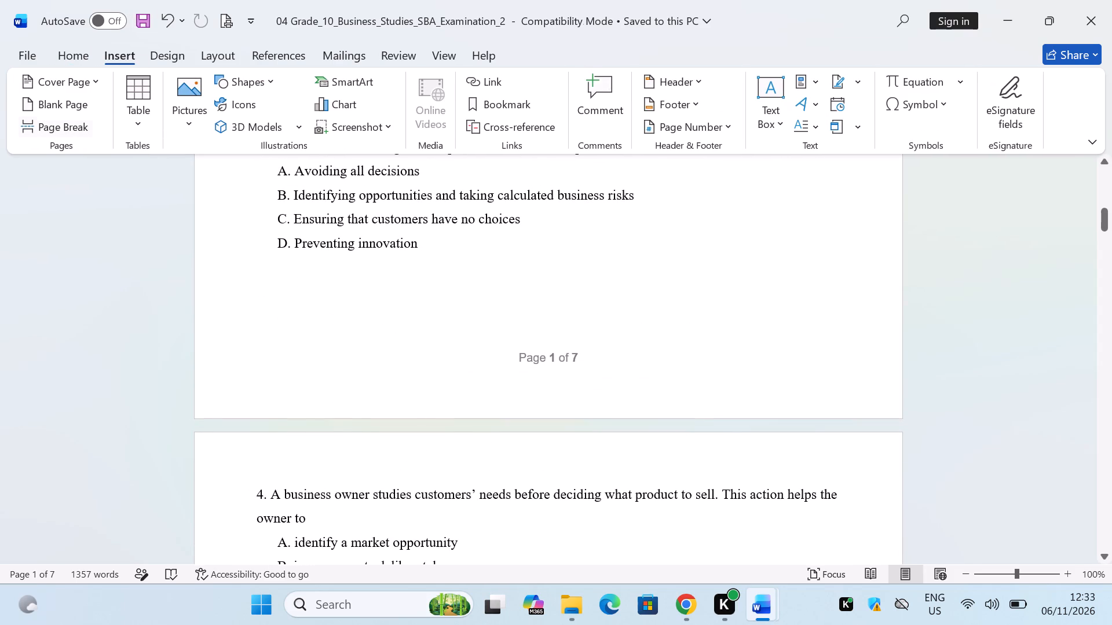
# Make the SECTION B (20 MARKS) heading bold.
pyautogui.scroll(-19, 418, 374)
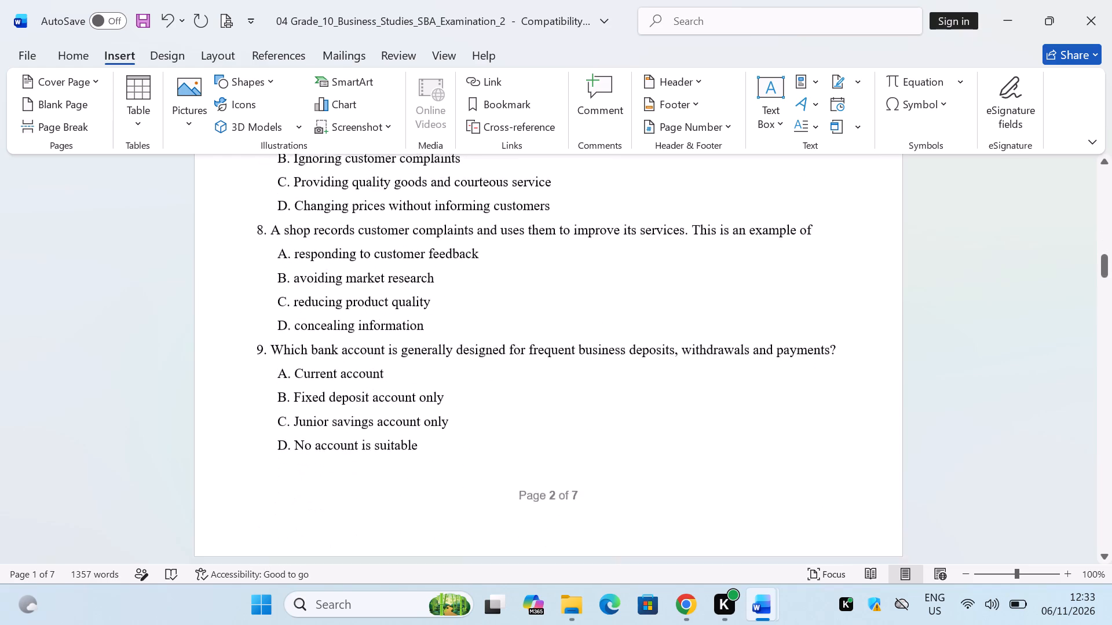
pyautogui.scroll(-17, 418, 373)
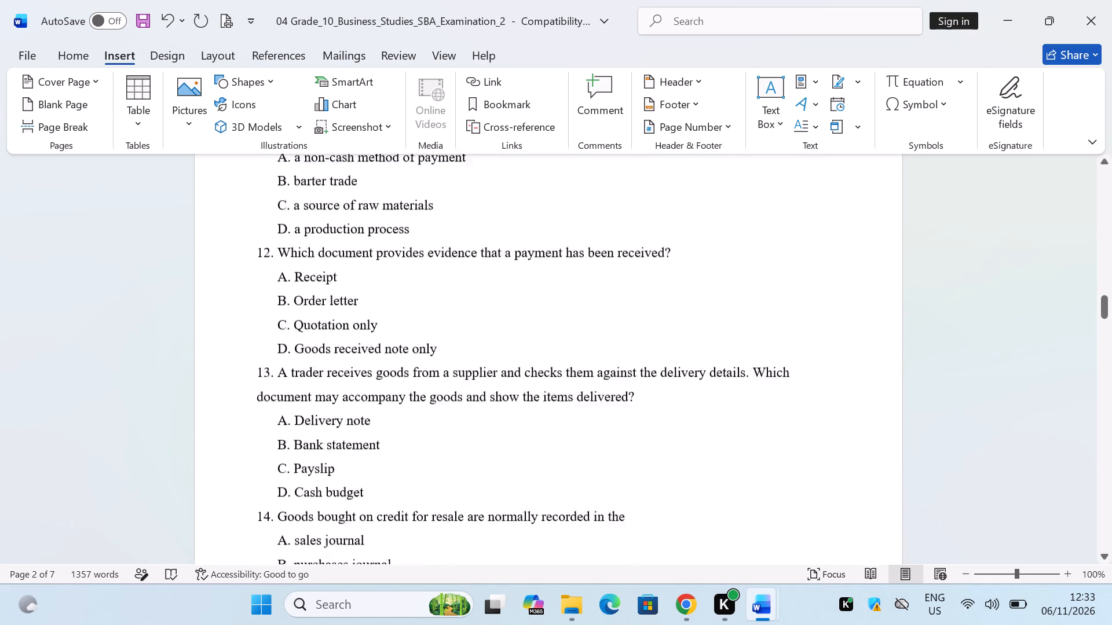
pyautogui.scroll(-15, 419, 358)
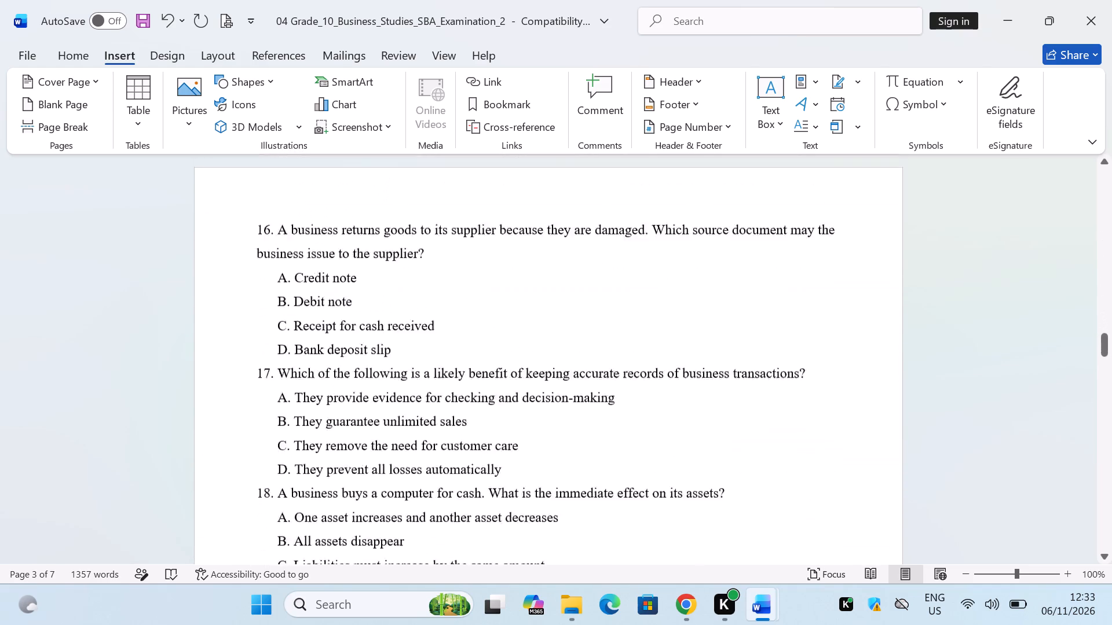
pyautogui.scroll(-13, 419, 358)
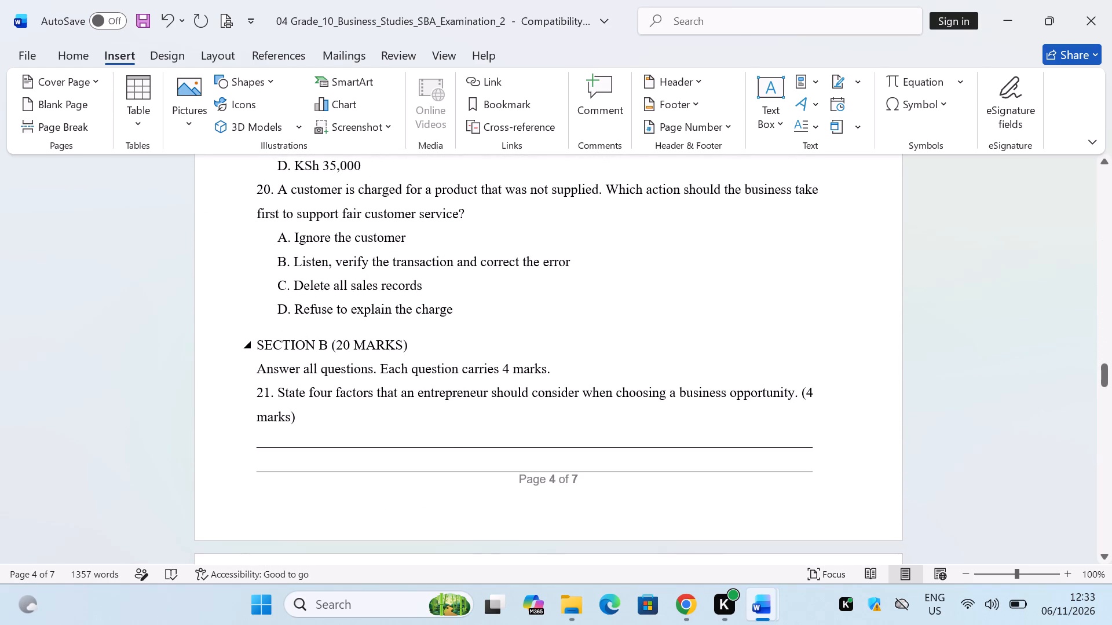
pyautogui.click(222, 340)
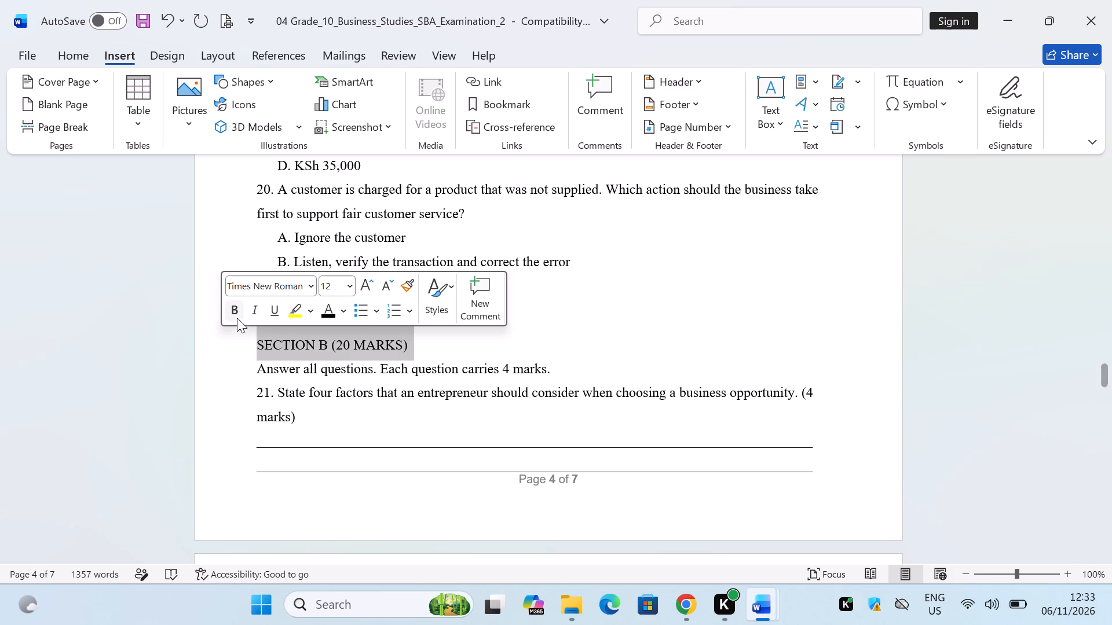
pyautogui.click(236, 310)
# Join the "Answer all questions" line onto the Section B heading after a spaced hyphen, and make the whole line bold.
pyautogui.click(444, 352)
pyautogui.press('space')
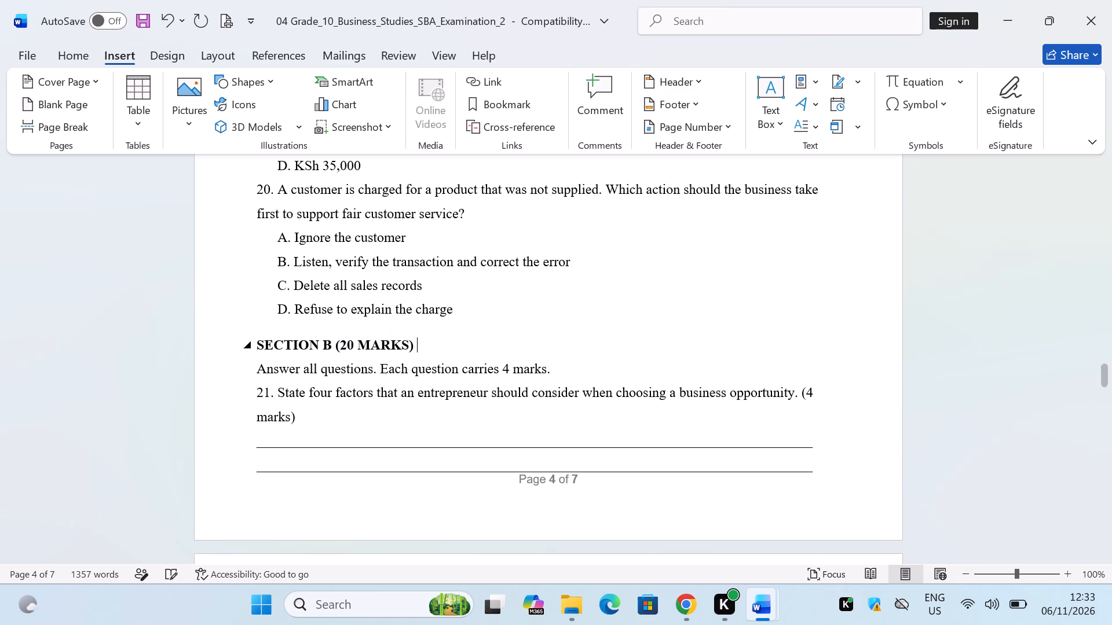
pyautogui.write('-')
pyautogui.press('space')
pyautogui.write('-')
pyautogui.press('BackSpace')
pyautogui.press('Delete')
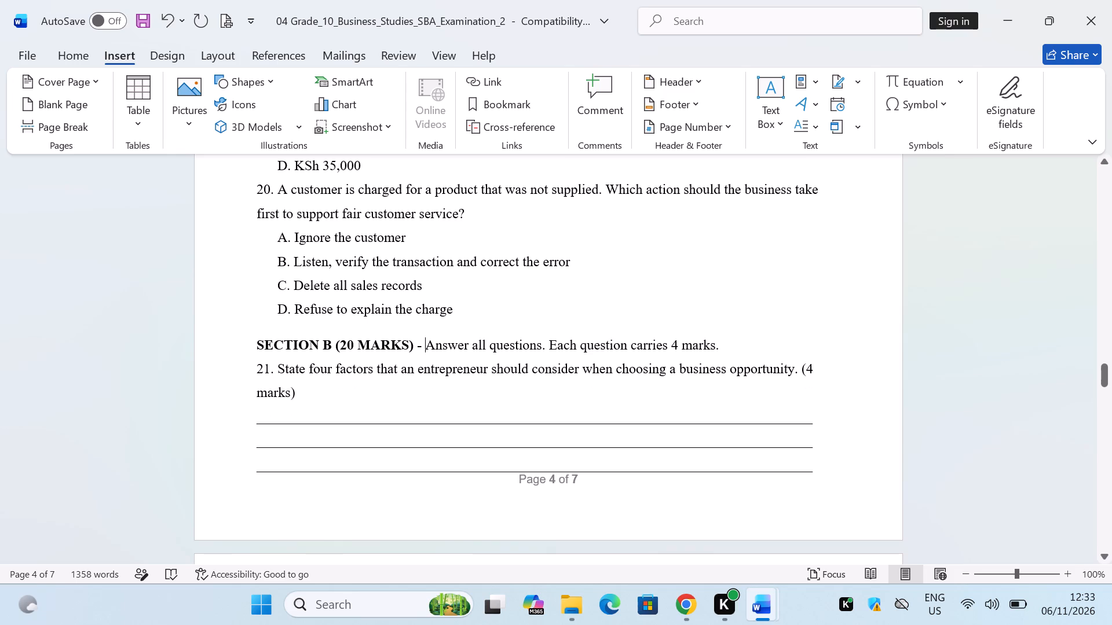
pyautogui.click(213, 350)
pyautogui.click(224, 322)
pyautogui.click(224, 322)
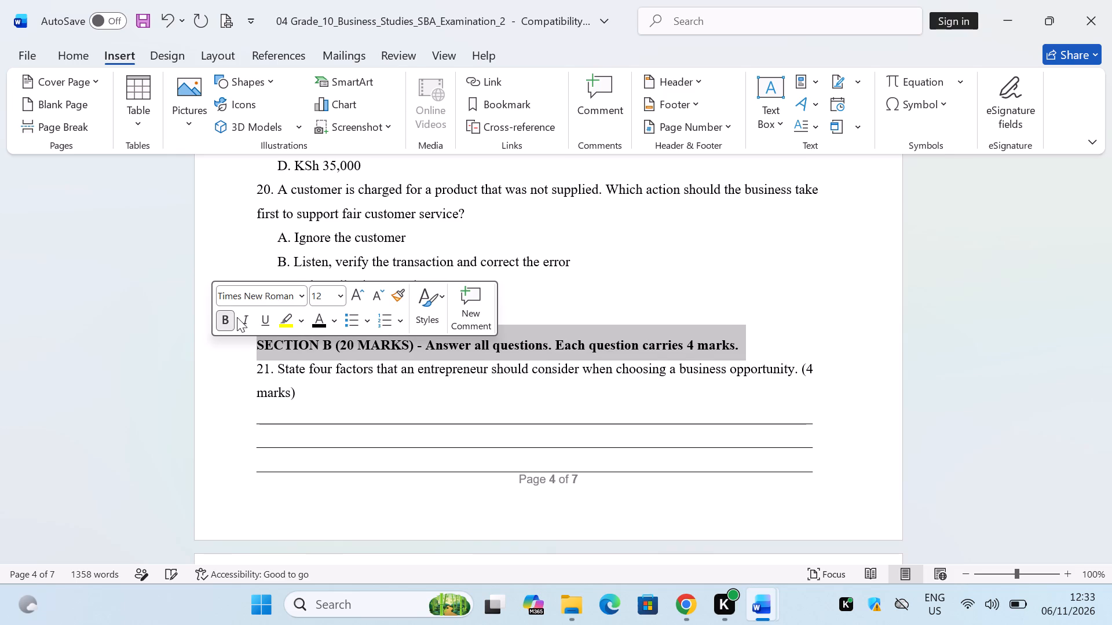
# Insert a page break before the Section B heading so that the section starts on a new page.
pyautogui.click(257, 348)
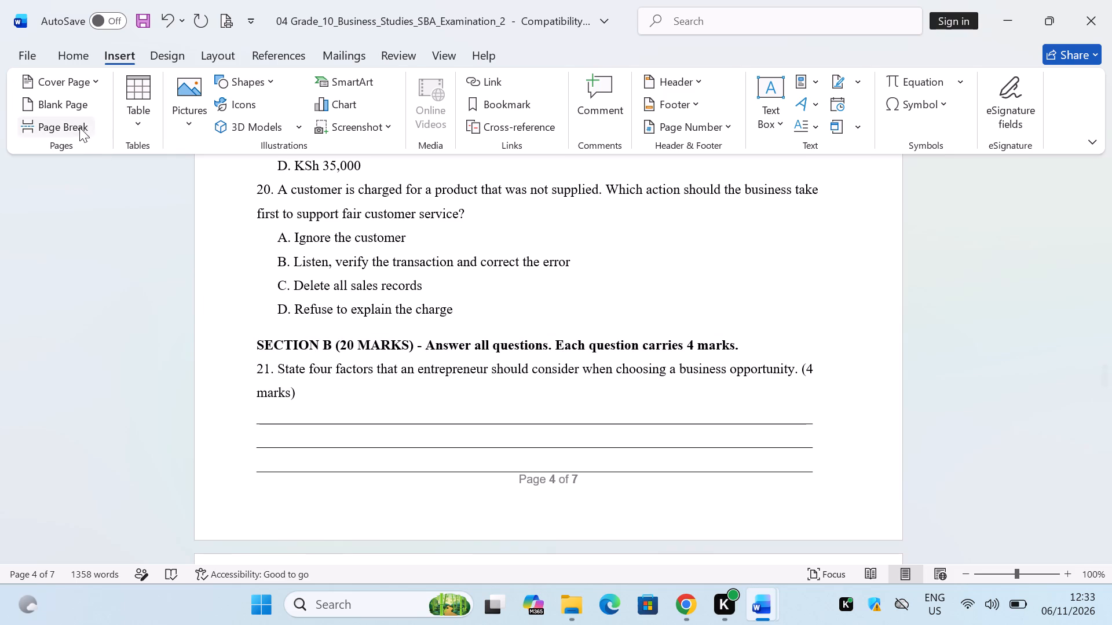
pyautogui.click(78, 128)
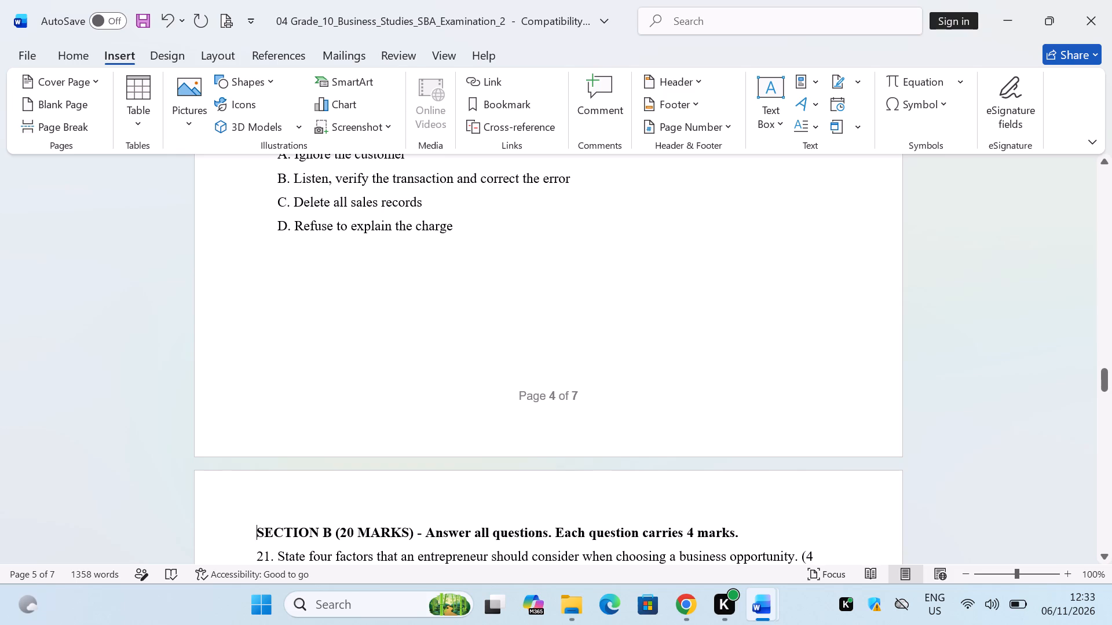
# Insert a tab before "(4 marks)" in question 21 so that the whole marks label moves together onto the second line.
pyautogui.scroll(-4, 416, 266)
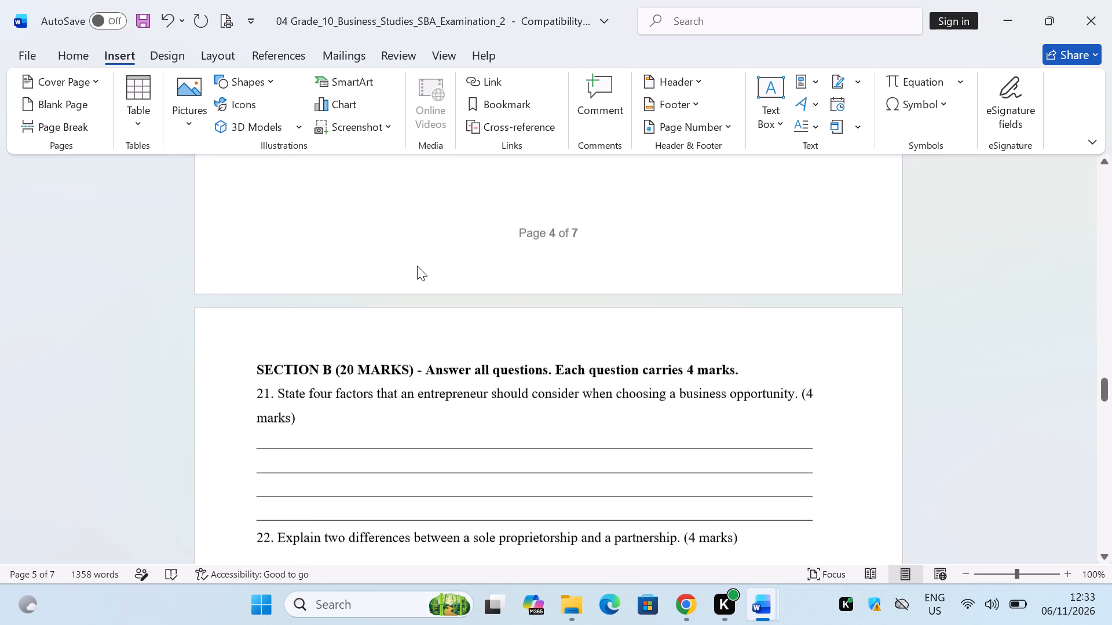
pyautogui.scroll(-3, 417, 266)
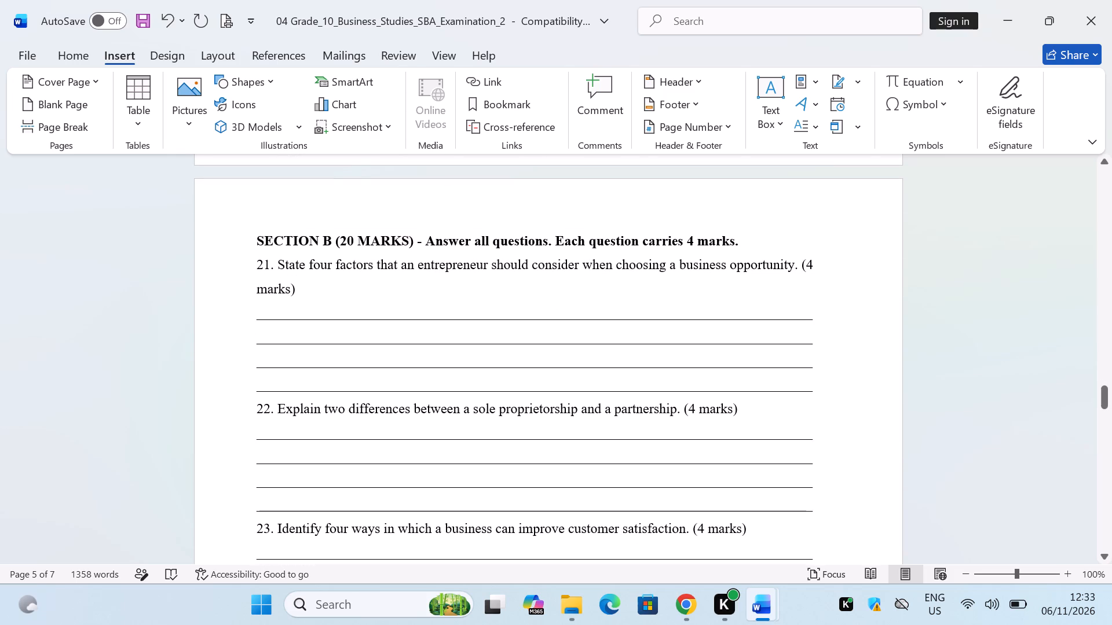
pyautogui.click(799, 267)
pyautogui.press('Tab')
pyautogui.press('Right')
pyautogui.press('Right')
pyautogui.press('Left')
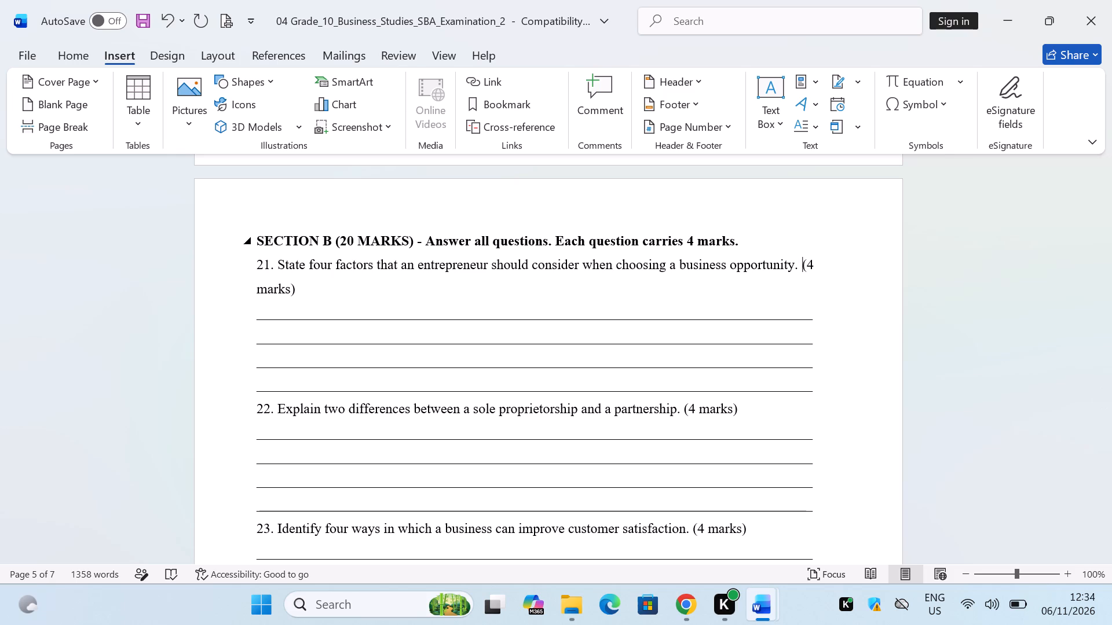
pyautogui.press('Tab')
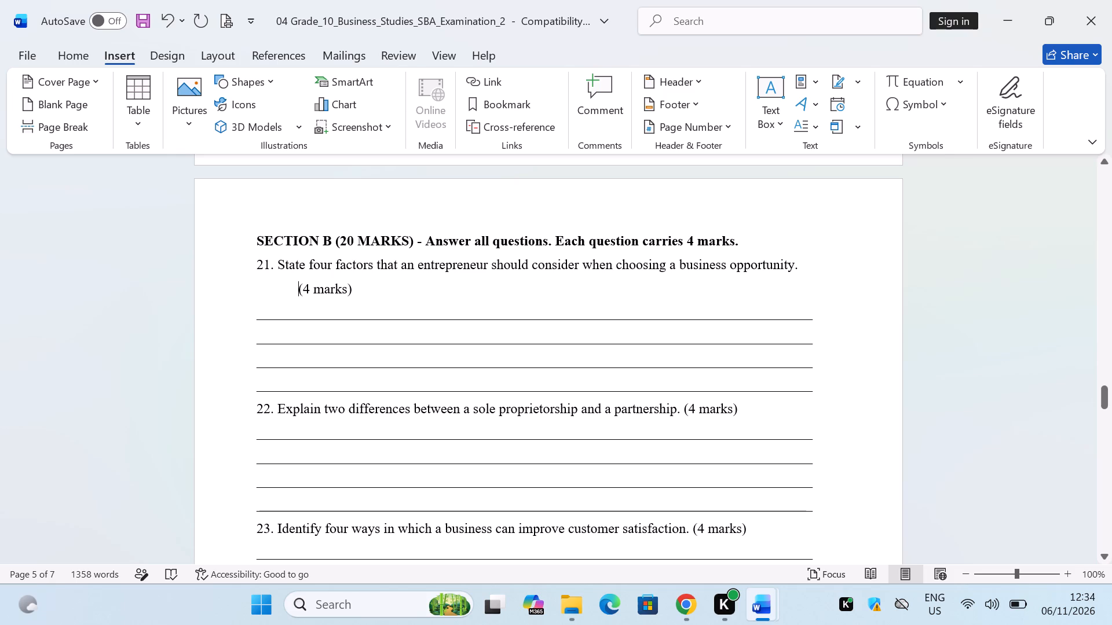
# Make the SECTION C (30 MARKS) heading bold.
pyautogui.scroll(-6, 357, 339)
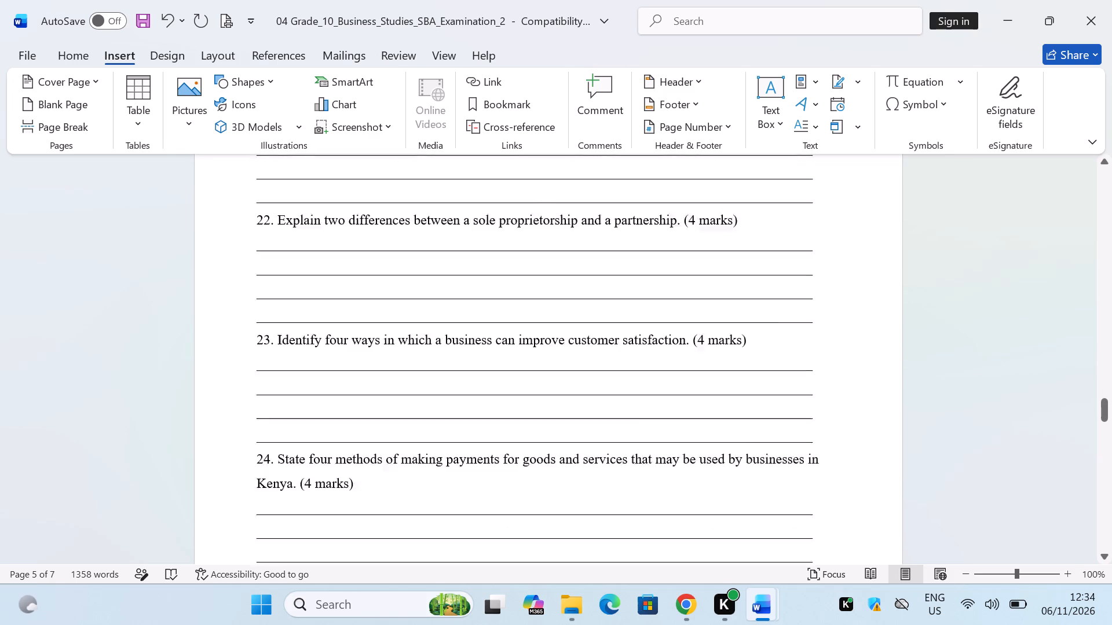
pyautogui.scroll(-7, 357, 339)
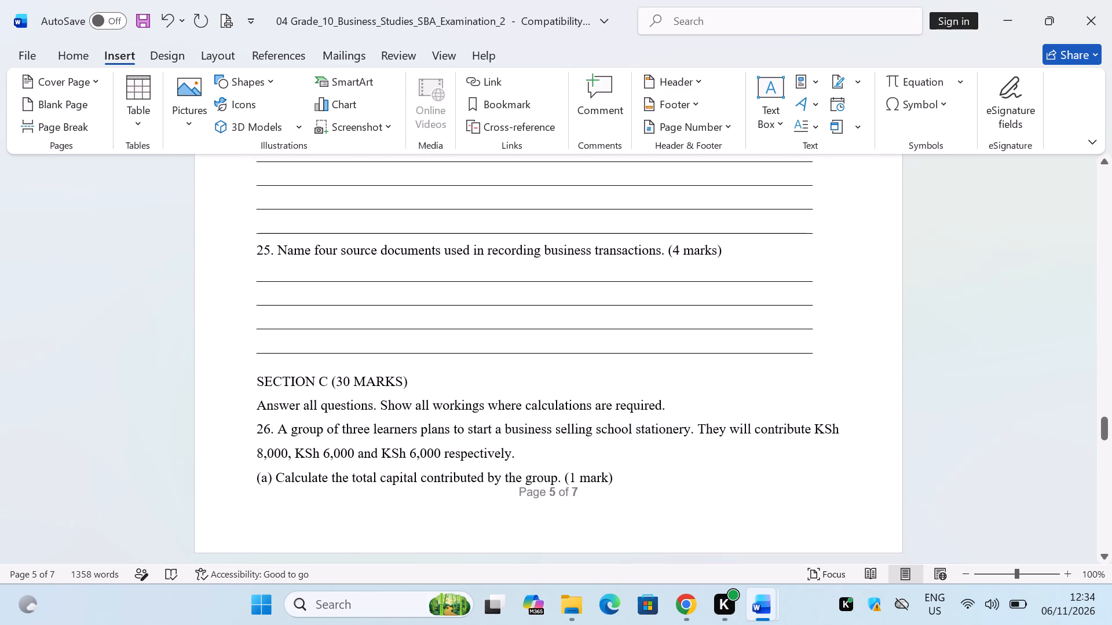
pyautogui.scroll(-2, 357, 339)
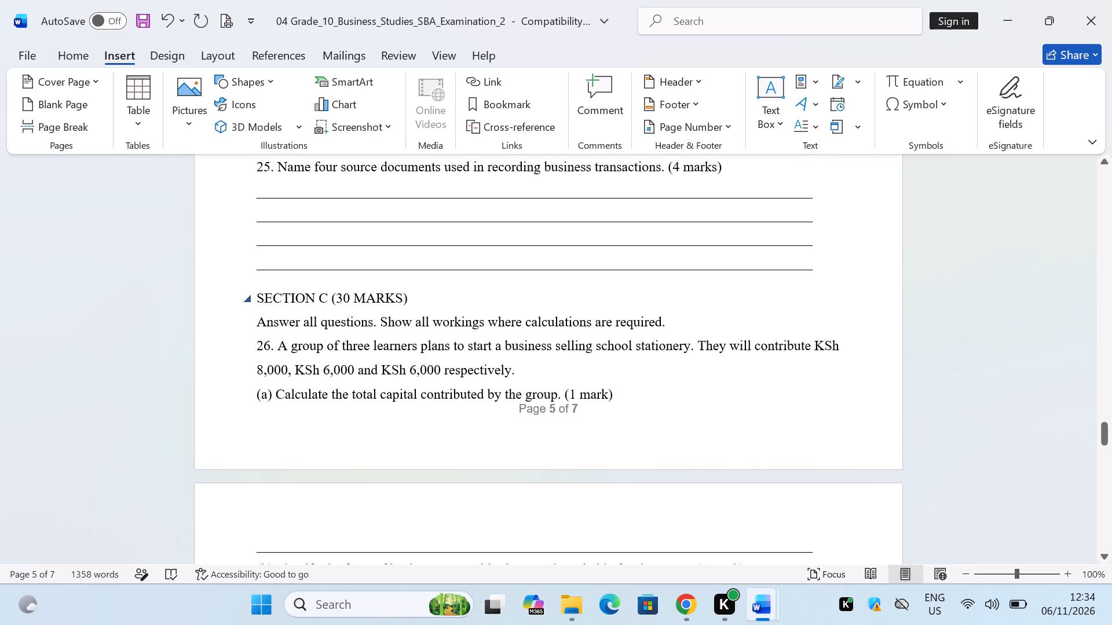
pyautogui.click(232, 297)
pyautogui.click(245, 270)
# Join the "Answer all questions" line onto the Section C heading after a spaced hyphen, and make the whole line bold.
pyautogui.click(413, 306)
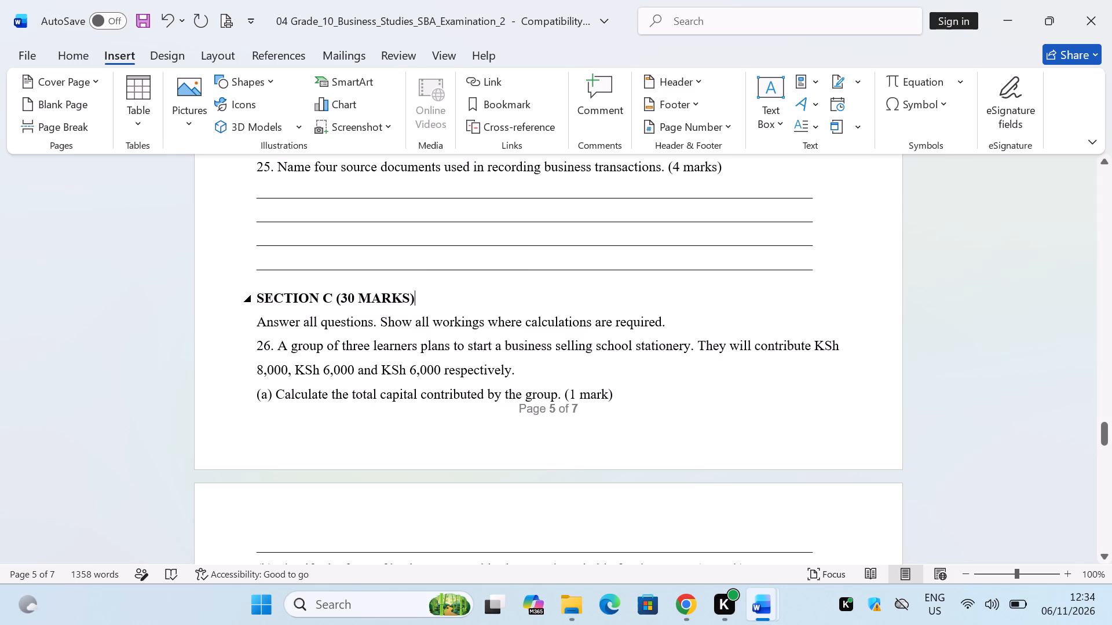
pyautogui.press('space')
pyautogui.write('-')
pyautogui.press('space')
pyautogui.press('Delete')
pyautogui.click(234, 296)
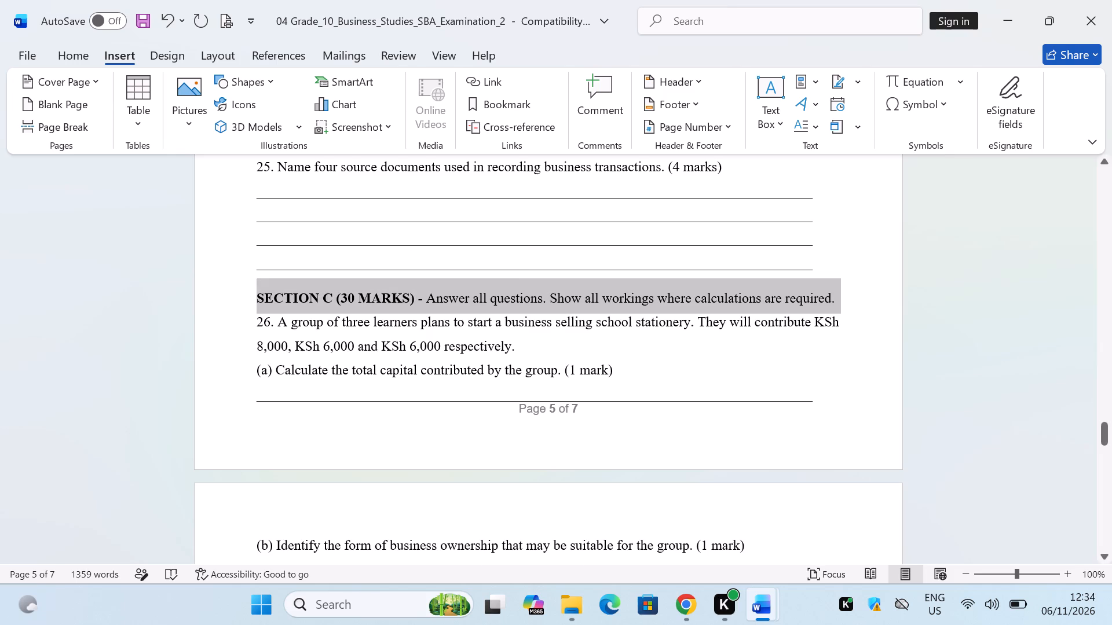
pyautogui.click(247, 264)
pyautogui.click(247, 264)
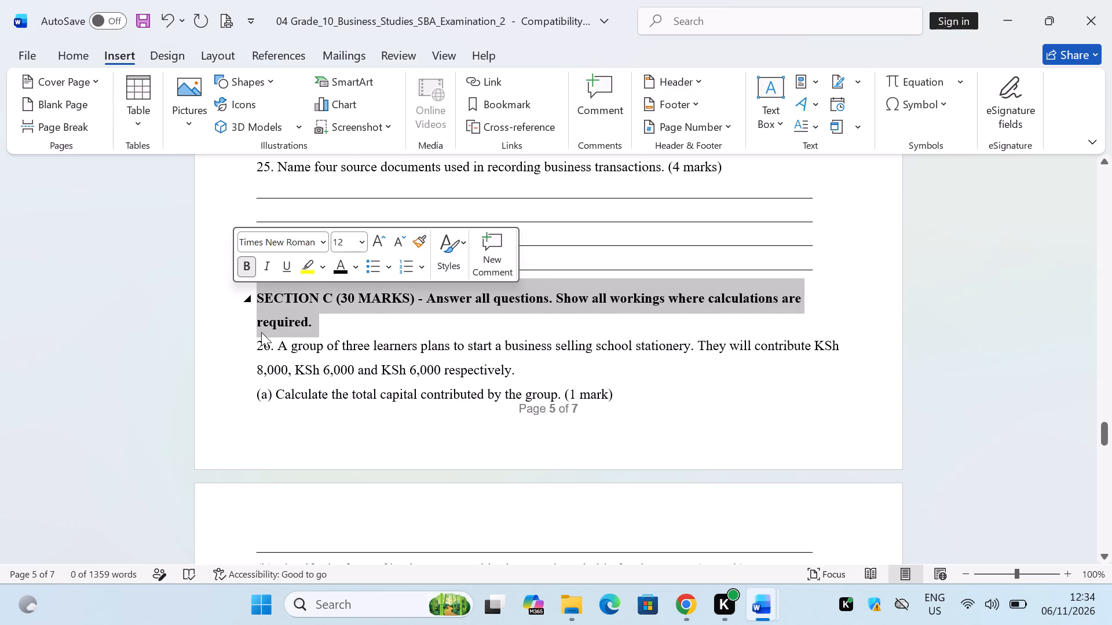
# Insert a page break before the Section C heading so that the section starts on a new page.
pyautogui.click(258, 299)
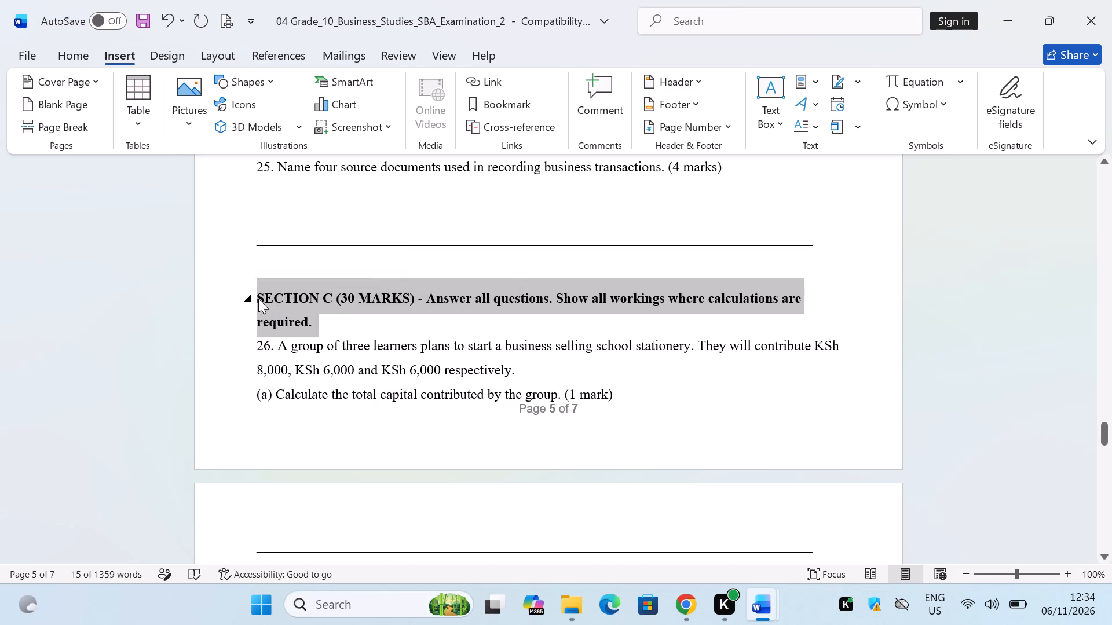
pyautogui.click(67, 131)
pyautogui.scroll(-5, 440, 379)
pyautogui.scroll(1, 440, 378)
pyautogui.scroll(-2, 440, 378)
# Split the Section C instruction back onto its own line below "SECTION C (30 MARKS)" and delete the hyphen before it.
pyautogui.click(417, 295)
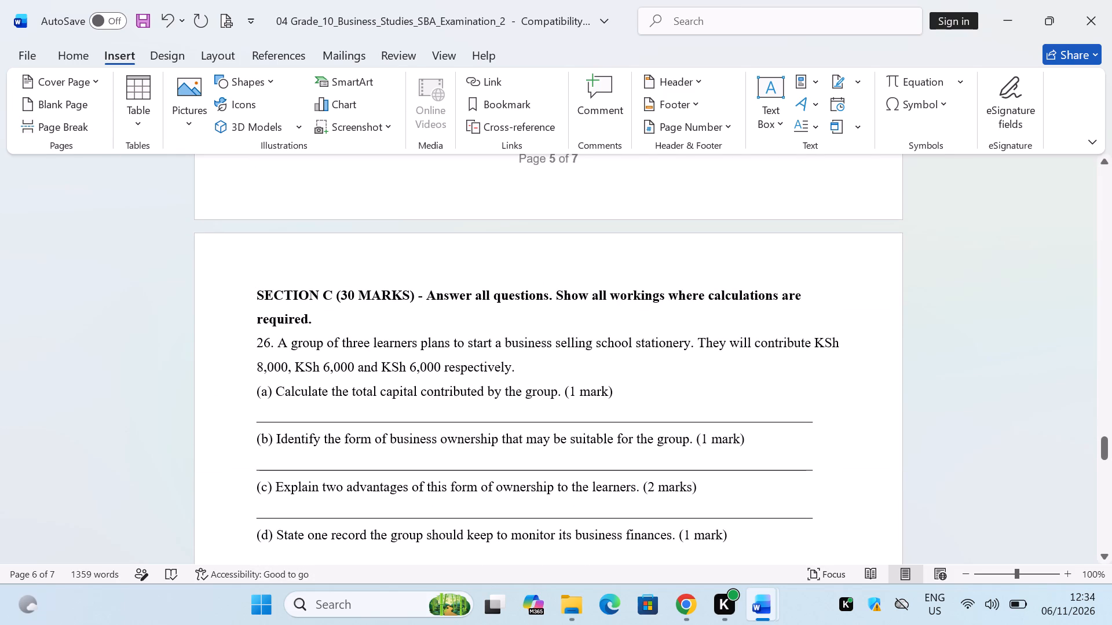
pyautogui.press('Left')
pyautogui.press('Return')
pyautogui.press('Delete')
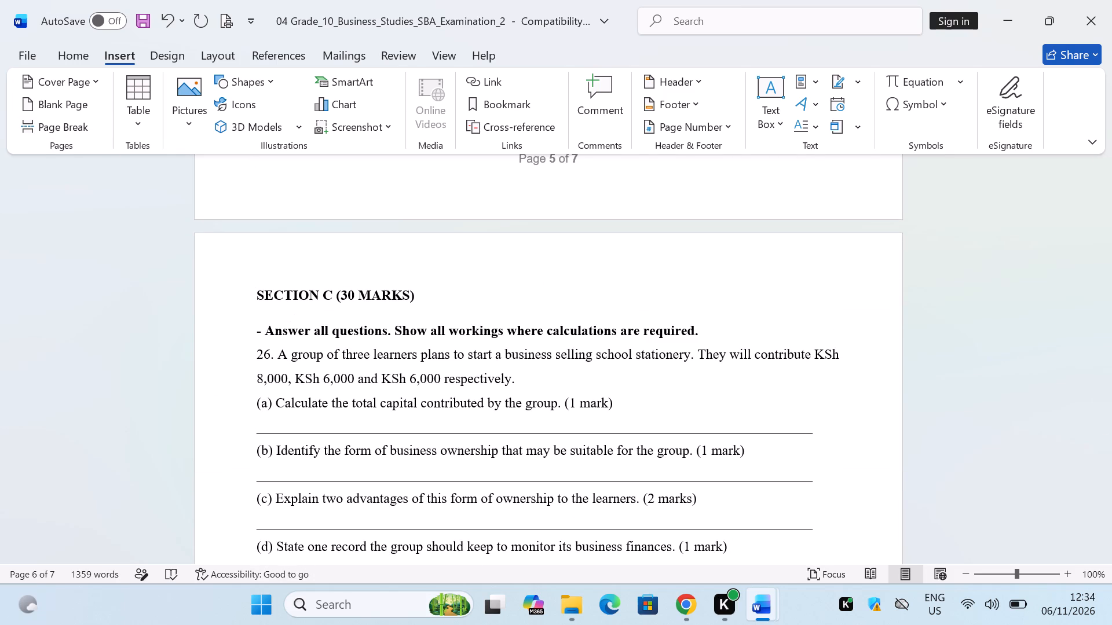
pyautogui.press('Delete')
pyautogui.press('Delete')
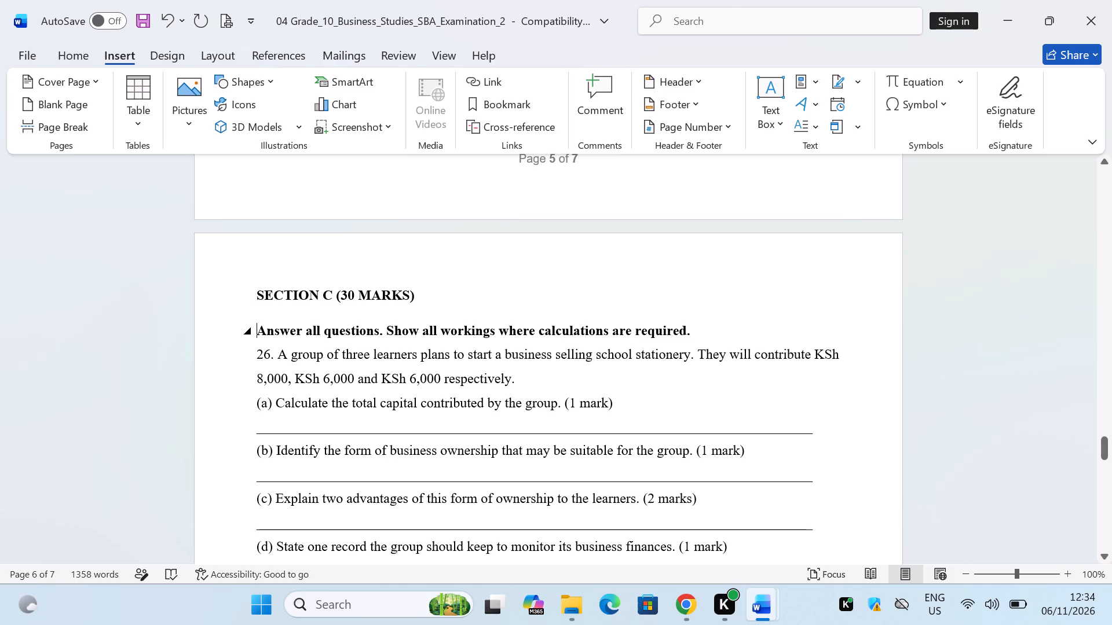
# Remove the space before paragraph from the Section C heading and its instruction line.
pyautogui.moveTo(229, 295); pyautogui.dragTo(229, 325)
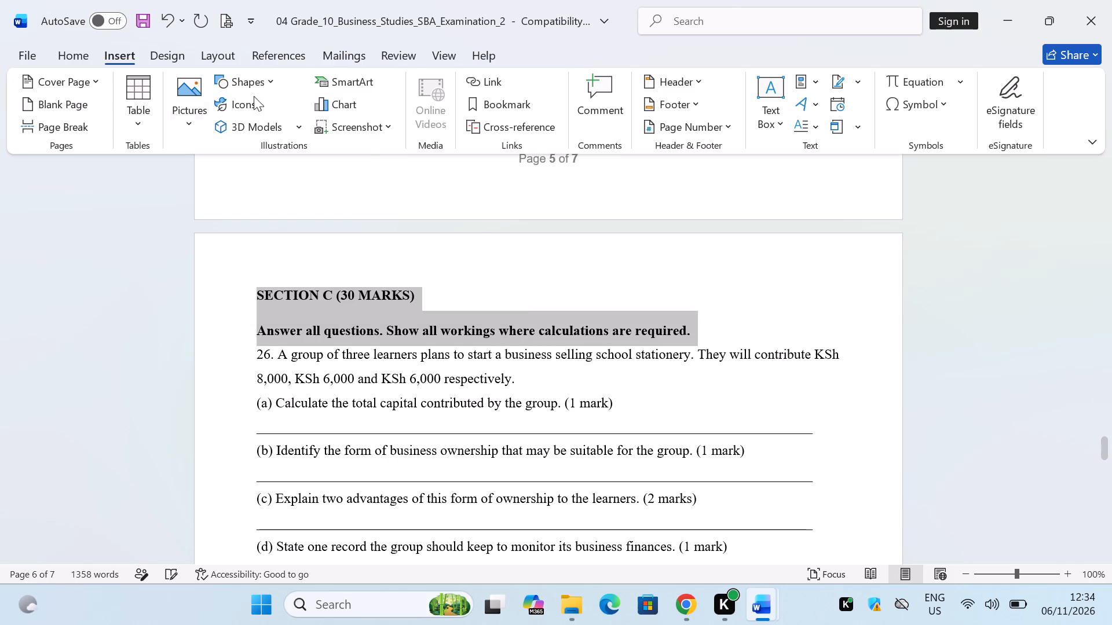
pyautogui.click(90, 61)
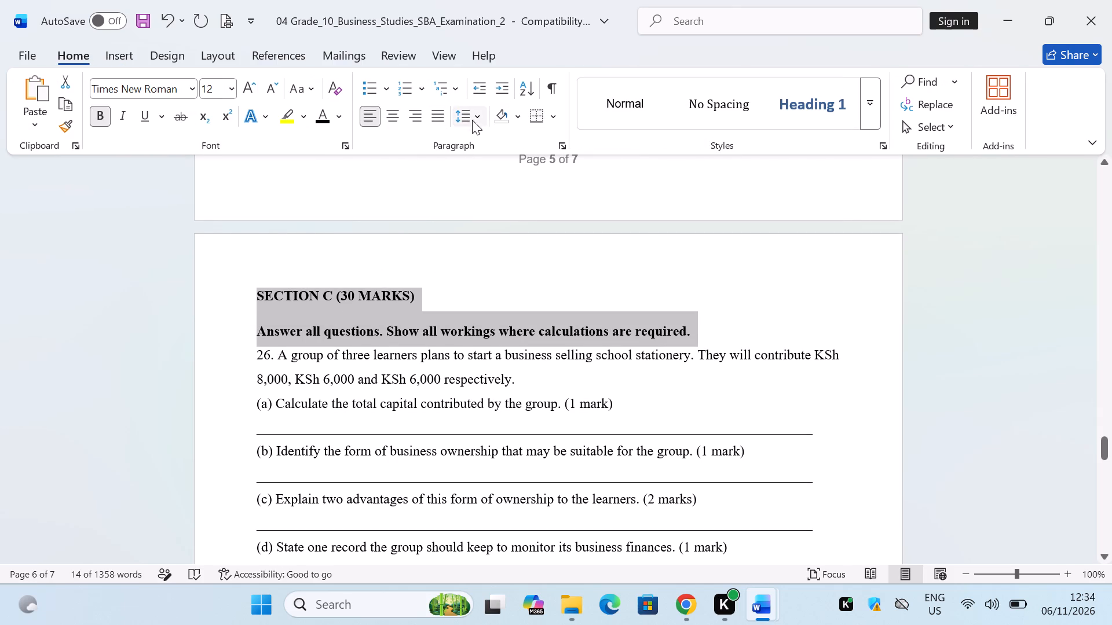
pyautogui.click(477, 112)
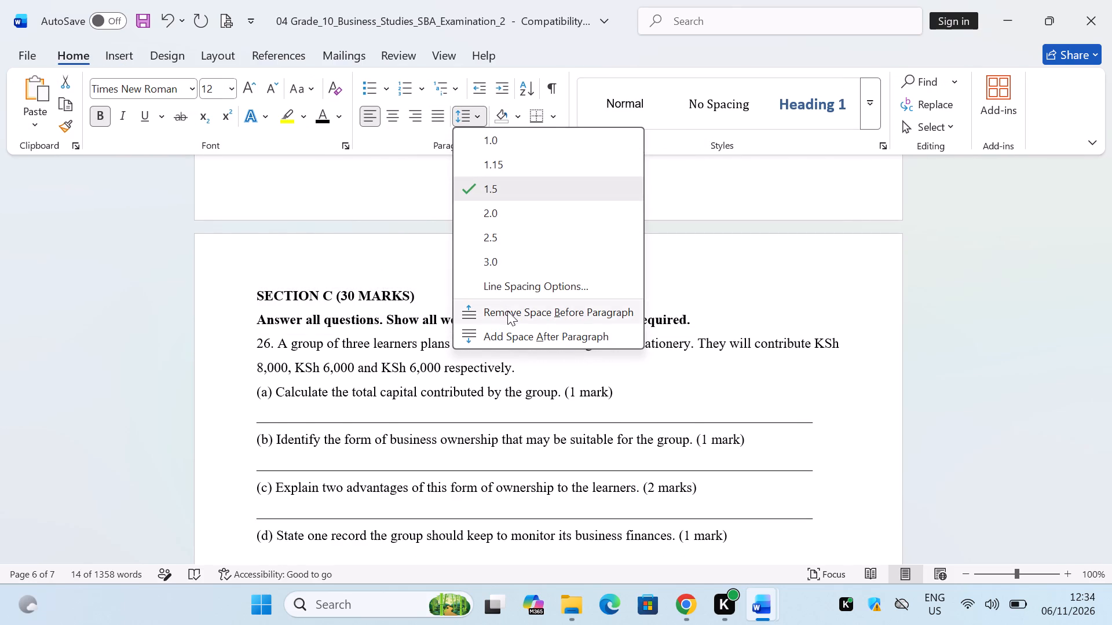
pyautogui.click(507, 311)
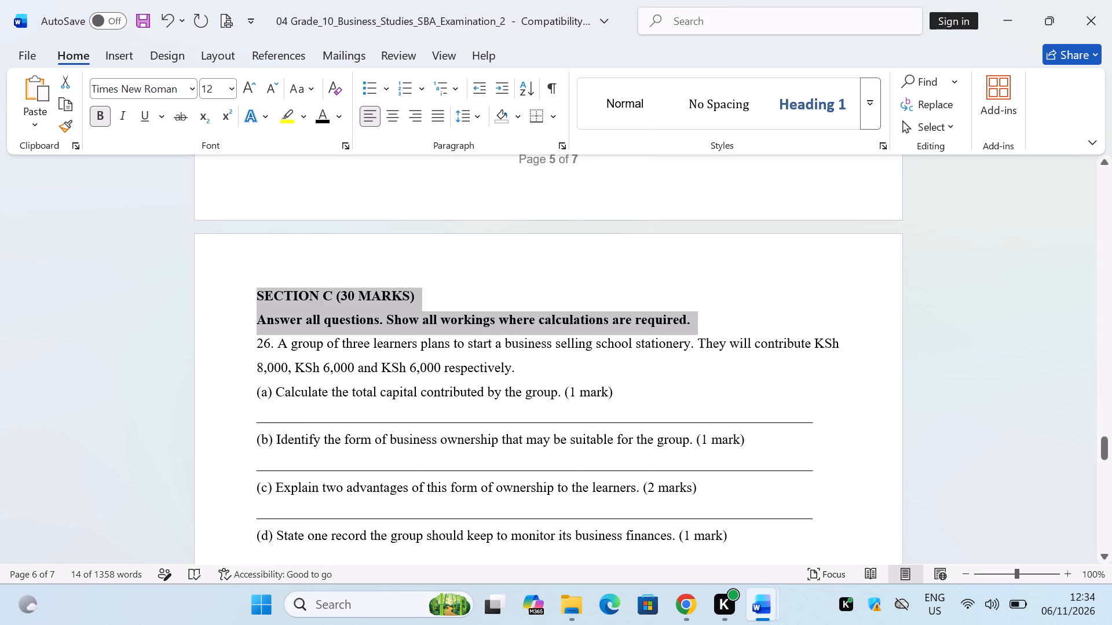
pyautogui.click(464, 421)
# Replace the ruled answer line under question 26(a) with three blank lines for workings.
pyautogui.scroll(-2, 478, 370)
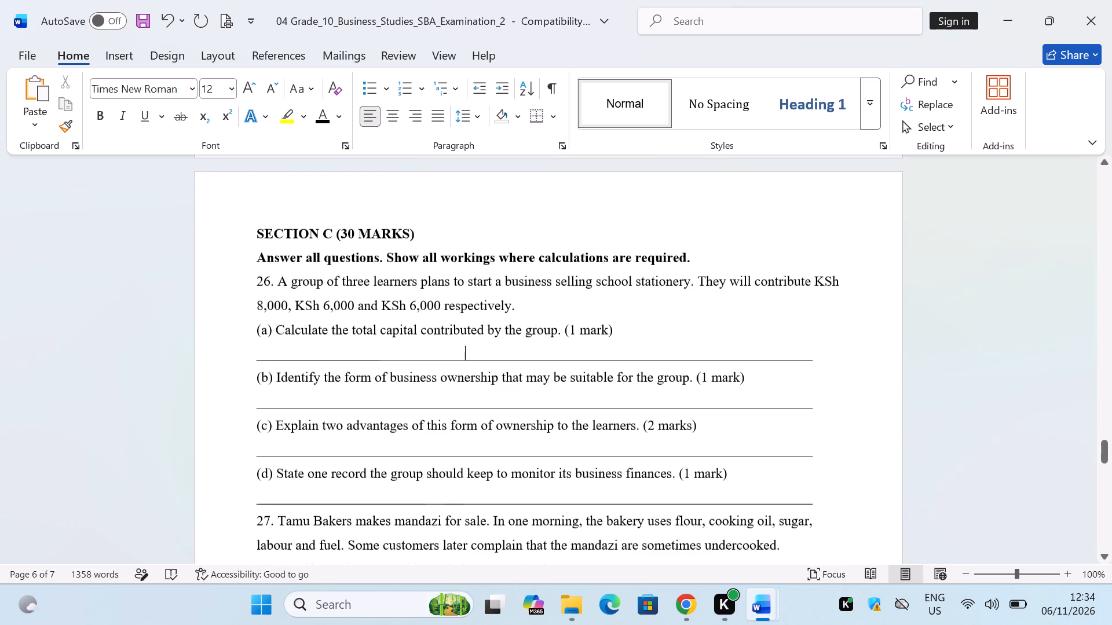
pyautogui.scroll(-1, 479, 368)
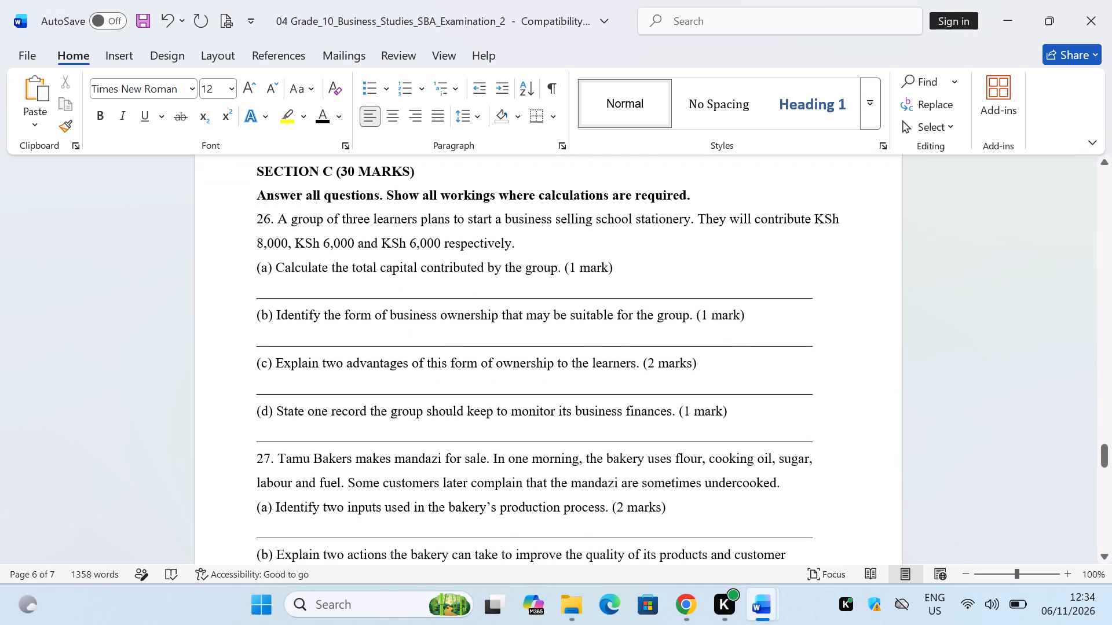
pyautogui.click(630, 265)
pyautogui.press('Return')
pyautogui.press('Return')
pyautogui.press('Return')
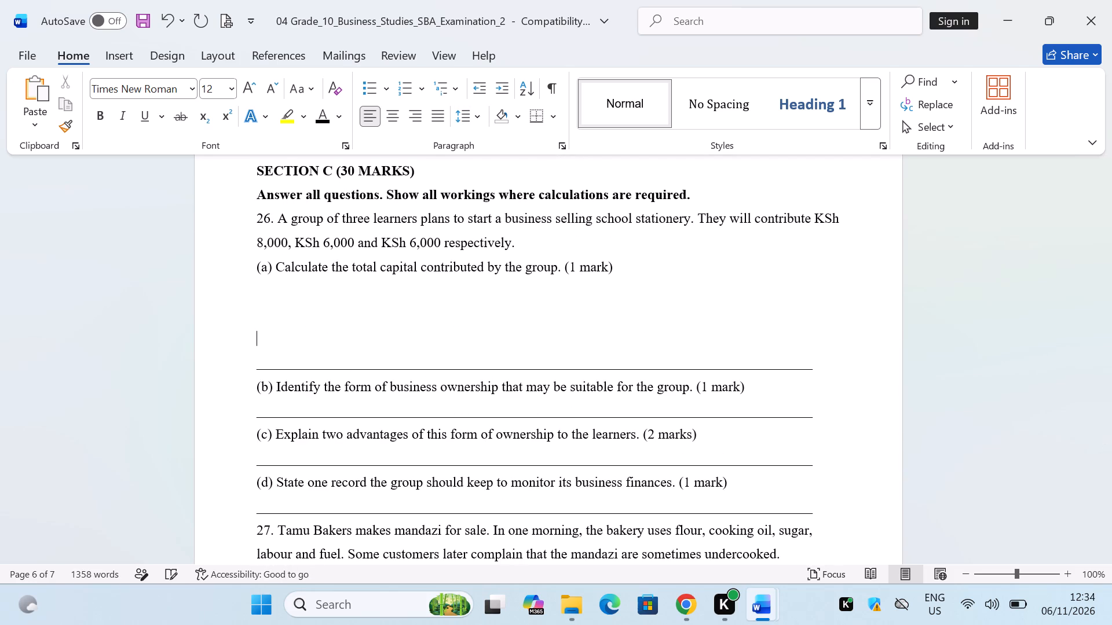
pyautogui.press('Down')
pyautogui.press('Delete')
pyautogui.keyDown('shift'); pyautogui.click(826, 361); pyautogui.keyUp('shift')
pyautogui.press('Delete')
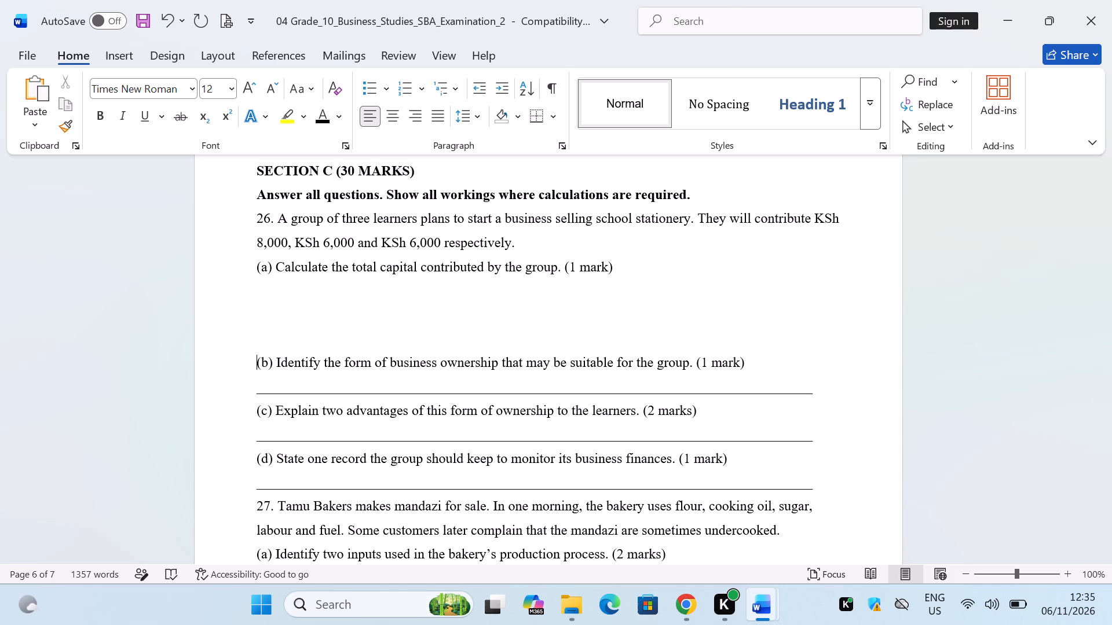
# Copy the ruled answer line under question 26(c) and paste it below so that the question has two answer lines.
pyautogui.scroll(-1, 796, 414)
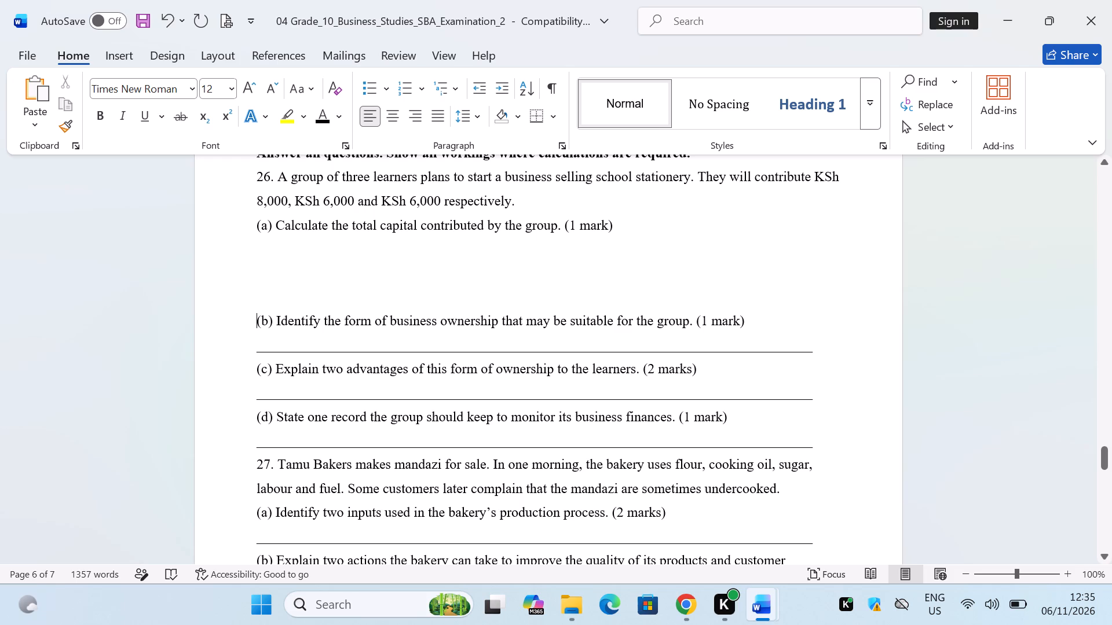
pyautogui.click(238, 392)
pyautogui.rightClick(279, 395)
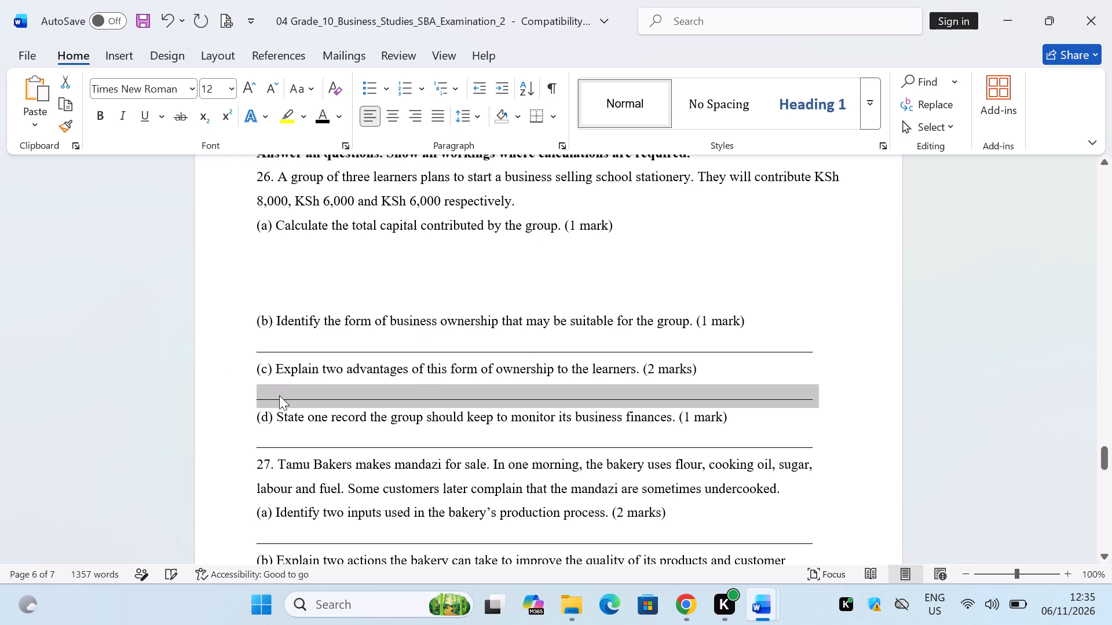
pyautogui.click(332, 120)
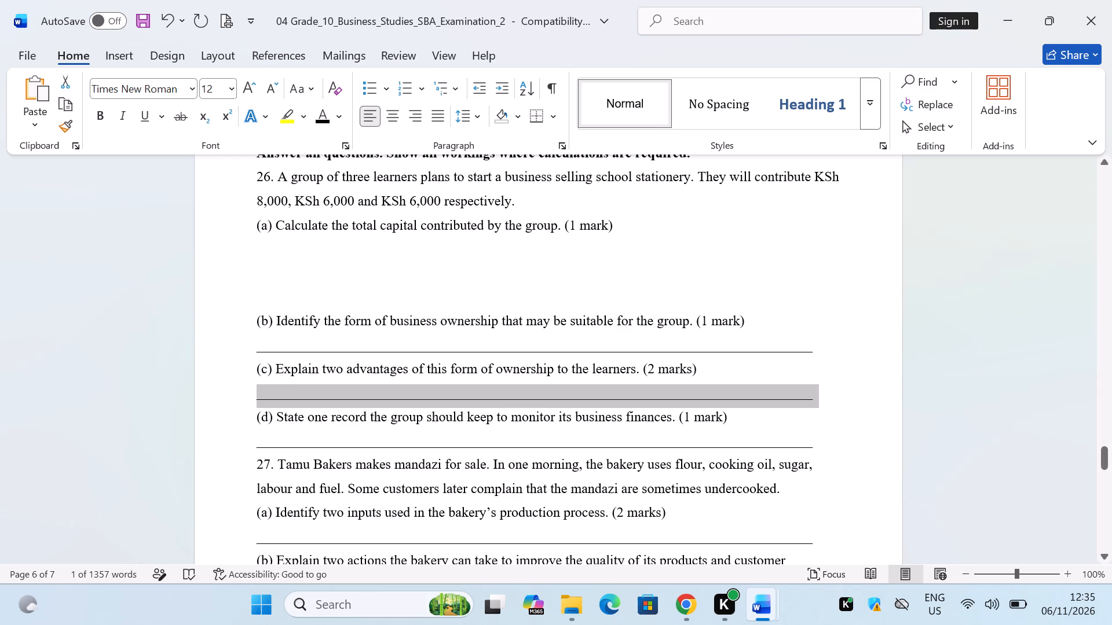
pyautogui.click(823, 393)
pyautogui.press('Return')
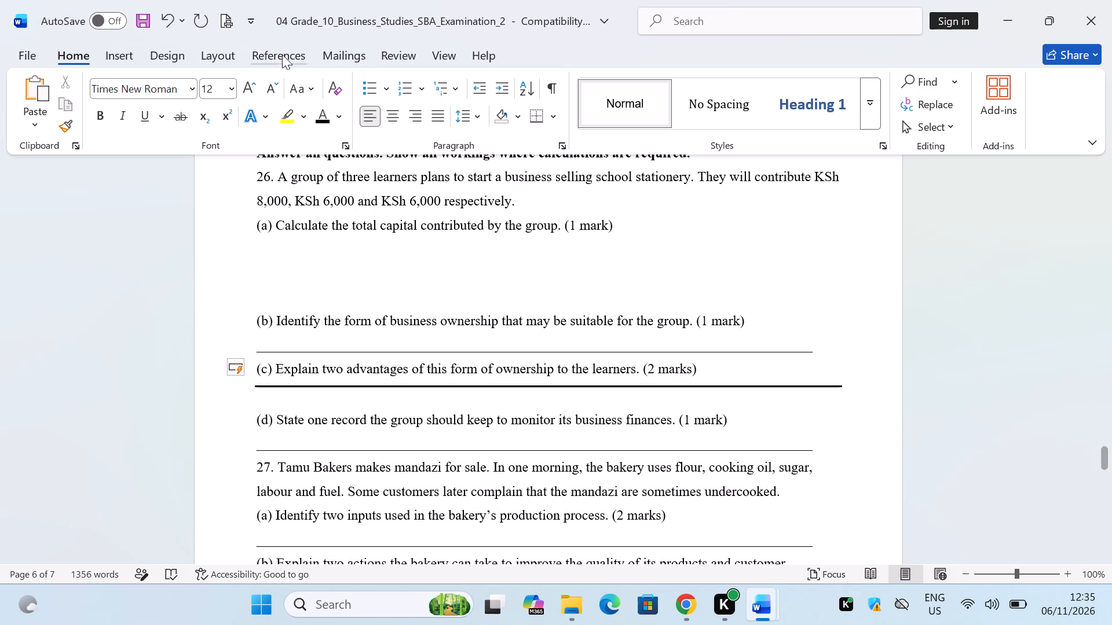
pyautogui.click(163, 21)
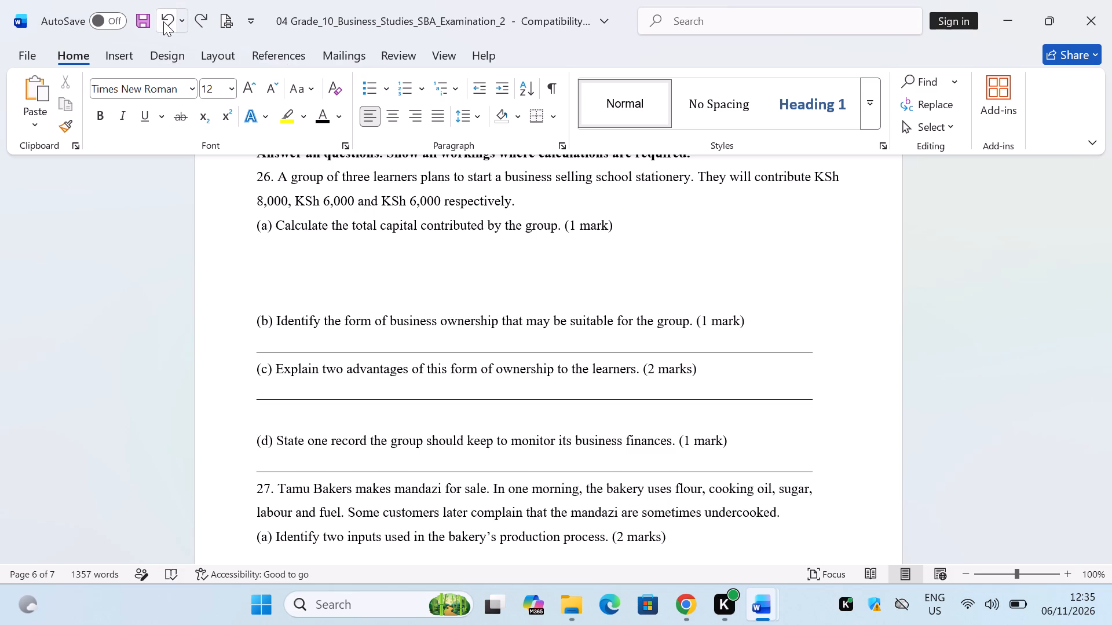
pyautogui.hotkey('ctrl', 'v')
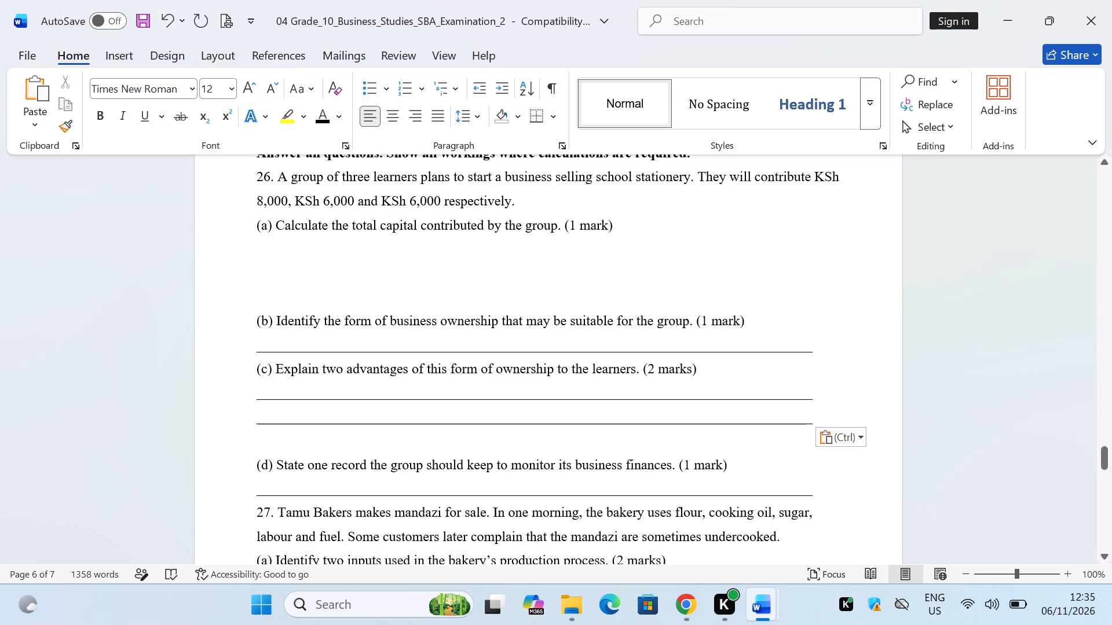
pyautogui.press('Delete')
# Insert a blank line before question 27 to separate it from question 26(d).
pyautogui.scroll(-1, 400, 432)
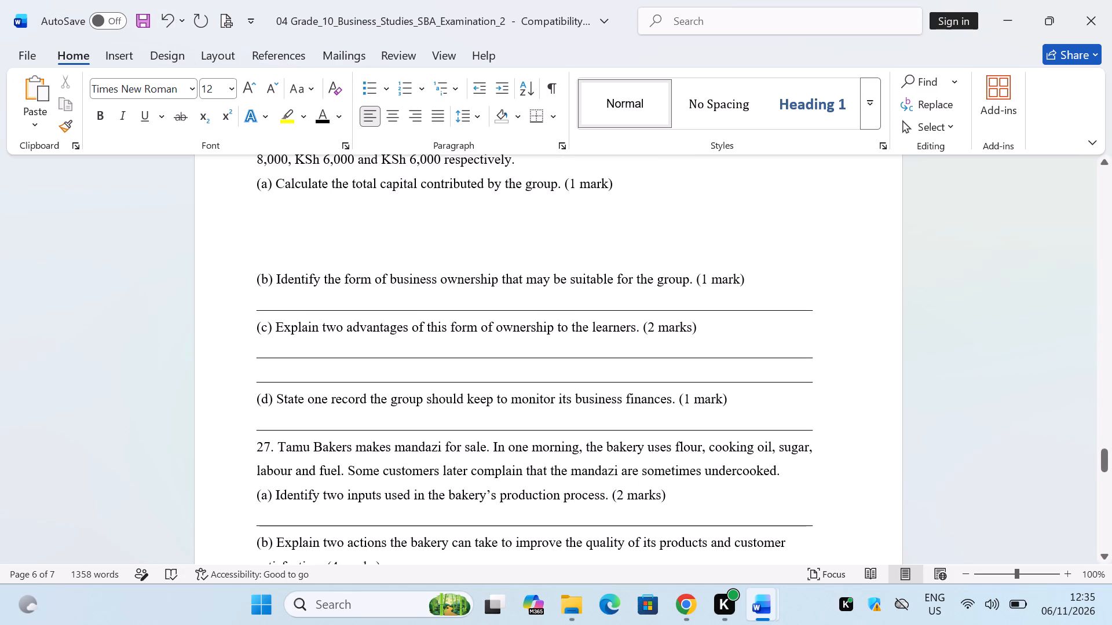
pyautogui.scroll(-2, 648, 440)
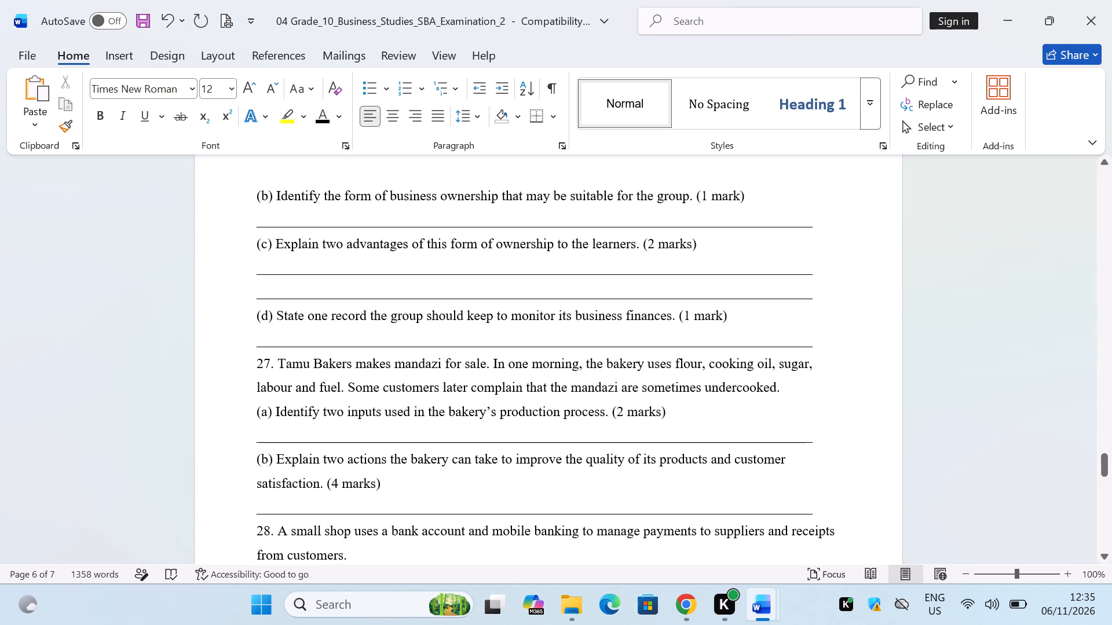
pyautogui.click(254, 361)
pyautogui.press('Return')
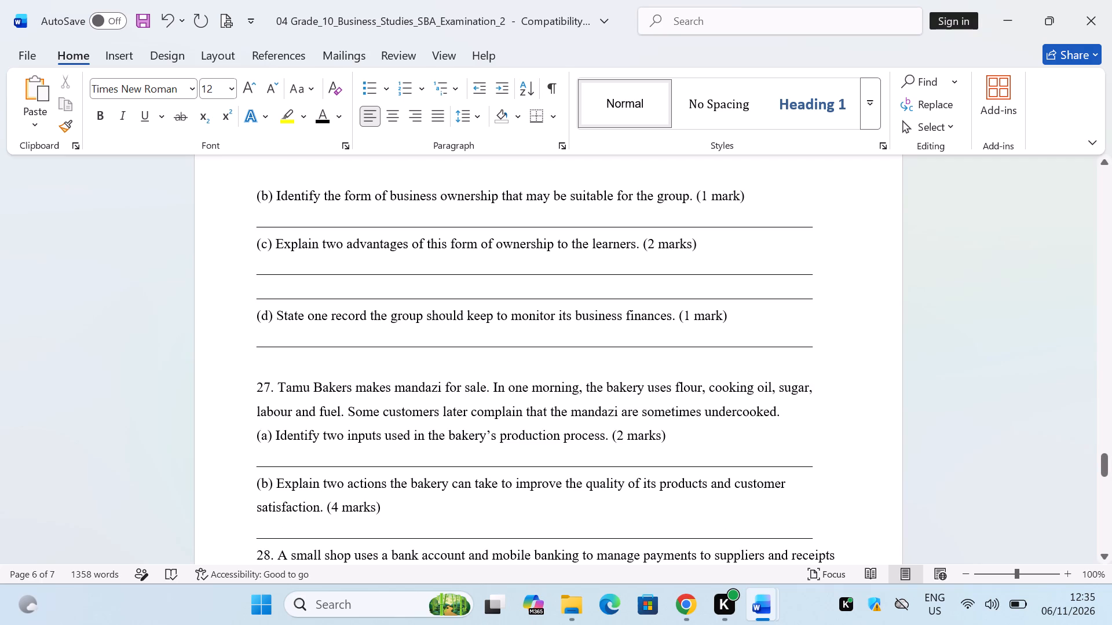
# Paste the copied ruled answer line under questions 27(a) and 27(b) so that each has two answer lines.
pyautogui.scroll(-4, 491, 392)
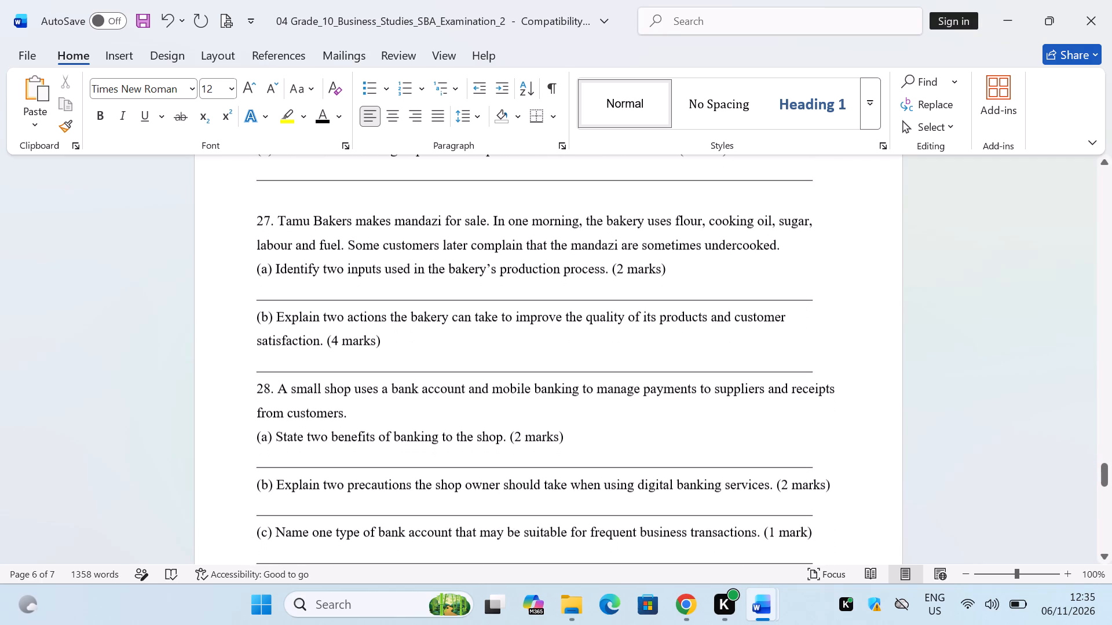
pyautogui.click(257, 295)
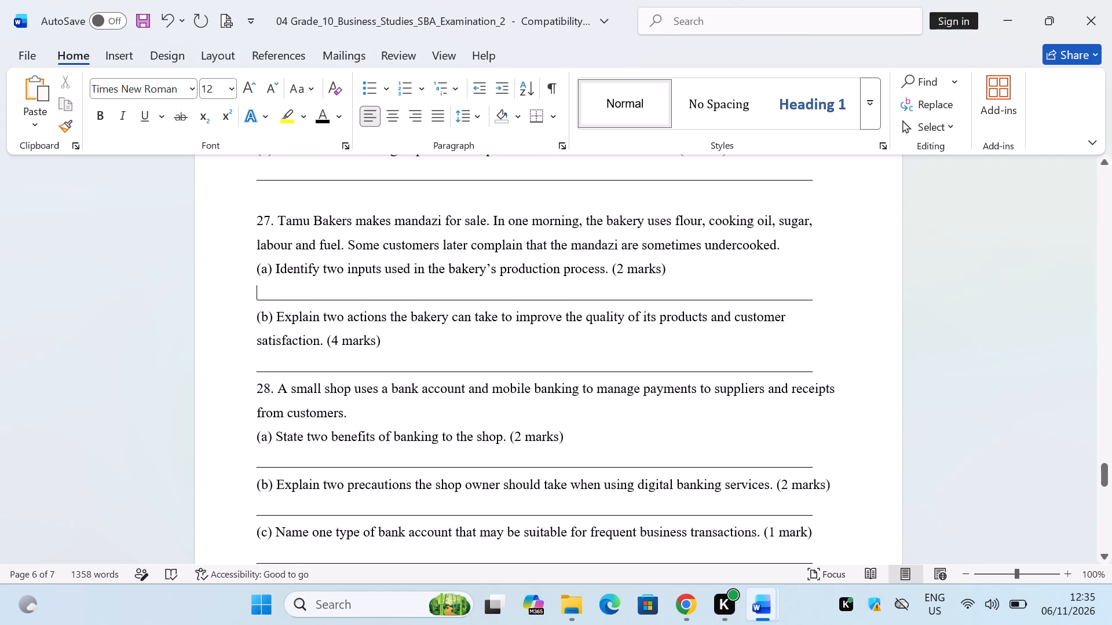
pyautogui.hotkey('ctrl', 'v')
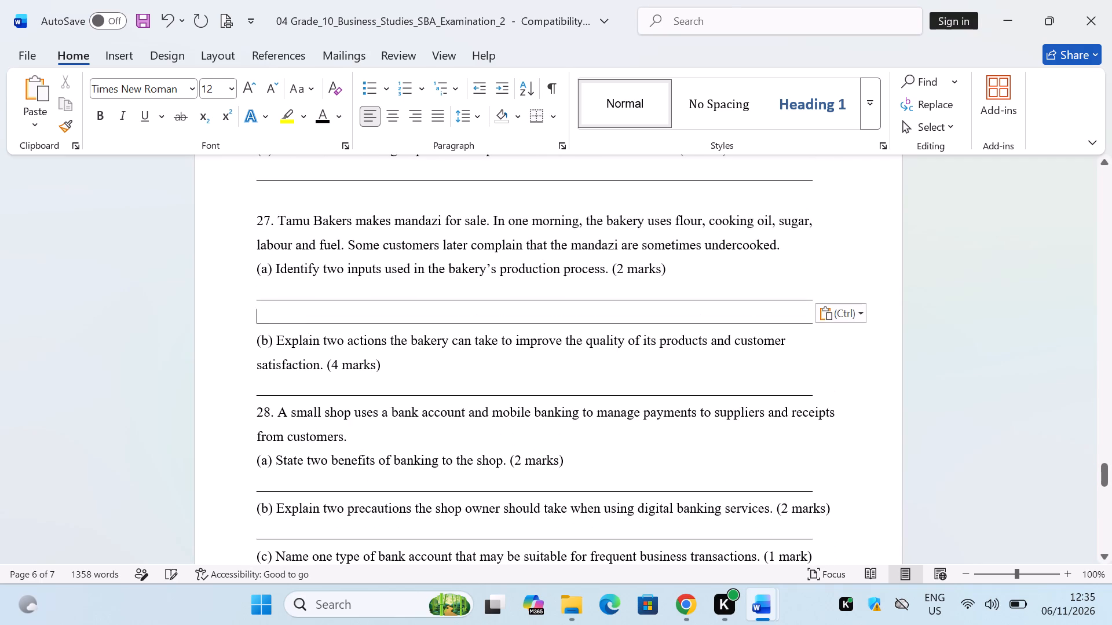
pyautogui.click(258, 387)
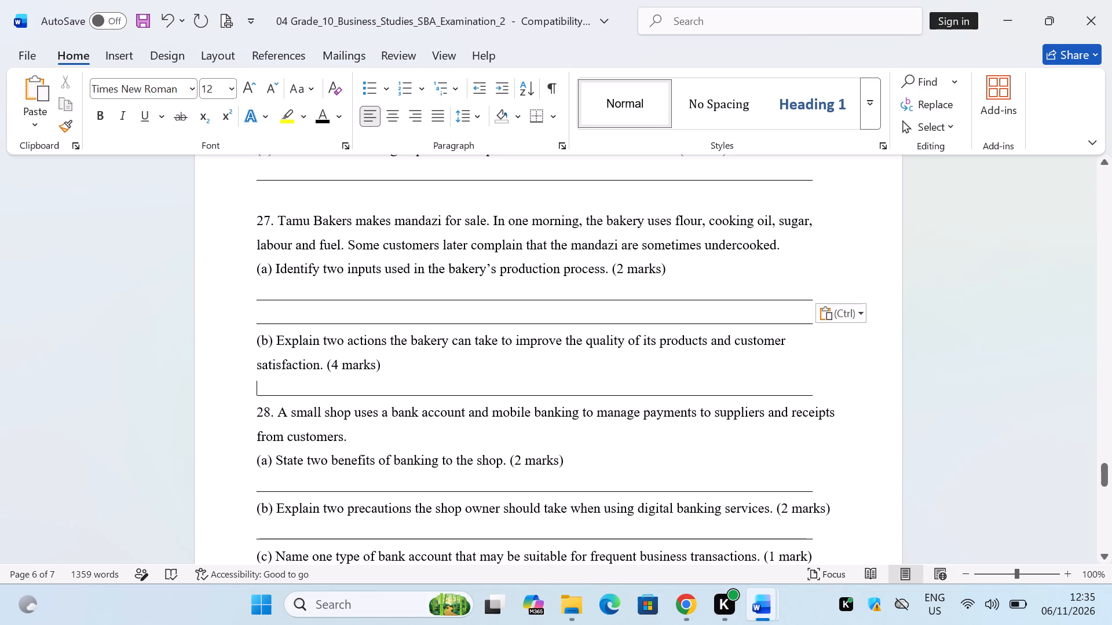
pyautogui.hotkey('ctrl', 'v')
# Insert a blank line before question 28 to separate it from question 27(b).
pyautogui.scroll(-3, 281, 381)
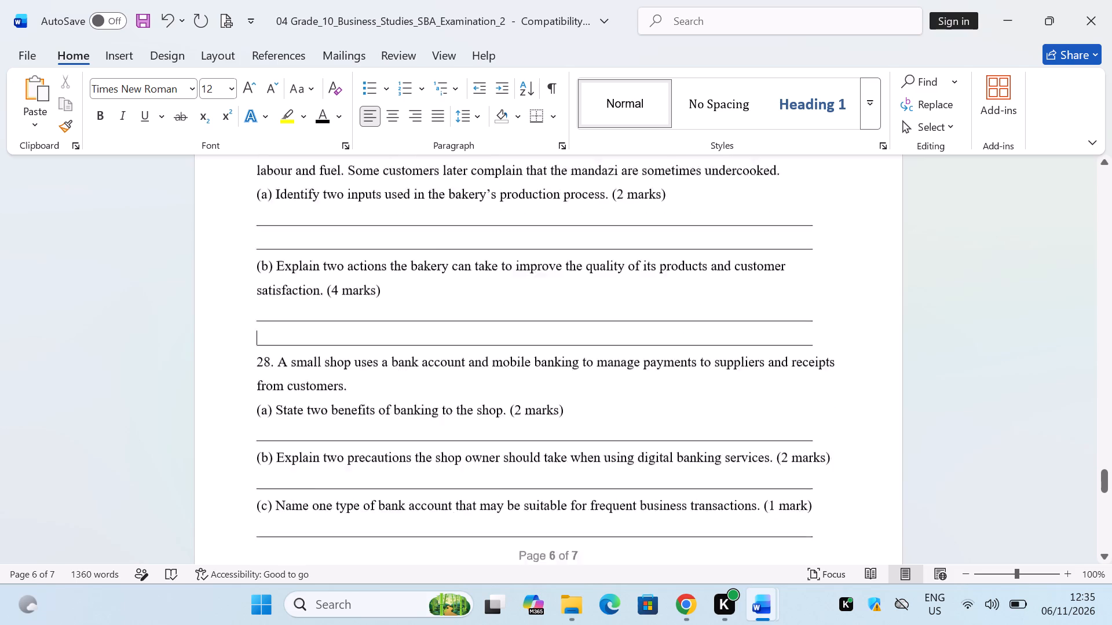
pyautogui.scroll(-5, 284, 386)
pyautogui.scroll(4, 286, 354)
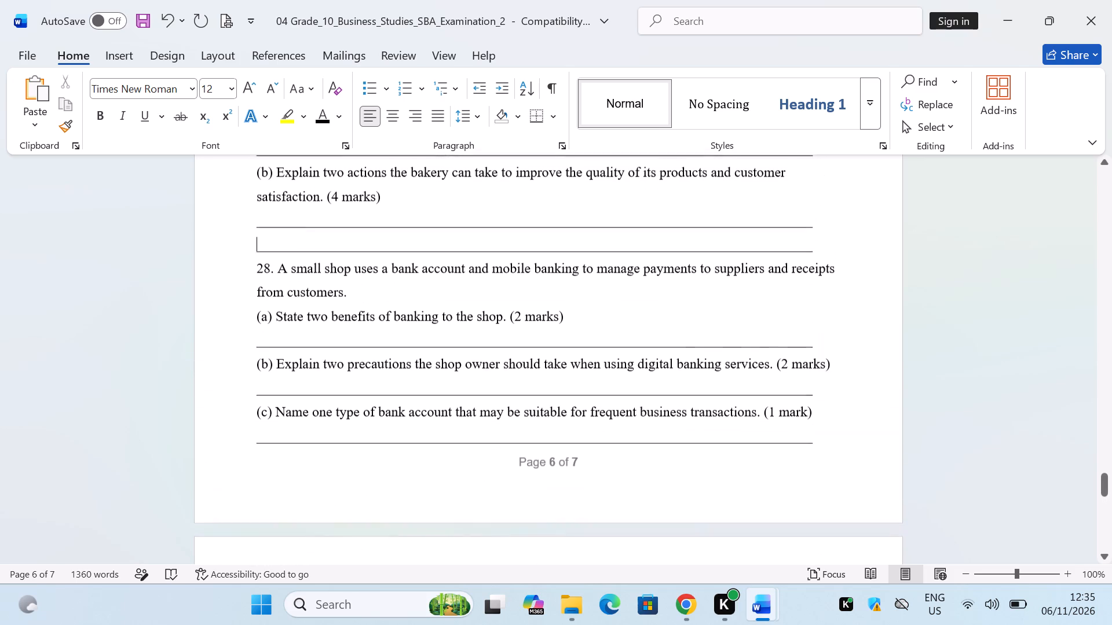
pyautogui.click(257, 272)
pyautogui.press('Return')
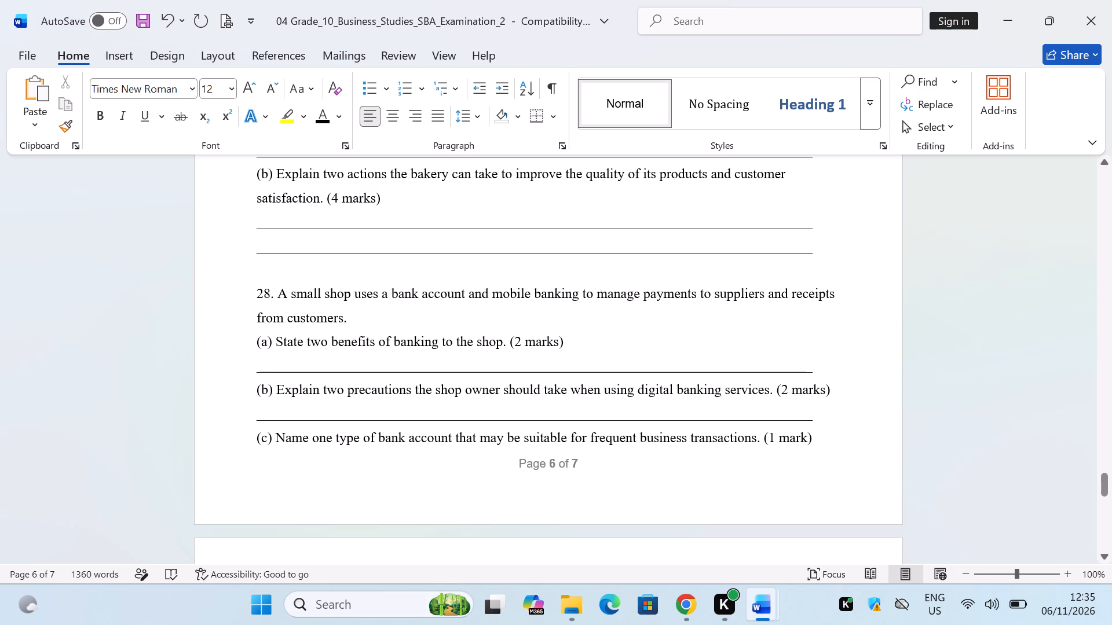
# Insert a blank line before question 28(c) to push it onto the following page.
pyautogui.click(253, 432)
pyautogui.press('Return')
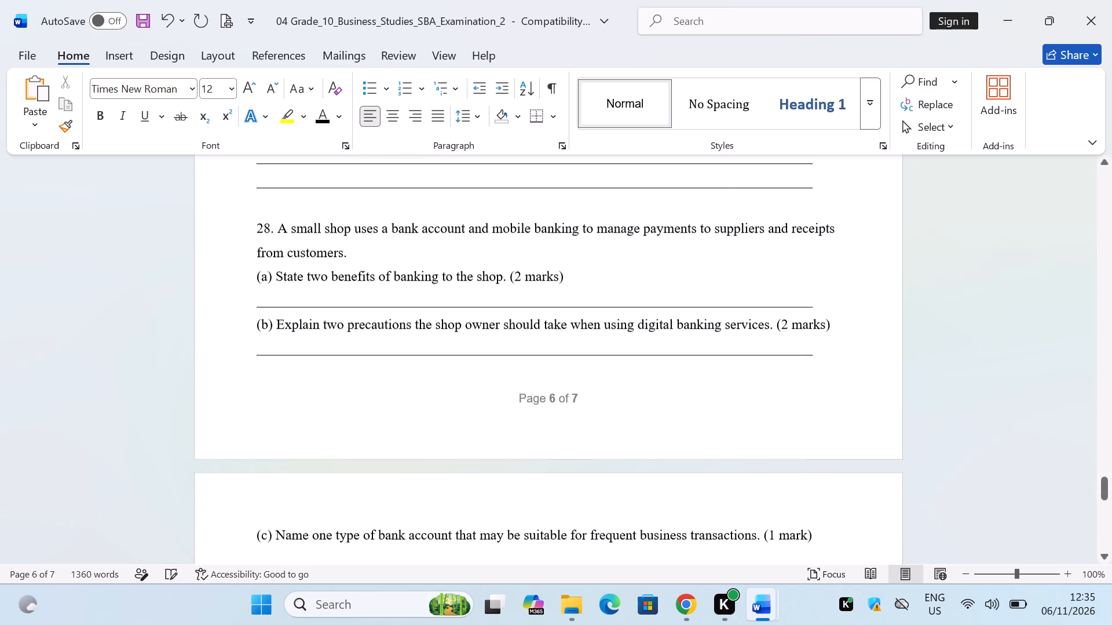
# Paste the copied ruled answer line under question 28(a) so that it has two answer lines.
pyautogui.scroll(2, 439, 340)
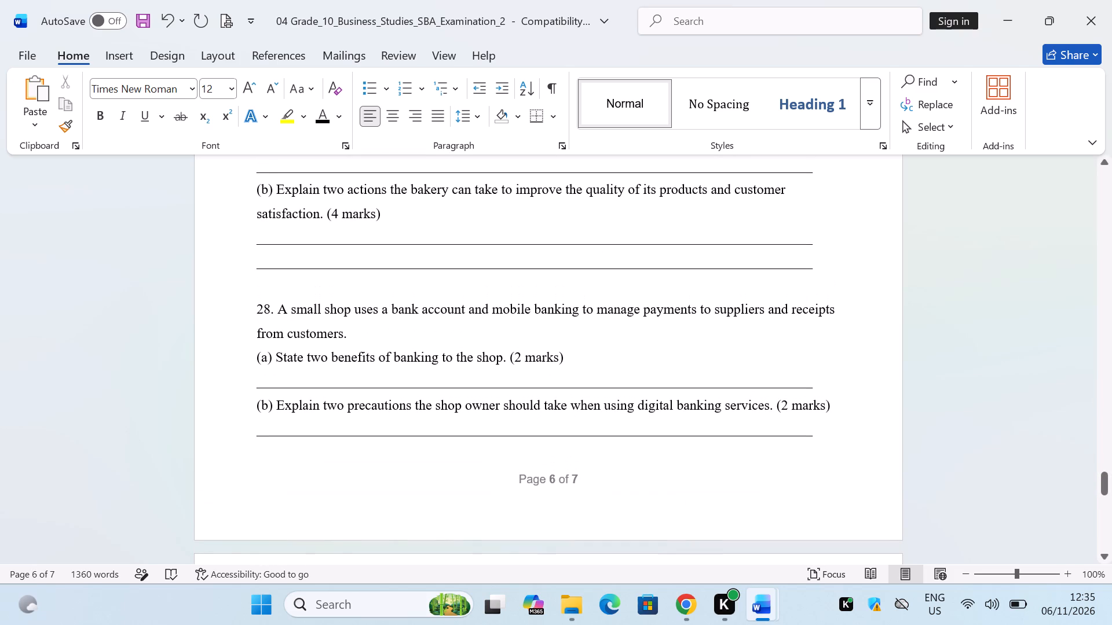
pyautogui.click(255, 387)
pyautogui.hotkey('ctrl', 'v')
# Insert two blank lines before question 28(b) to push it onto the following page with its answer line.
pyautogui.scroll(-1, 356, 374)
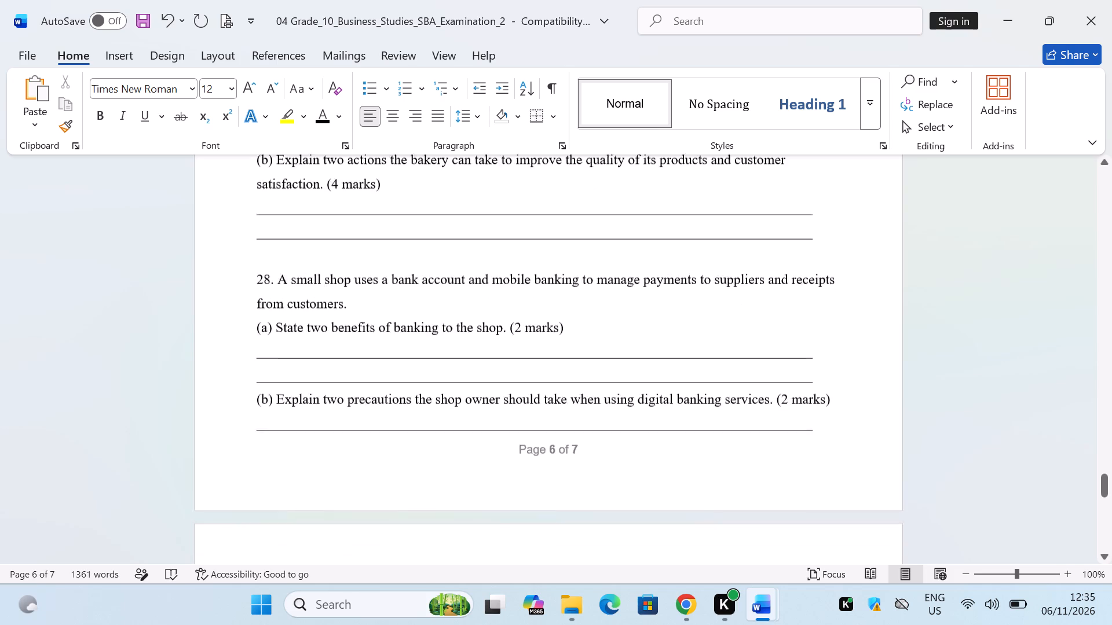
pyautogui.scroll(-1, 356, 374)
pyautogui.click(255, 344)
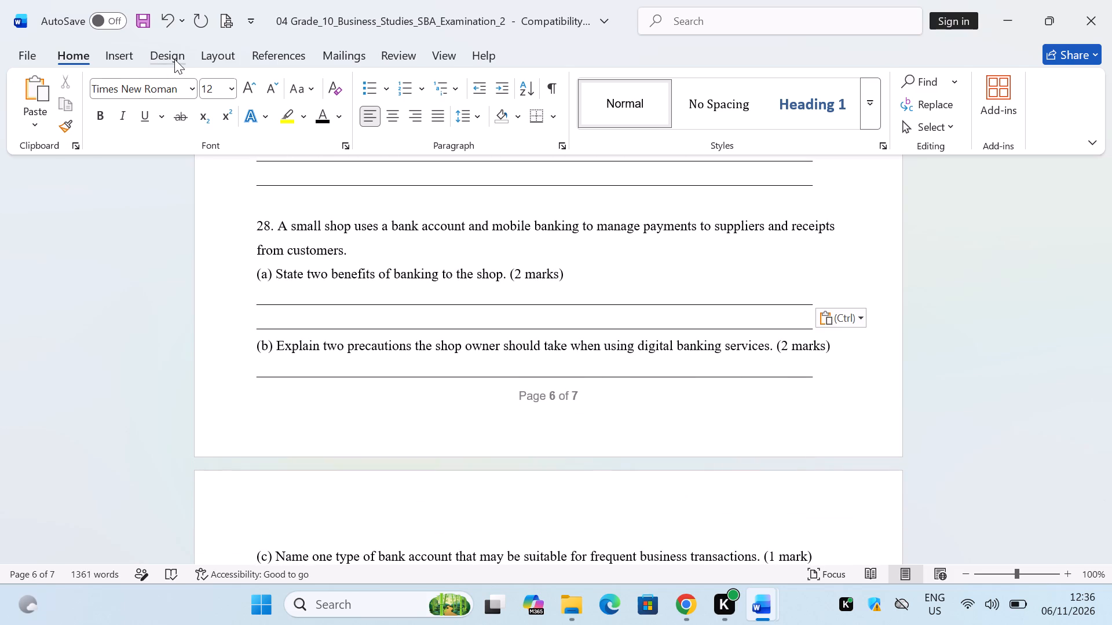
pyautogui.press('Return')
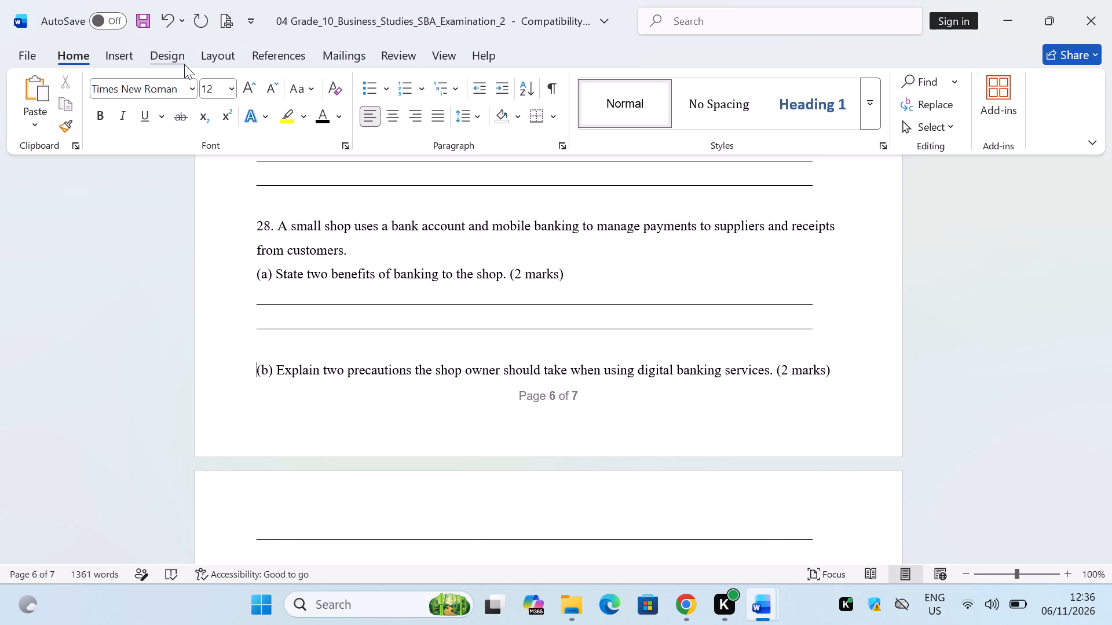
pyautogui.press('Return')
# Paste the copied ruled answer line under question 28(b) so that it has two answer lines.
pyautogui.scroll(-4, 210, 223)
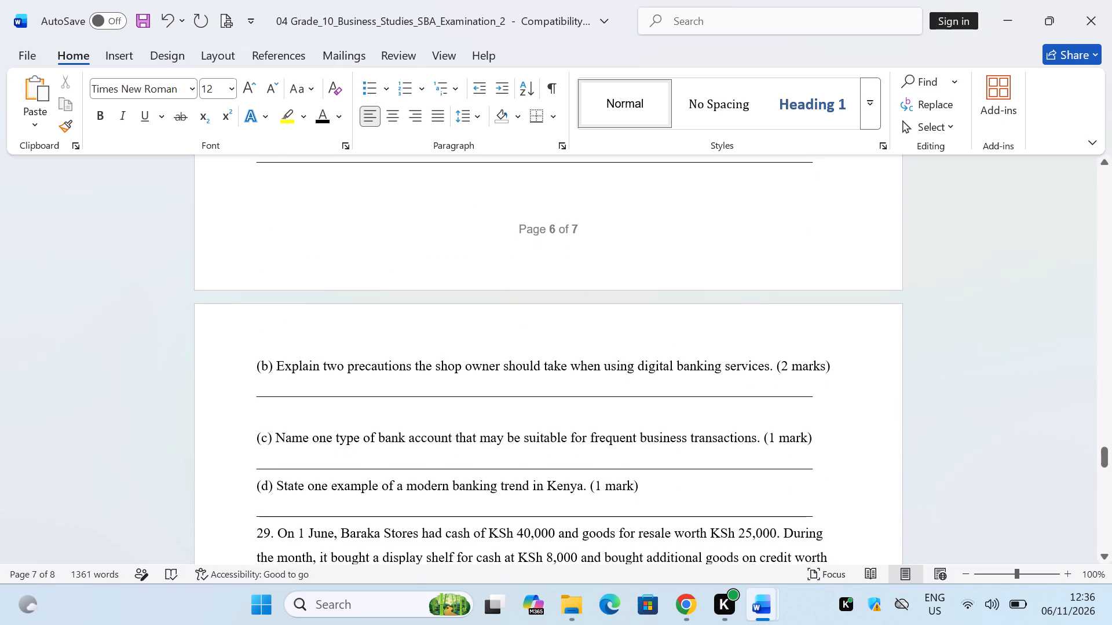
pyautogui.click(258, 396)
pyautogui.hotkey('ctrl', 'v')
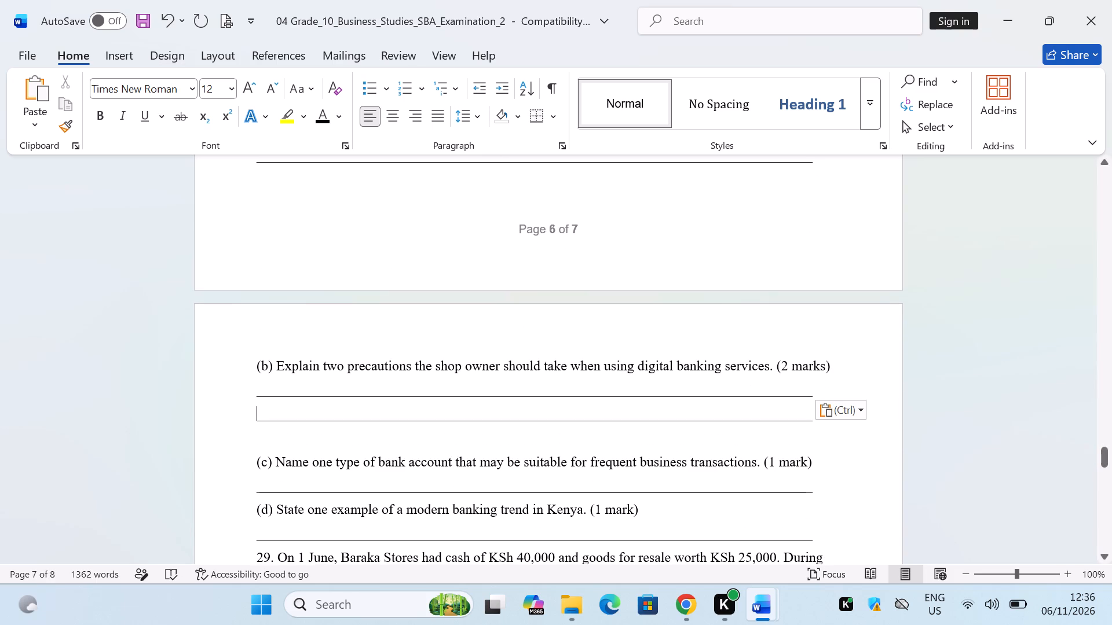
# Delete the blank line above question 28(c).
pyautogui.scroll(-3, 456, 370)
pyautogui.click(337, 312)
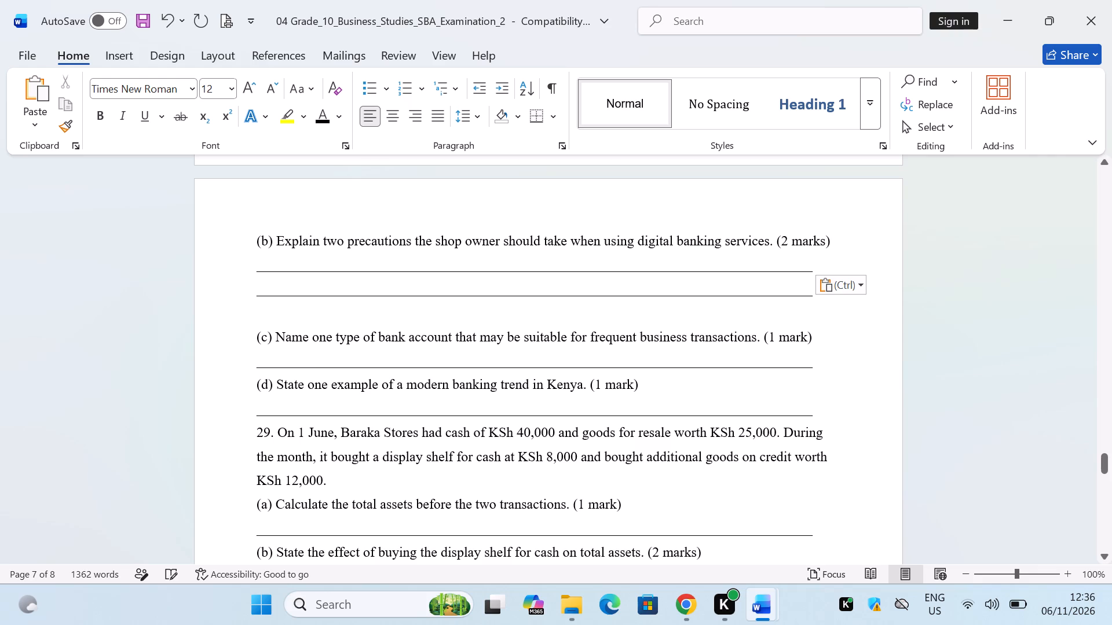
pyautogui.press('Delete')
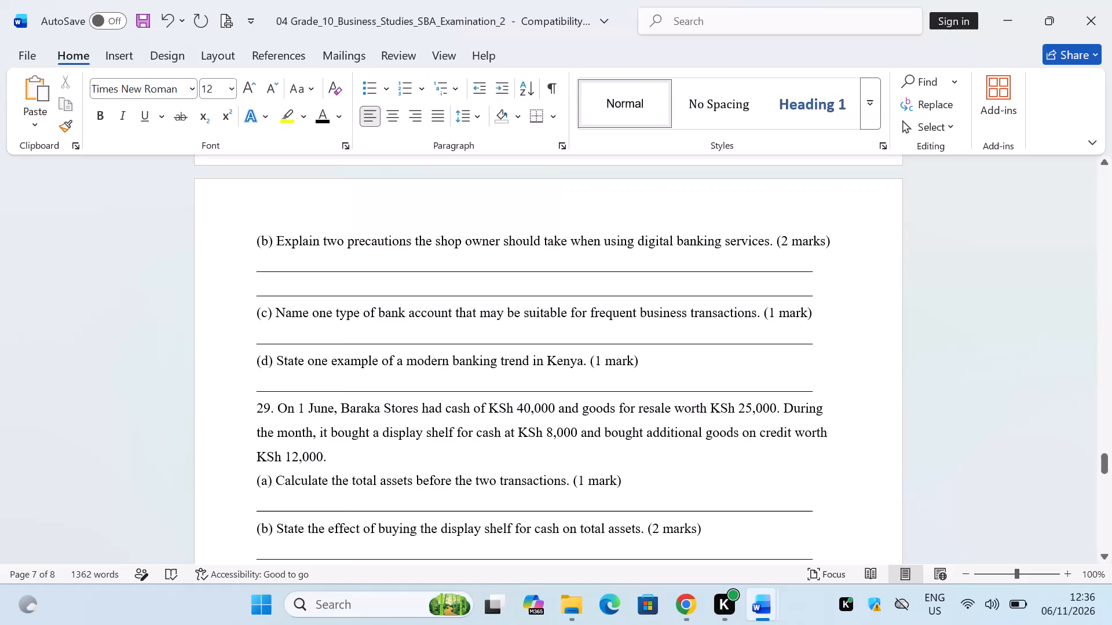
# Insert a blank line before question 29 to separate it from question 28(d), and save the document.
pyautogui.scroll(-2, 576, 357)
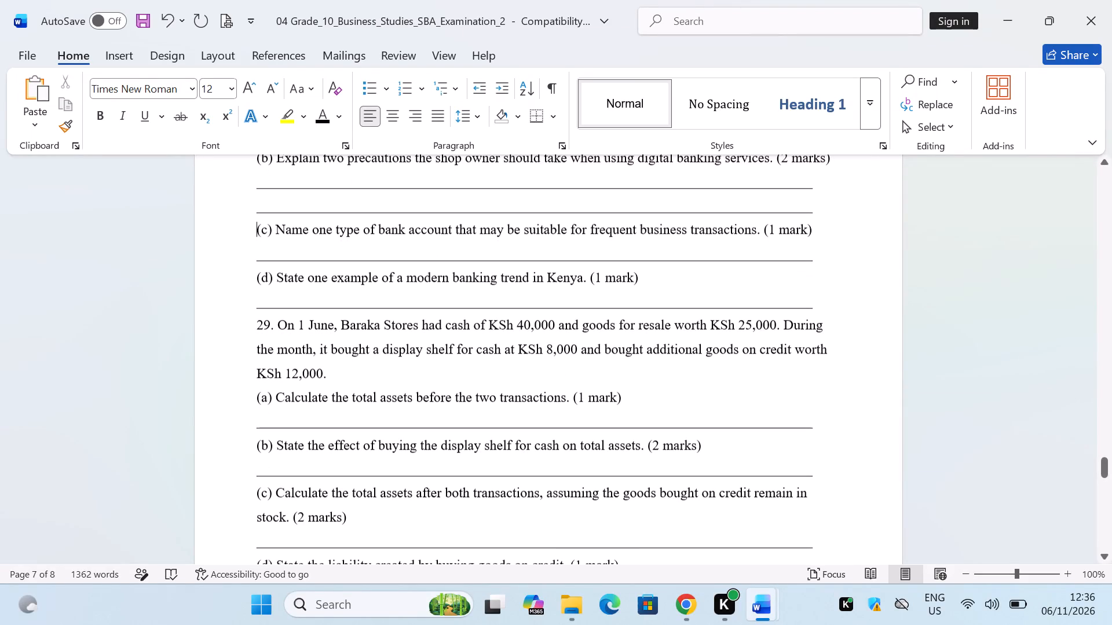
pyautogui.click(251, 319)
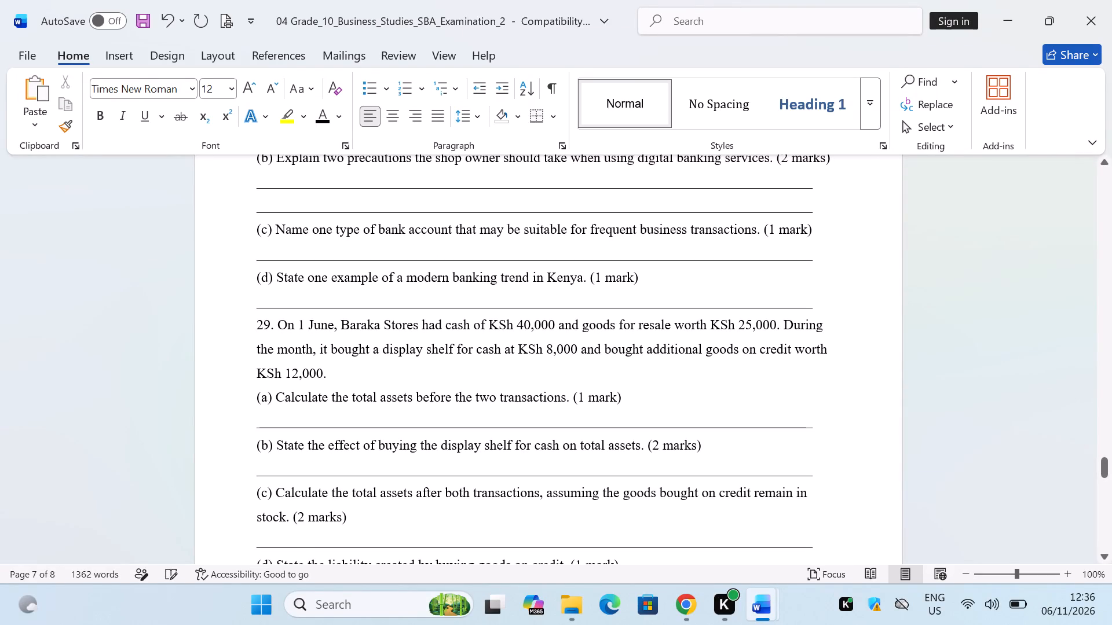
pyautogui.press('Return')
pyautogui.click(139, 22)
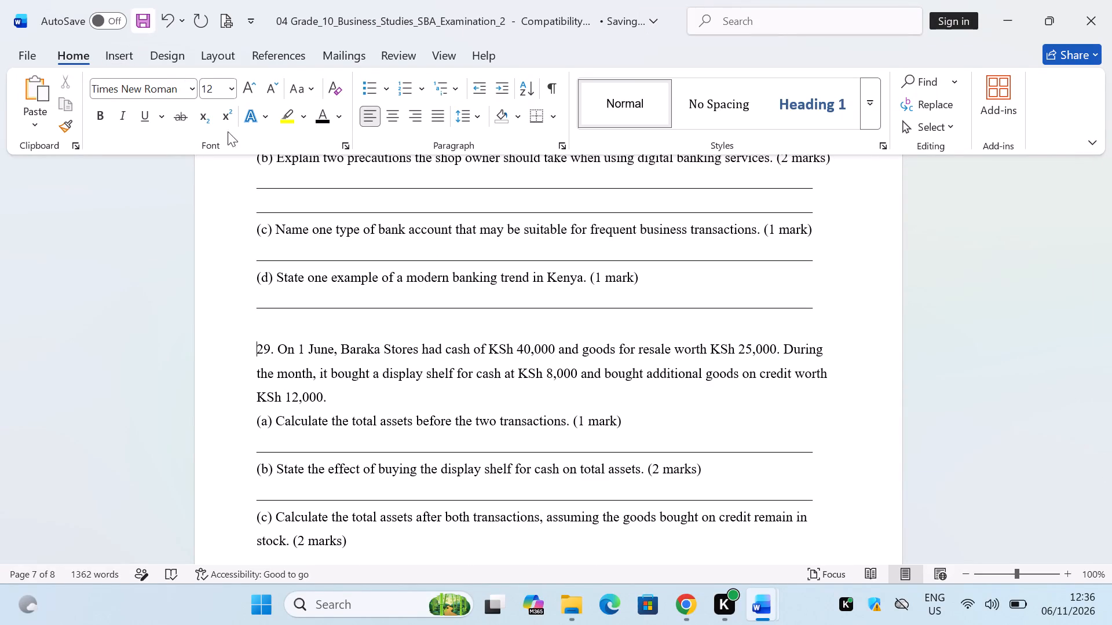
# Replace the ruled answer line under question 29(a) with three blank lines for workings.
pyautogui.scroll(-2, 388, 297)
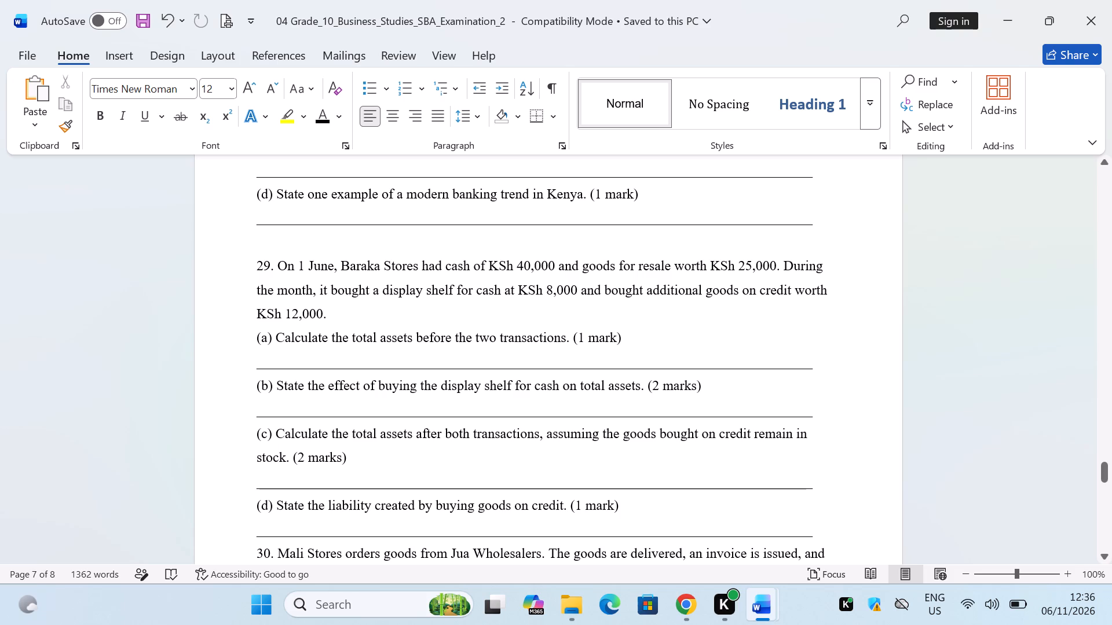
pyautogui.click(641, 332)
pyautogui.press('Return')
pyautogui.press('Return')
pyautogui.press('Return')
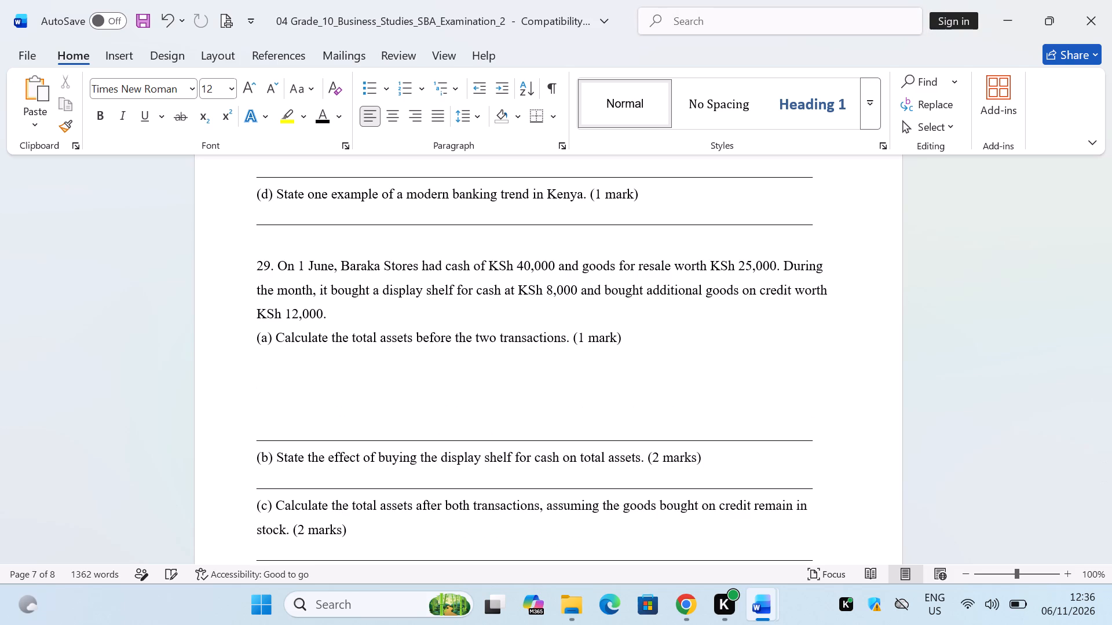
pyautogui.click(231, 440)
pyautogui.press('Delete')
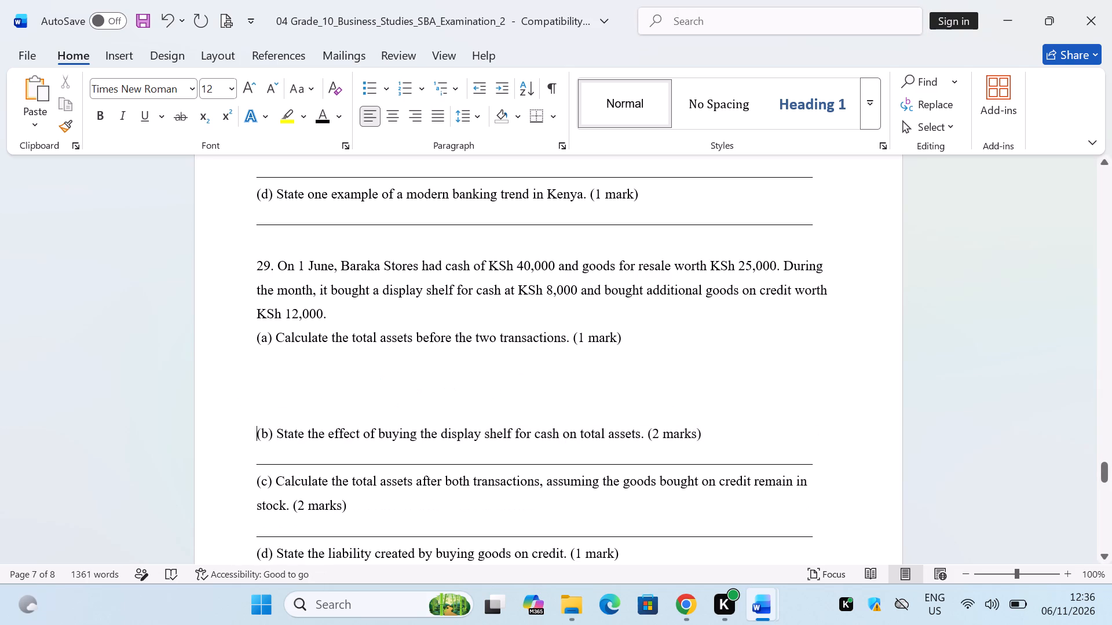
# Paste the copied ruled answer line under question 29(b) so that it has two answer lines.
pyautogui.scroll(-2, 477, 400)
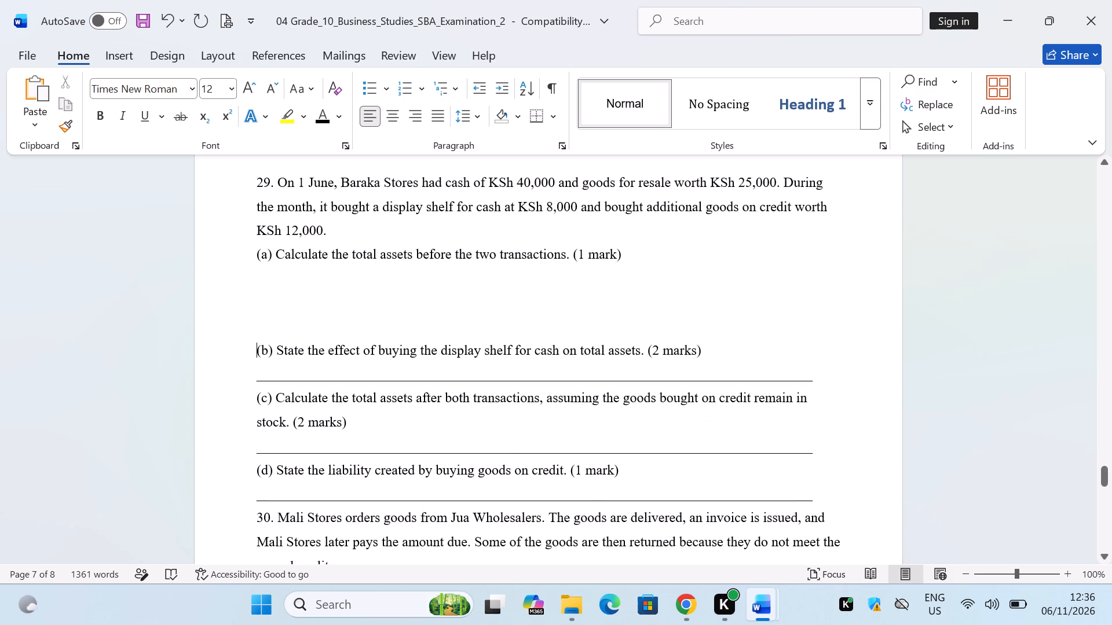
pyautogui.click(253, 380)
pyautogui.hotkey('ctrl', 'v')
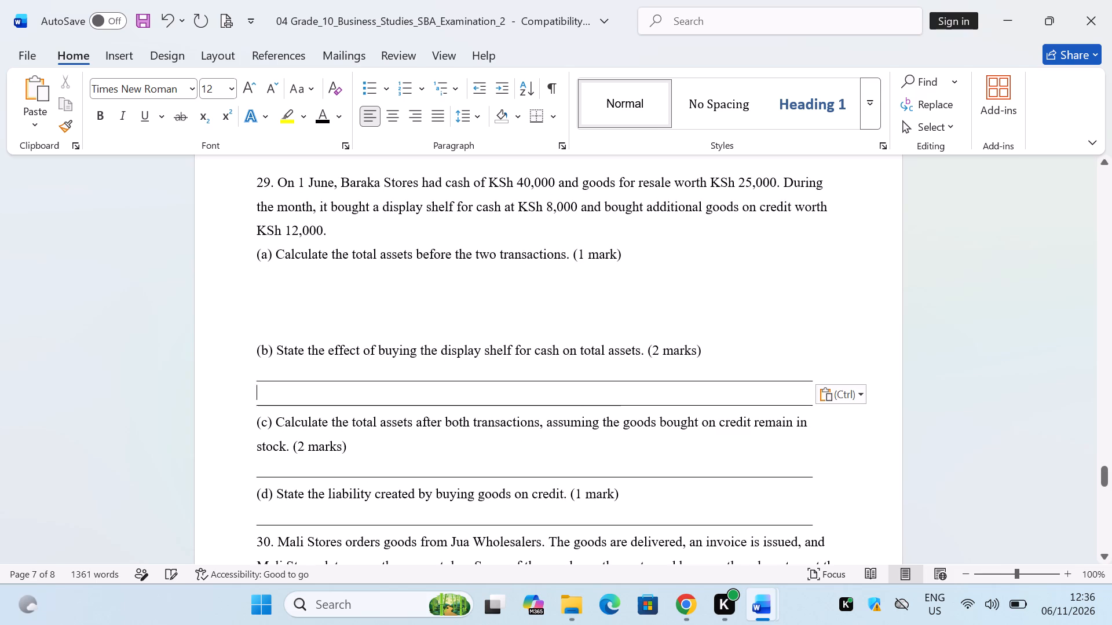
# Replace the ruled answer line under question 29(c) with four blank lines for workings, keeping the (d) label intact, and save the document.
pyautogui.scroll(-2, 300, 399)
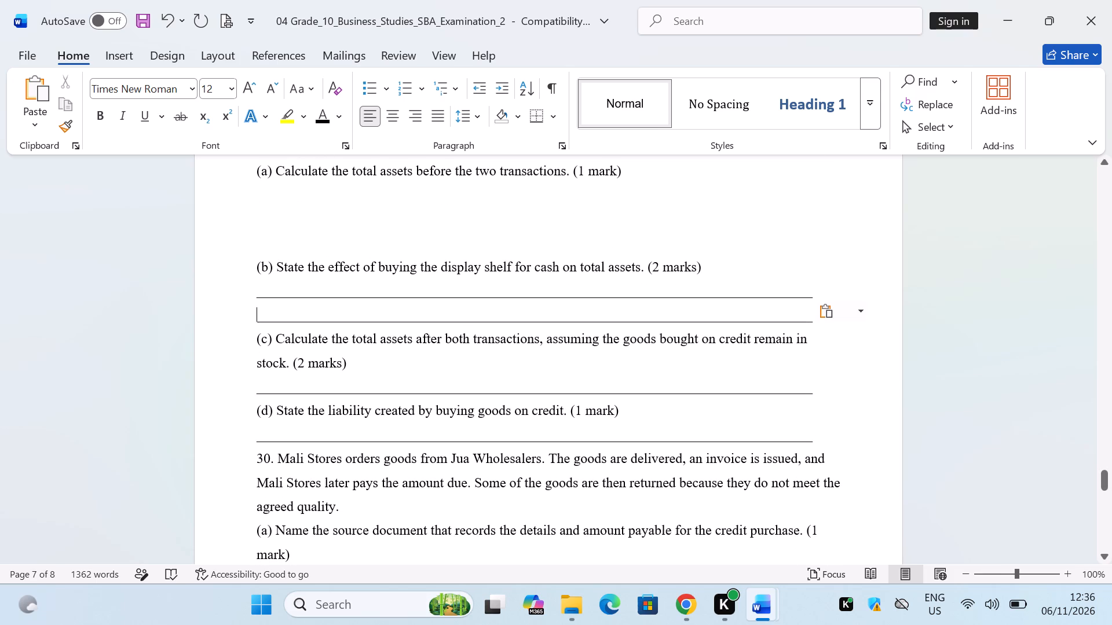
pyautogui.click(258, 384)
pyautogui.press('Return')
pyautogui.press('Return')
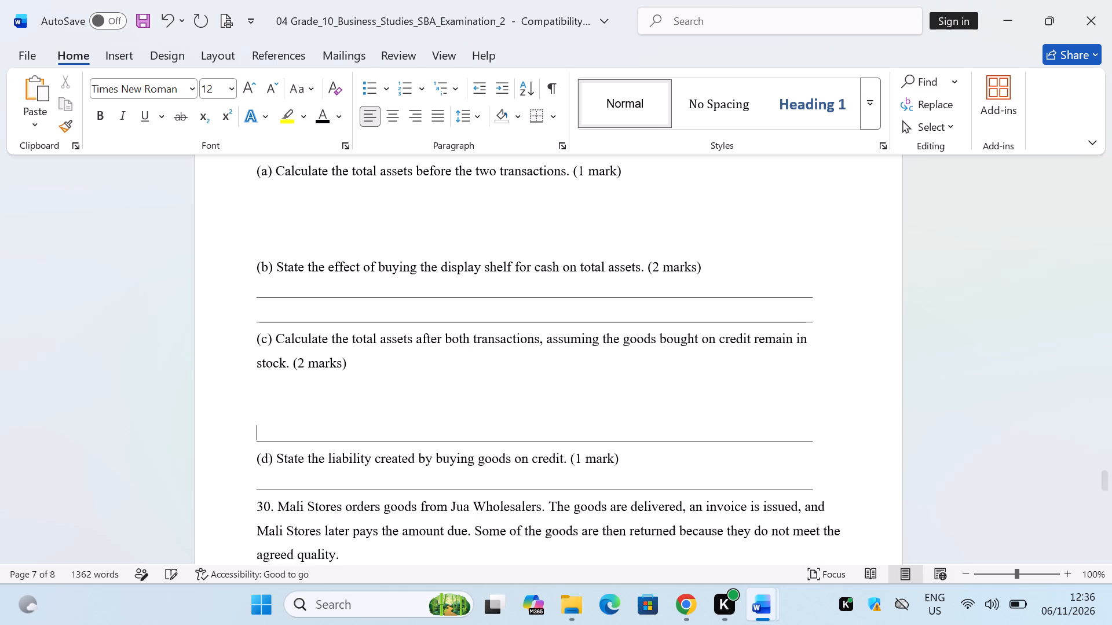
pyautogui.press('Return')
pyautogui.press('Return')
pyautogui.click(233, 490)
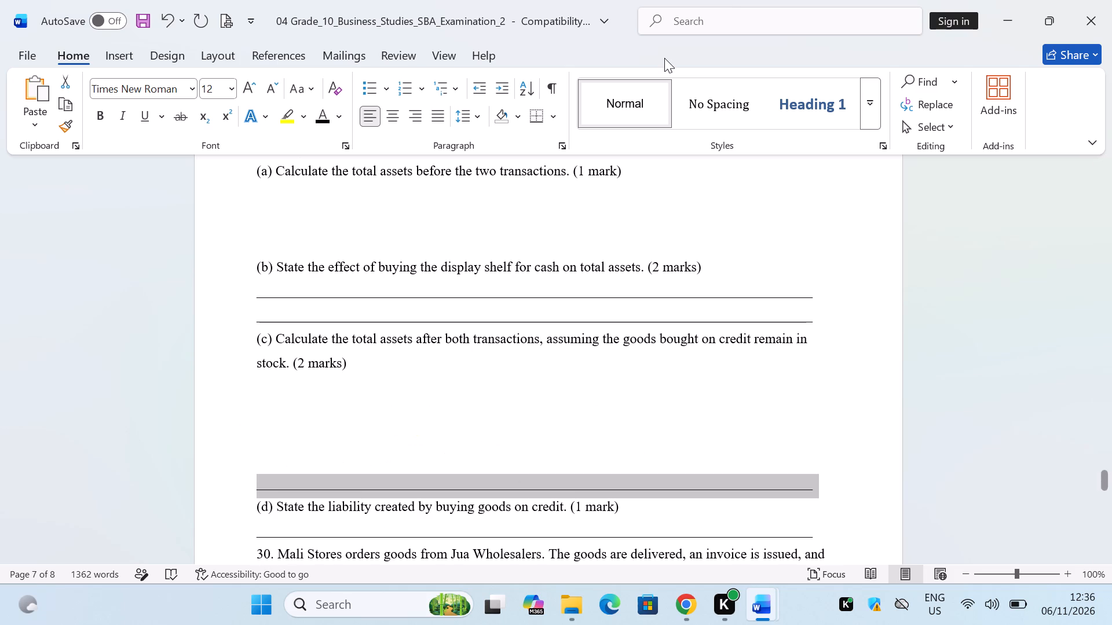
pyautogui.press('Delete')
pyautogui.press('Delete')
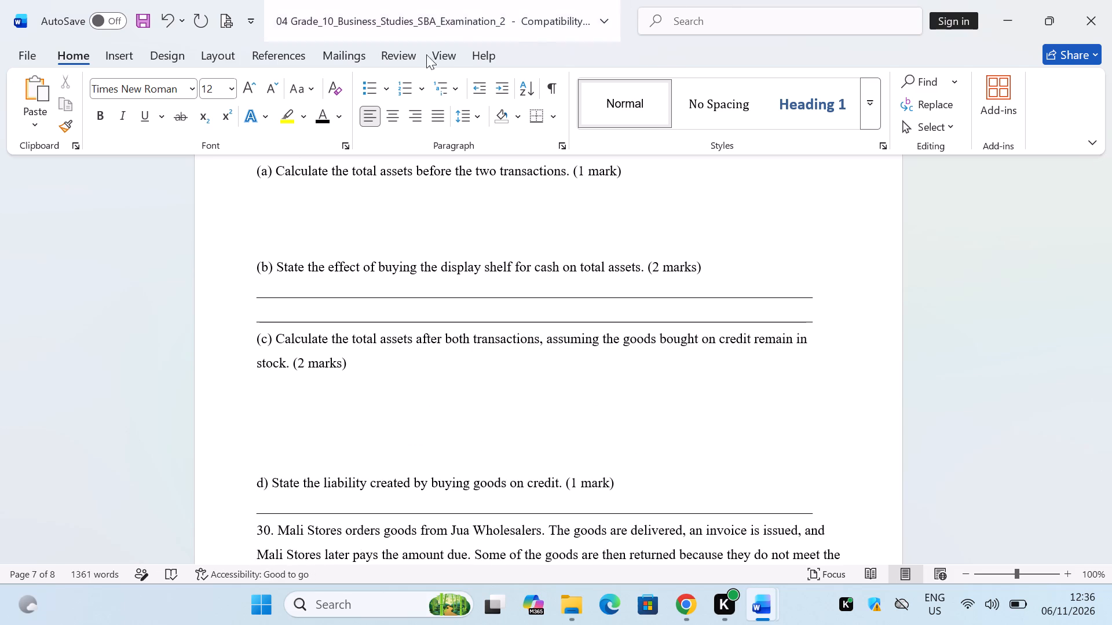
pyautogui.click(162, 19)
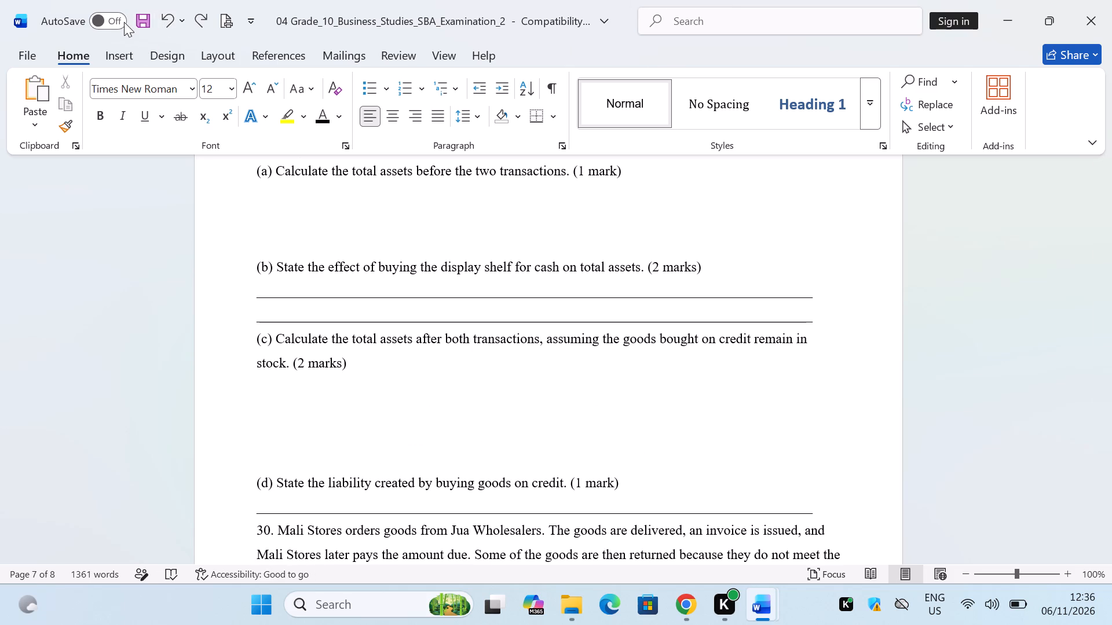
pyautogui.click(139, 20)
# Insert a blank line before question 30 to separate it from question 29(d).
pyautogui.scroll(-2, 418, 357)
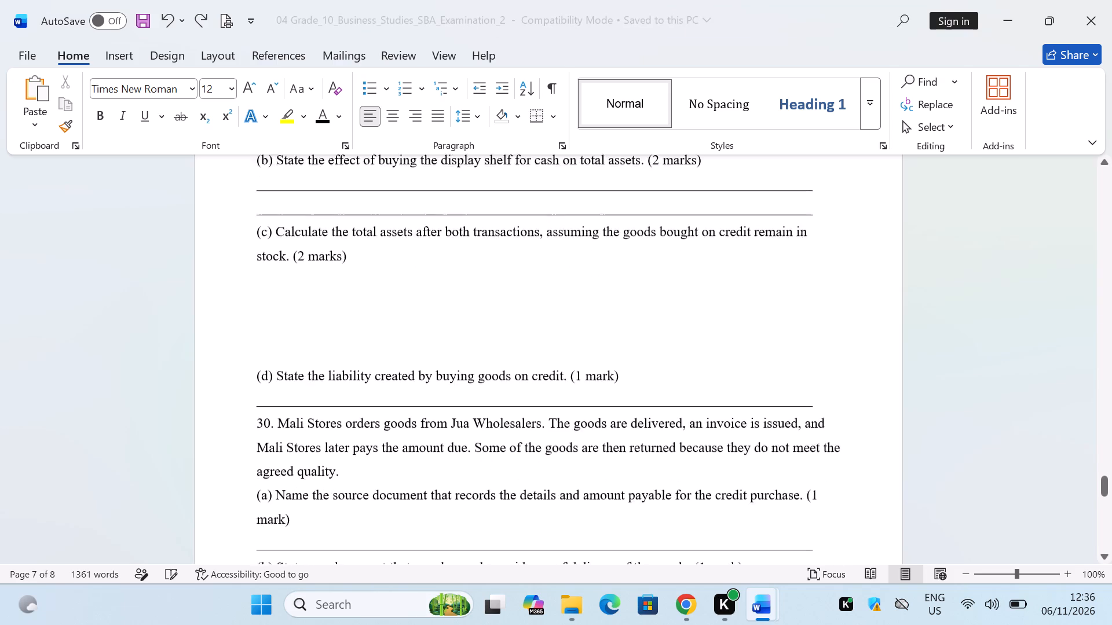
pyautogui.scroll(-5, 420, 347)
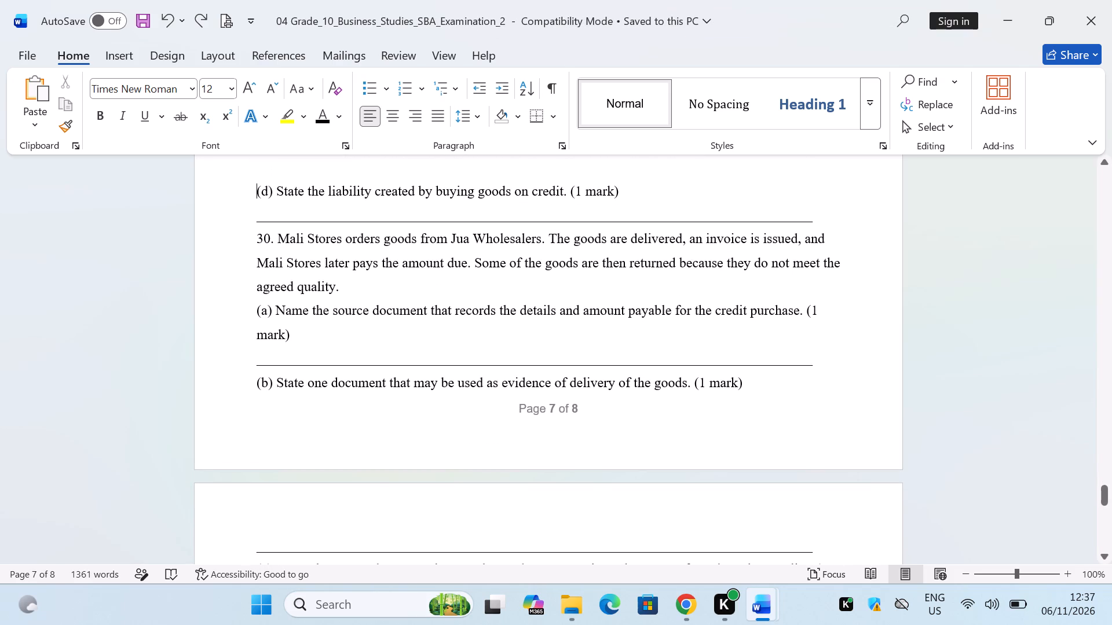
pyautogui.click(258, 243)
pyautogui.press('Return')
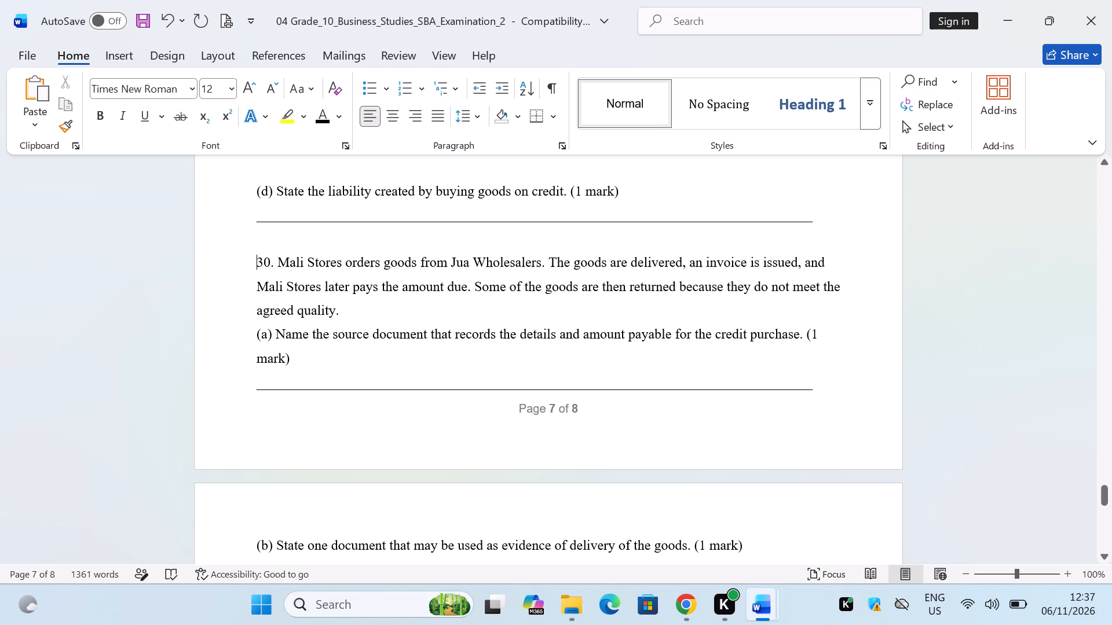
pyautogui.scroll(-2, 510, 328)
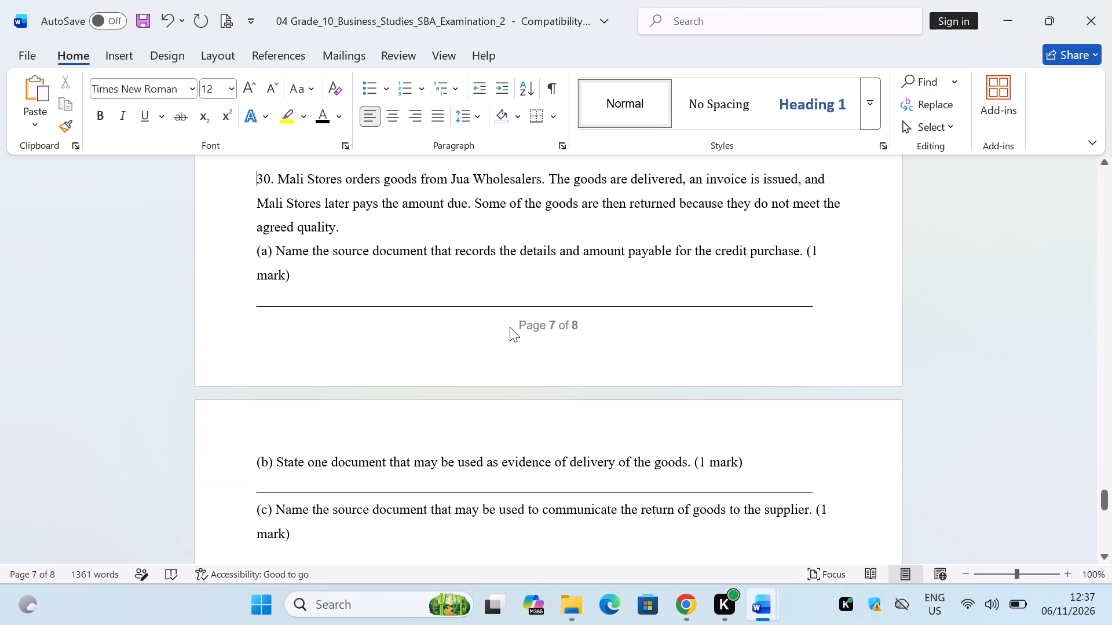
# Move the "(1 mark)" label of question 30(a) onto the second line, indented with a tab.
pyautogui.click(804, 254)
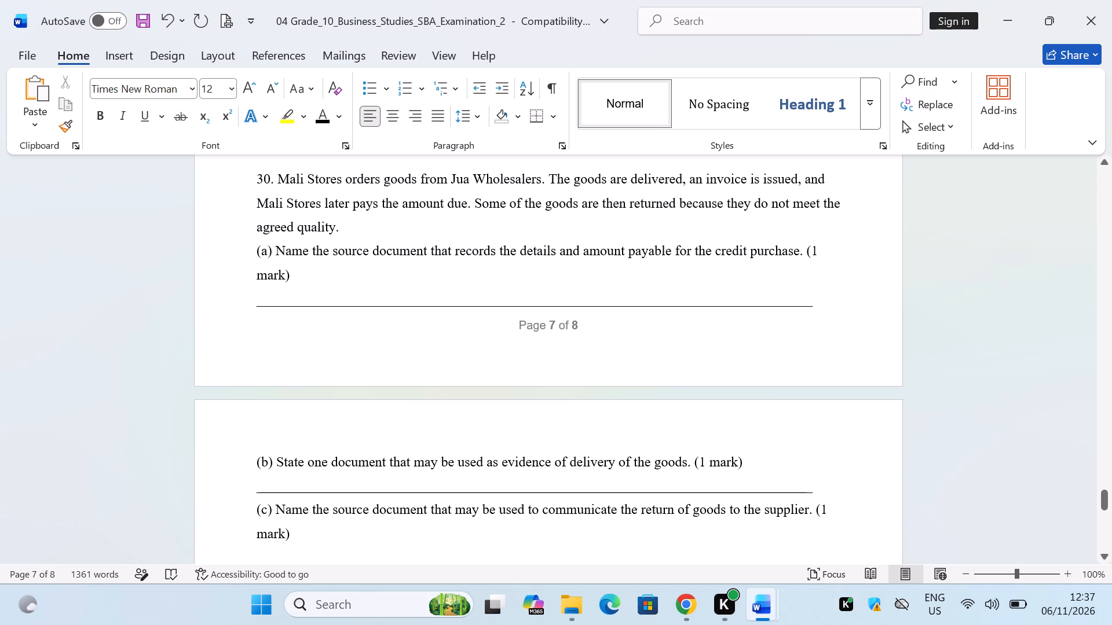
pyautogui.press('Right')
pyautogui.press('Tab')
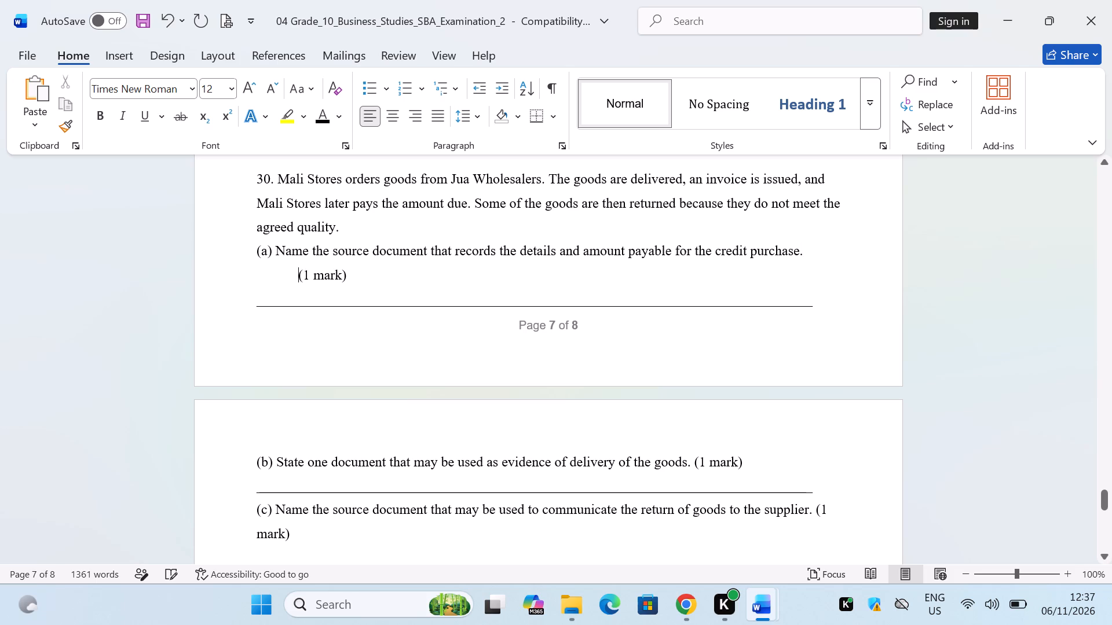
# Paste the copied ruled answer line under question 30(d) so that it has two answer lines.
pyautogui.scroll(-4, 356, 284)
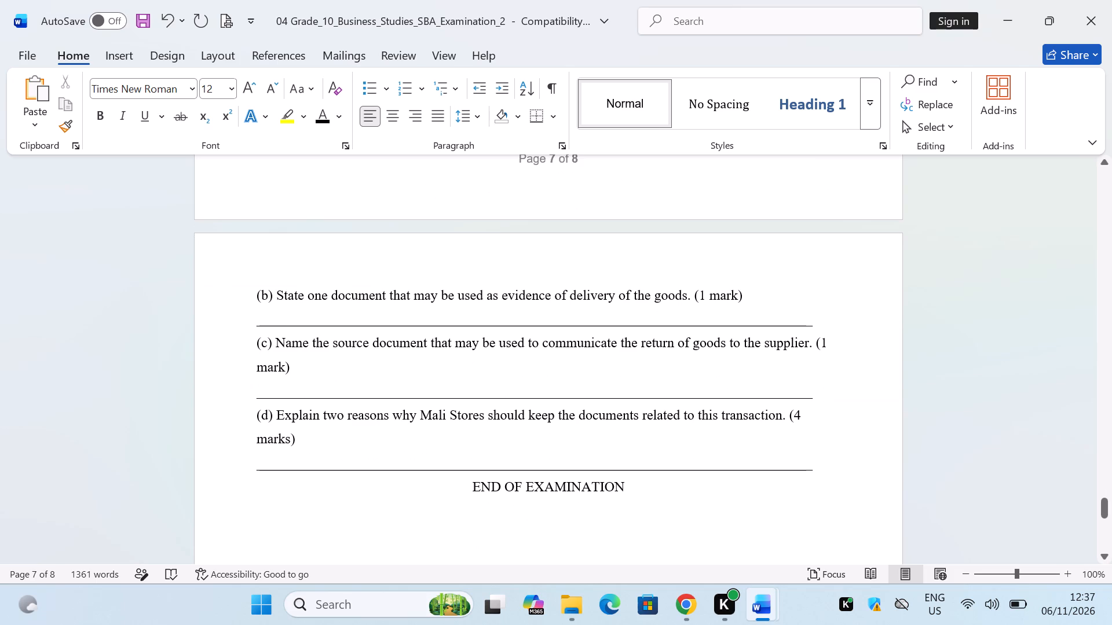
pyautogui.click(248, 471)
pyautogui.hotkey('ctrl', 'v')
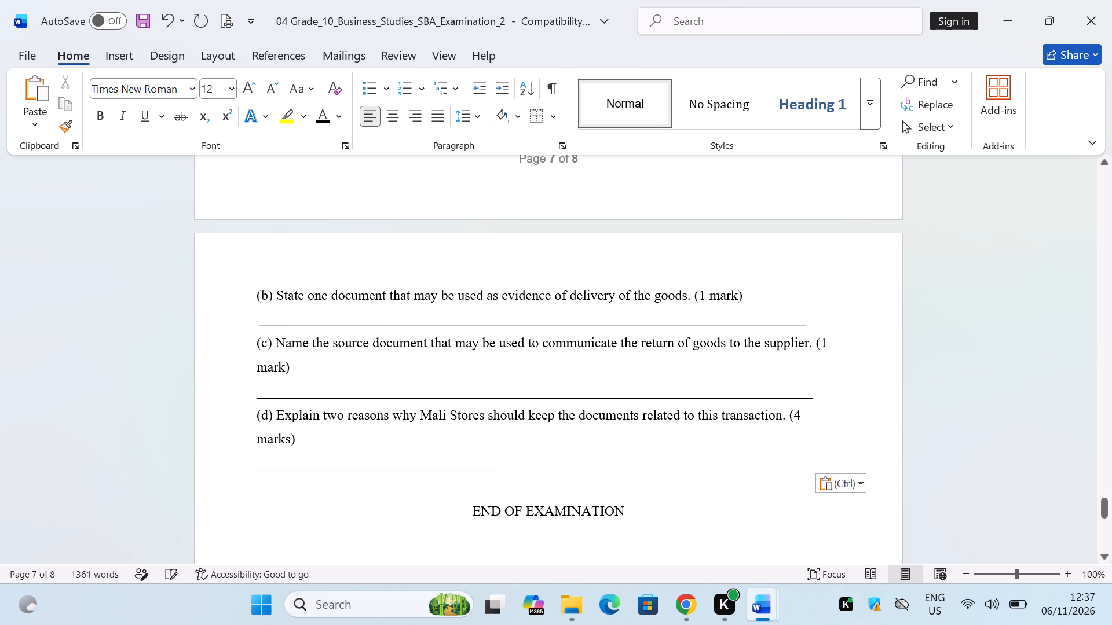
# Insert a blank line above END OF EXAMINATION to separate it from question 30(d).
pyautogui.scroll(-3, 378, 436)
pyautogui.click(477, 382)
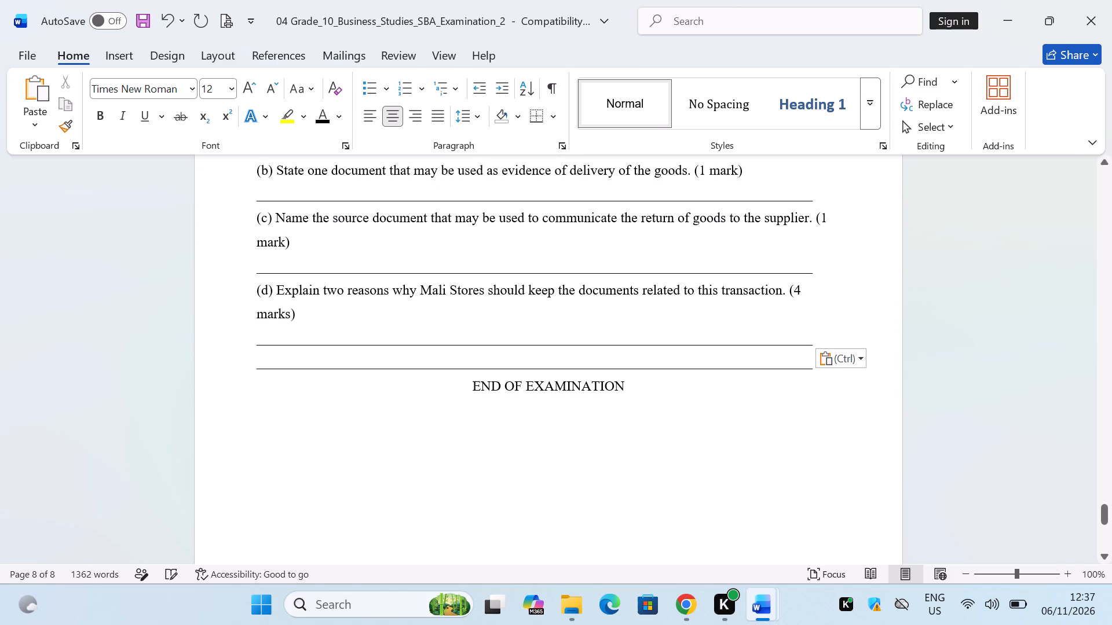
pyautogui.click(467, 395)
pyautogui.press('Return')
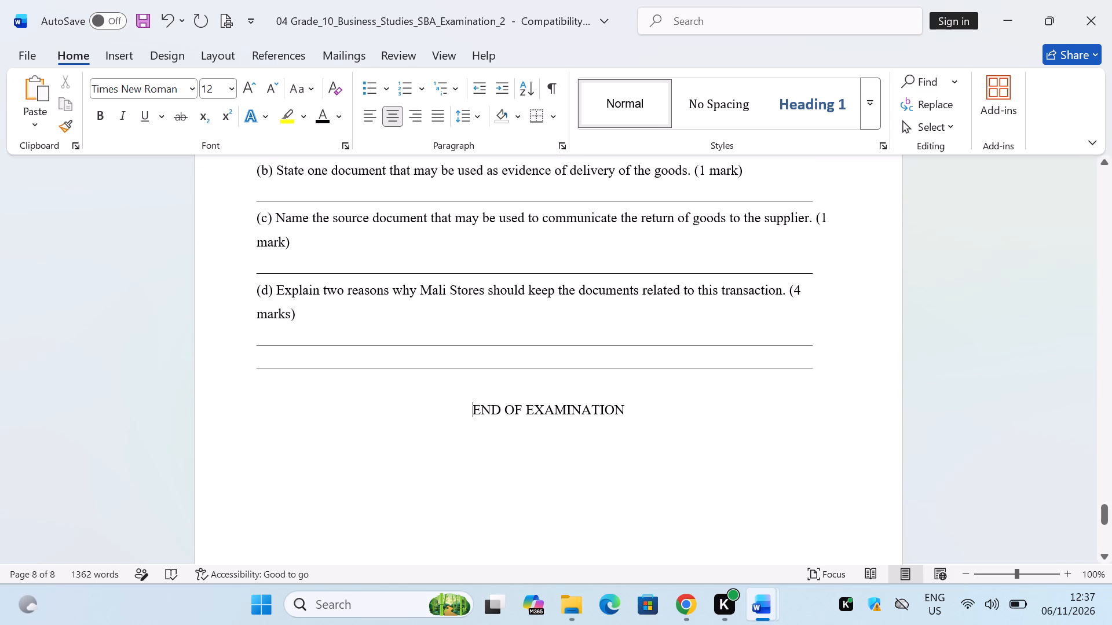
# Make the END OF EXAMINATION line bold and save the document.
pyautogui.click(232, 421)
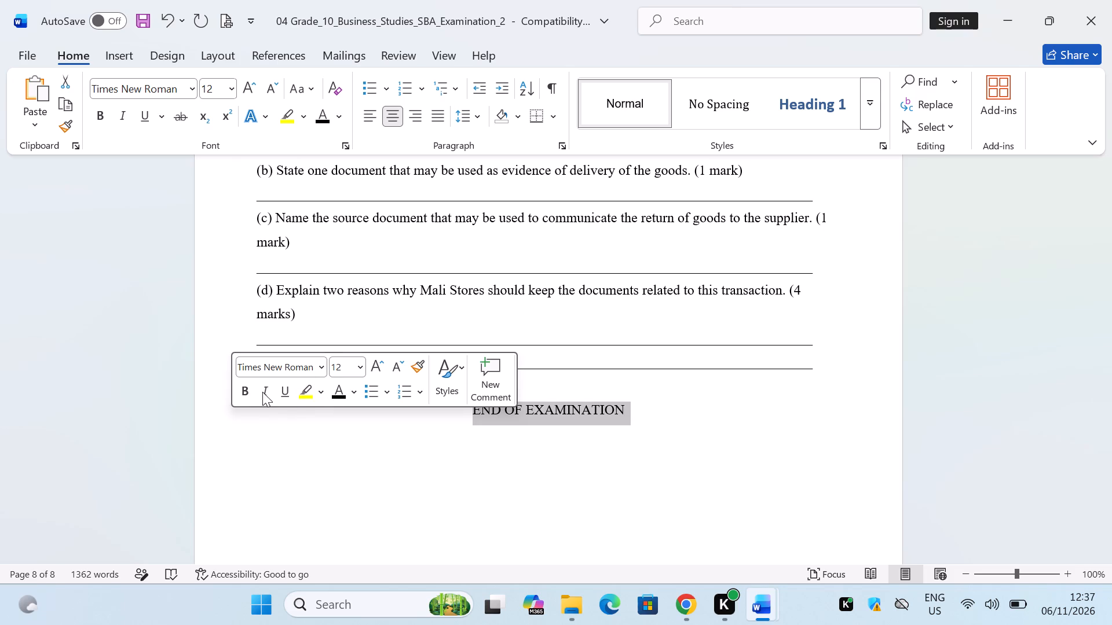
pyautogui.click(250, 393)
pyautogui.click(131, 20)
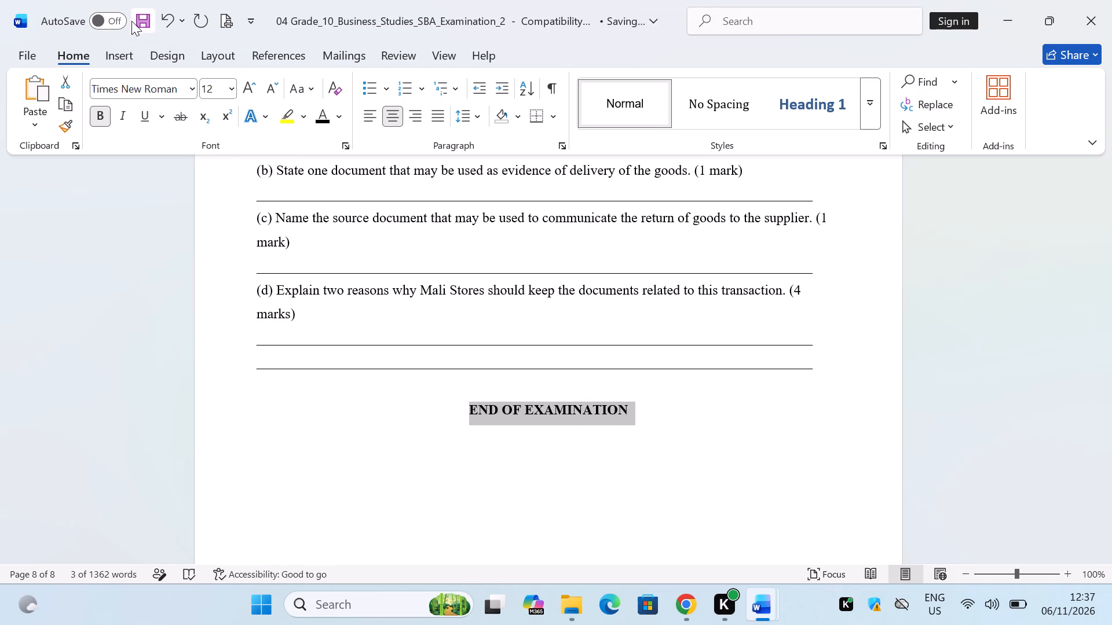
pyautogui.click(141, 21)
# Review the page layout and answer spaces throughout Sample Examination 2, then save and close the document.
pyautogui.scroll(10, 503, 336)
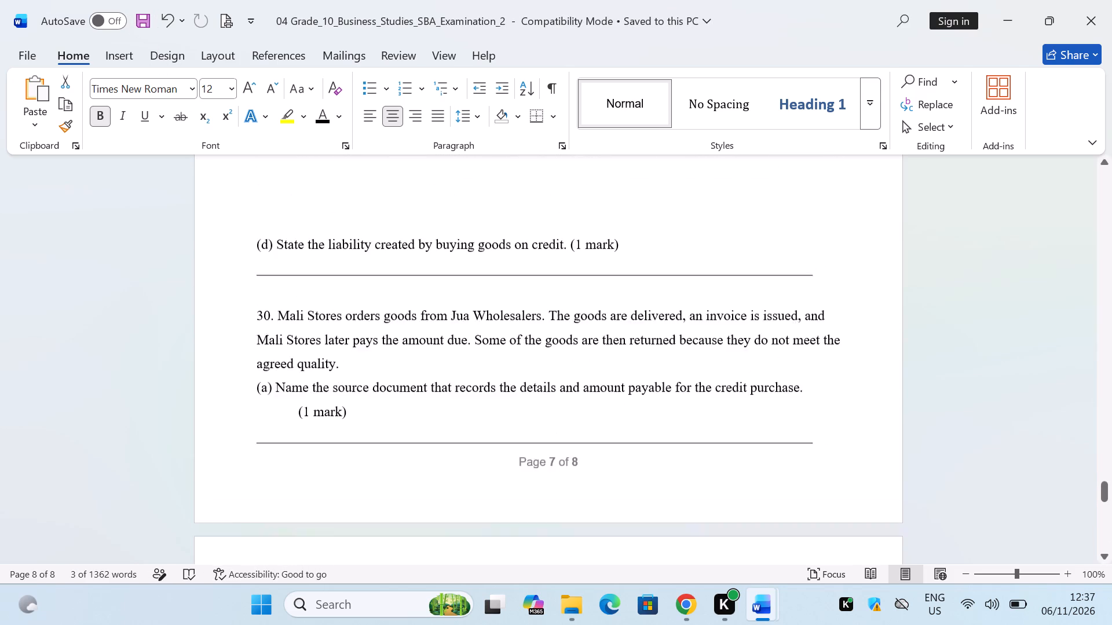
pyautogui.scroll(14, 523, 363)
pyautogui.scroll(-1, 523, 363)
pyautogui.scroll(9, 523, 363)
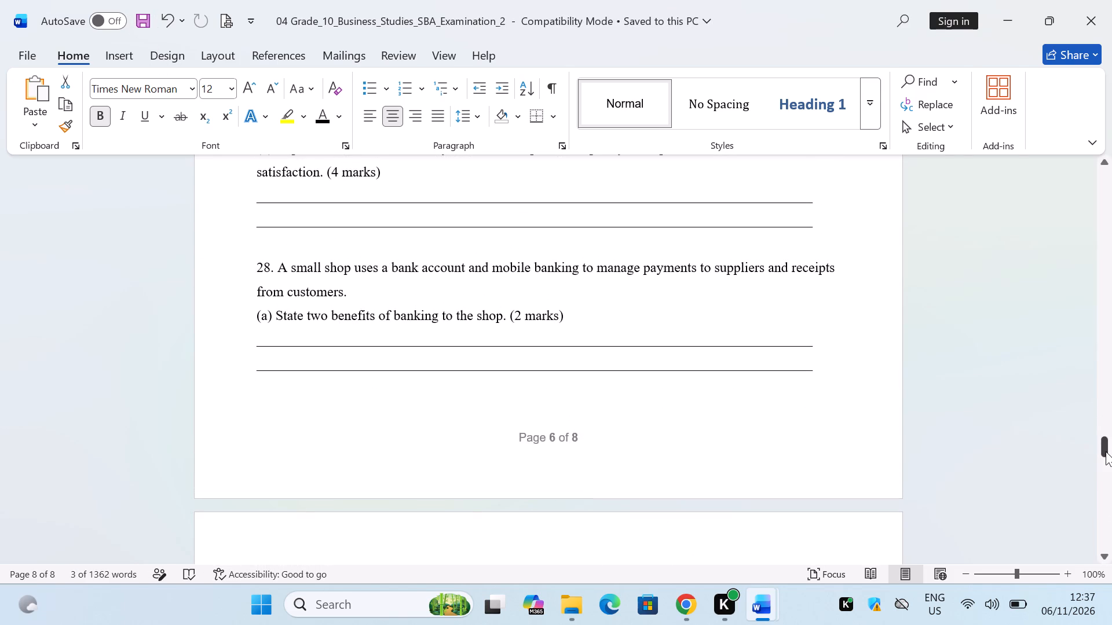
pyautogui.moveTo(1106, 450); pyautogui.dragTo(1109, 171)
pyautogui.scroll(2, 506, 296)
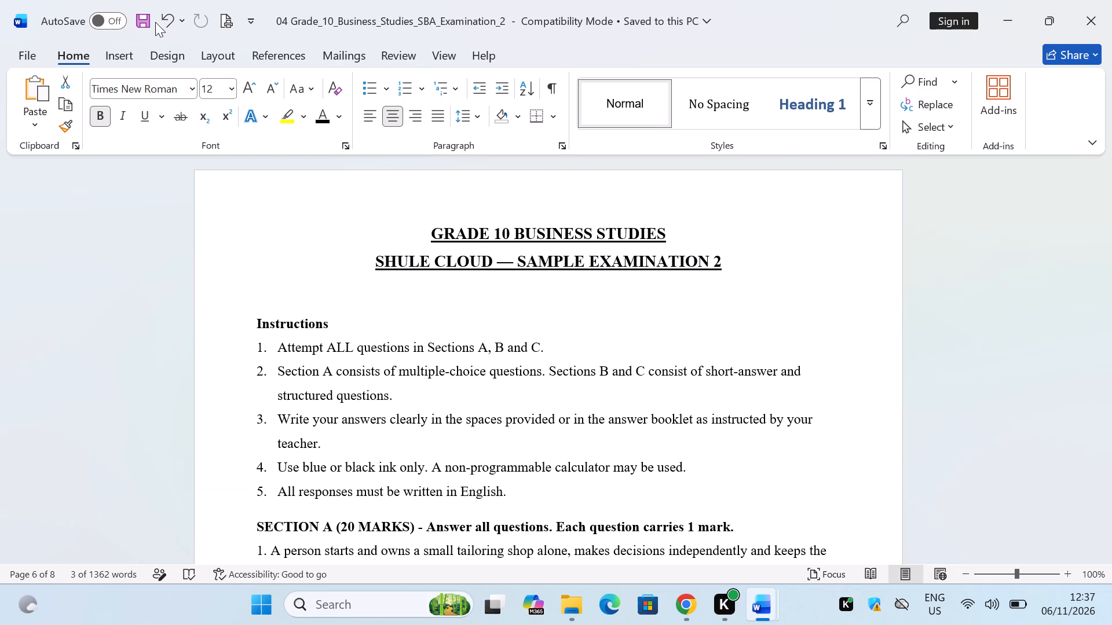
pyautogui.click(147, 20)
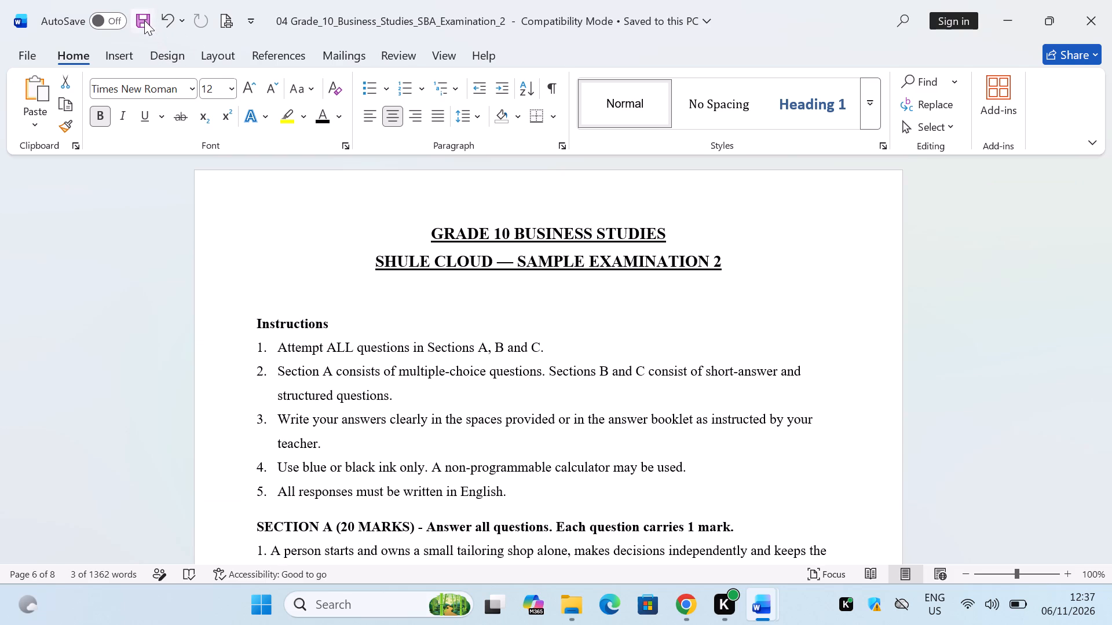
pyautogui.click(144, 20)
pyautogui.scroll(3, 455, 308)
pyautogui.scroll(-12, 398, 328)
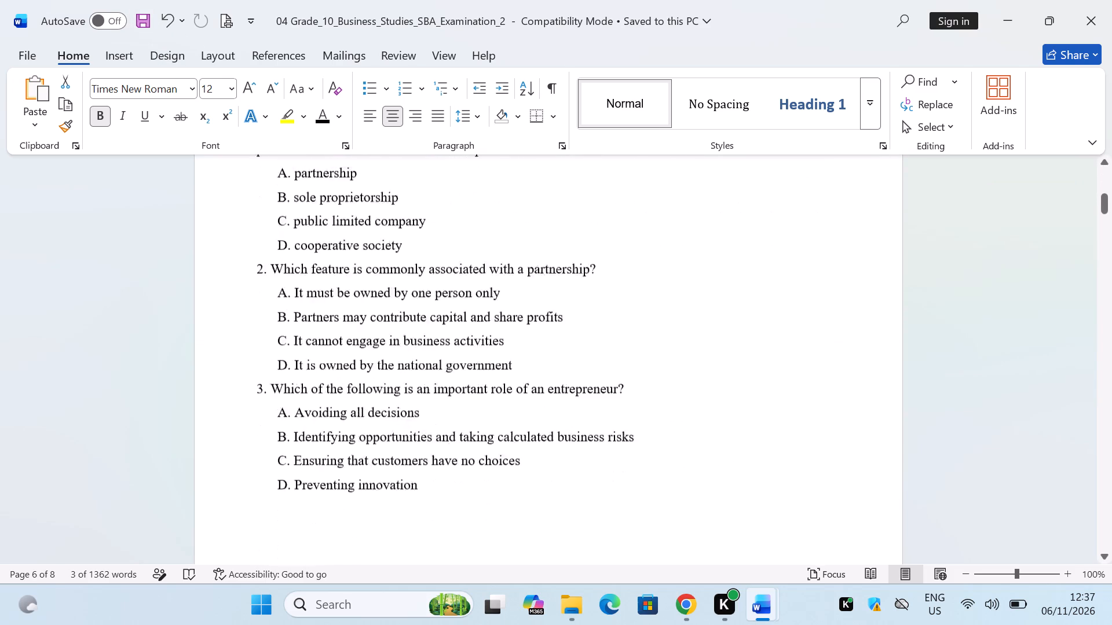
pyautogui.scroll(-20, 397, 329)
pyautogui.scroll(1, 398, 329)
pyautogui.scroll(-9, 398, 329)
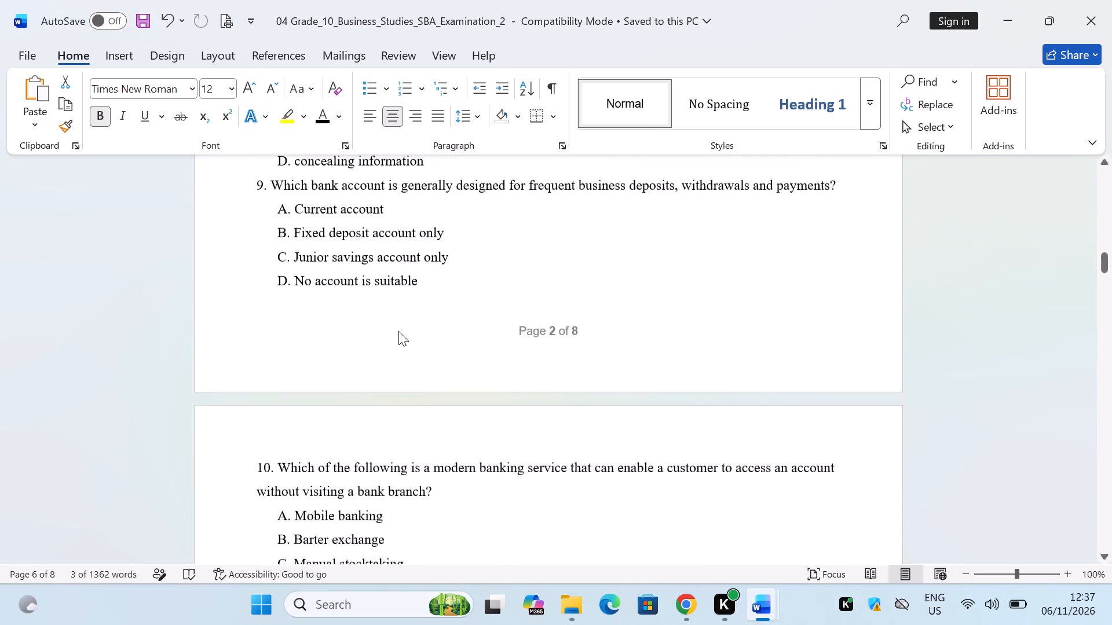
pyautogui.scroll(-20, 398, 331)
pyautogui.scroll(-8, 398, 331)
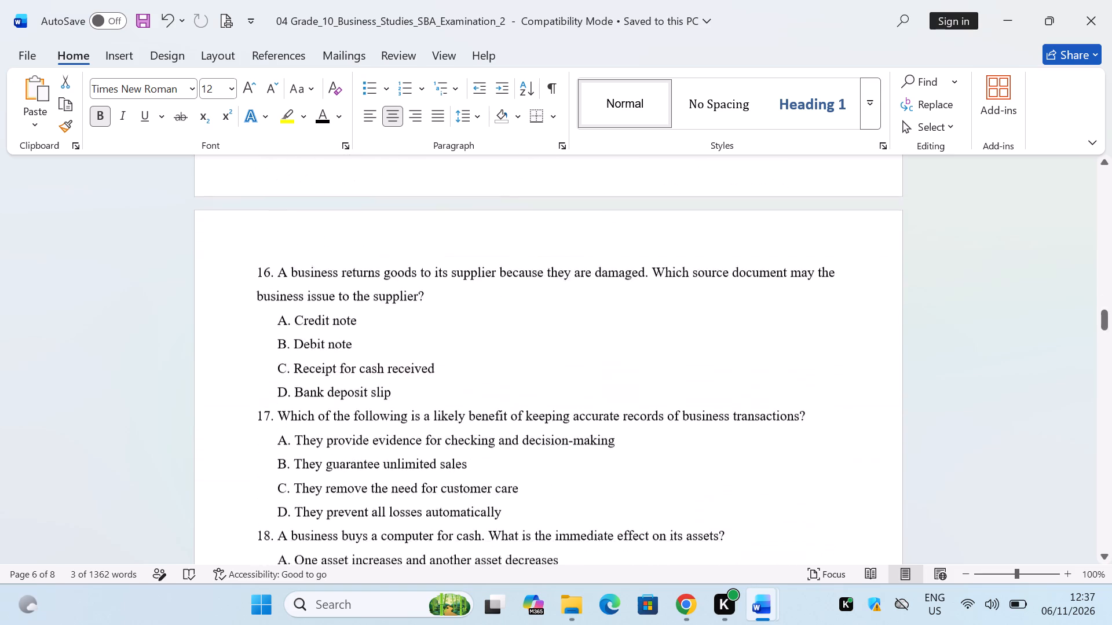
pyautogui.scroll(-15, 401, 333)
pyautogui.scroll(1, 401, 333)
pyautogui.scroll(-12, 401, 333)
pyautogui.scroll(1, 401, 333)
pyautogui.scroll(-20, 402, 333)
pyautogui.scroll(-3, 402, 333)
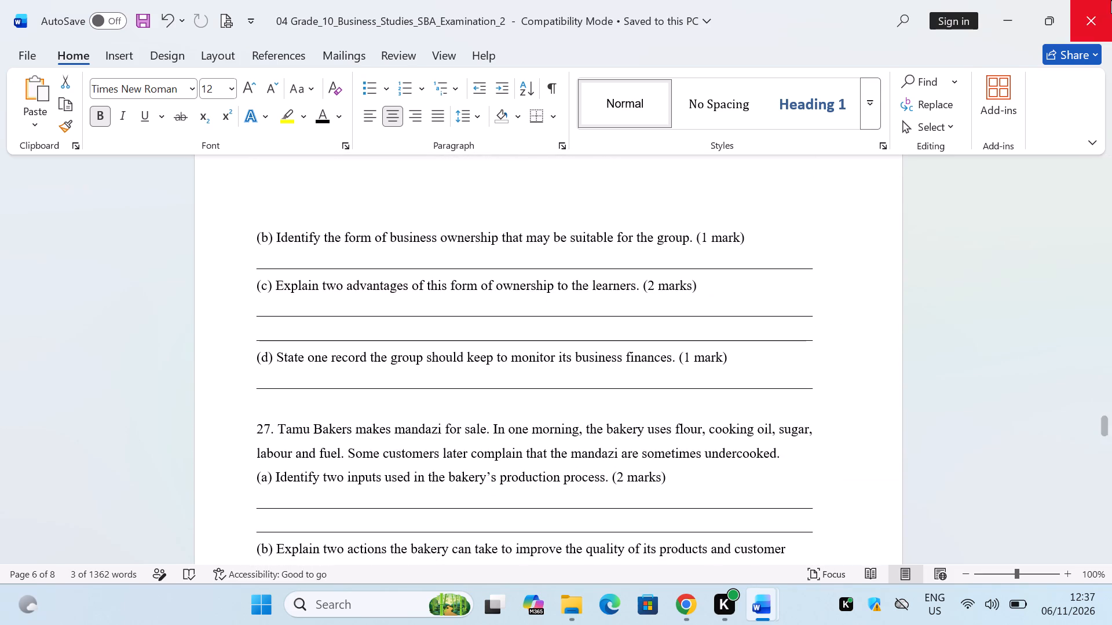
pyautogui.click(1104, 0)
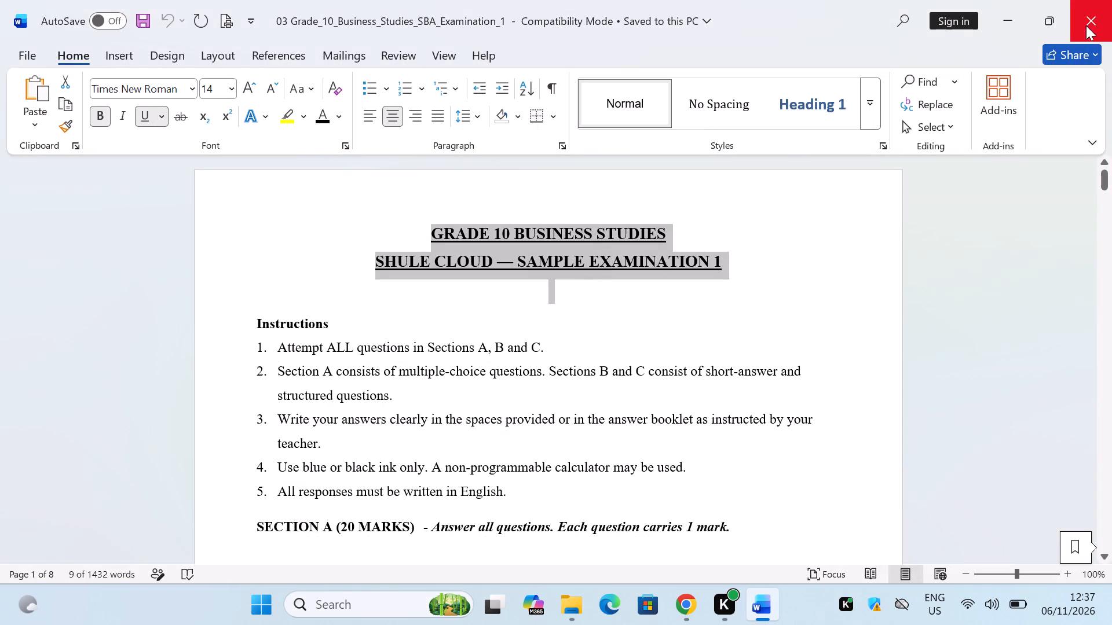
# Open 05 Business_Studies_Grade10_SBA_Paper1_Question_Paper from the Exams 1 folder and enable it for editing.
pyautogui.click(1005, 15)
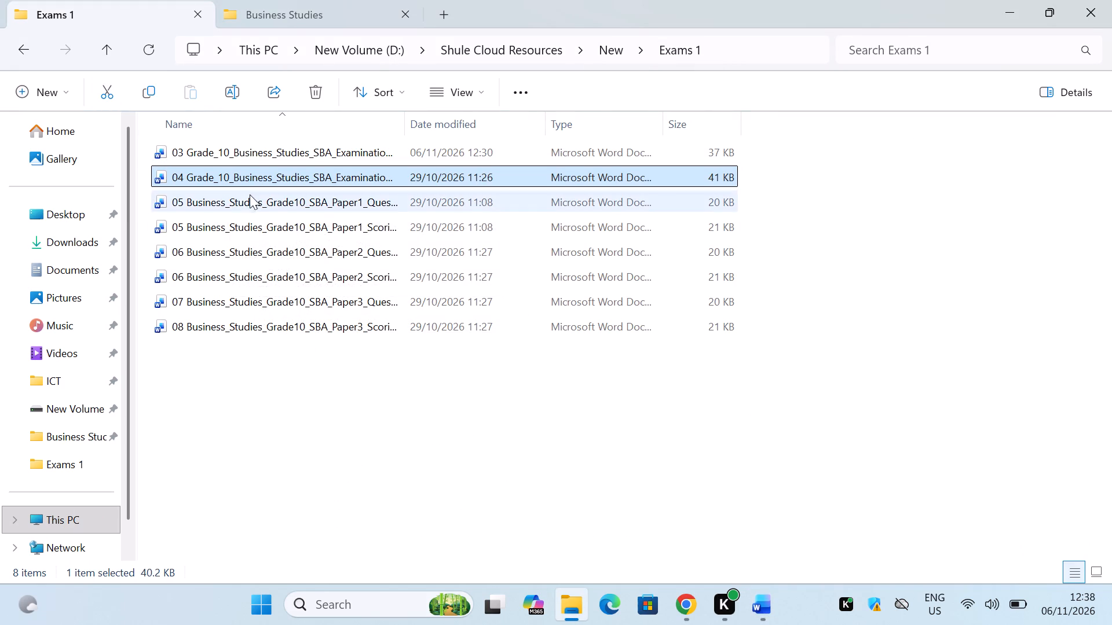
pyautogui.doubleClick(234, 200)
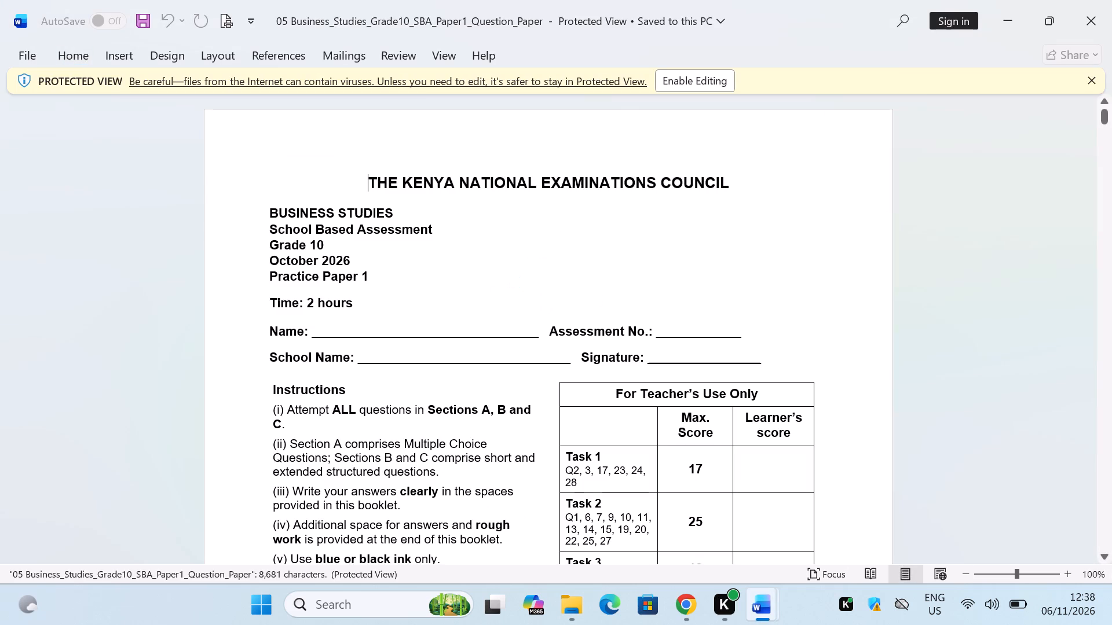
pyautogui.scroll(-7, 478, 281)
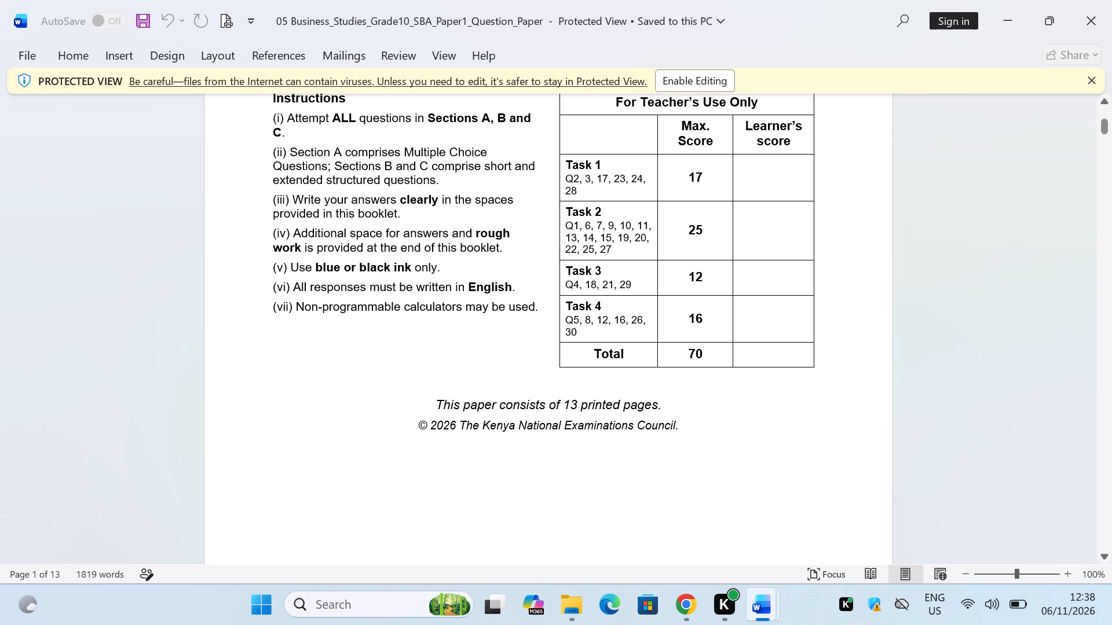
pyautogui.click(681, 84)
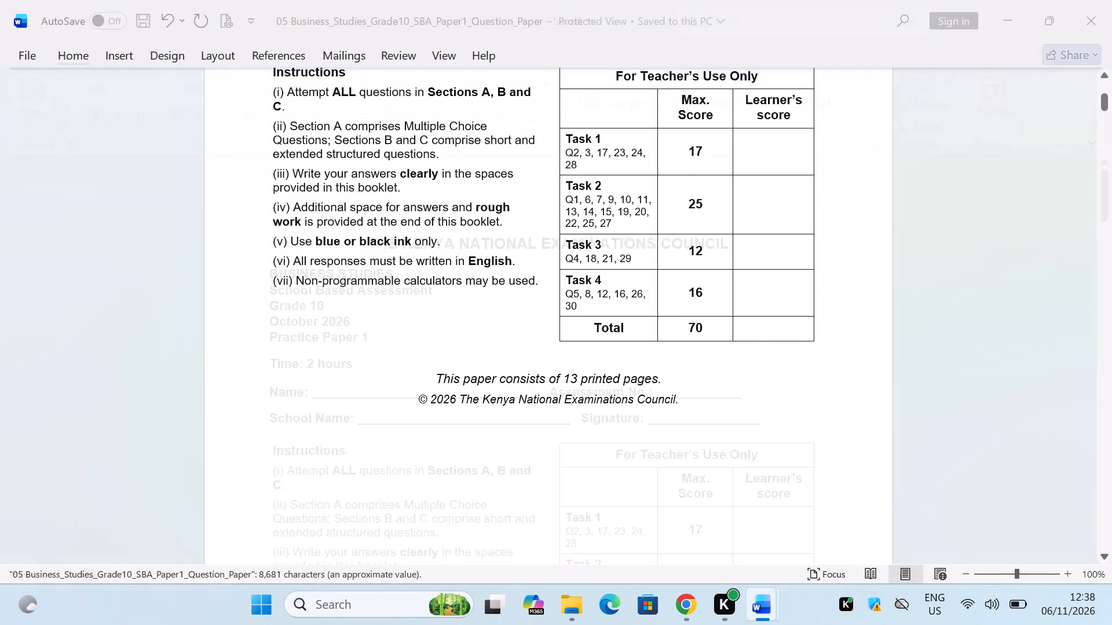
# Delete all the Kenya National Examinations Council cover page content before Section A and insert a blank line above the Section A heading.
pyautogui.scroll(2, 595, 202)
pyautogui.scroll(-3, 390, 333)
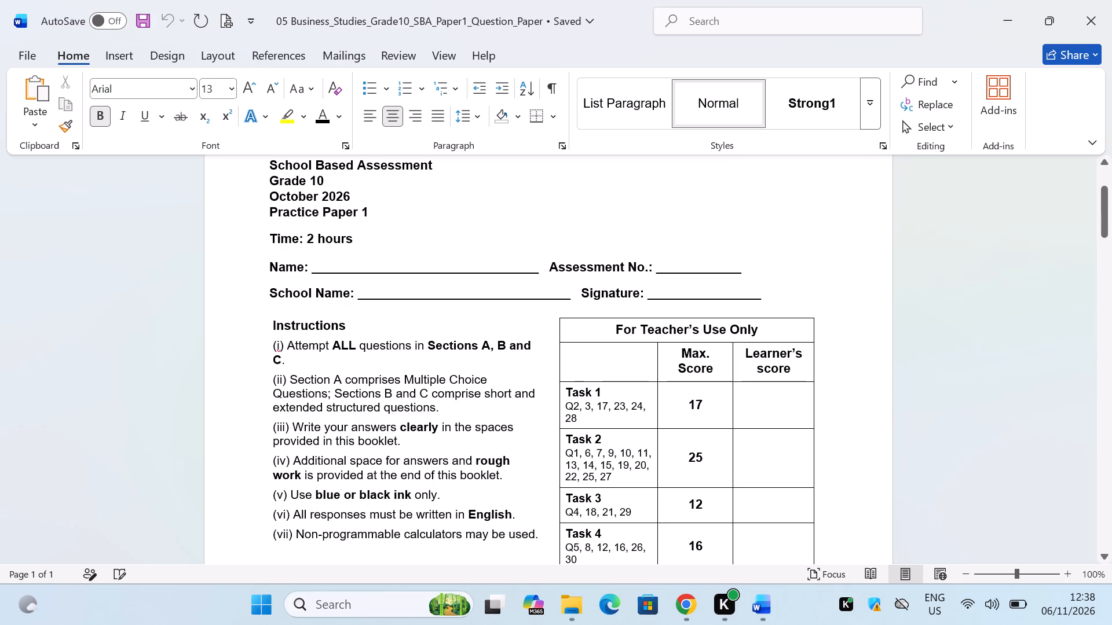
pyautogui.scroll(-8, 440, 328)
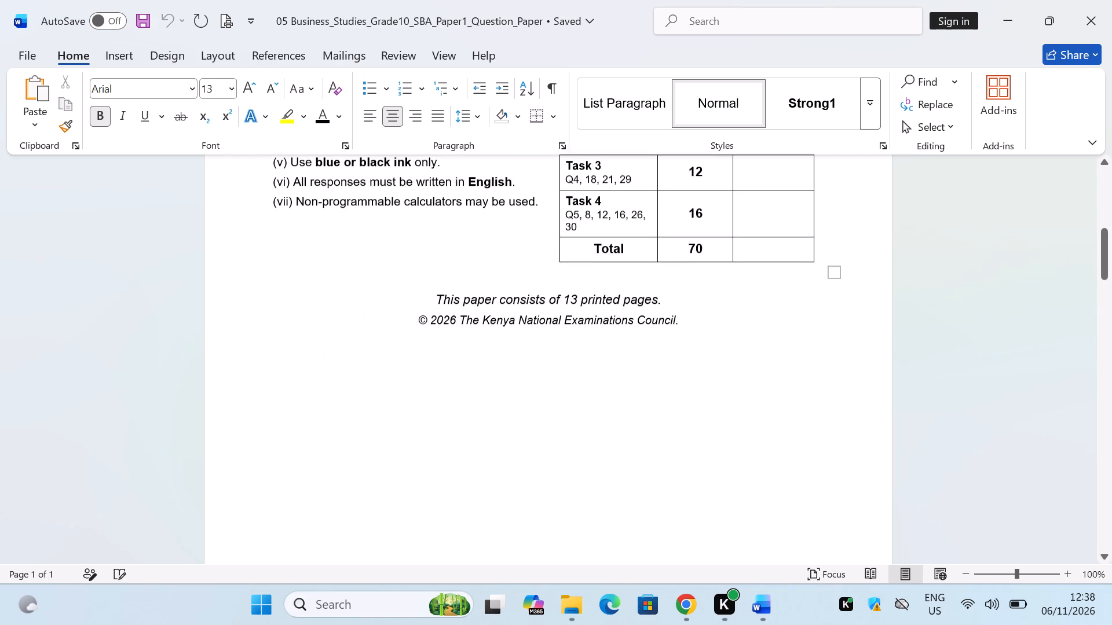
pyautogui.scroll(-9, 440, 326)
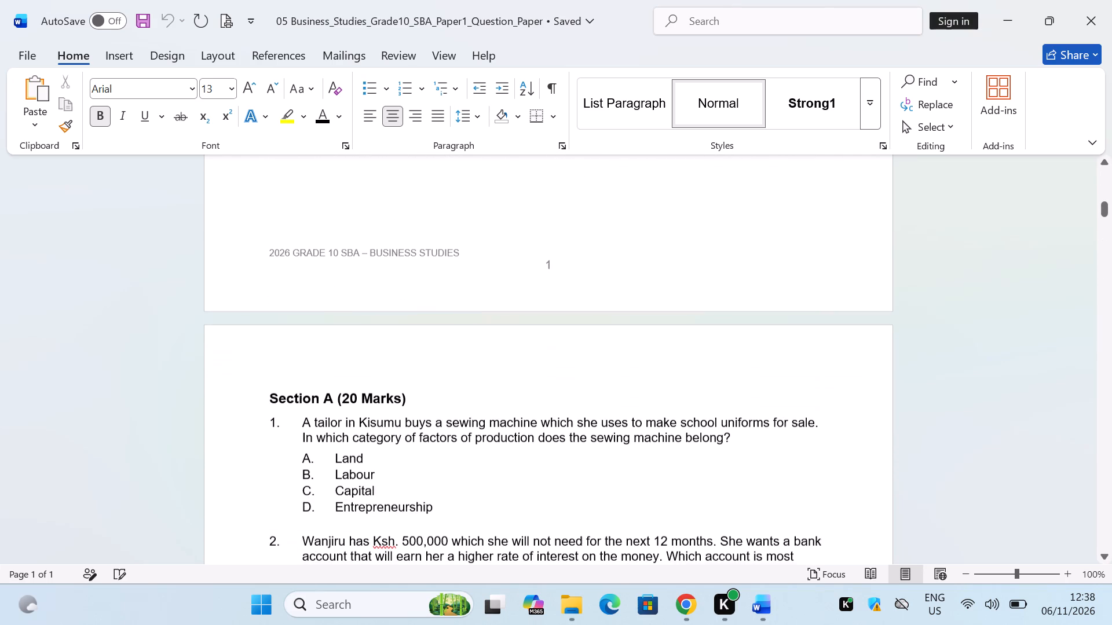
pyautogui.scroll(10, 475, 309)
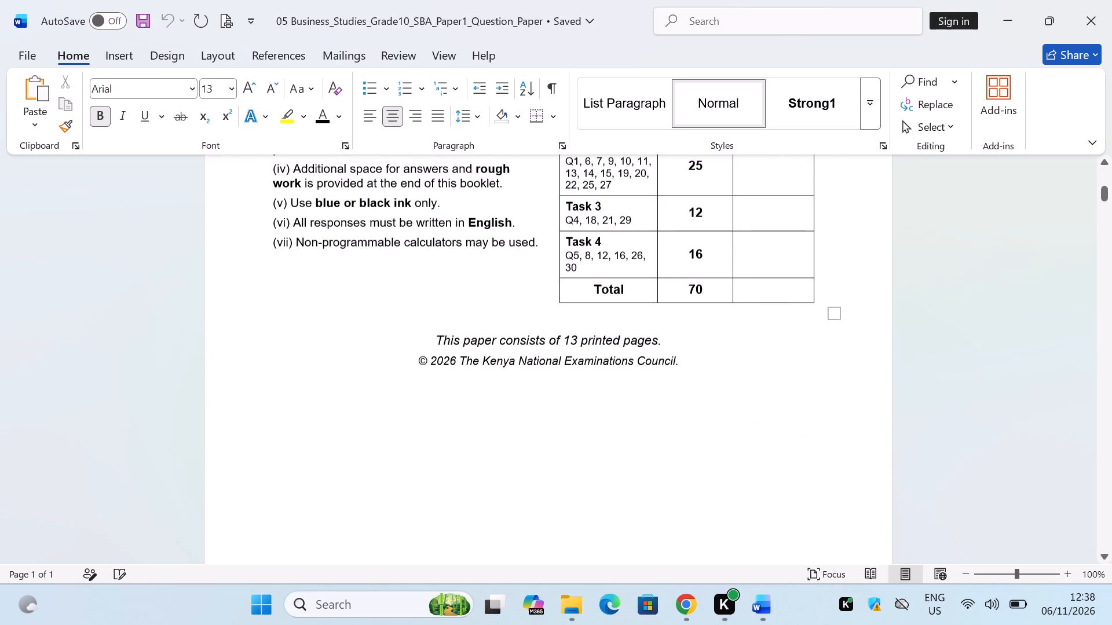
pyautogui.moveTo(716, 377); pyautogui.dragTo(302, 223)
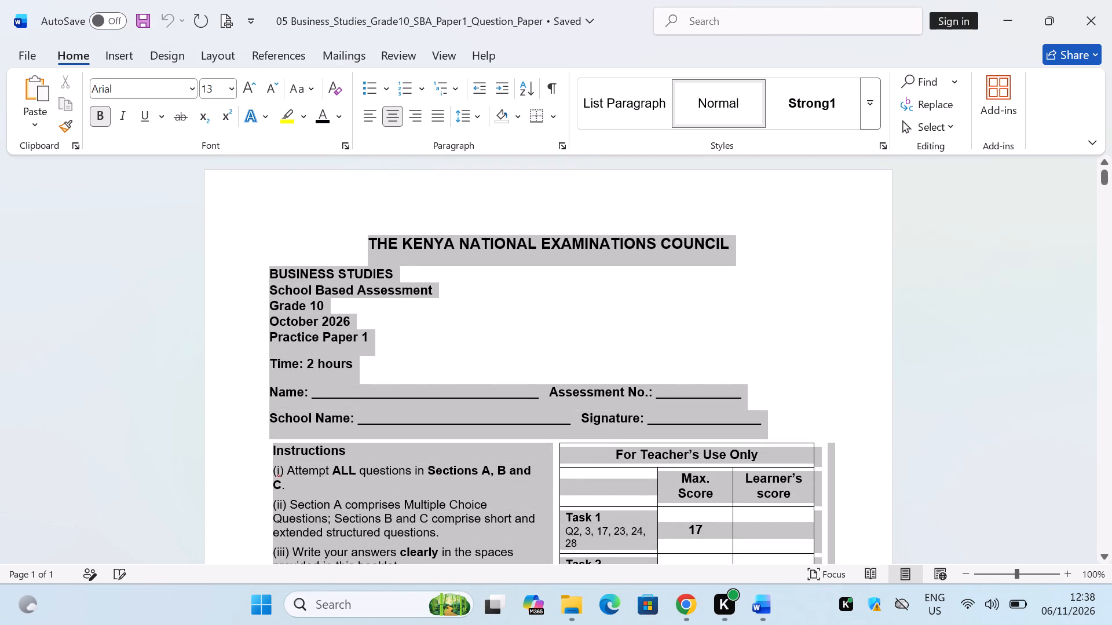
pyautogui.moveTo(302, 223); pyautogui.dragTo(301, 226)
pyautogui.press('Delete')
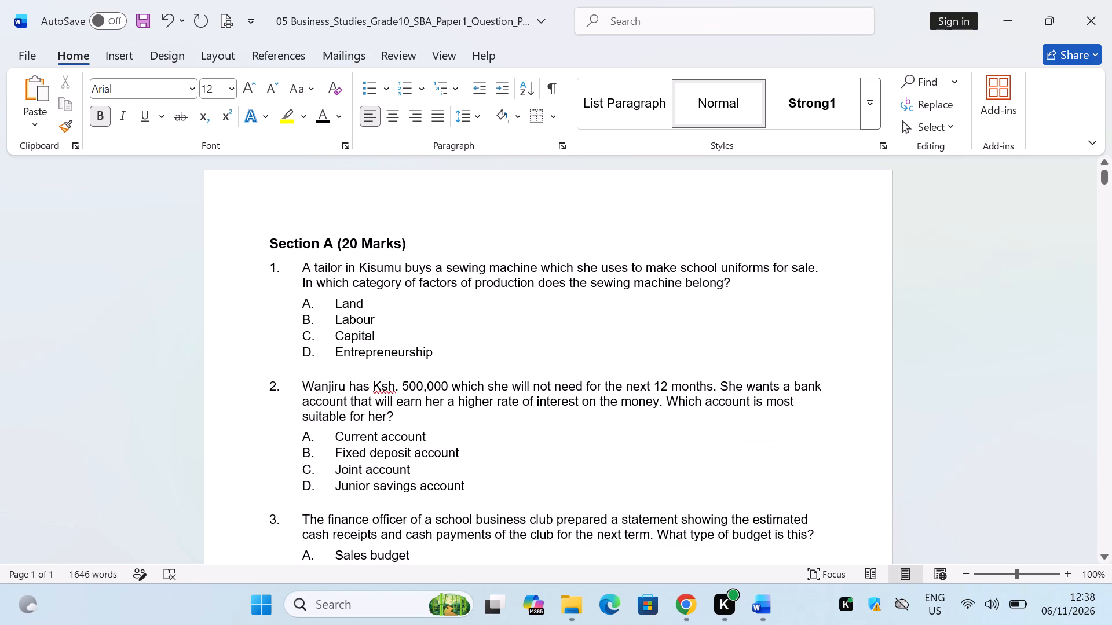
pyautogui.press('Return')
pyautogui.press('Up')
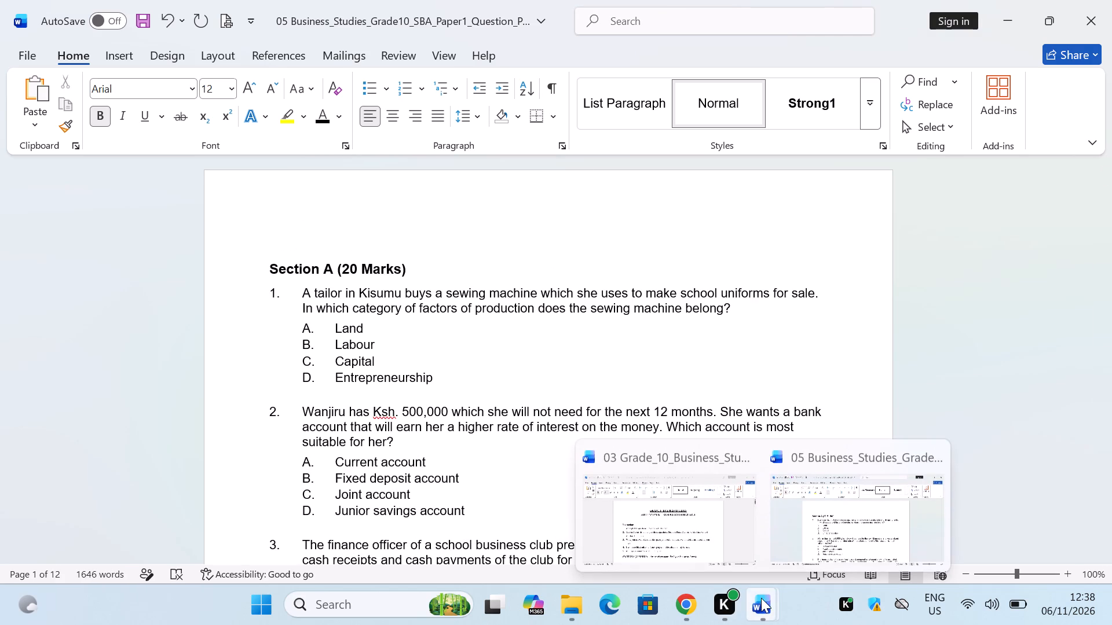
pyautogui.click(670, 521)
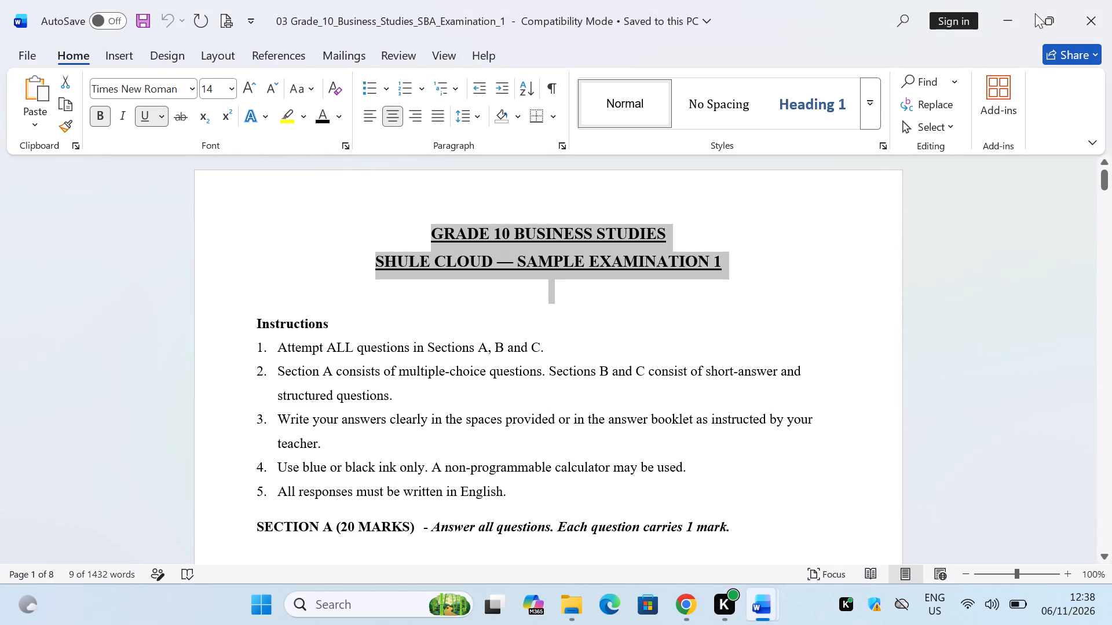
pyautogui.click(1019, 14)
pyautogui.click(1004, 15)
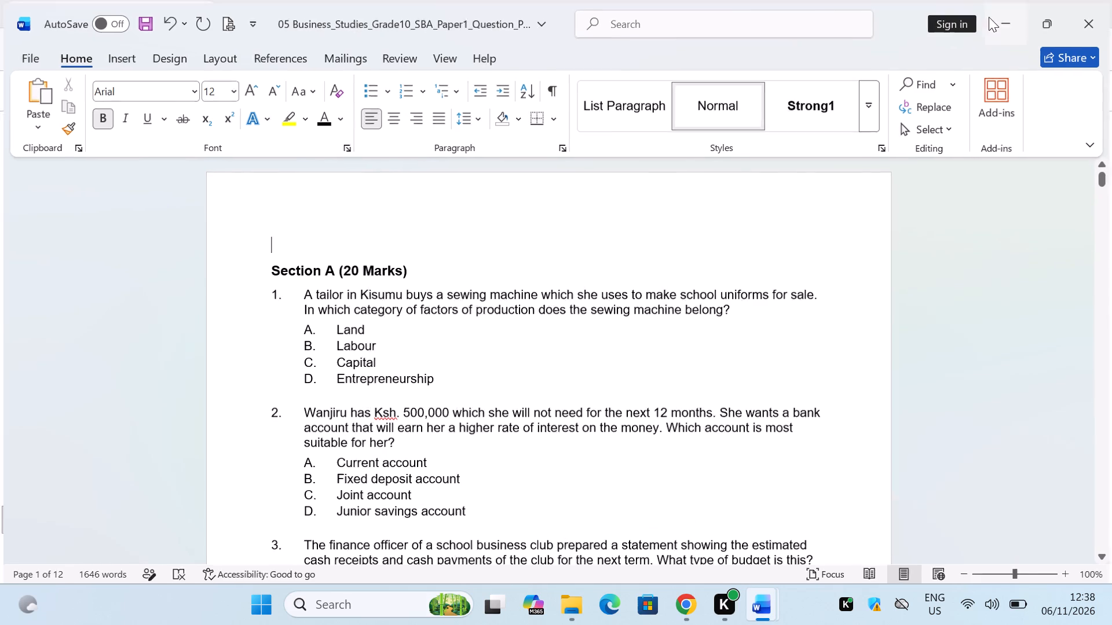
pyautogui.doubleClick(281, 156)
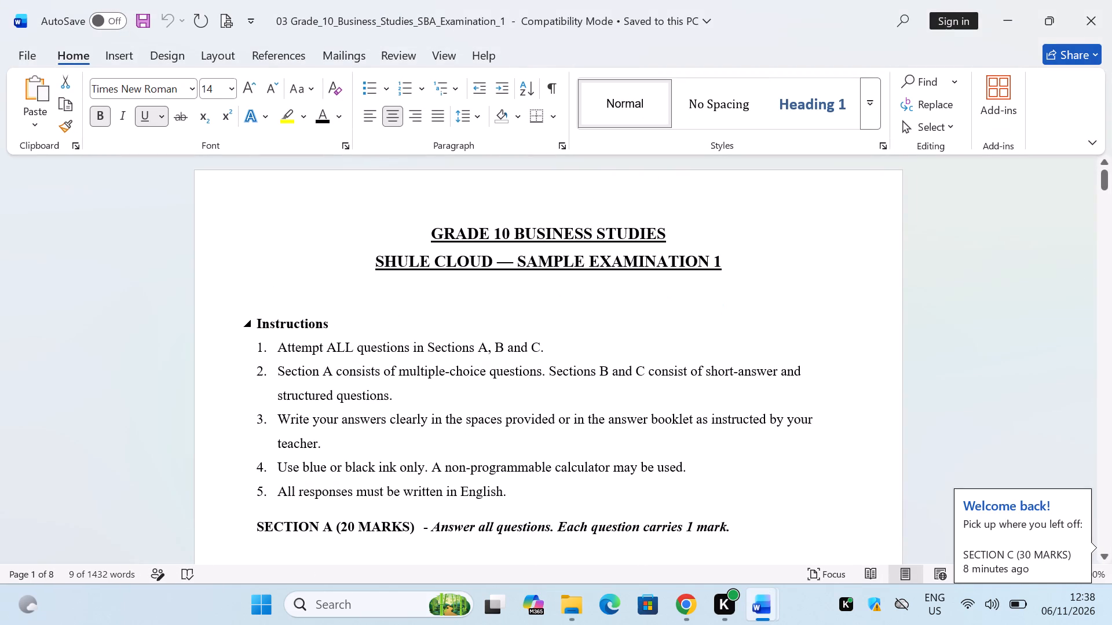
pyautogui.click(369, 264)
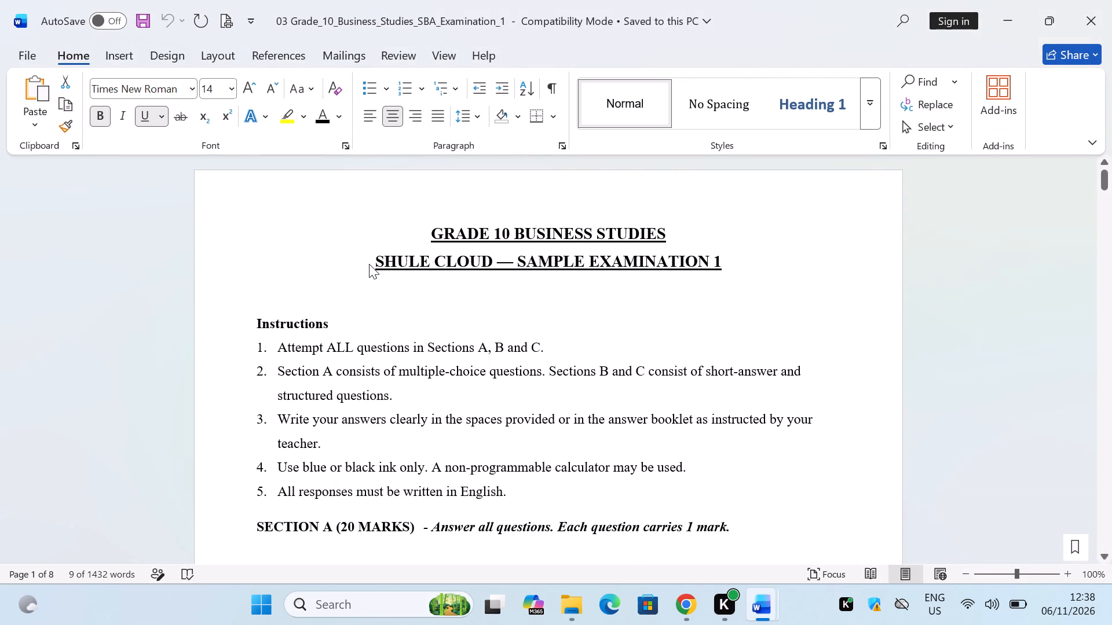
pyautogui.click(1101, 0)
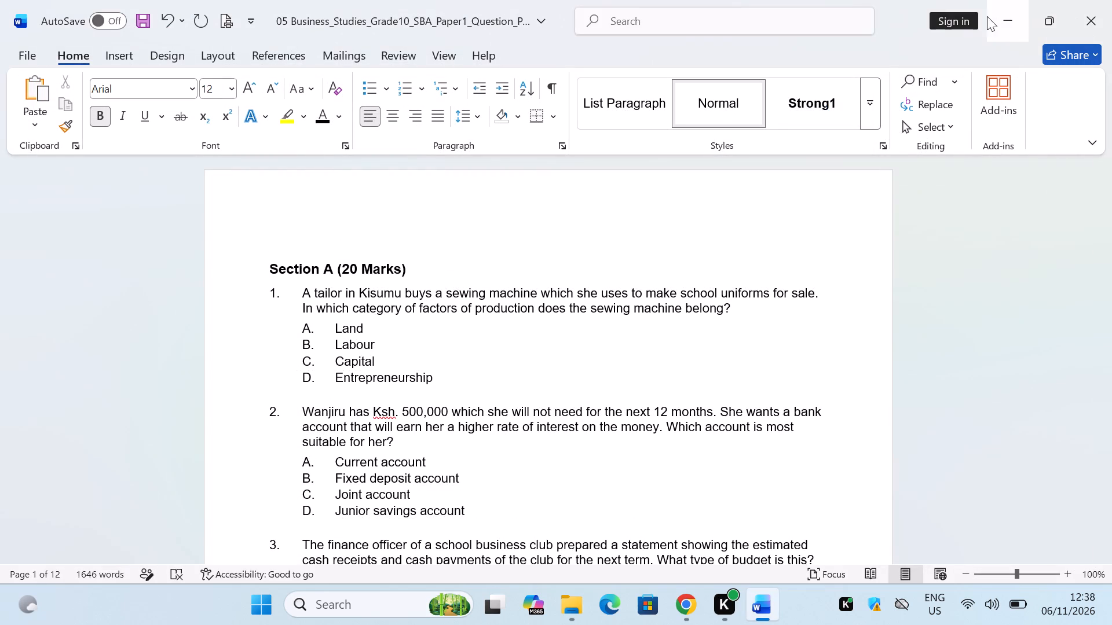
# Copy the two-line title from 04 Grade_10_Business_Studies_SBA_Examination_2 above the Section A heading in Paper 1, closing the source document.
pyautogui.click(1011, 15)
pyautogui.doubleClick(335, 179)
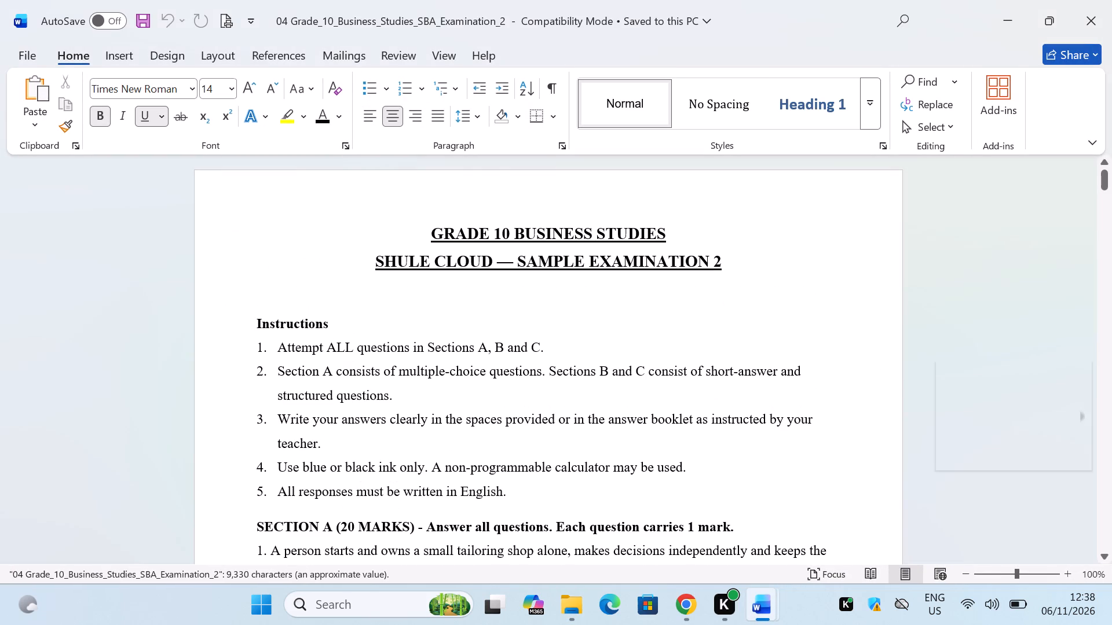
pyautogui.click(357, 265)
pyautogui.moveTo(233, 263); pyautogui.dragTo(238, 244)
pyautogui.rightClick(485, 242)
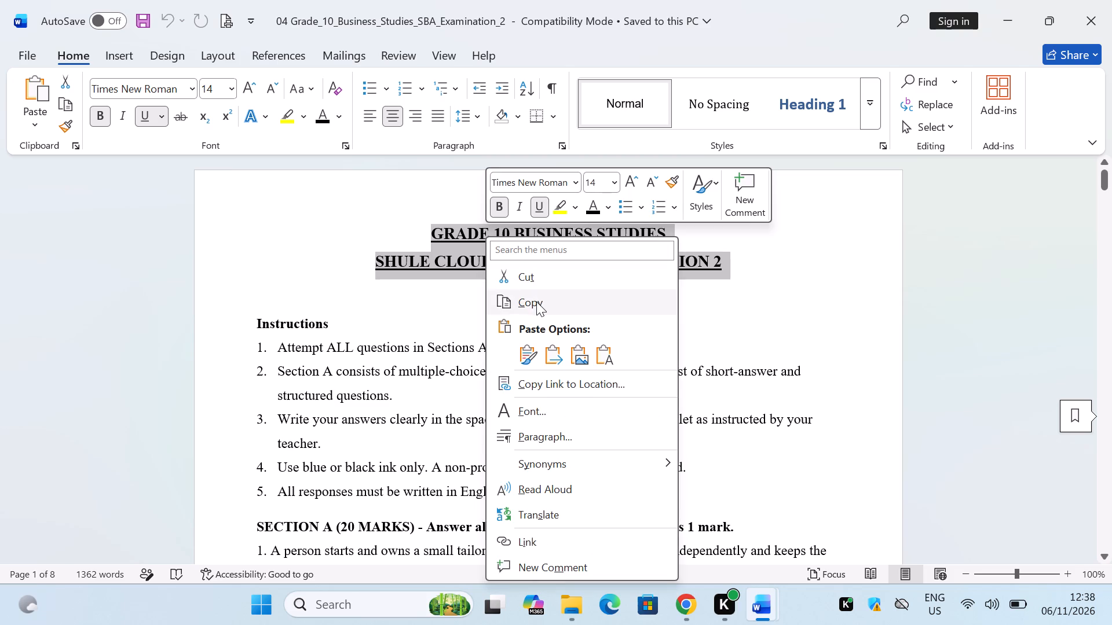
pyautogui.click(536, 302)
pyautogui.click(1109, 0)
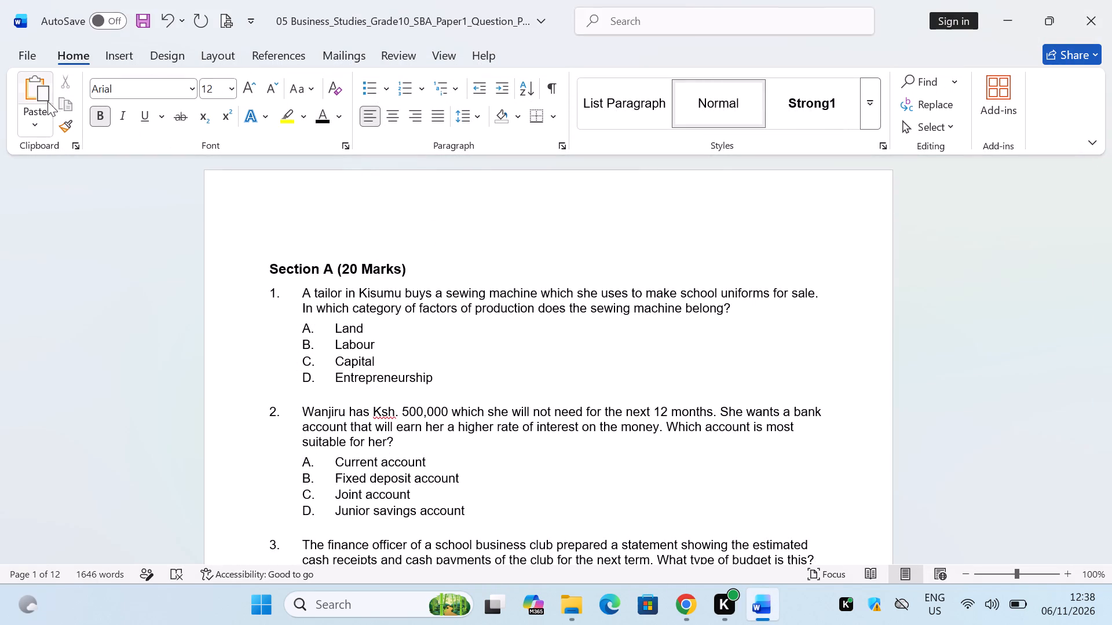
pyautogui.click(37, 90)
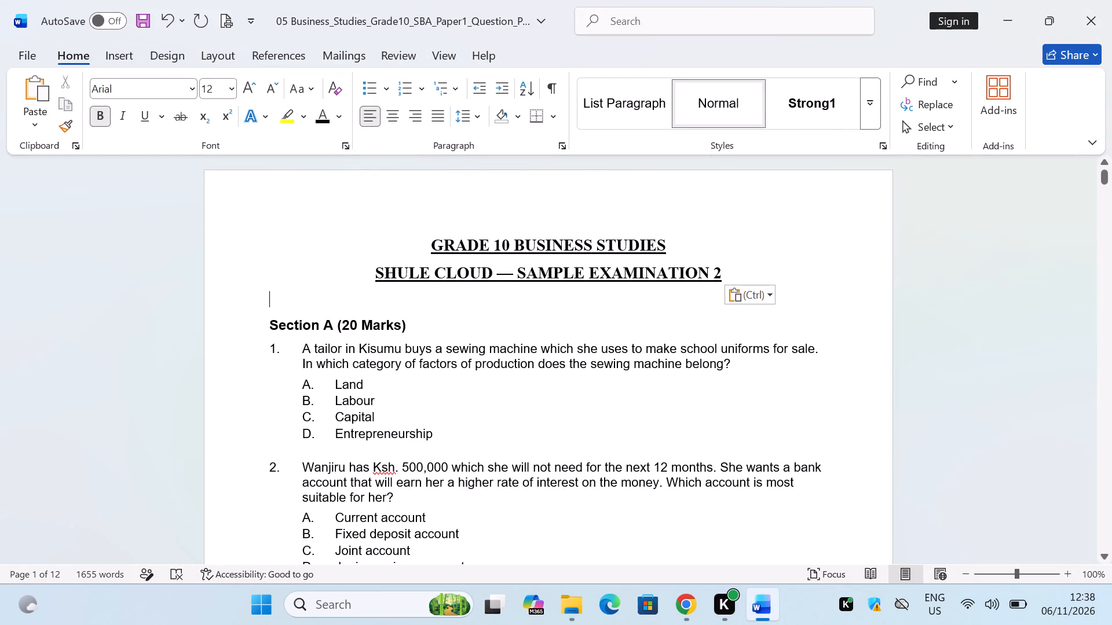
# Change the examination number in the pasted SHULE CLOUD title line to 3.
pyautogui.click(730, 267)
pyautogui.press('BackSpace')
pyautogui.press('3')
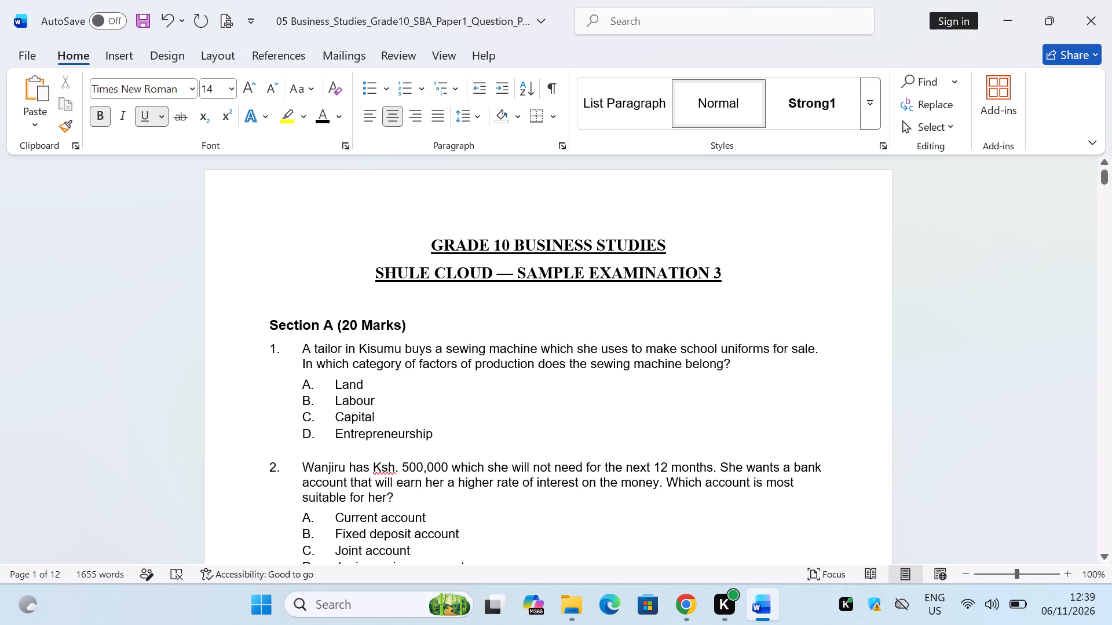
# Format the entire Paper 1 document in Times New Roman at size 12.
pyautogui.hotkey('ctrl', 'a')
pyautogui.click(221, 87)
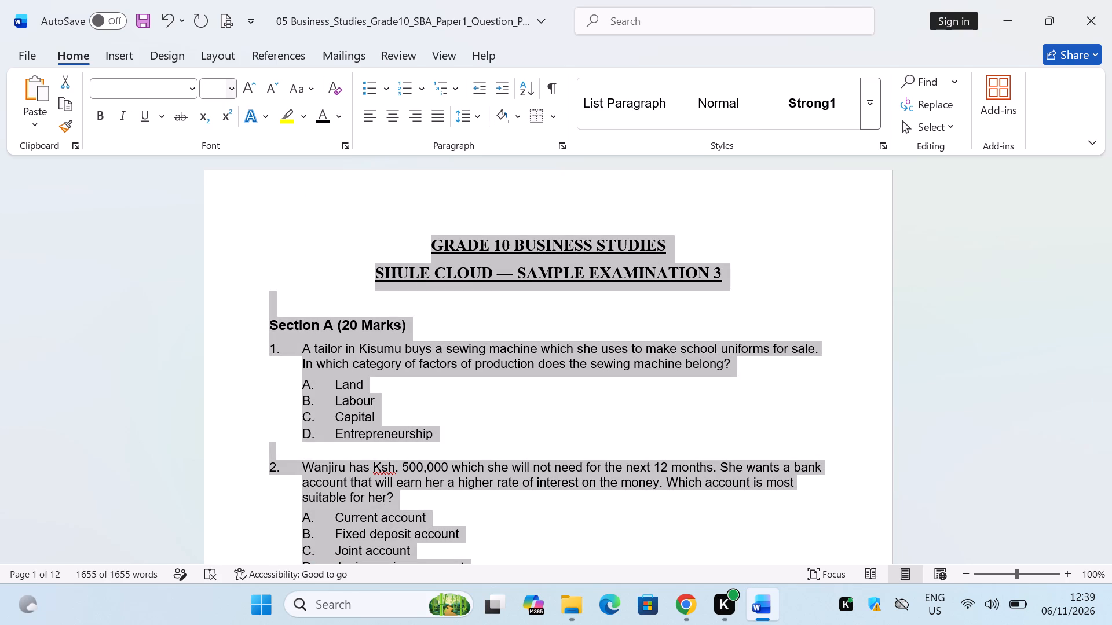
pyautogui.press('1')
pyautogui.press('2')
pyautogui.press('Return')
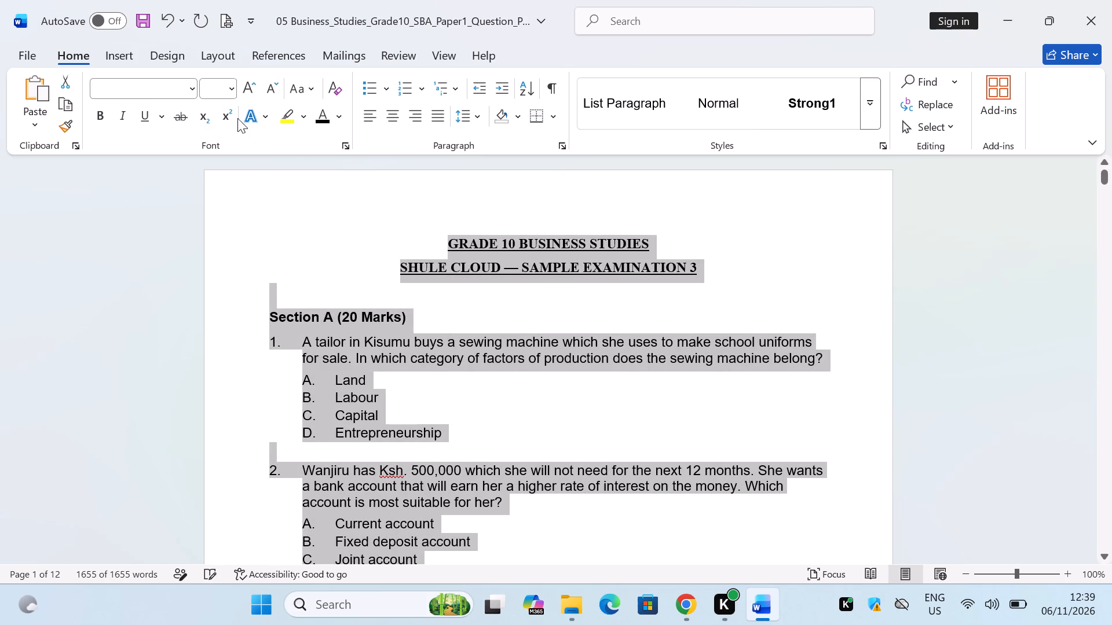
pyautogui.click(191, 92)
pyautogui.click(183, 215)
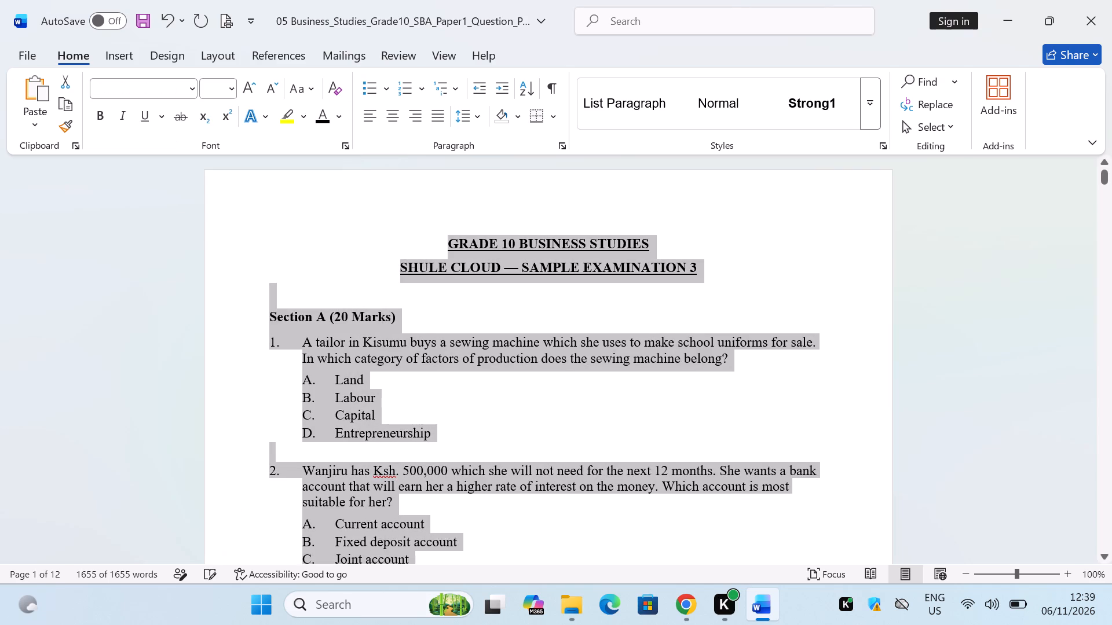
# Set the two title lines to font size 14 and save the document.
pyautogui.moveTo(222, 258); pyautogui.dragTo(224, 220)
pyautogui.moveTo(220, 266); pyautogui.dragTo(223, 210)
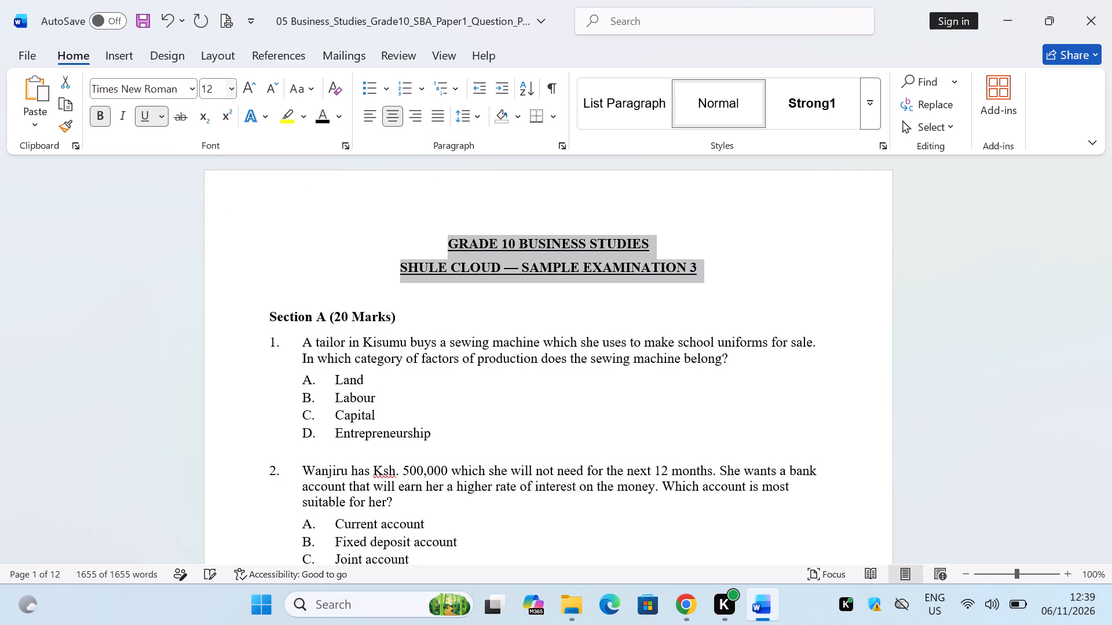
pyautogui.click(214, 90)
pyautogui.write('14')
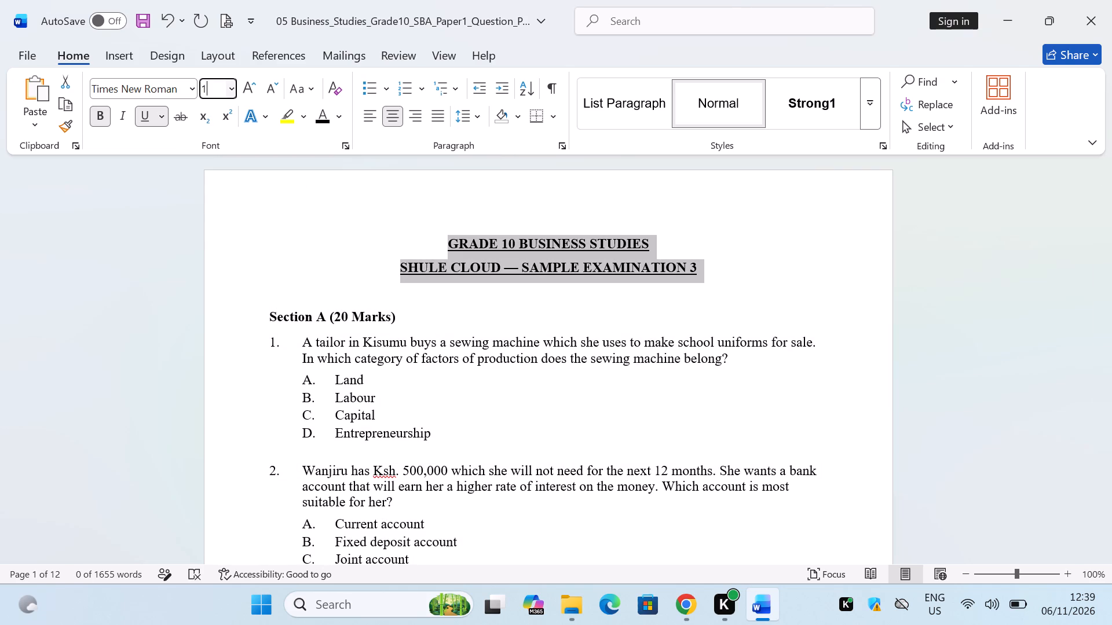
pyautogui.press('Return')
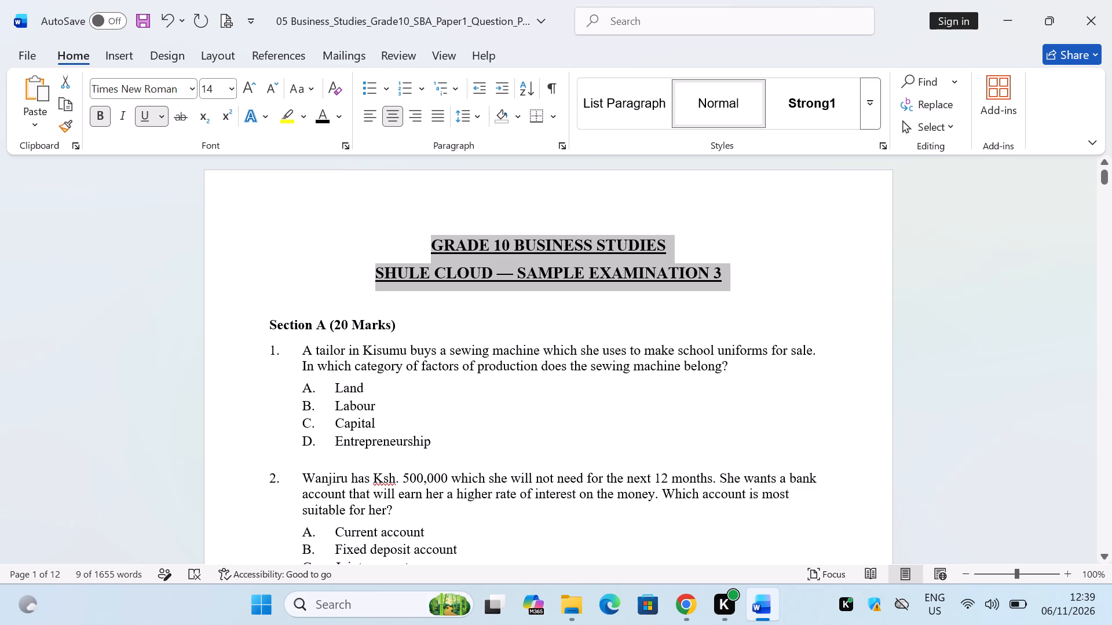
pyautogui.click(597, 269)
pyautogui.click(140, 22)
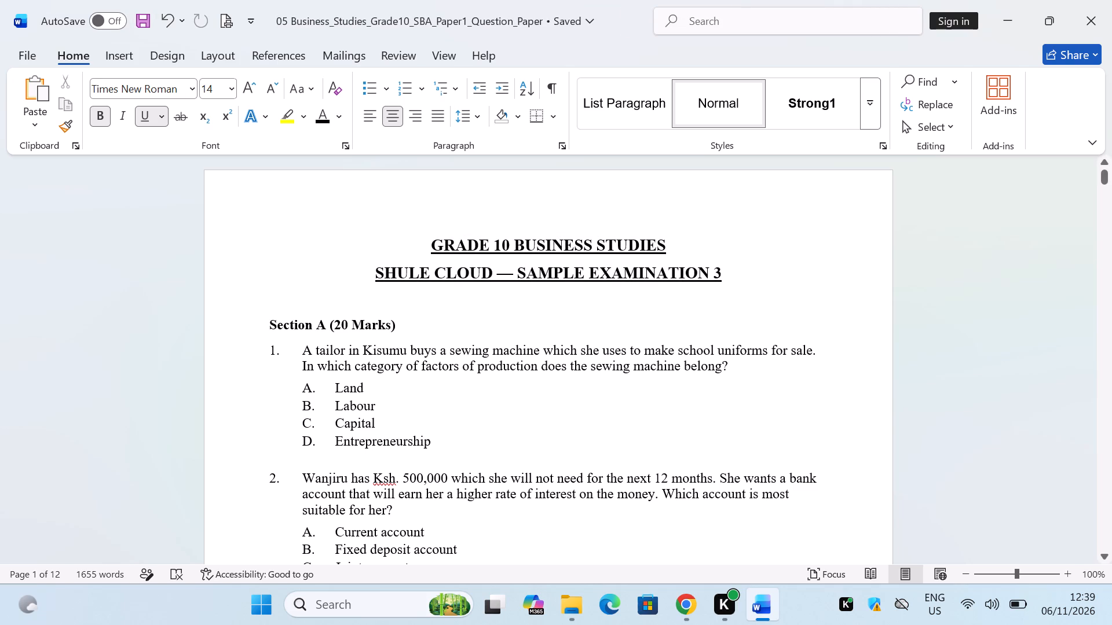
# Convert the Section A (20 Marks) heading to uppercase.
pyautogui.click(247, 326)
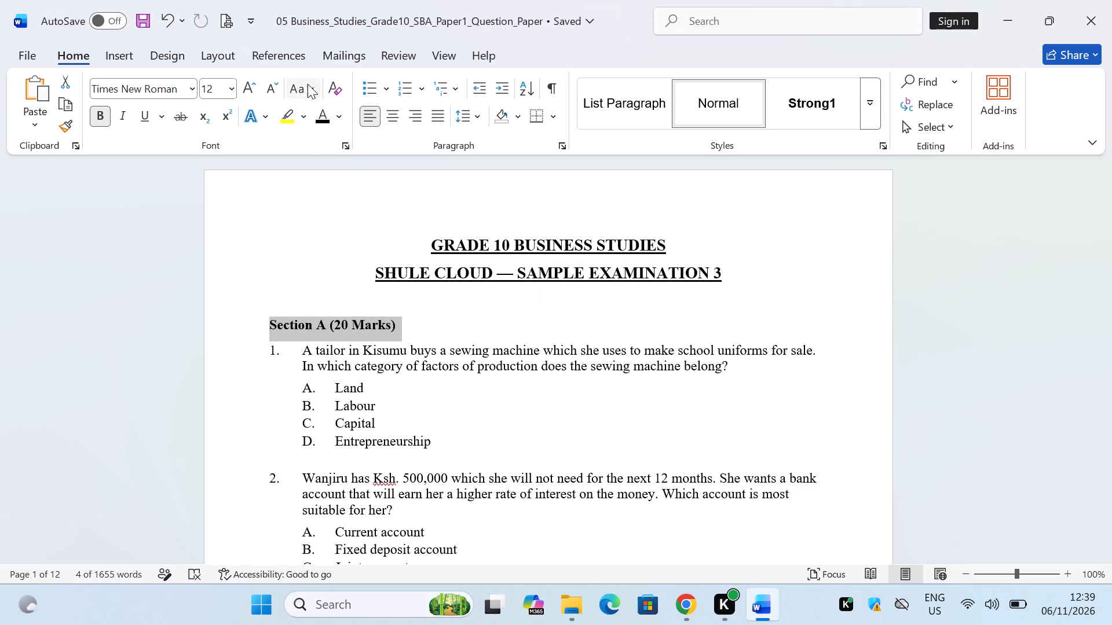
pyautogui.click(309, 84)
pyautogui.click(328, 162)
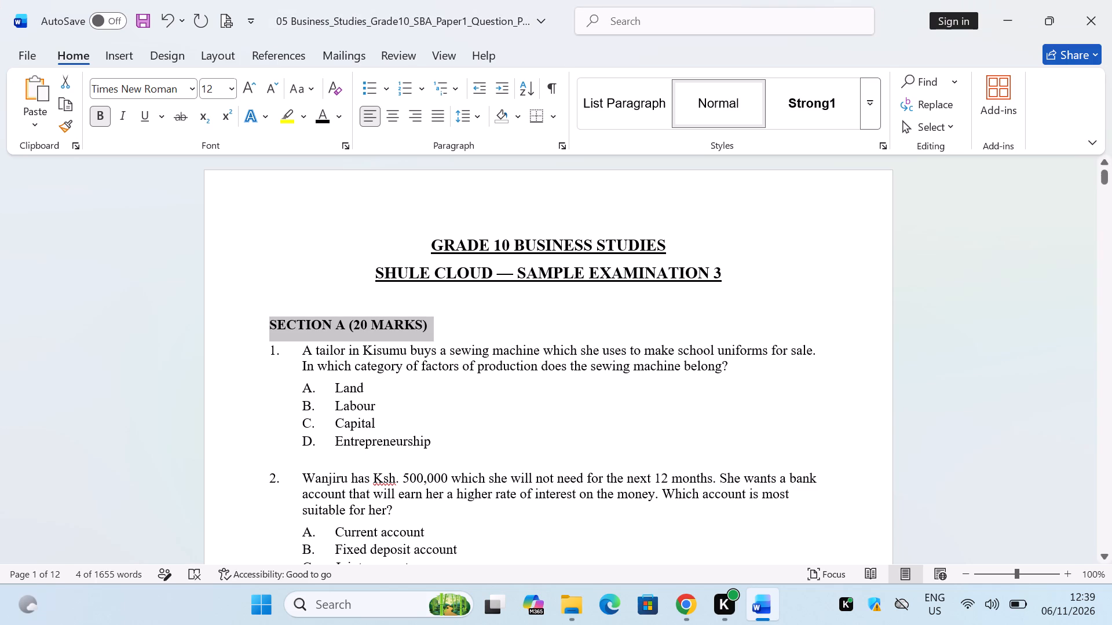
# Insert centred Page X of Y numbering at the bottom of the pages using the Bold Numbers 2 style.
pyautogui.click(122, 53)
pyautogui.click(697, 126)
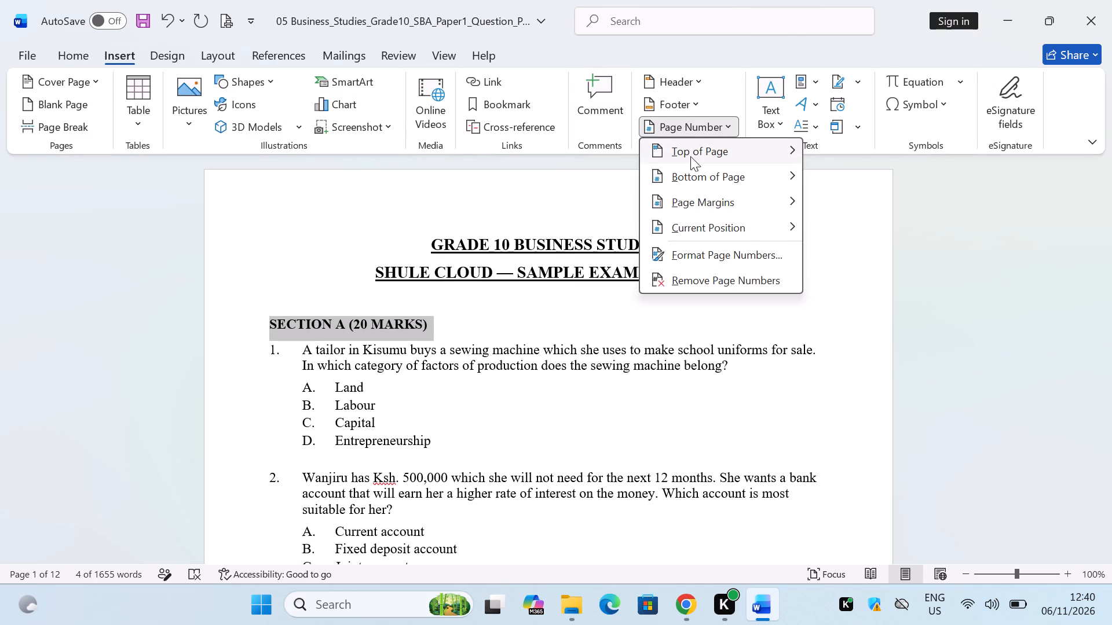
pyautogui.scroll(-3, 481, 276)
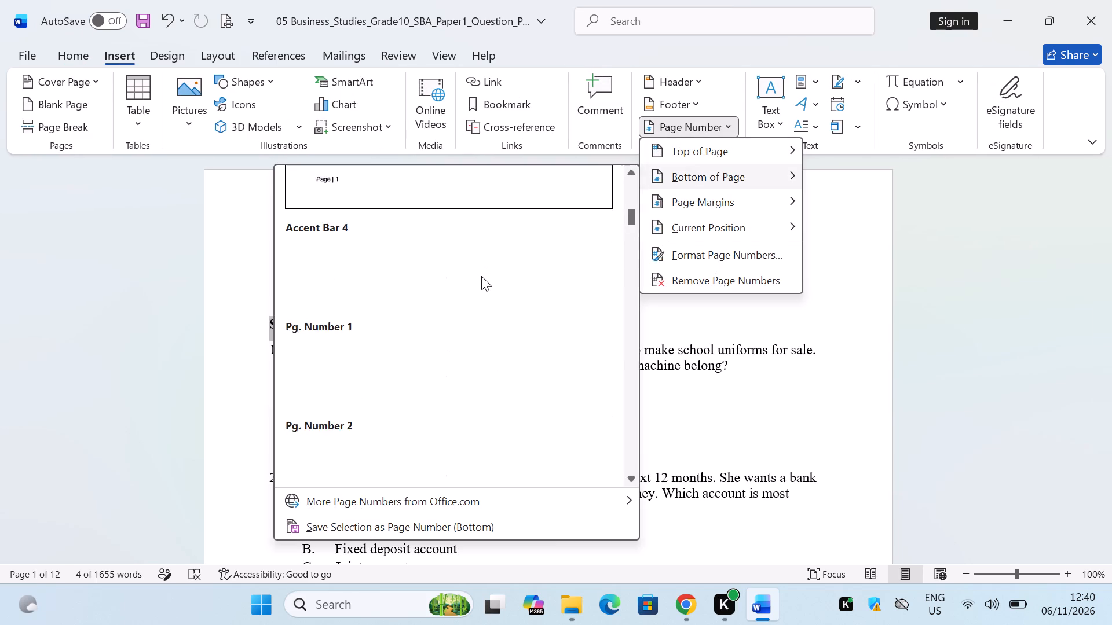
pyautogui.scroll(-2, 481, 276)
pyautogui.scroll(1, 461, 290)
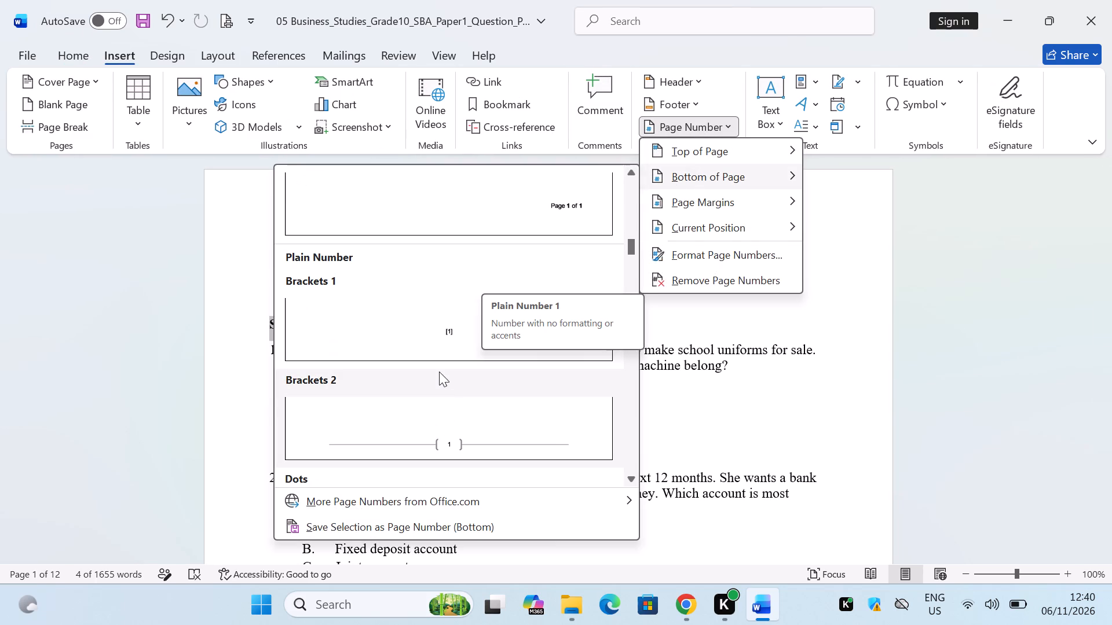
pyautogui.scroll(-1, 439, 372)
pyautogui.scroll(-1, 445, 324)
pyautogui.scroll(-1, 445, 274)
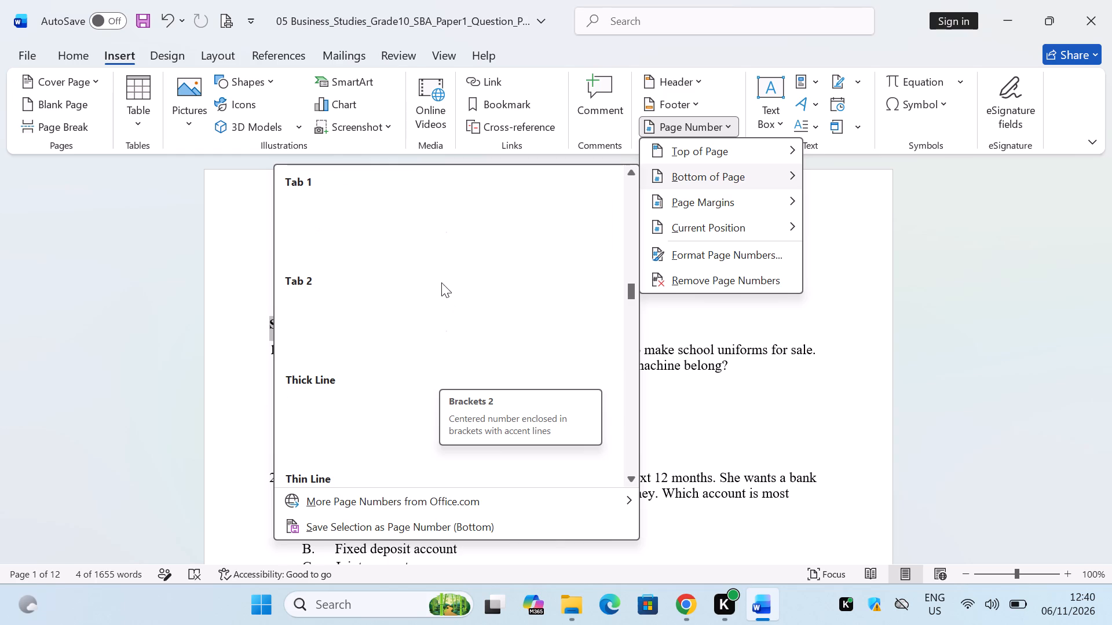
pyautogui.scroll(-1, 441, 282)
pyautogui.scroll(6, 441, 282)
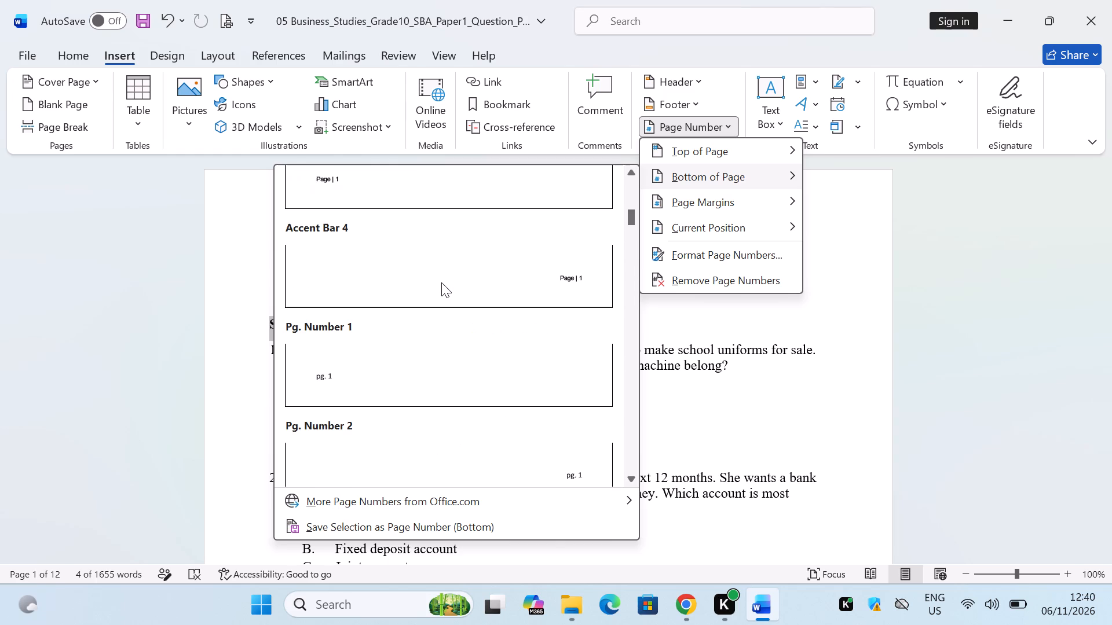
pyautogui.scroll(1, 441, 282)
pyautogui.scroll(-1, 441, 282)
pyautogui.scroll(2, 441, 282)
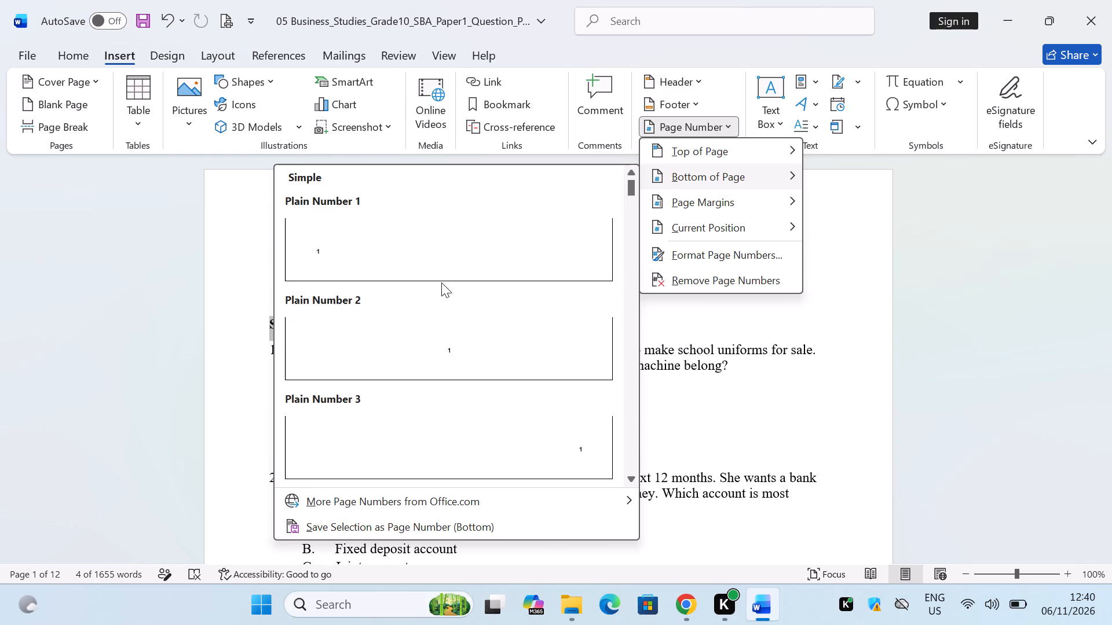
pyautogui.scroll(1, 441, 282)
pyautogui.scroll(-3, 441, 282)
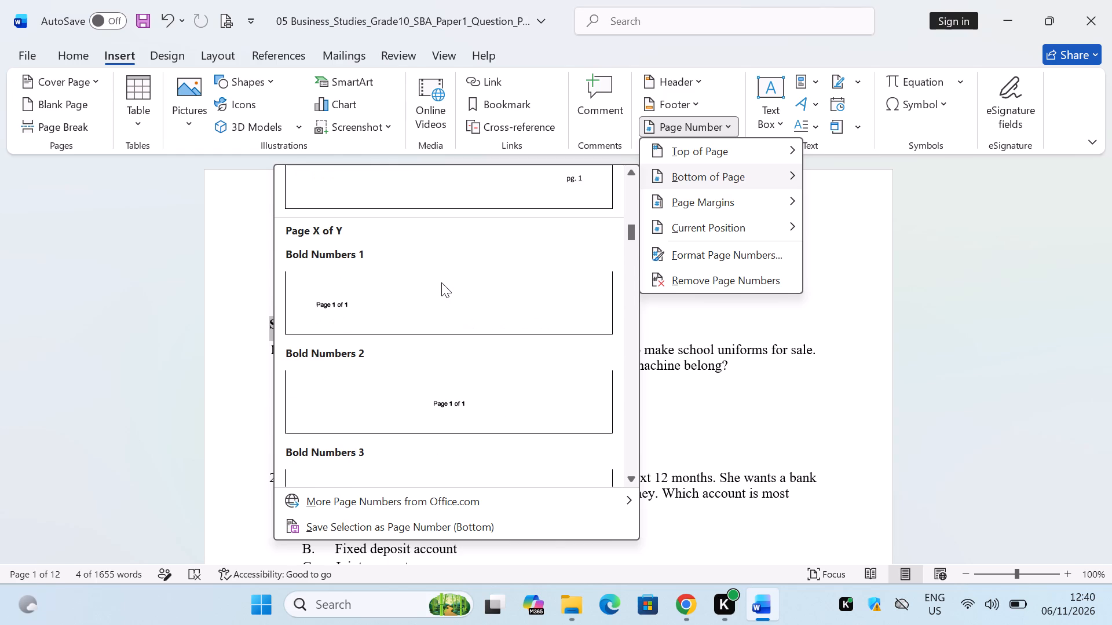
pyautogui.click(439, 387)
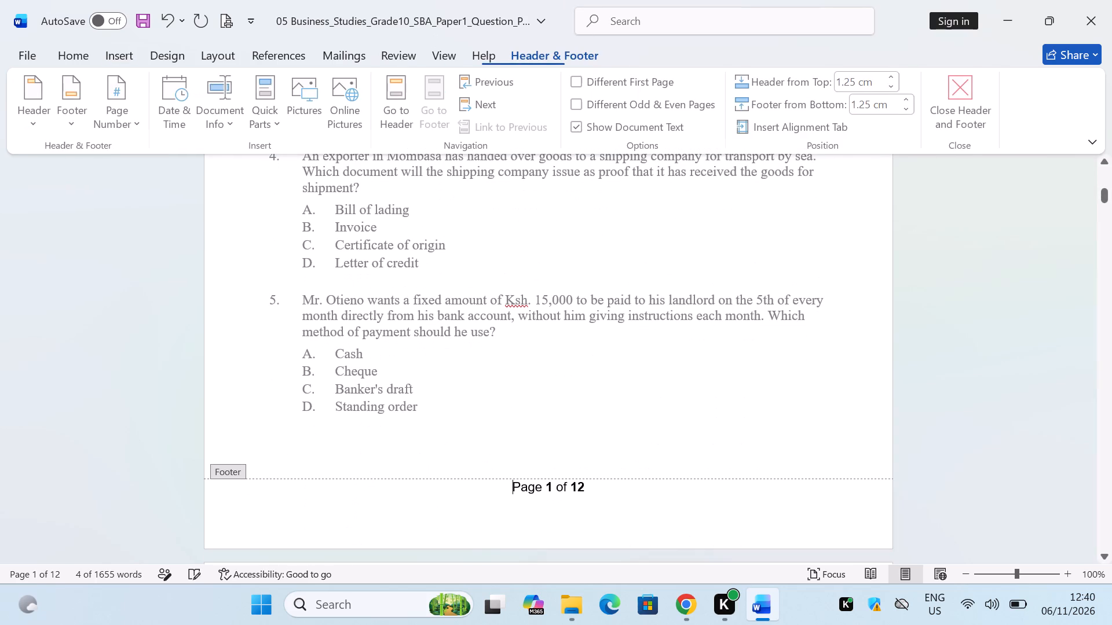
# Set the footer page number text to font size 10 and return to the document body.
pyautogui.moveTo(511, 492); pyautogui.dragTo(590, 488)
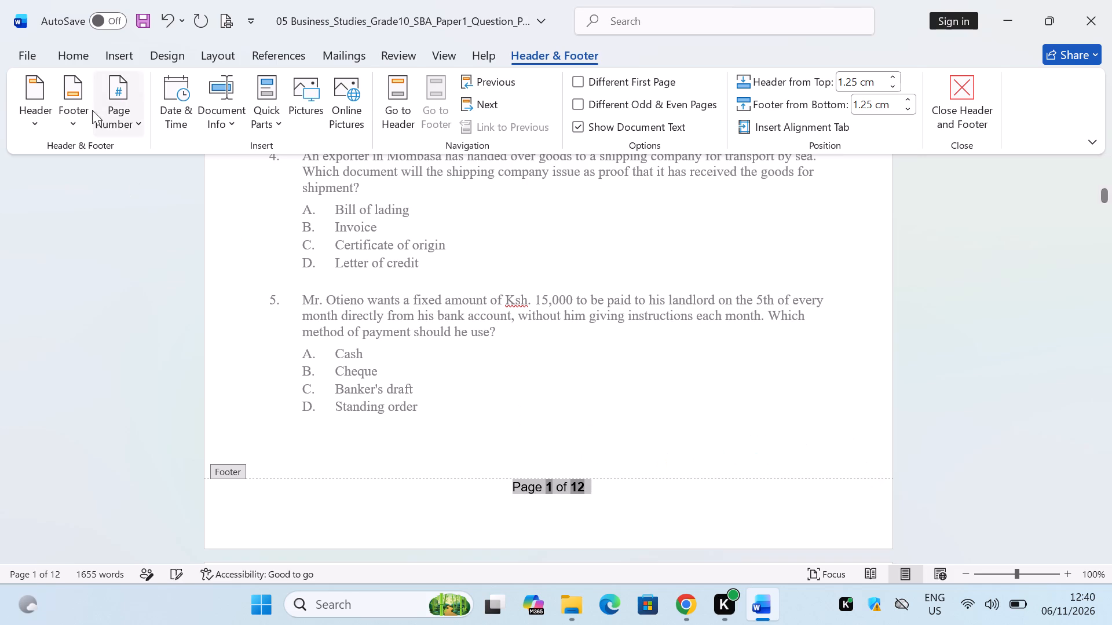
pyautogui.click(70, 53)
pyautogui.click(209, 90)
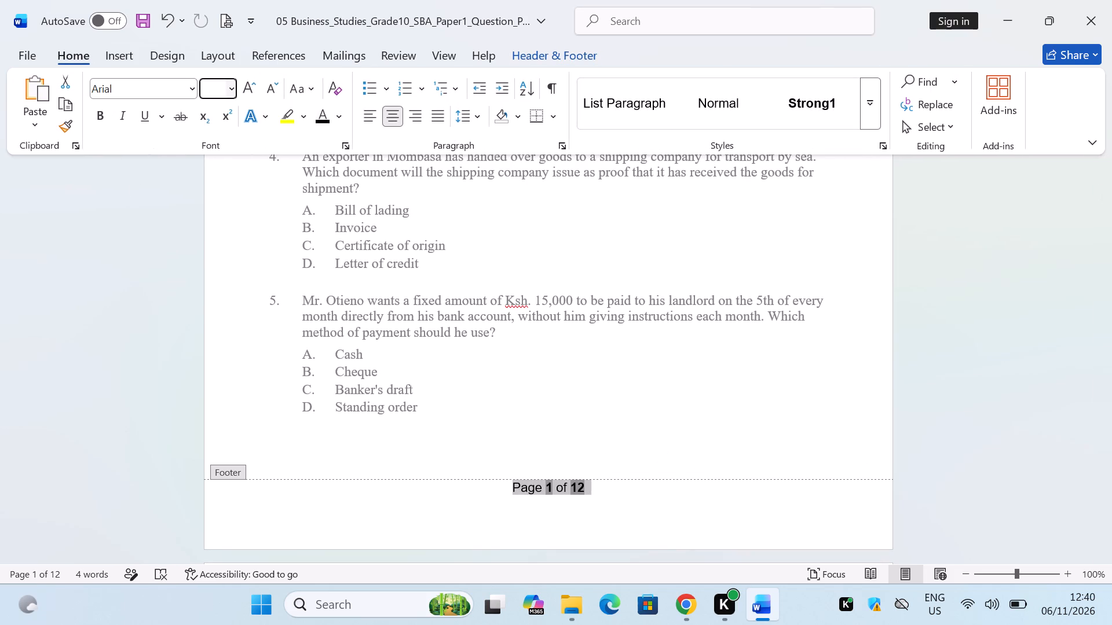
pyautogui.press('1')
pyautogui.press('0')
pyautogui.press('Return')
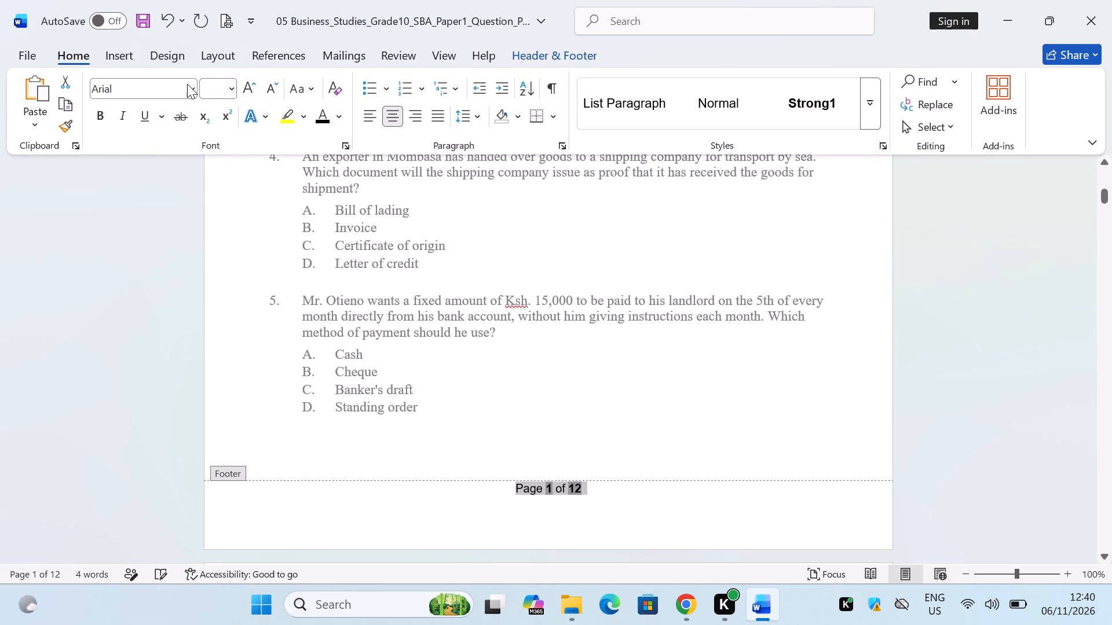
pyautogui.doubleClick(430, 283)
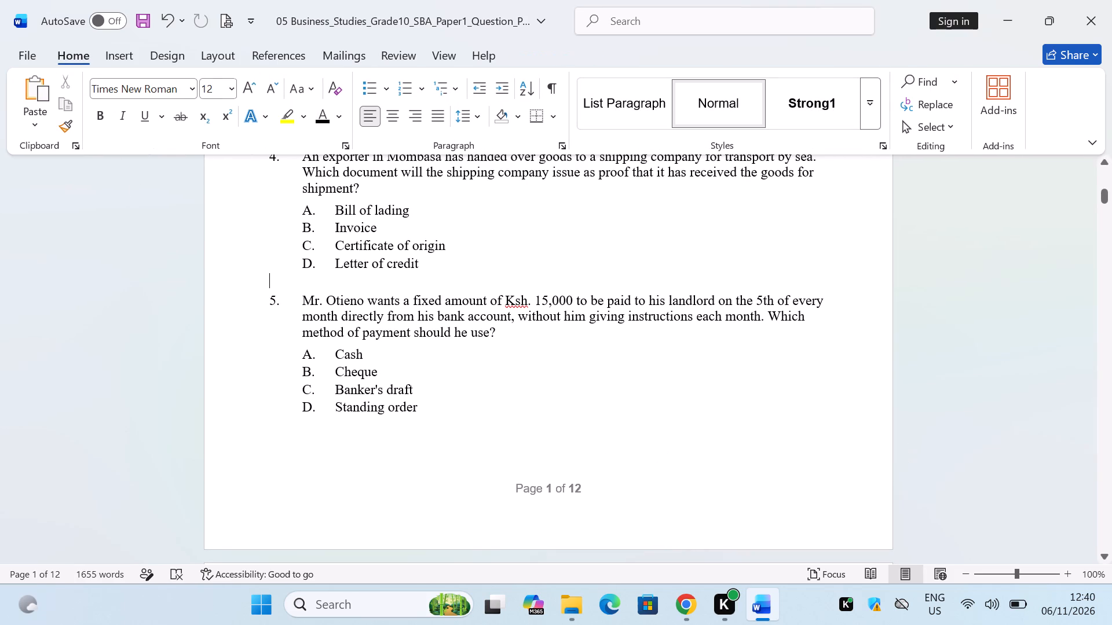
# Examine the layout of the title, the Section A questions and the footer on the first page.
pyautogui.scroll(19, 575, 343)
pyautogui.scroll(2, 575, 343)
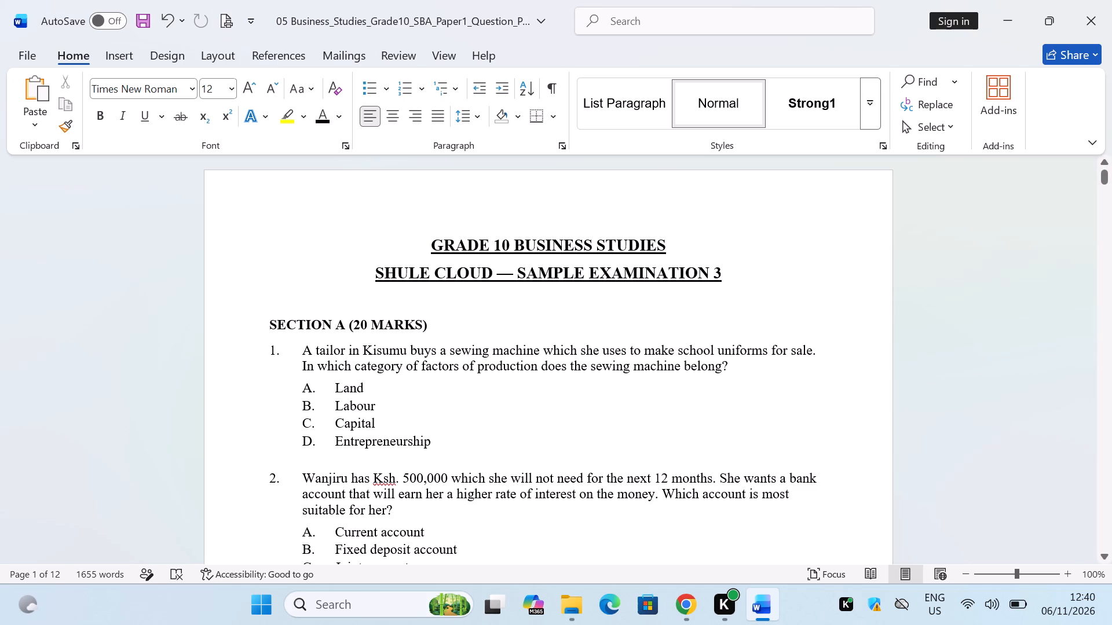
pyautogui.scroll(-6, 620, 303)
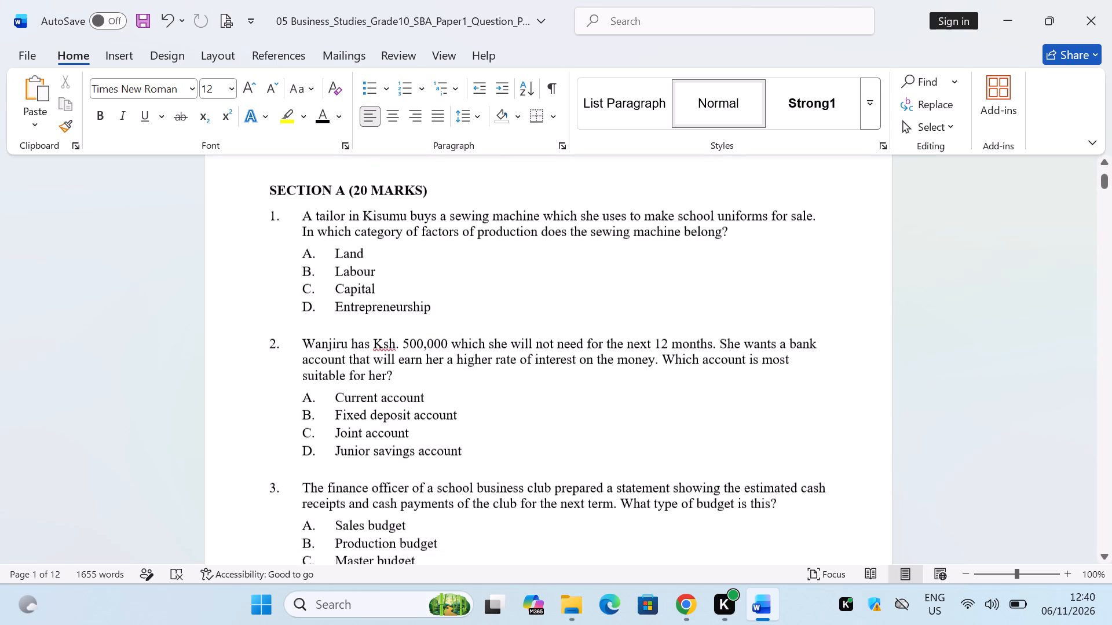
pyautogui.scroll(-11, 620, 303)
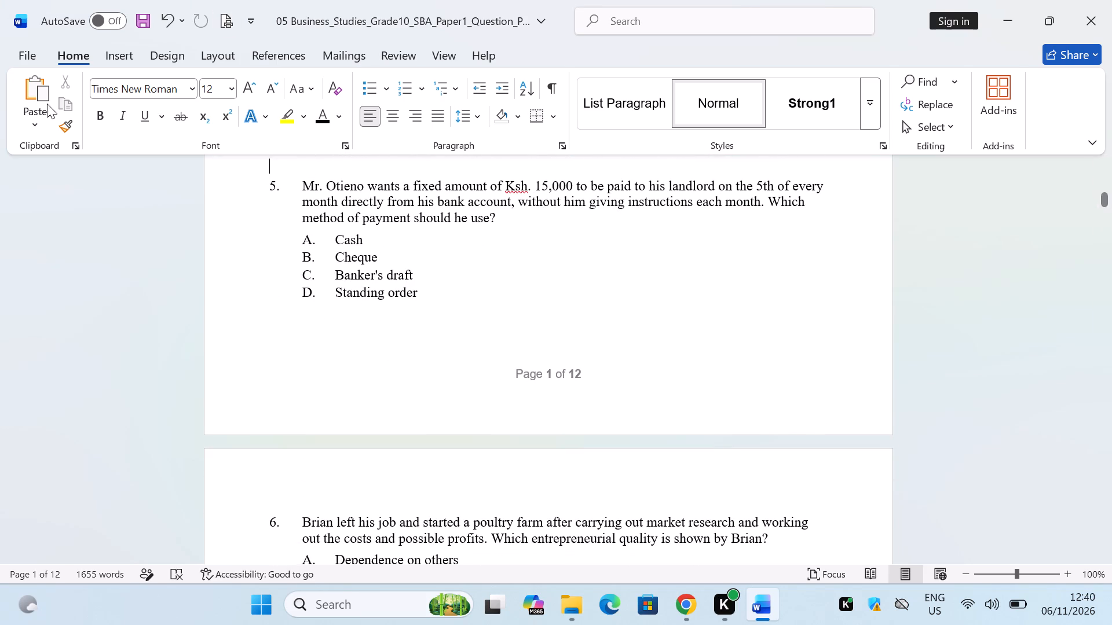
pyautogui.scroll(10, 595, 328)
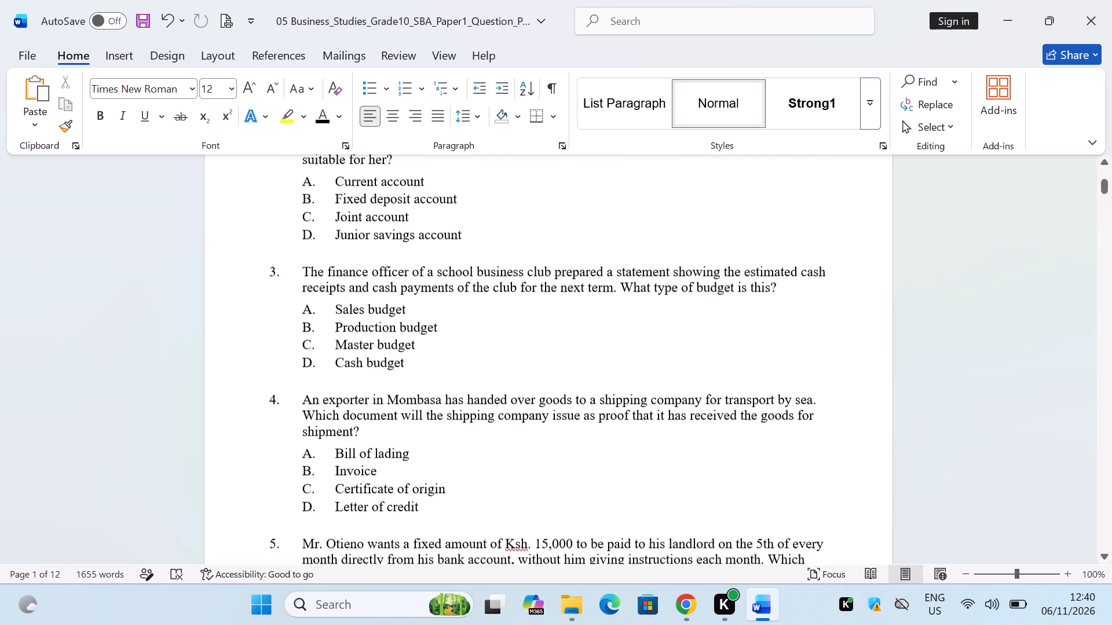
pyautogui.scroll(7, 595, 328)
pyautogui.scroll(-1, 595, 328)
pyautogui.scroll(1, 595, 328)
pyautogui.scroll(3, 539, 306)
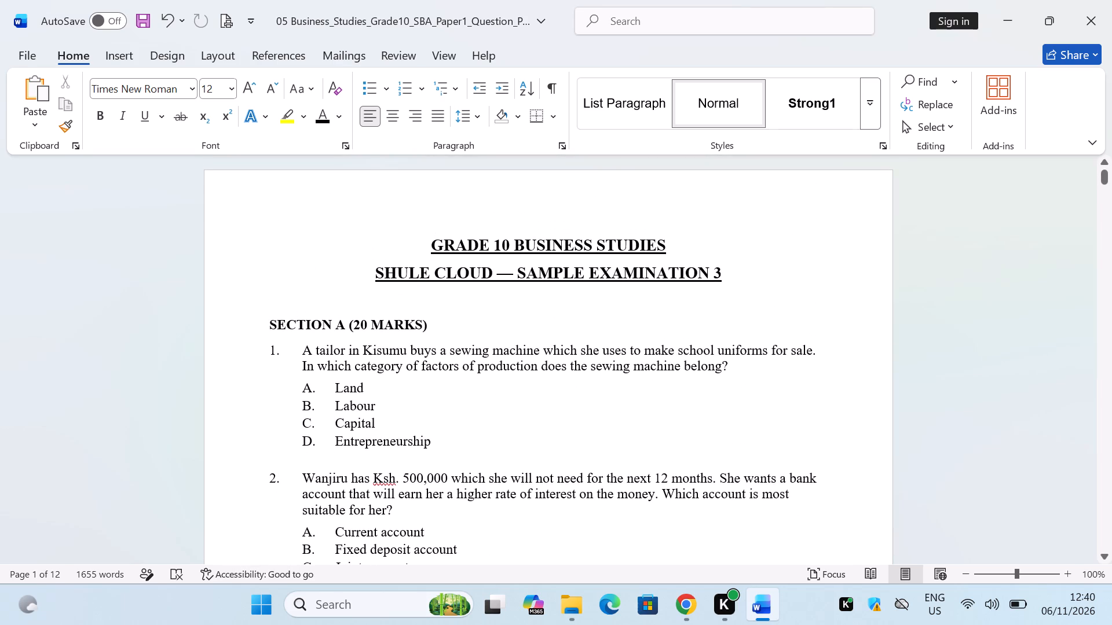
# Set the top, bottom and right page margins to 1 cm for the whole document.
pyautogui.click(210, 57)
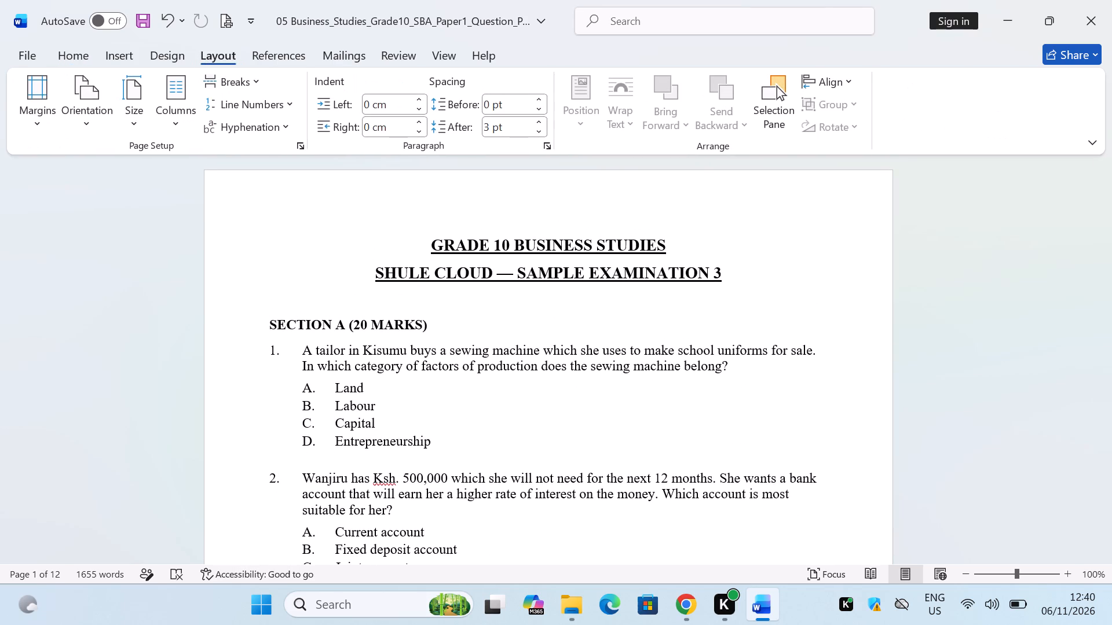
pyautogui.click(303, 145)
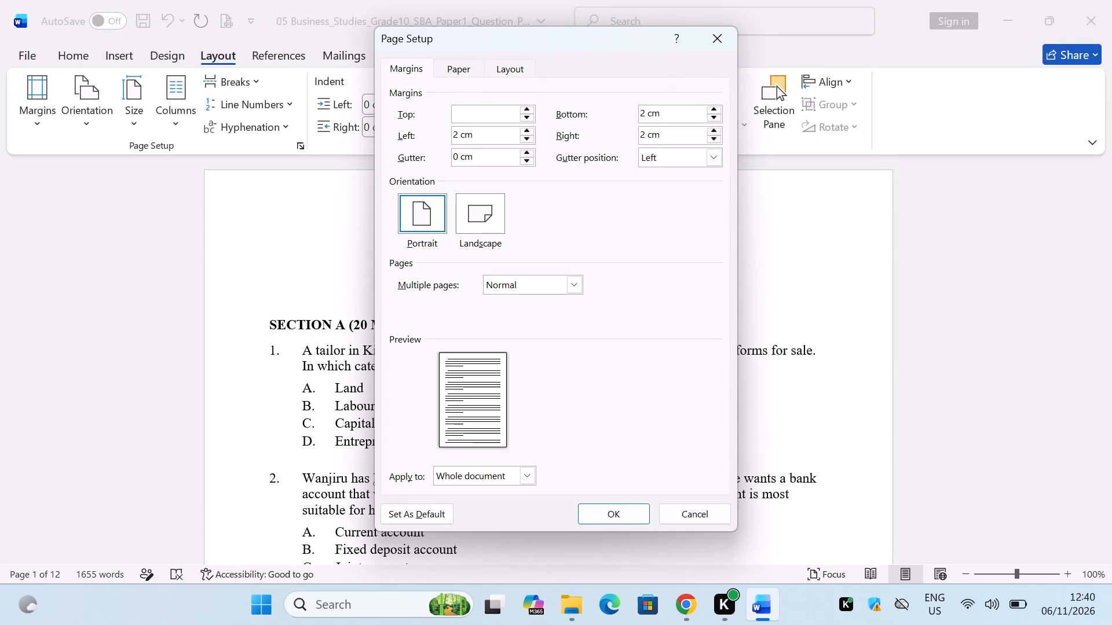
pyautogui.click(458, 73)
pyautogui.click(408, 72)
pyautogui.moveTo(478, 111); pyautogui.dragTo(418, 112)
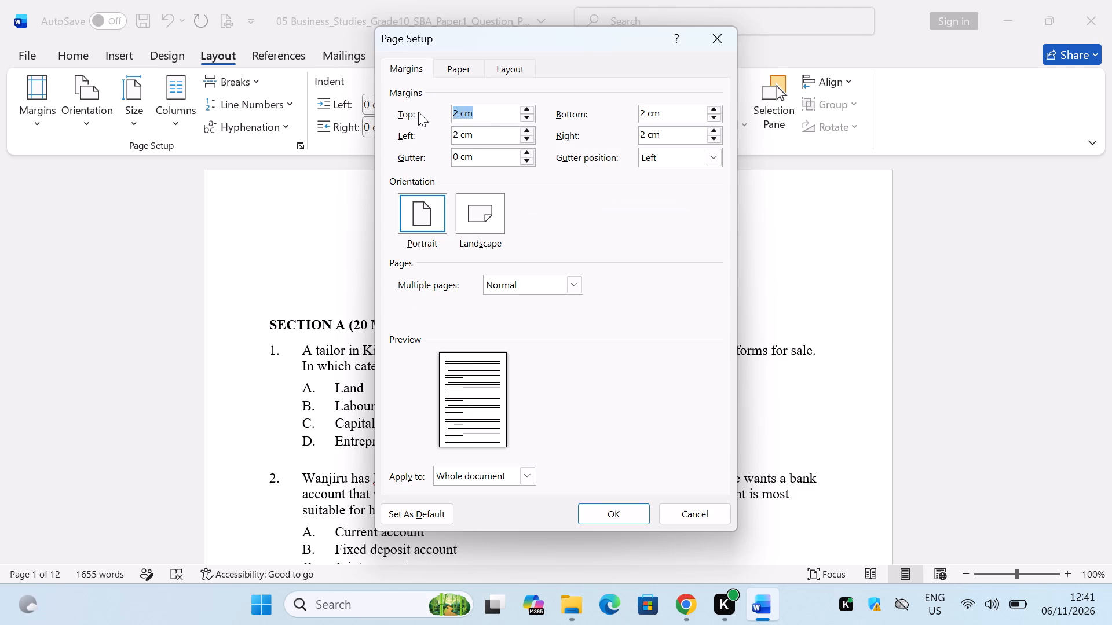
pyautogui.press('1')
pyautogui.press('Tab')
pyautogui.press('1')
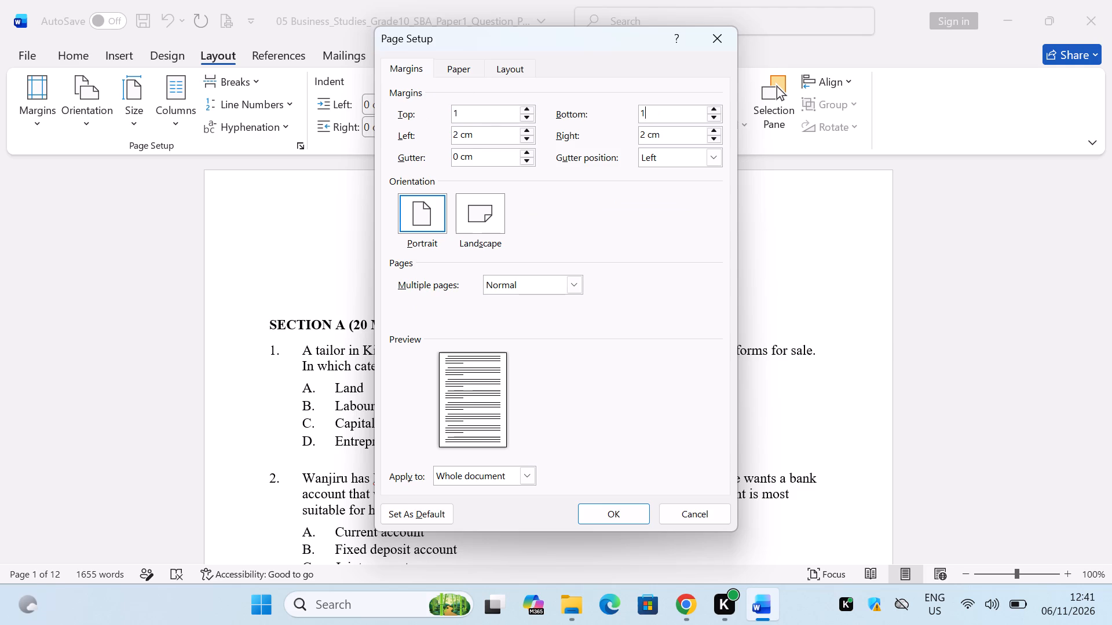
pyautogui.press('Tab')
pyautogui.press('Tab')
pyautogui.press('1')
pyautogui.click(620, 511)
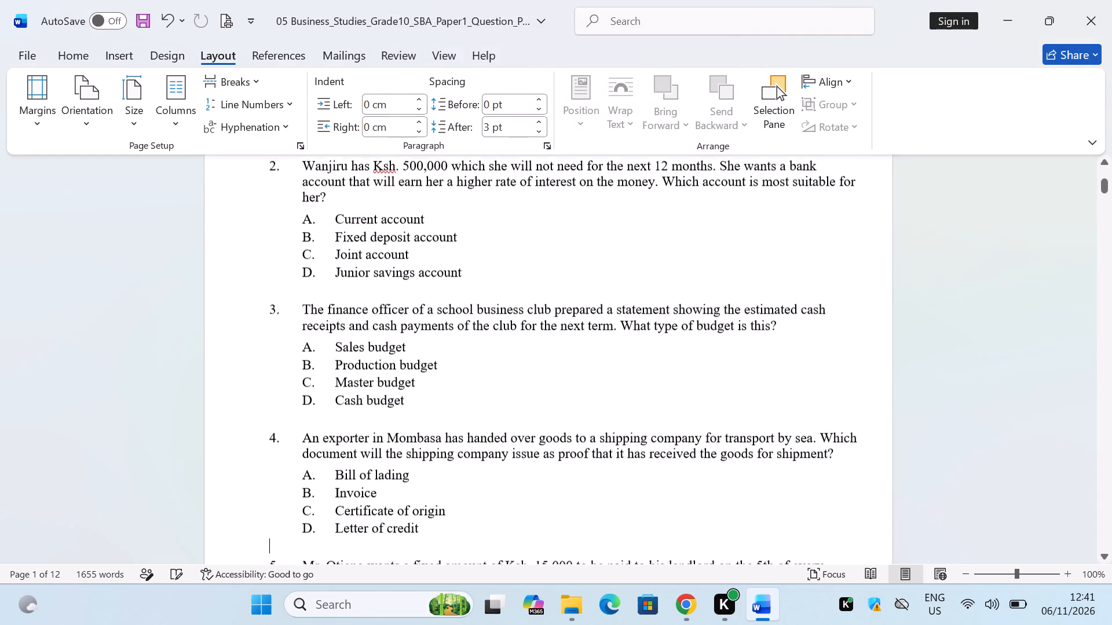
# Examine the Section A questions, tables, page breaks and footers across the pages with the new margins.
pyautogui.scroll(4, 729, 295)
pyautogui.scroll(-1, 729, 295)
pyautogui.scroll(11, 729, 295)
pyautogui.scroll(-9, 699, 297)
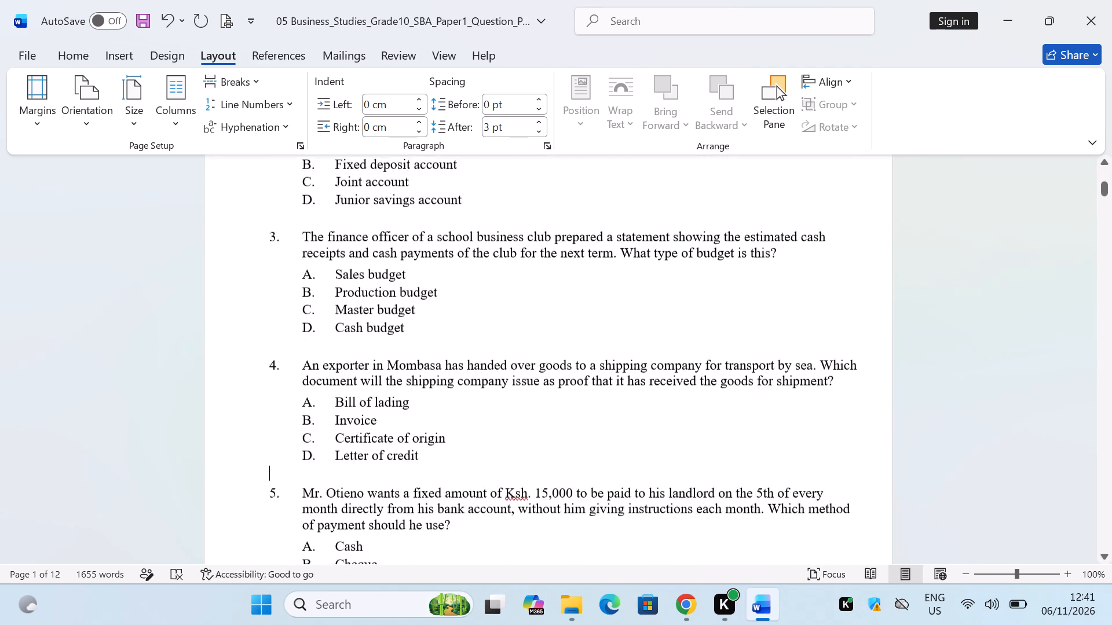
pyautogui.scroll(-11, 552, 323)
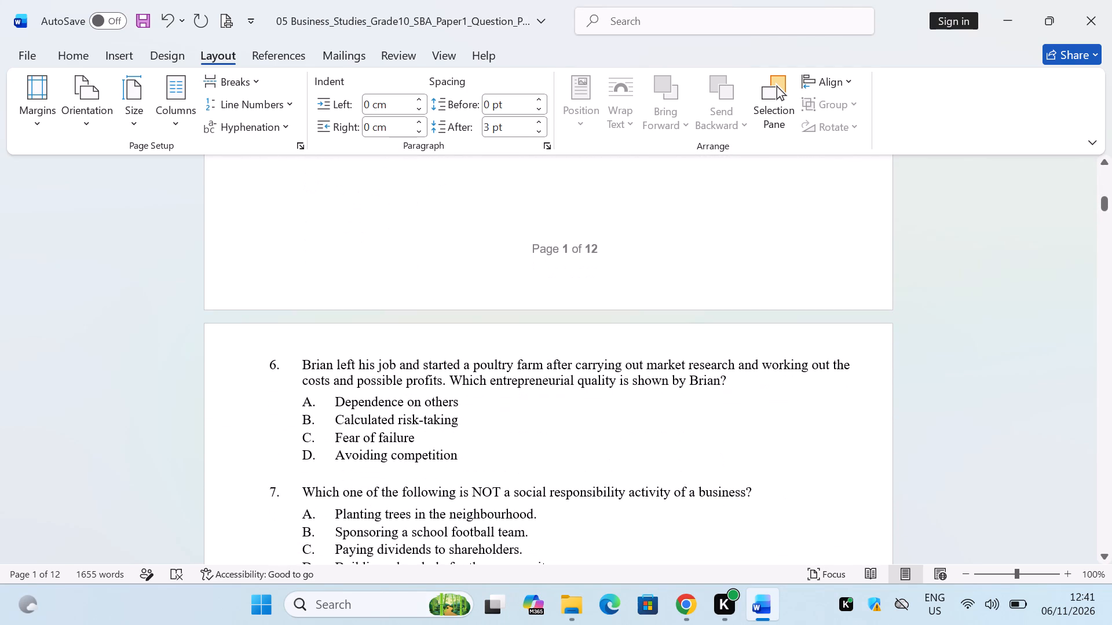
pyautogui.scroll(-14, 556, 321)
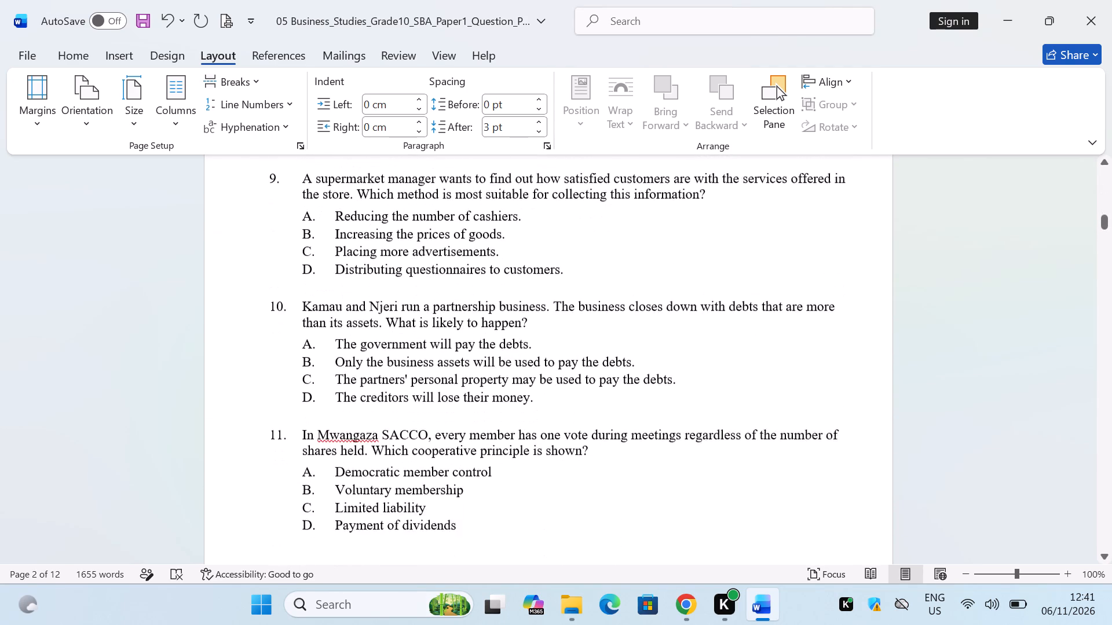
pyautogui.scroll(-5, 556, 321)
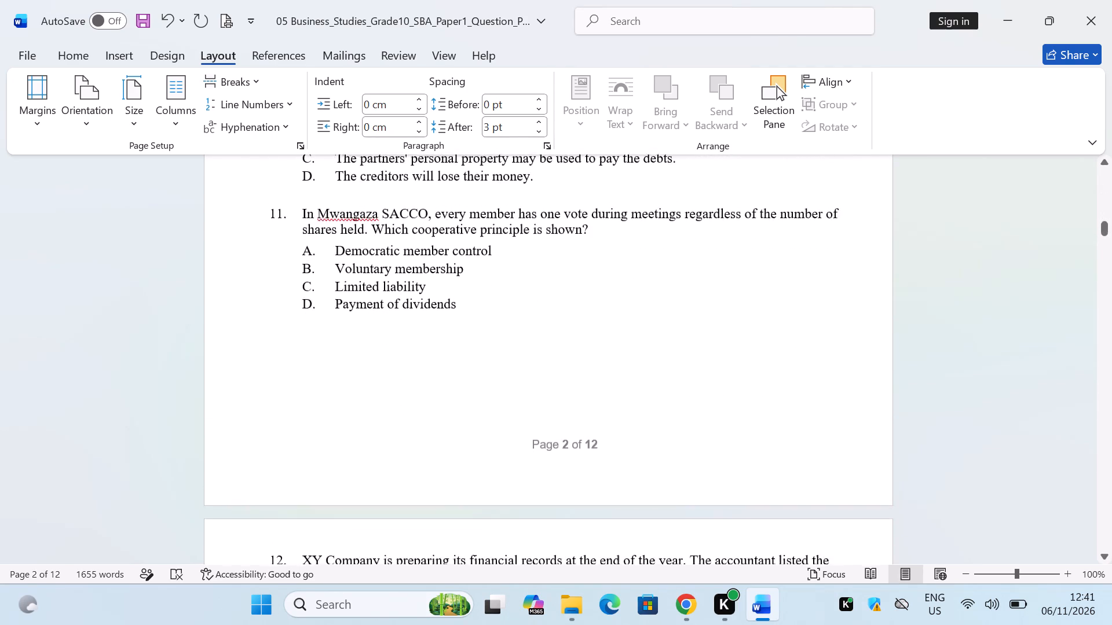
pyautogui.click(575, 605)
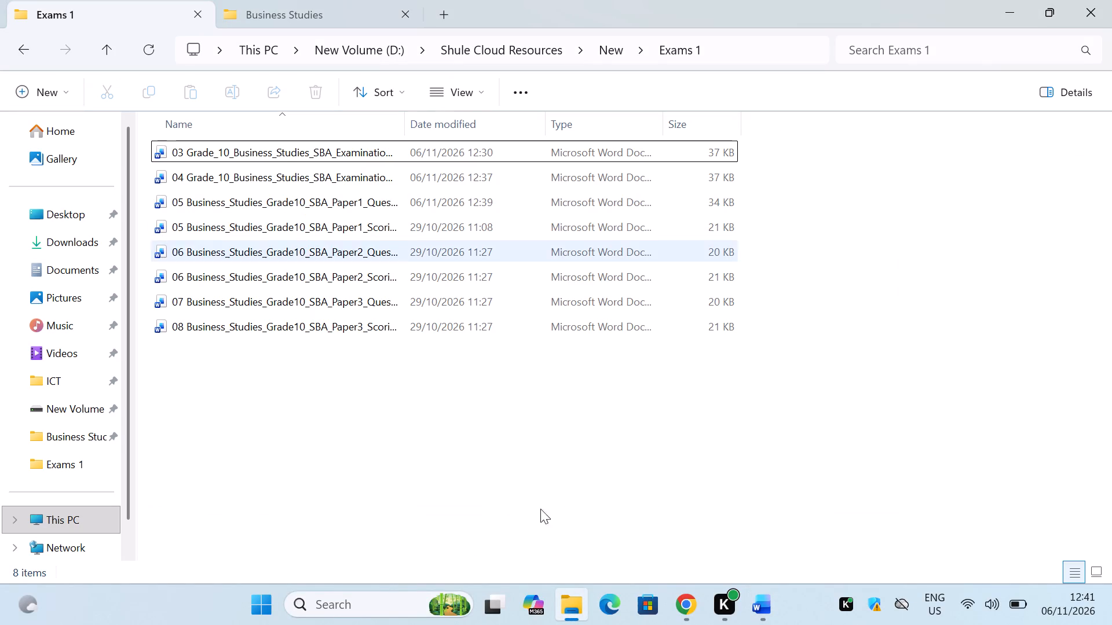
pyautogui.click(758, 604)
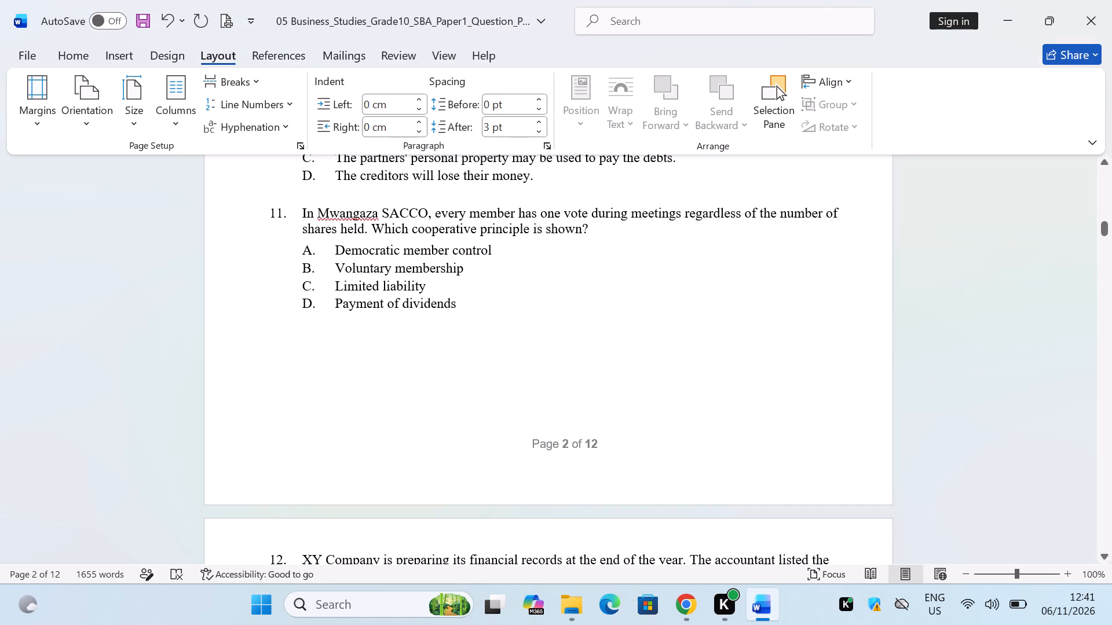
pyautogui.scroll(-5, 387, 330)
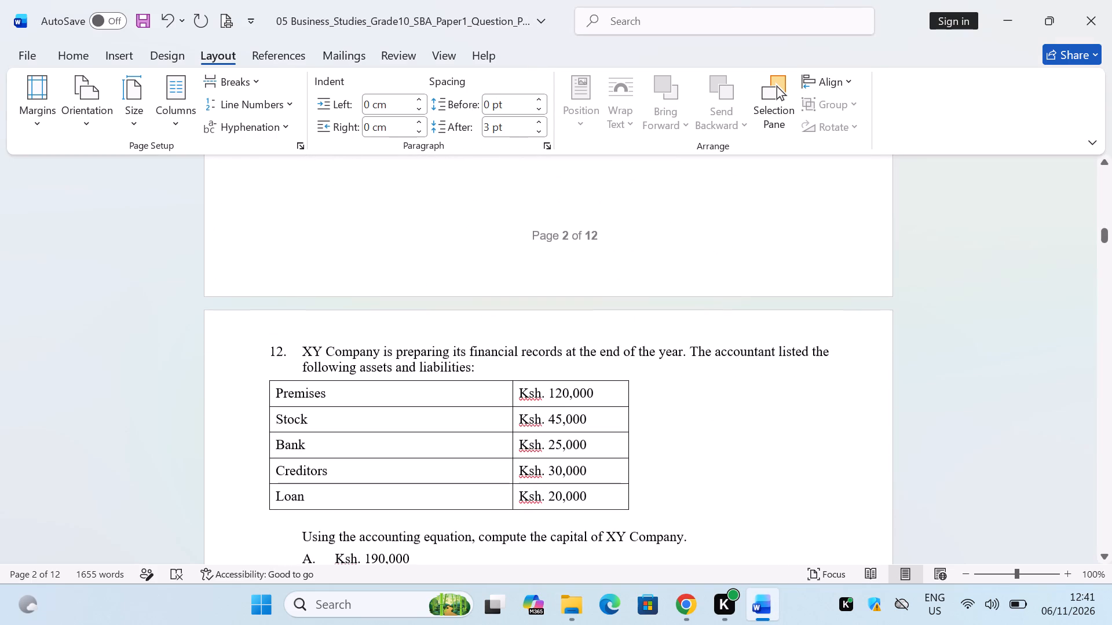
pyautogui.scroll(-4, 387, 330)
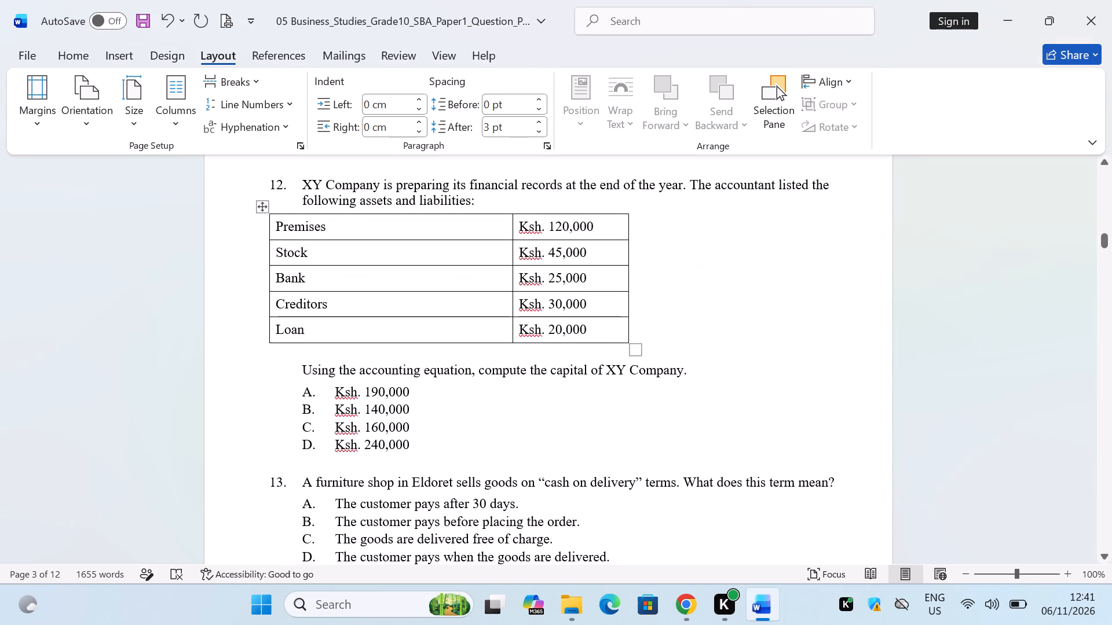
pyautogui.scroll(-16, 388, 329)
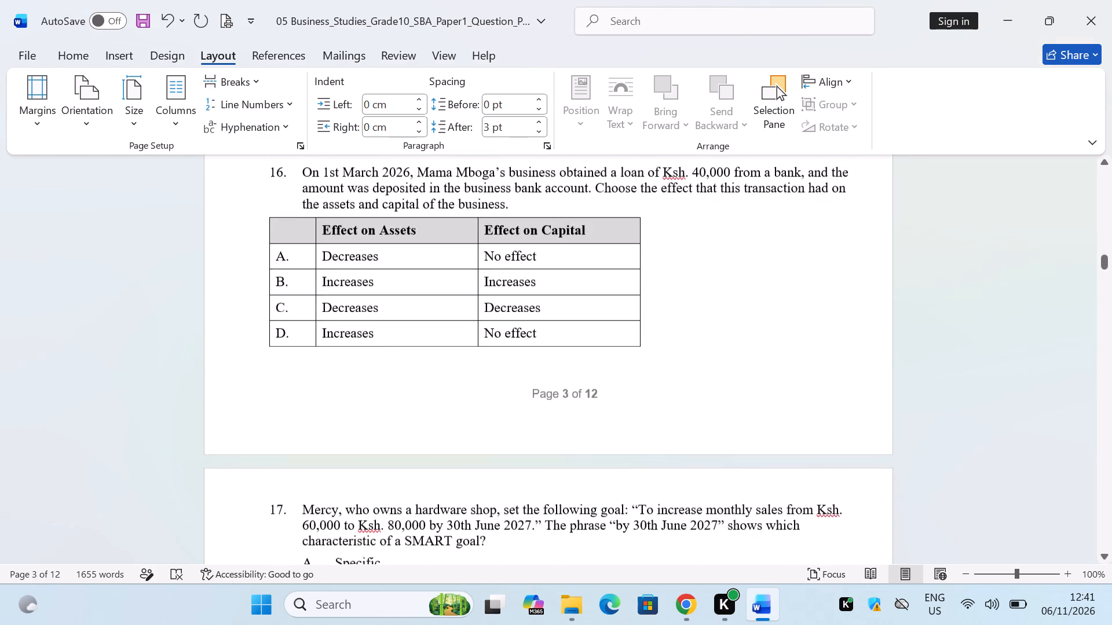
pyautogui.scroll(-19, 388, 329)
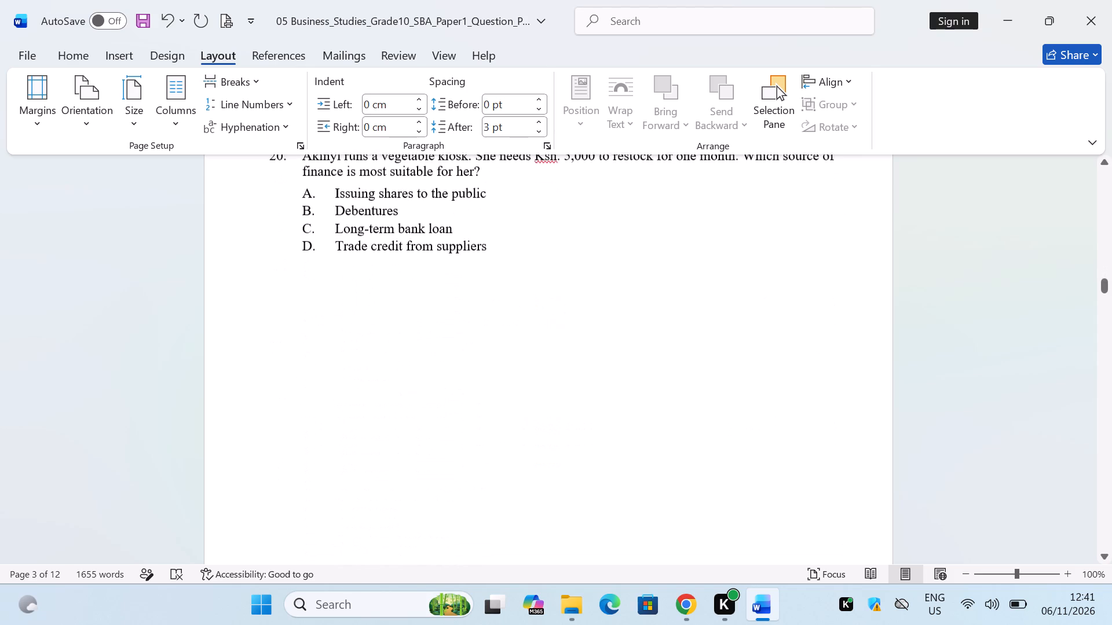
# Convert the Section B (20 Marks) heading to uppercase.
pyautogui.scroll(-9, 388, 329)
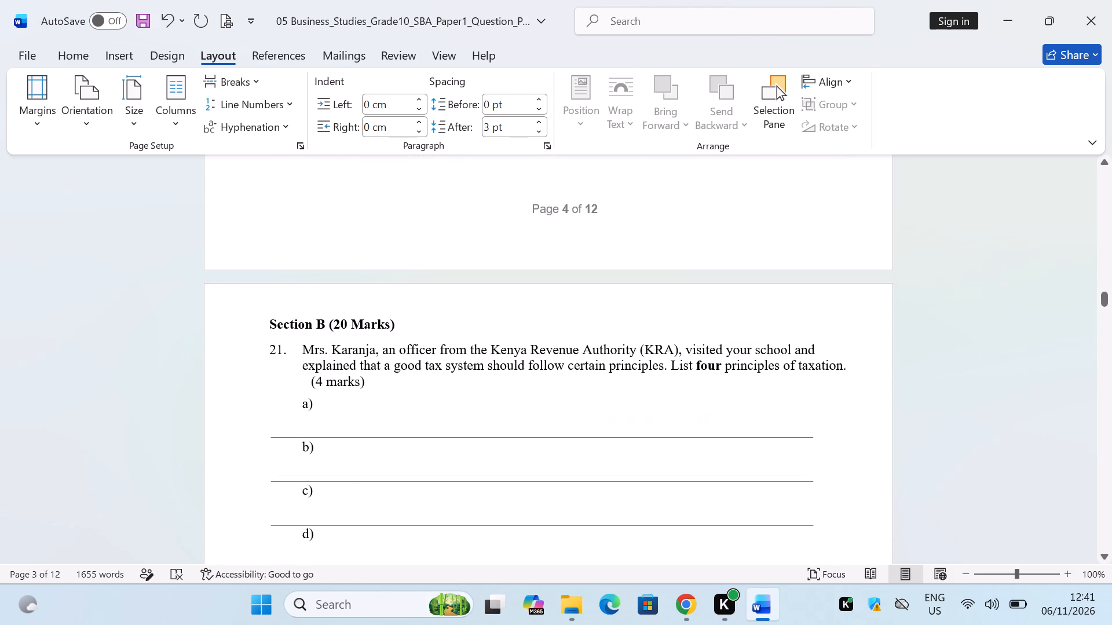
pyautogui.click(240, 326)
pyautogui.click(80, 57)
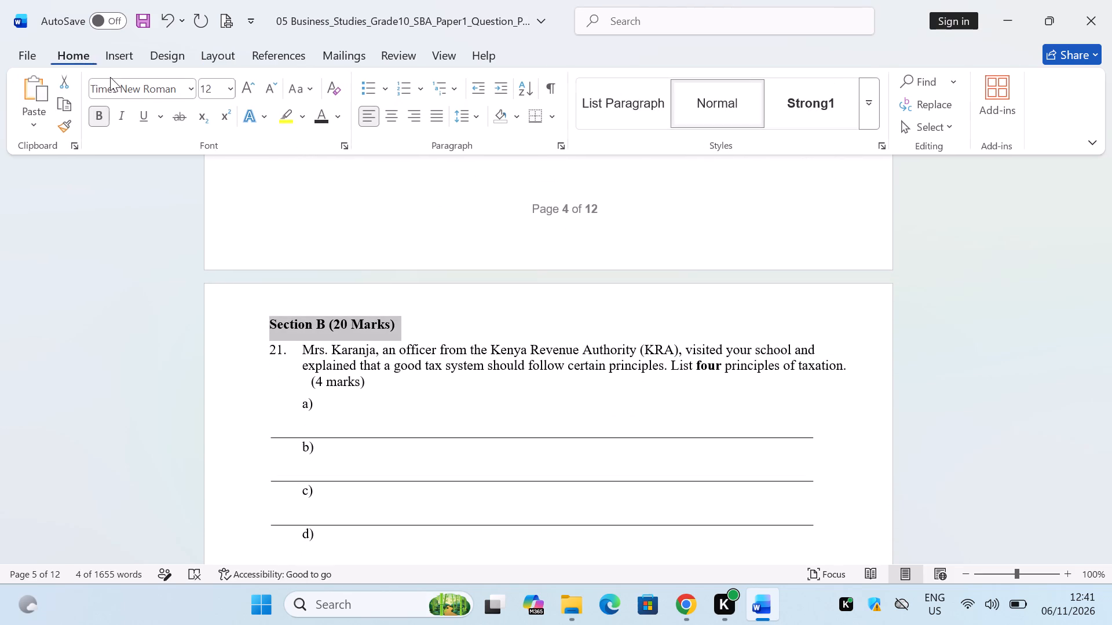
pyautogui.click(309, 89)
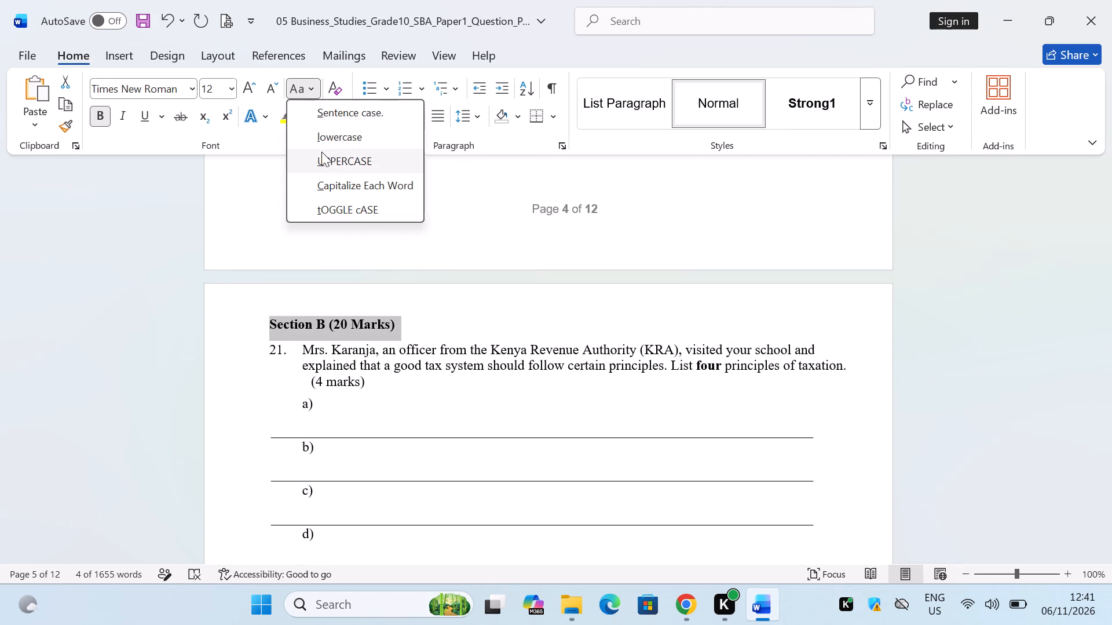
pyautogui.click(329, 164)
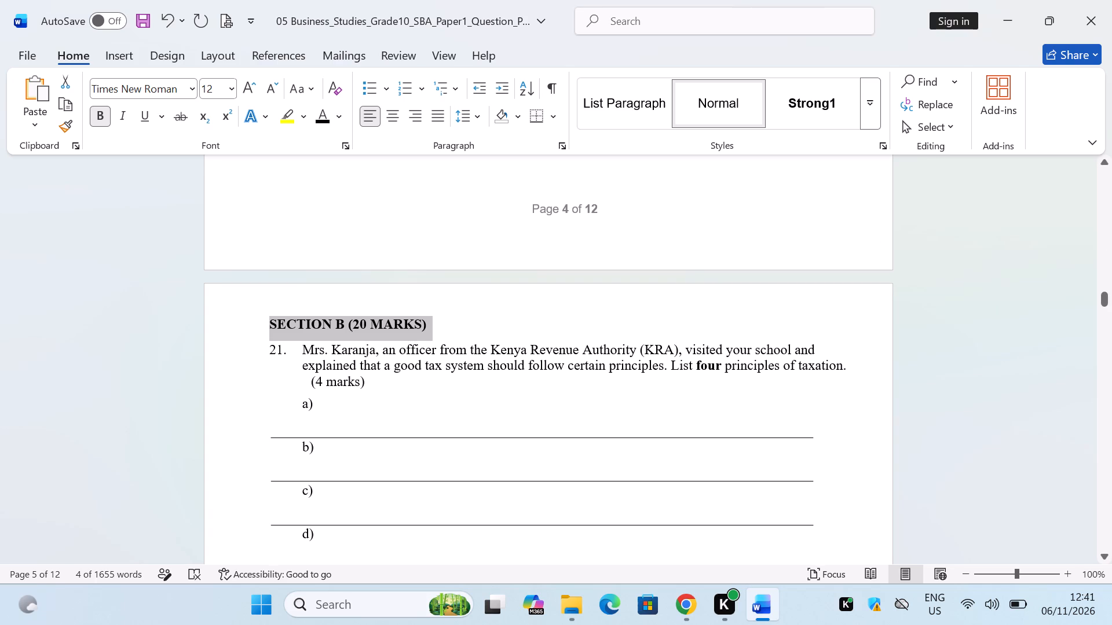
# Examine the layout of questions 21 and 22 and their lettered answer lines in Section B.
pyautogui.scroll(-3, 502, 429)
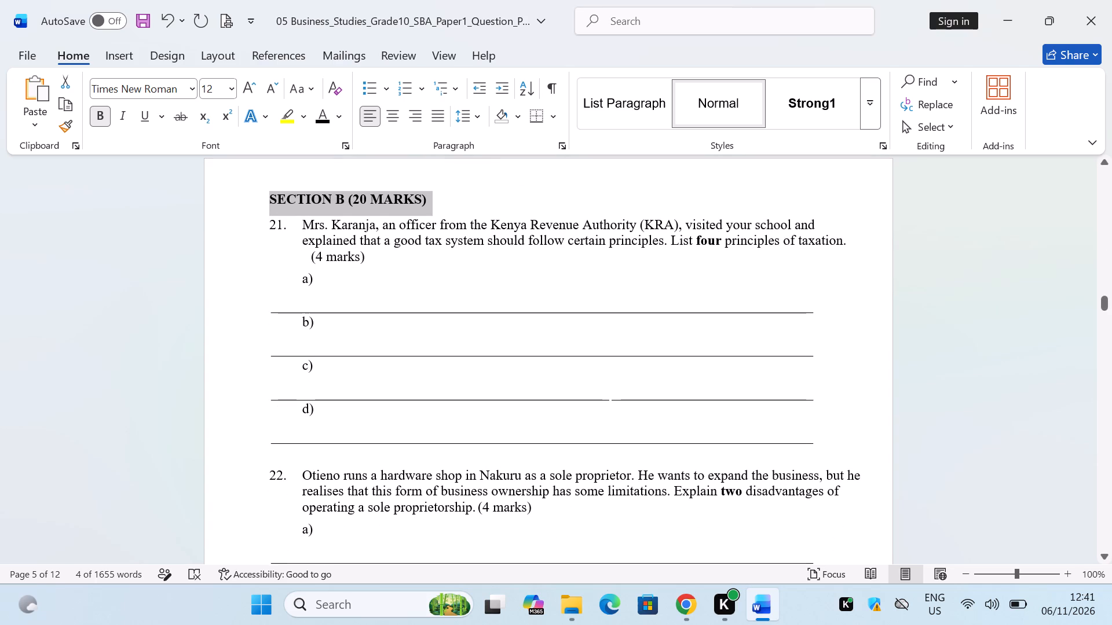
pyautogui.scroll(-16, 526, 395)
pyautogui.scroll(12, 493, 400)
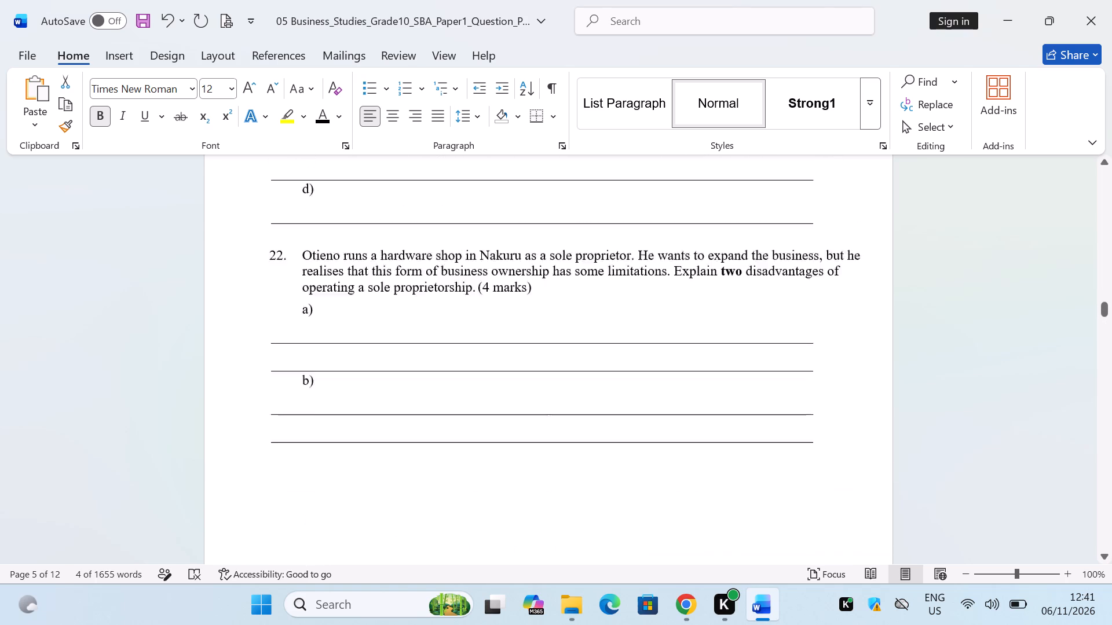
pyautogui.scroll(2, 493, 400)
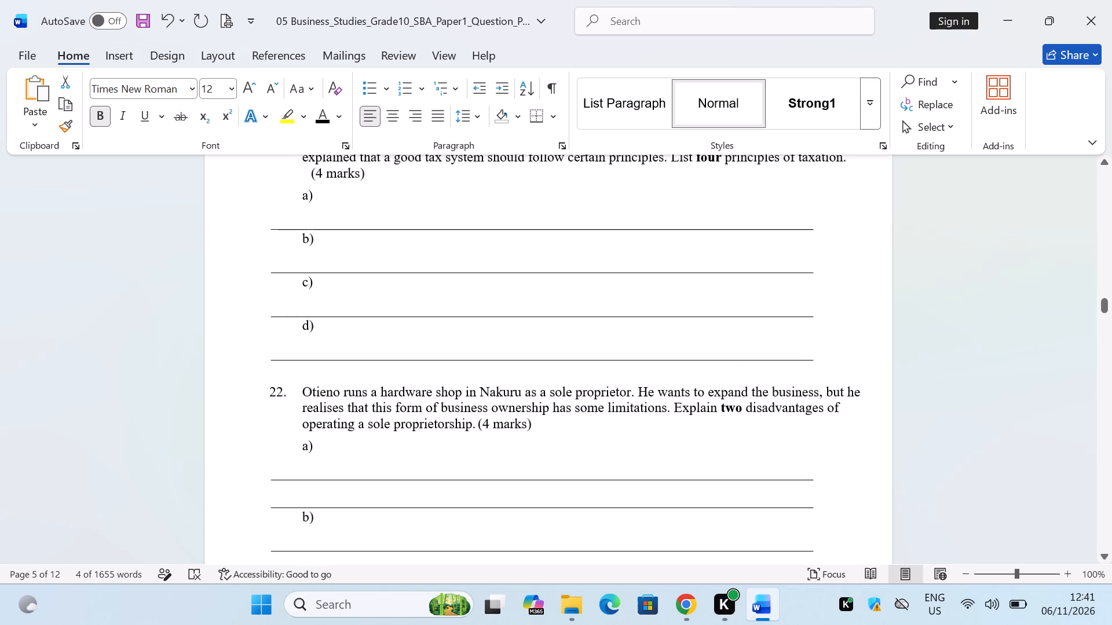
pyautogui.scroll(-3, 487, 409)
pyautogui.scroll(4, 486, 409)
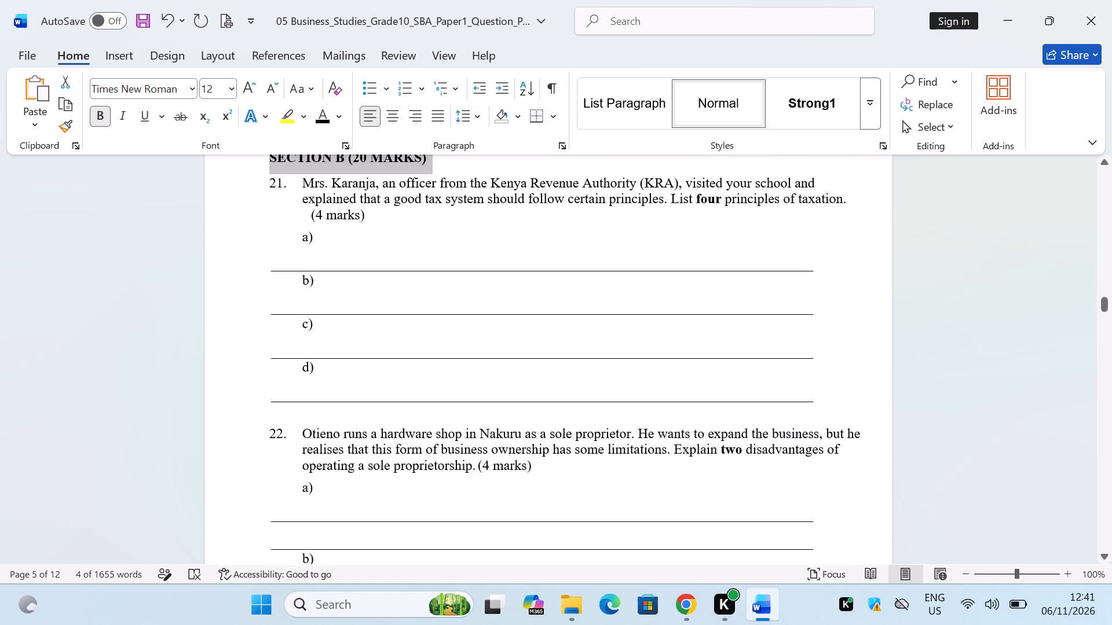
# Delete the a), b), c) and d) labels under question 21, keeping only the blank answer lines.
pyautogui.scroll(1, 486, 409)
pyautogui.click(249, 274)
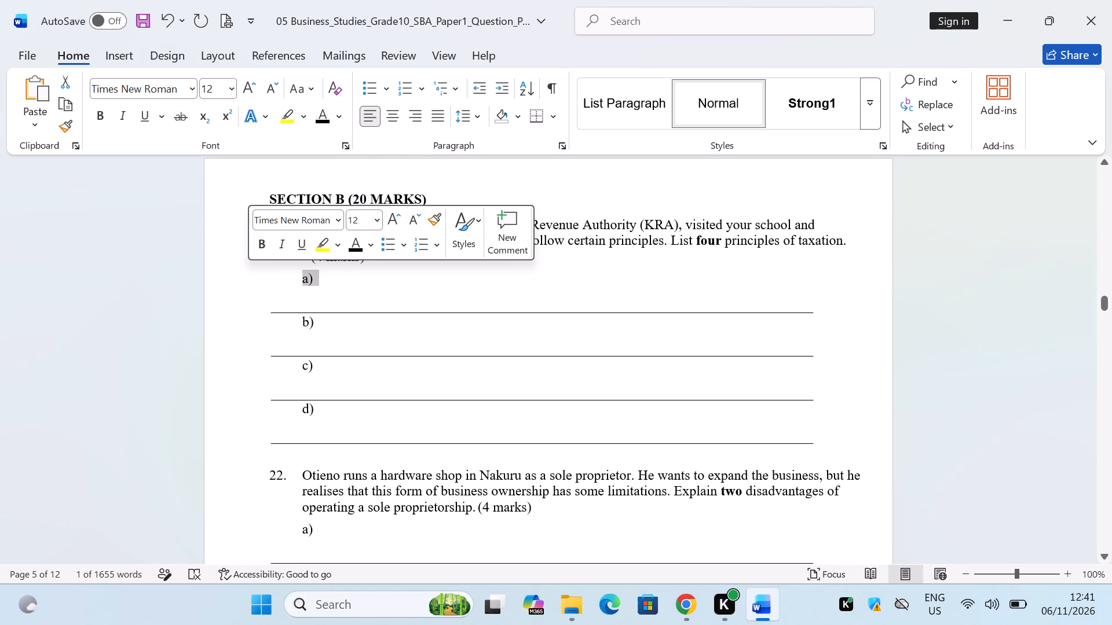
pyautogui.press('Delete')
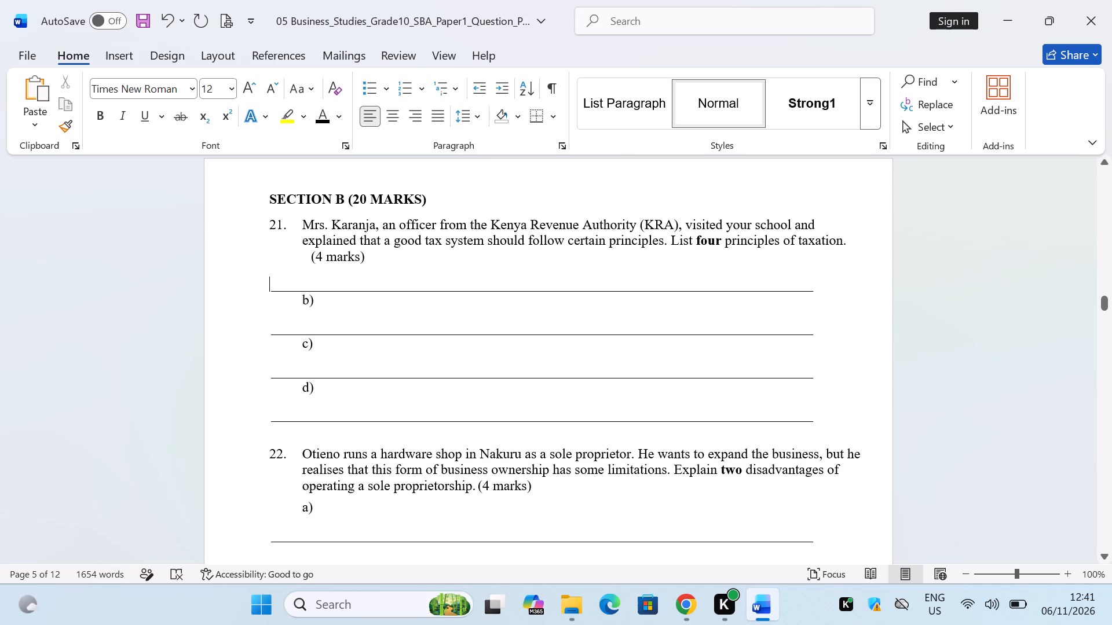
pyautogui.click(249, 297)
pyautogui.press('Delete')
pyautogui.click(251, 328)
pyautogui.press('Delete')
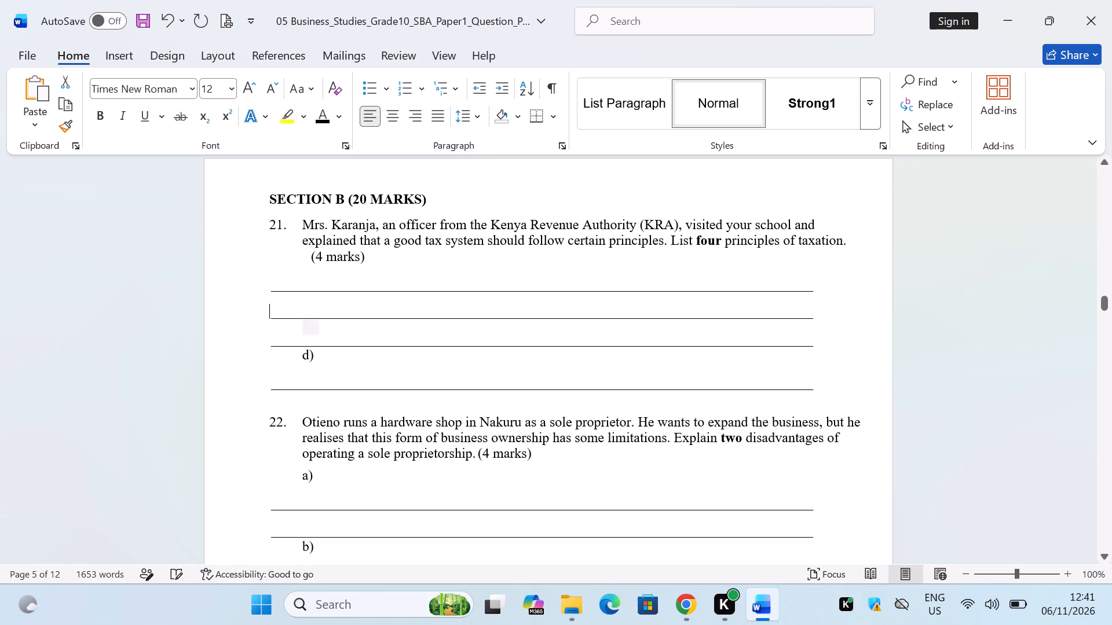
pyautogui.click(258, 355)
pyautogui.press('Delete')
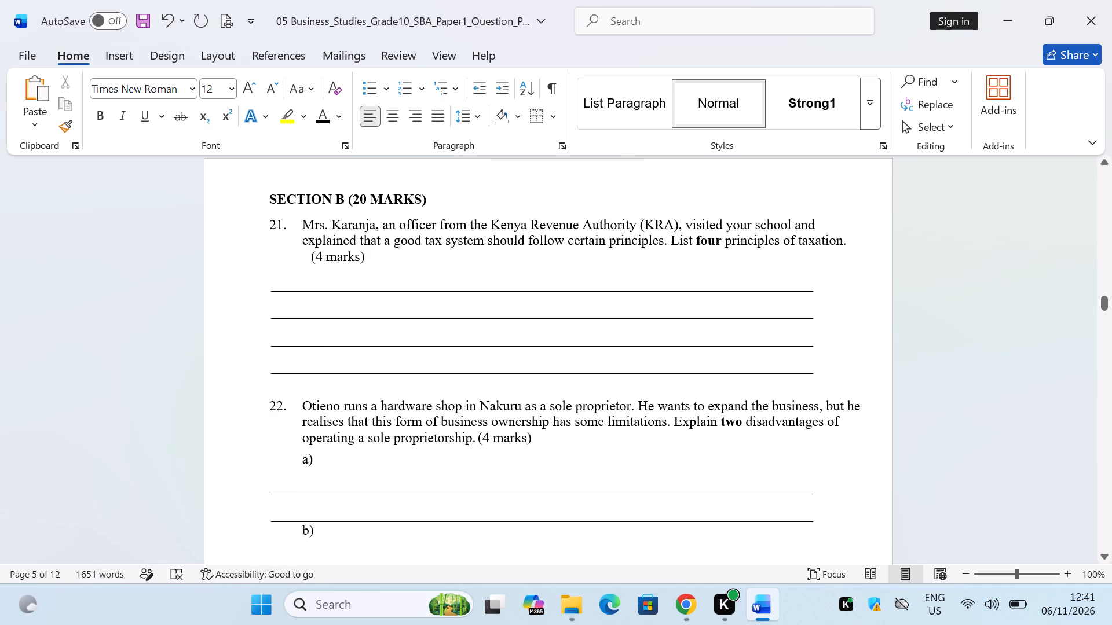
# Delete the a) and b) labels under question 22, keeping only the blank answer lines.
pyautogui.scroll(-4, 485, 390)
pyautogui.click(258, 298)
pyautogui.press('Delete')
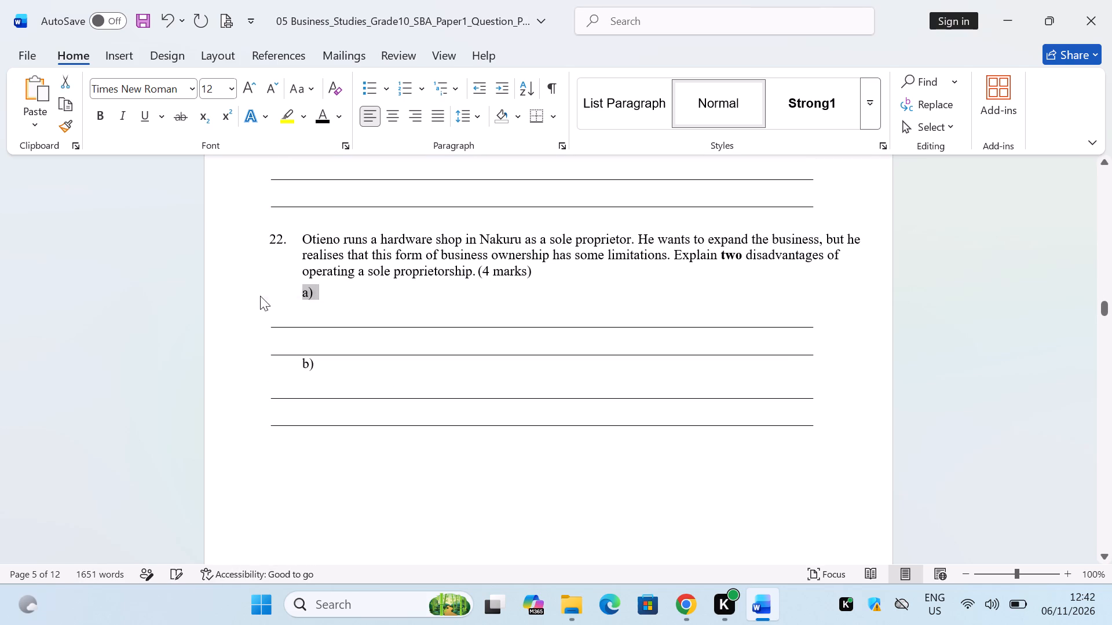
pyautogui.click(260, 346)
pyautogui.press('Delete')
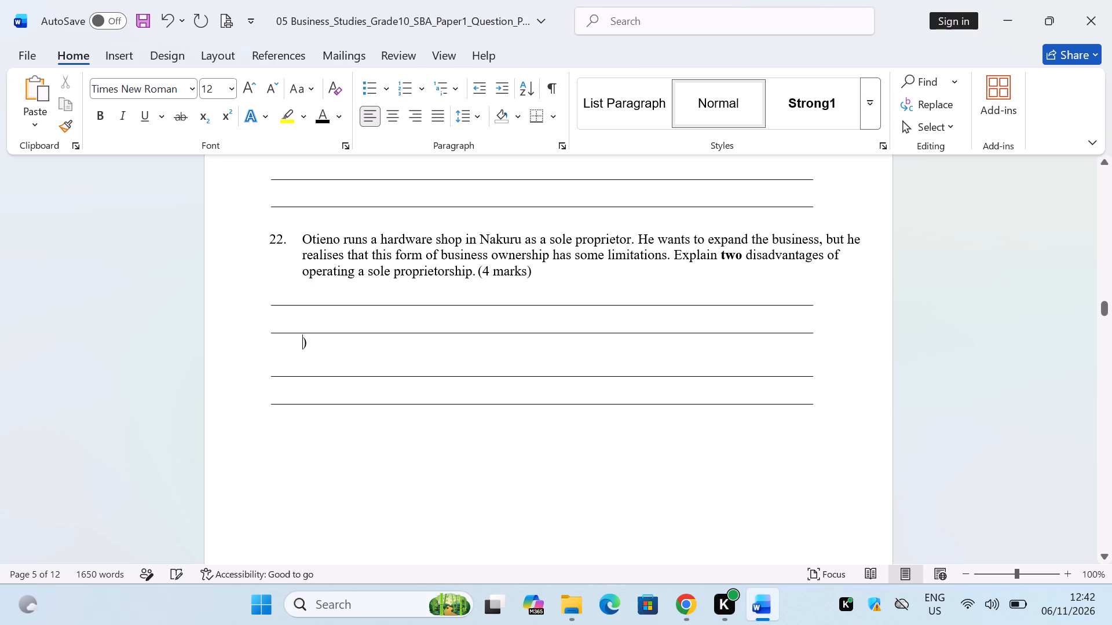
pyautogui.click(256, 346)
pyautogui.press('Delete')
# Delete the a), b), c) and d) labels under question 24, keeping only the blank answer lines.
pyautogui.scroll(-12, 327, 354)
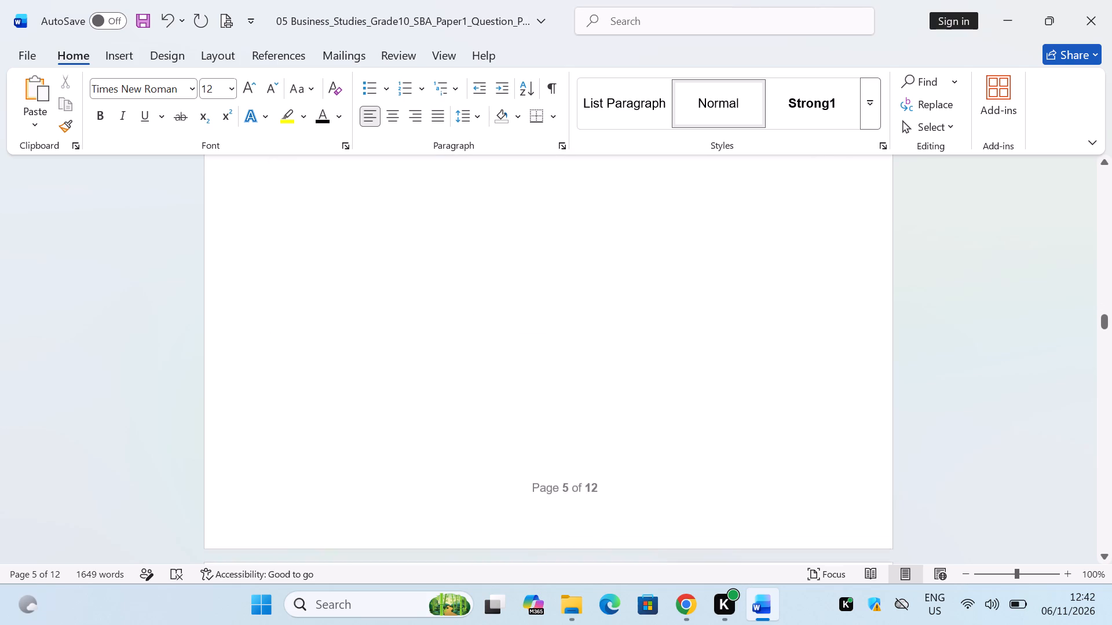
pyautogui.scroll(-13, 328, 355)
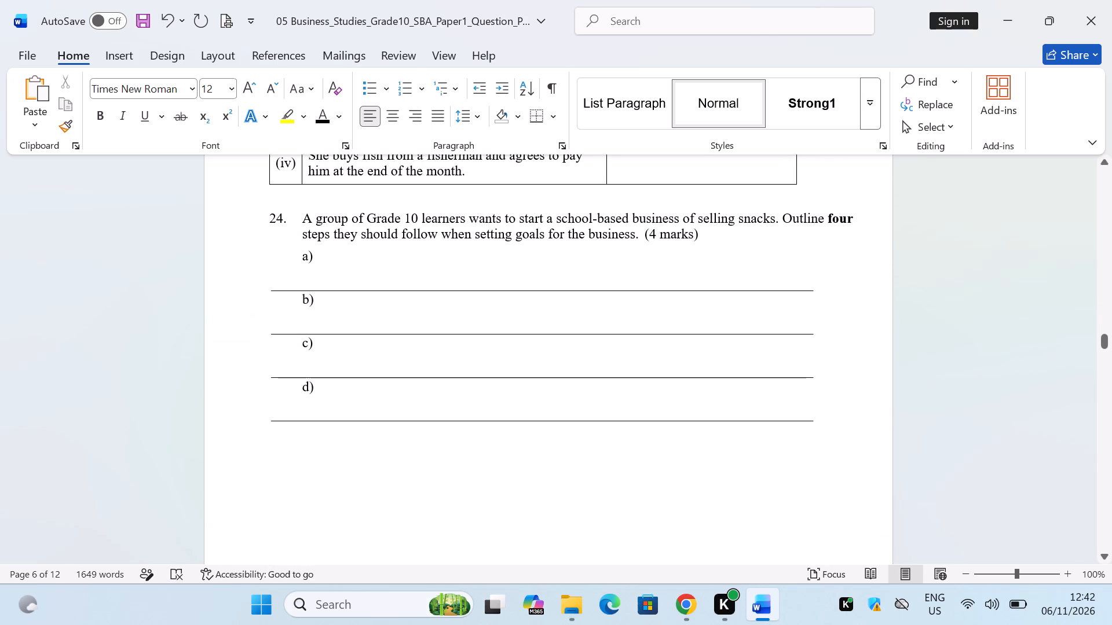
pyautogui.click(249, 292)
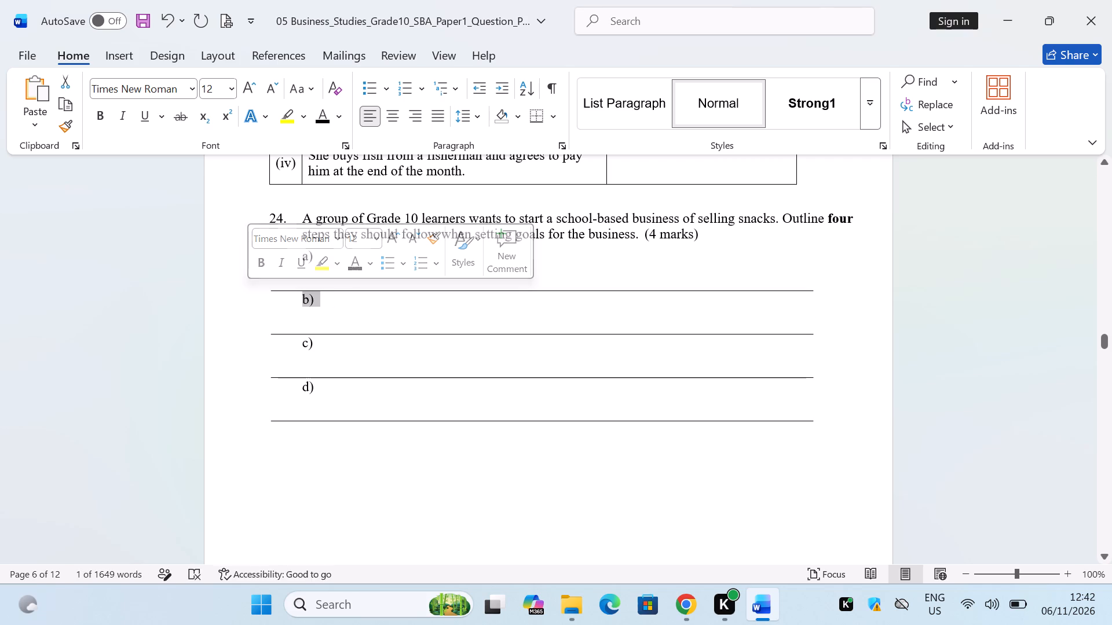
pyautogui.press('Delete')
pyautogui.click(250, 261)
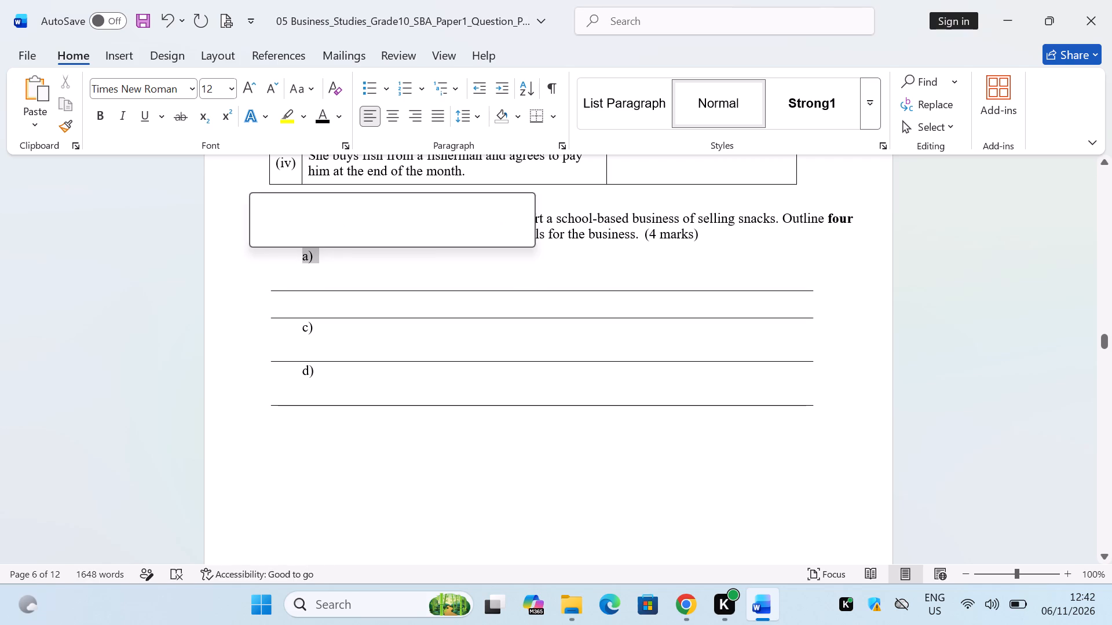
pyautogui.press('Delete')
pyautogui.click(254, 310)
pyautogui.press('Delete')
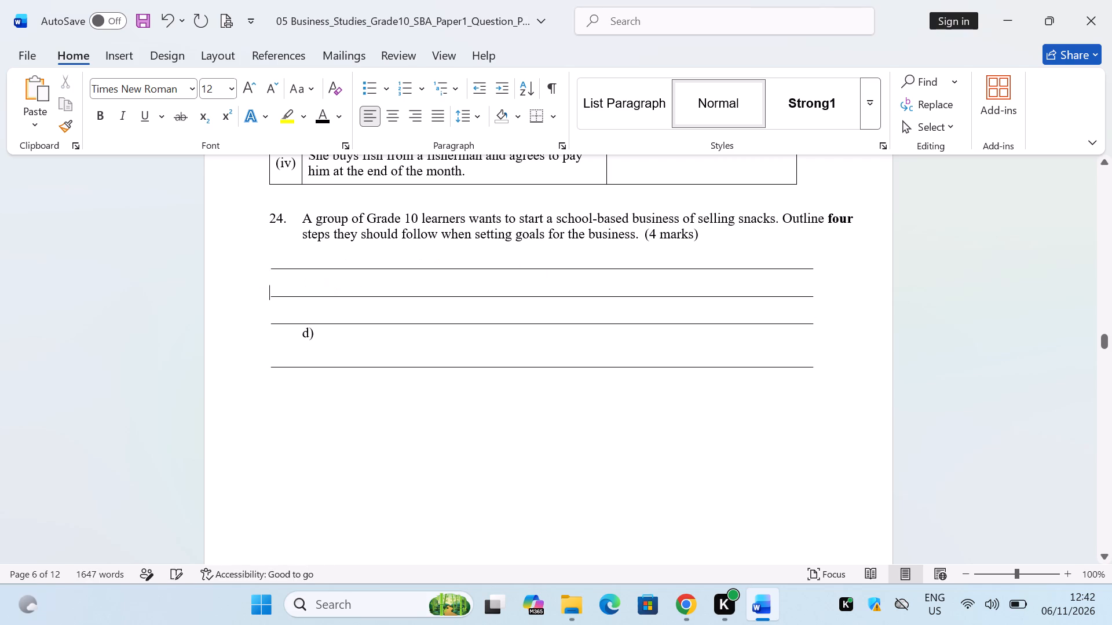
pyautogui.click(248, 338)
pyautogui.press('Delete')
# Delete the a), b) and c) labels under question 27, keeping all six blank answer lines.
pyautogui.scroll(-6, 329, 352)
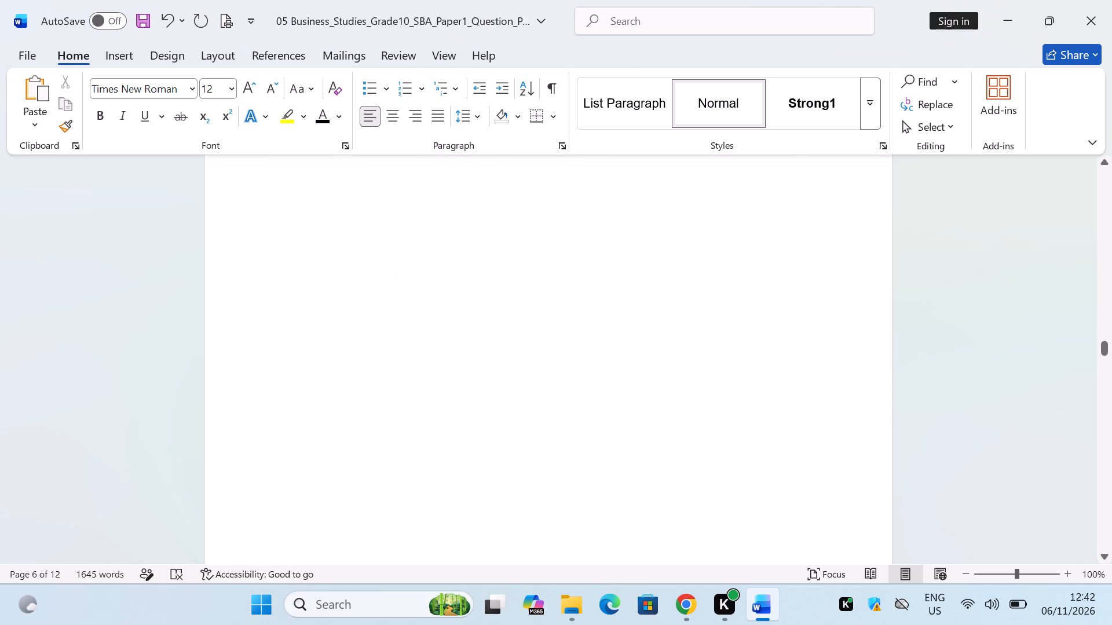
pyautogui.scroll(-12, 329, 352)
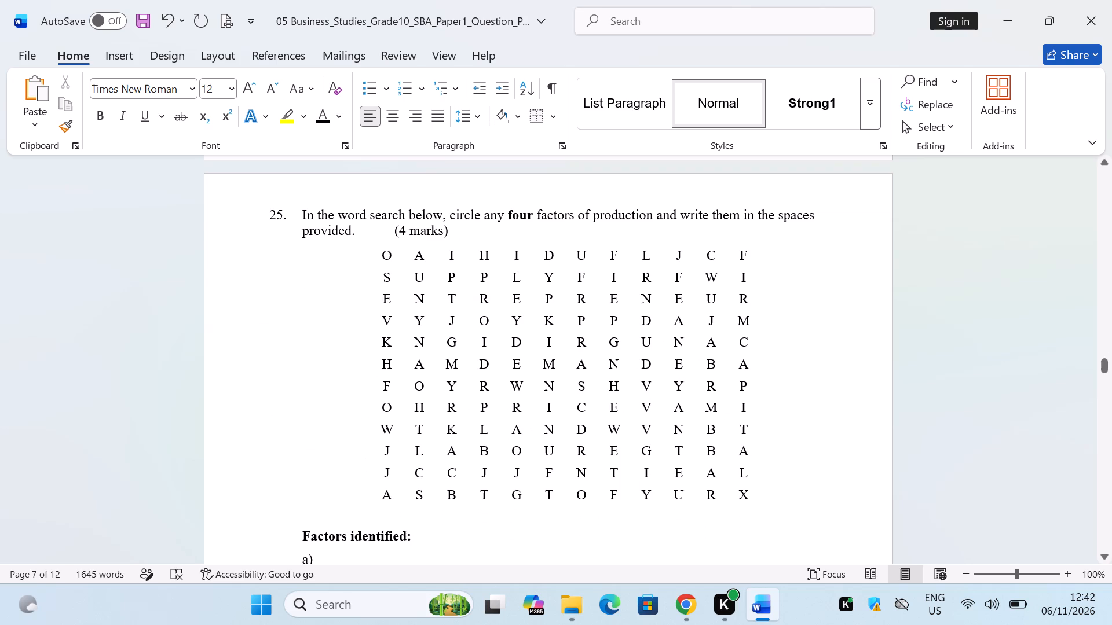
pyautogui.scroll(-2, 393, 339)
pyautogui.scroll(1, 395, 339)
pyautogui.scroll(-6, 398, 339)
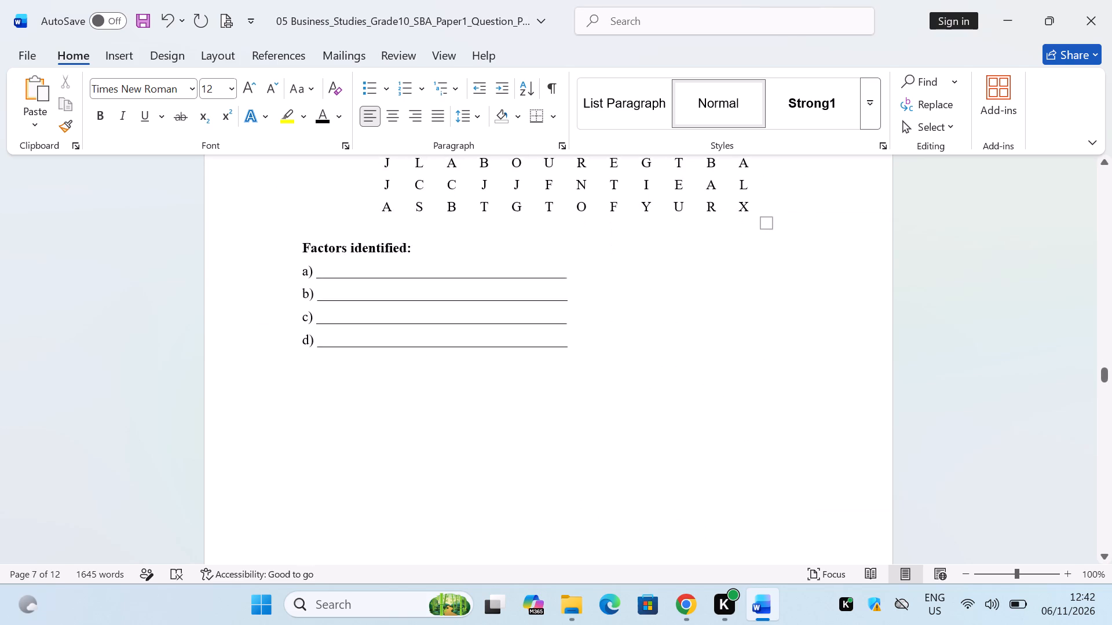
pyautogui.scroll(-20, 439, 329)
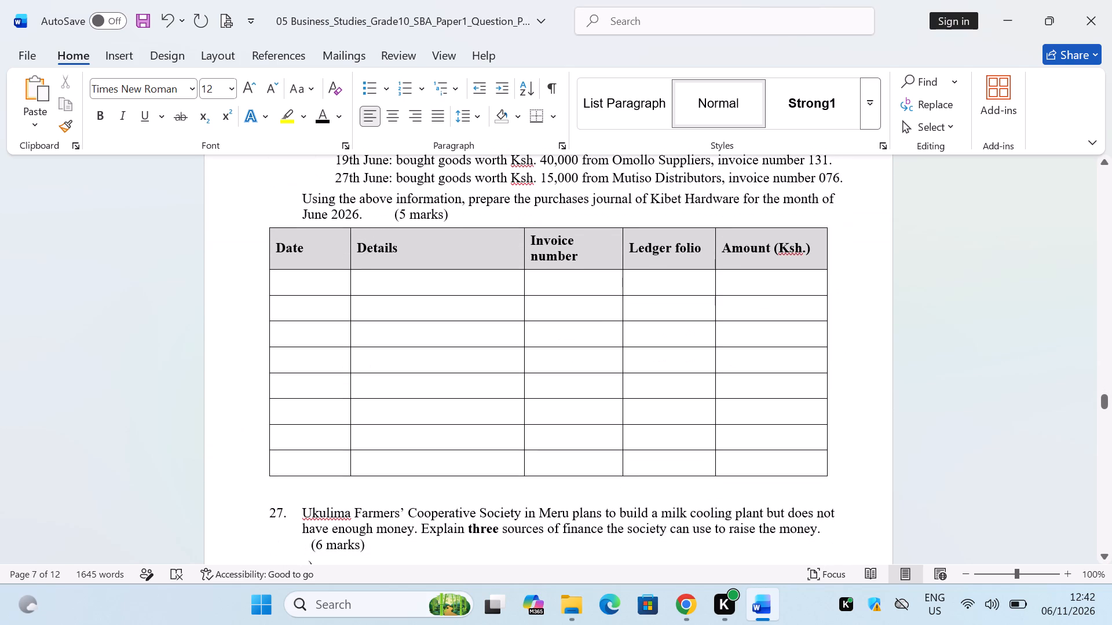
pyautogui.scroll(-9, 597, 282)
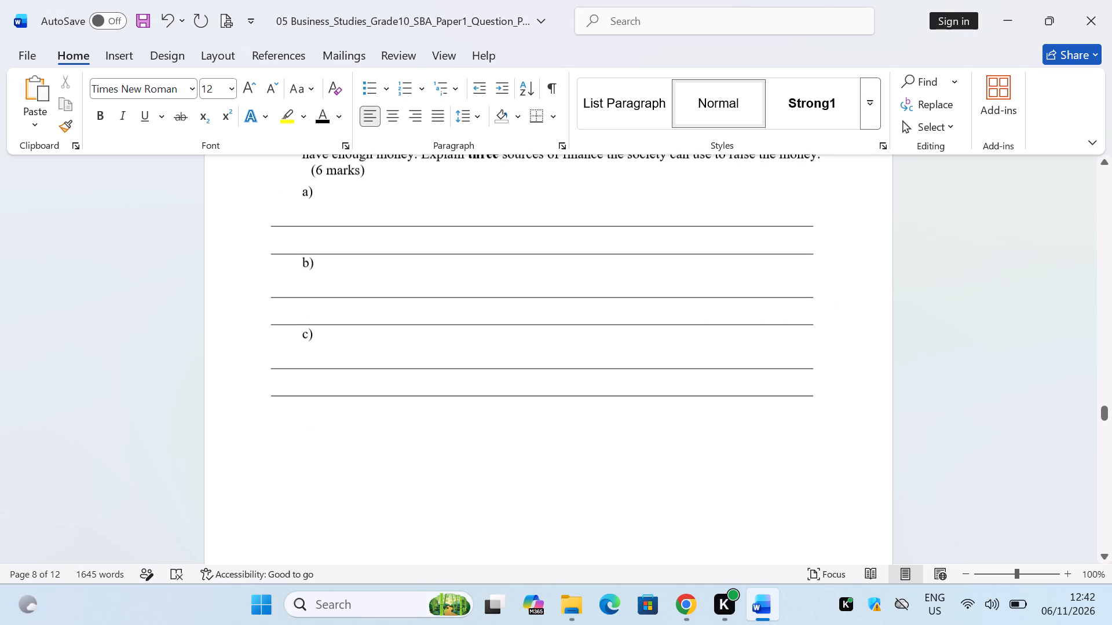
pyautogui.click(253, 194)
pyautogui.press('Delete')
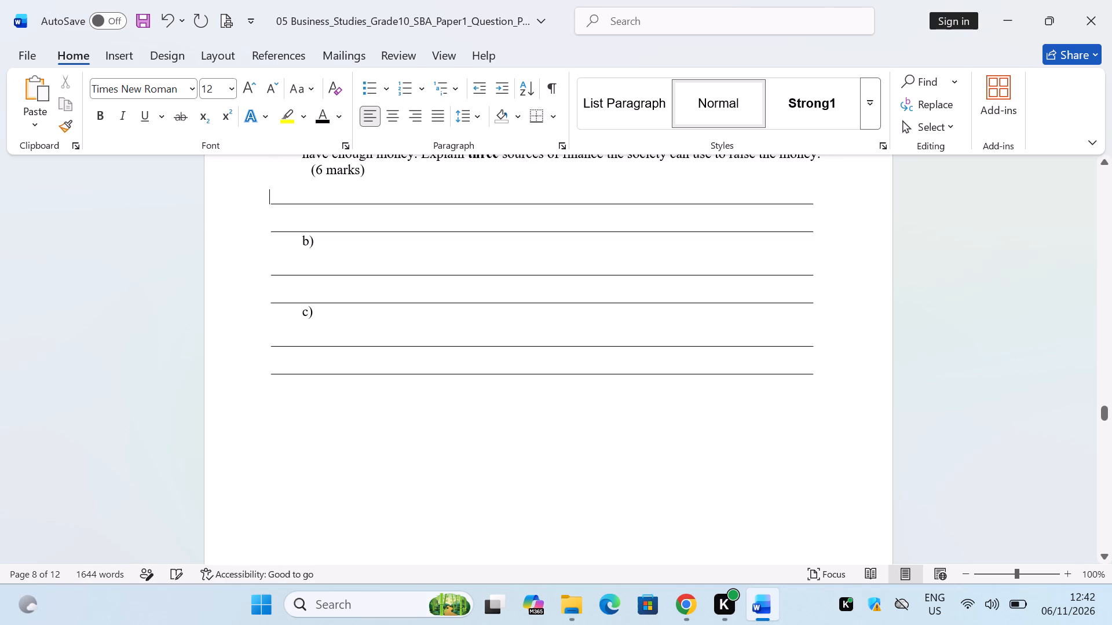
pyautogui.click(254, 240)
pyautogui.press('Delete')
pyautogui.click(257, 304)
pyautogui.press('Delete')
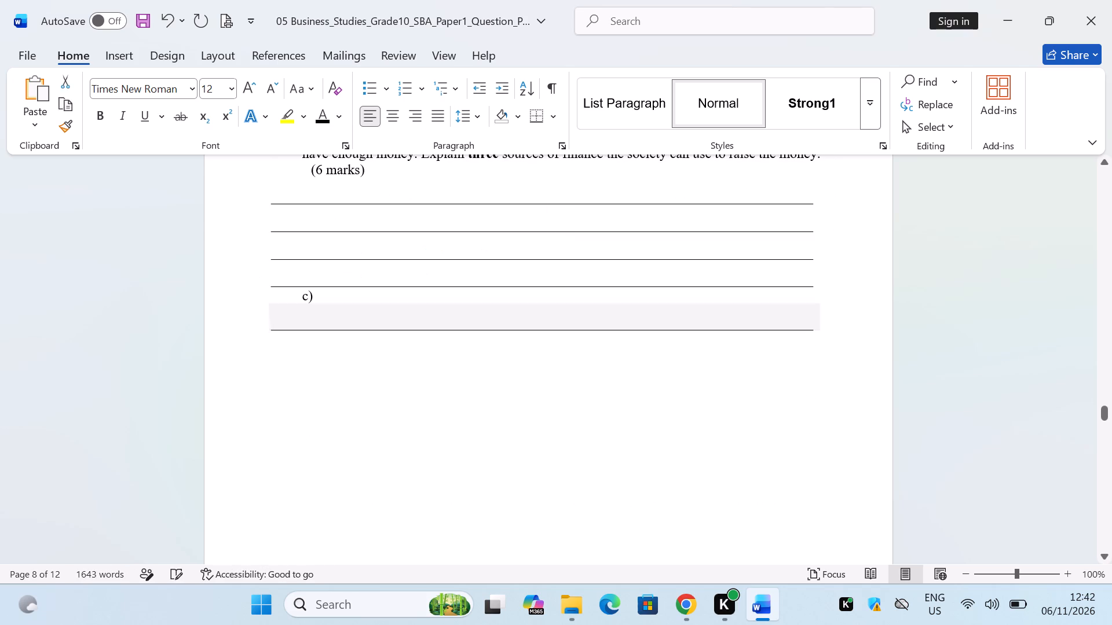
pyautogui.click(170, 18)
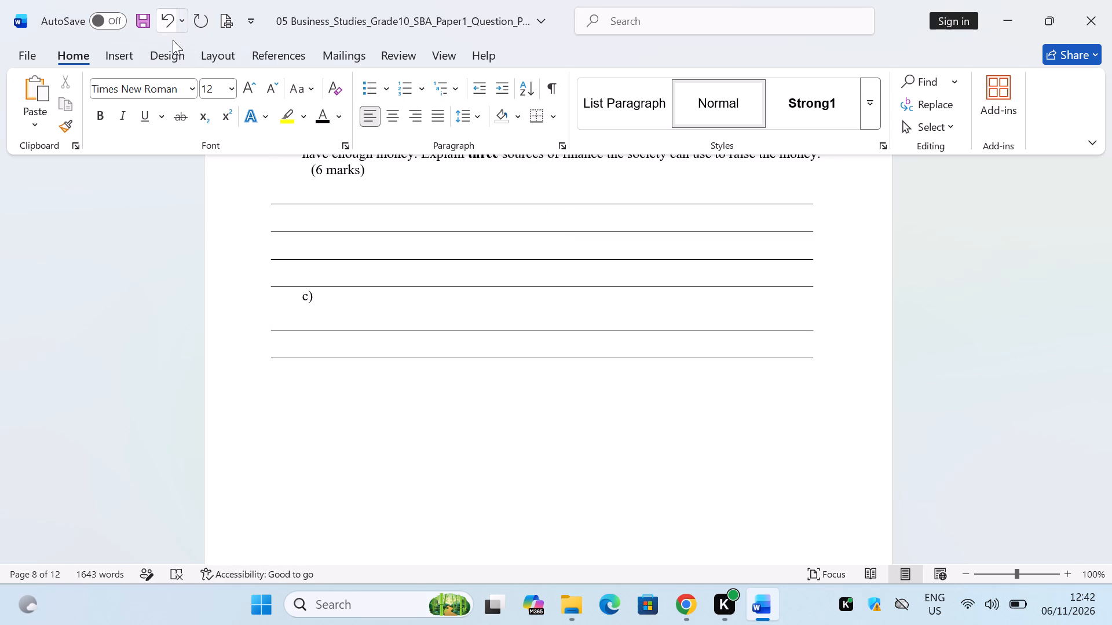
pyautogui.click(246, 305)
pyautogui.click(233, 293)
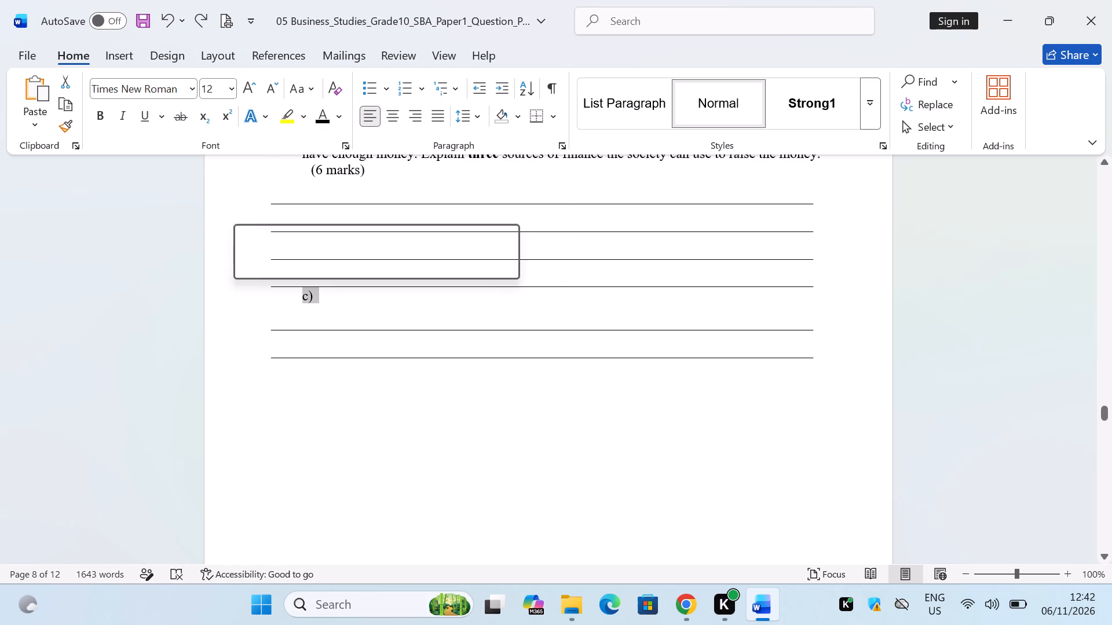
pyautogui.press('Delete')
# Delete the a), b) and c) labels under question 29, keeping only the blank answer lines.
pyautogui.scroll(-5, 489, 344)
pyautogui.scroll(5, 489, 343)
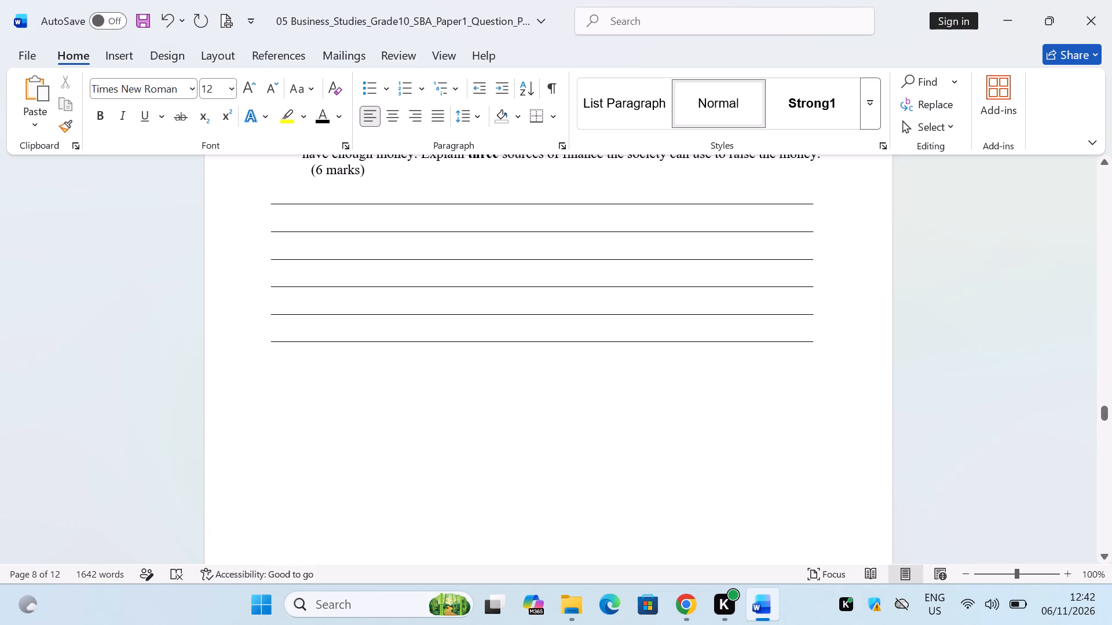
pyautogui.scroll(-14, 489, 343)
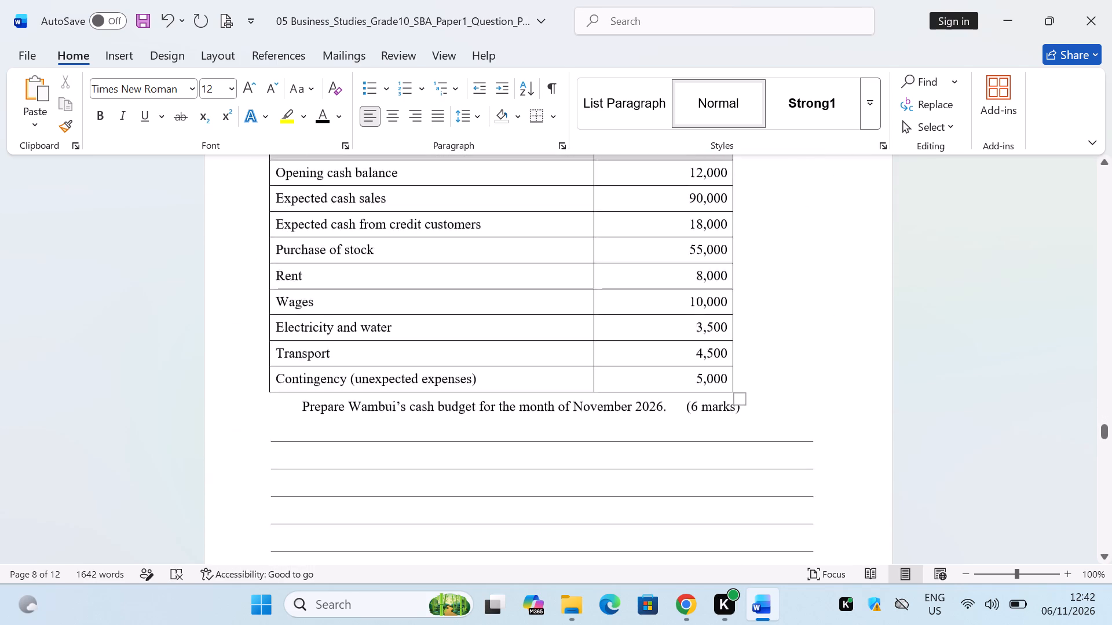
pyautogui.scroll(-19, 489, 343)
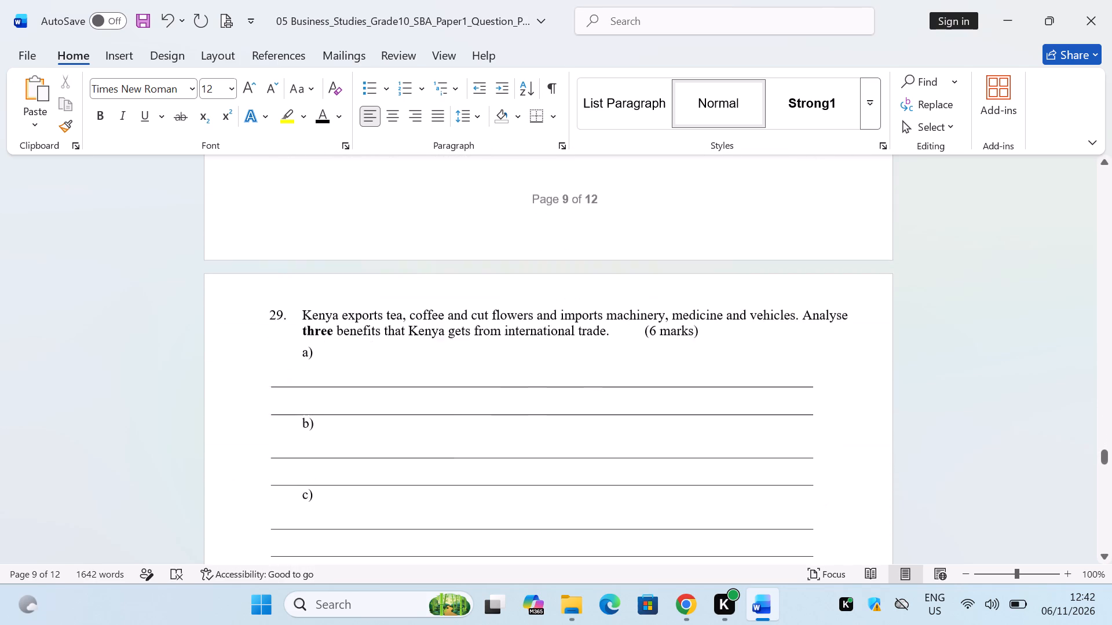
pyautogui.click(238, 339)
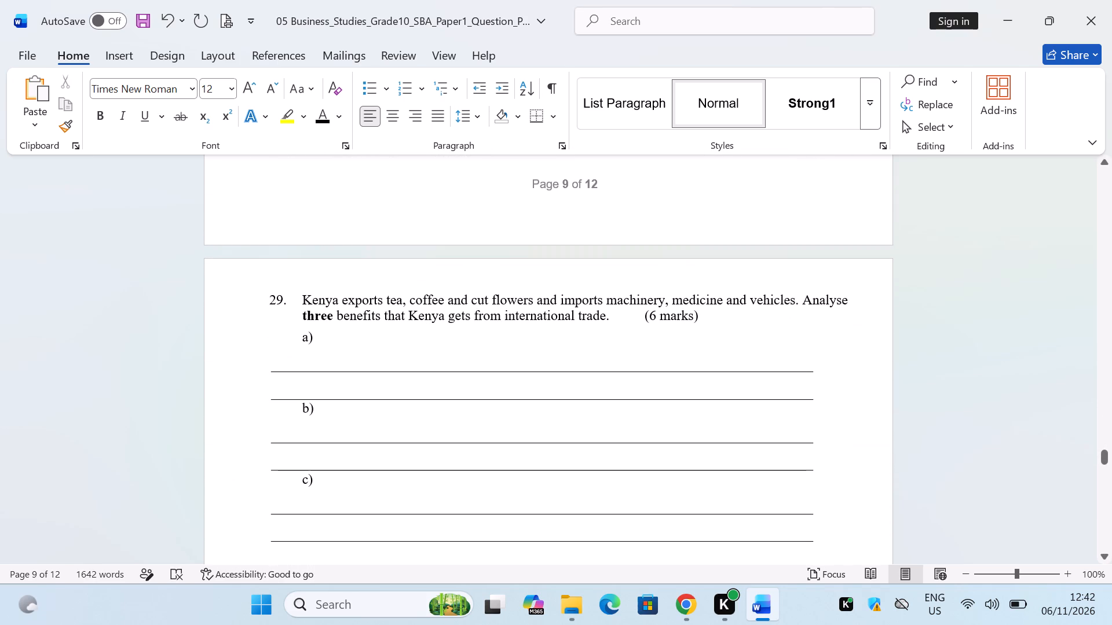
pyautogui.press('Delete')
pyautogui.click(251, 393)
pyautogui.press('Delete')
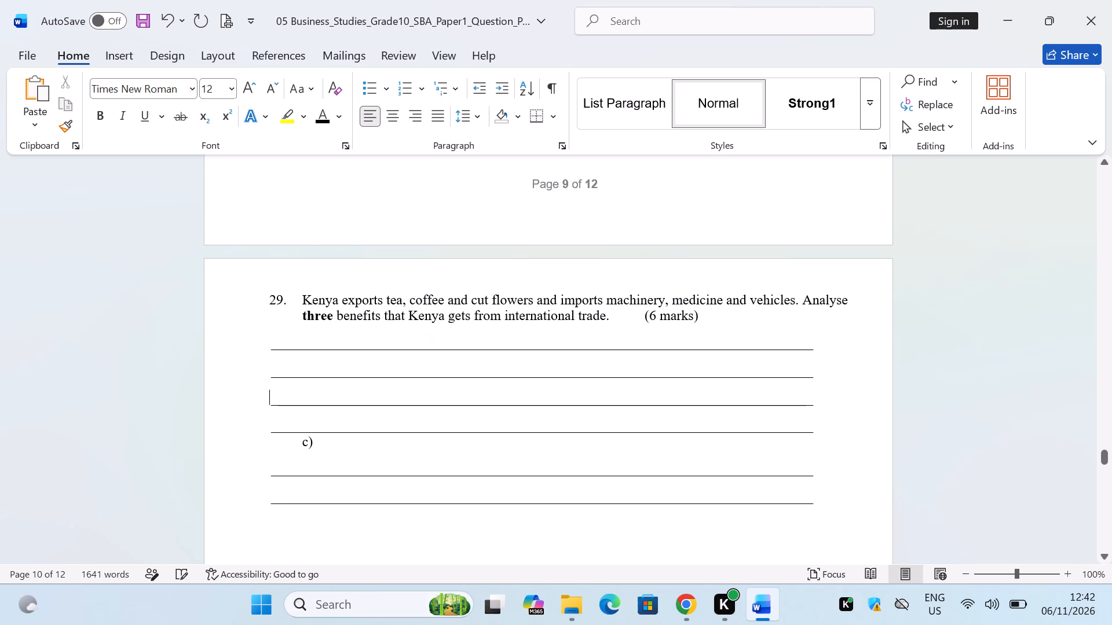
pyautogui.click(245, 442)
pyautogui.press('Delete')
# Check the rest of the paper, from question 29 through the additional answer space to the last page, for leftover answer labels.
pyautogui.scroll(-4, 483, 299)
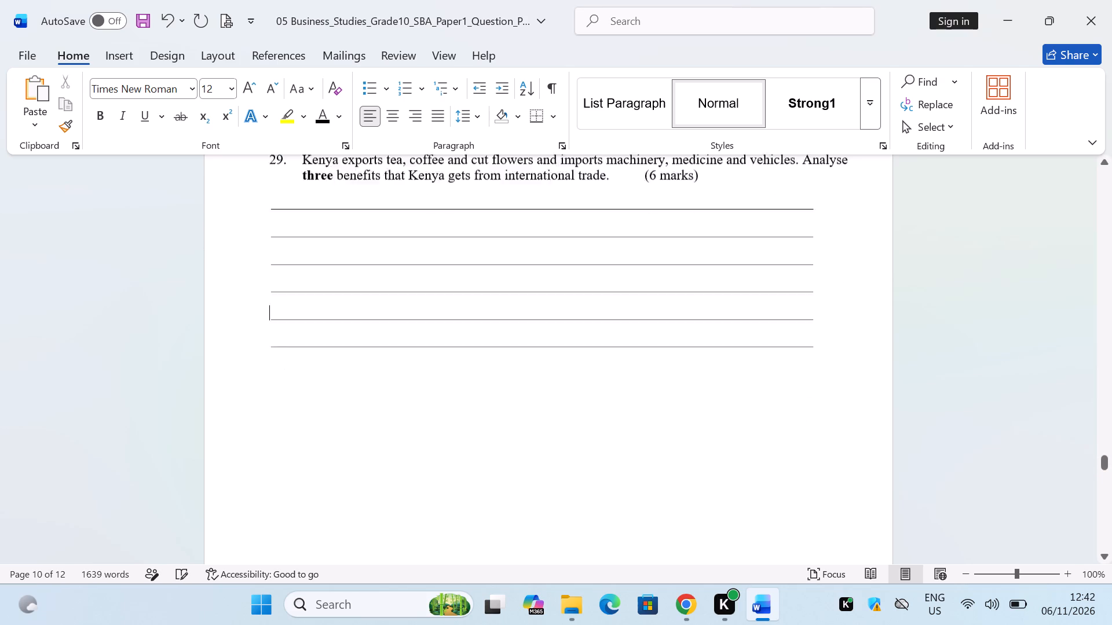
pyautogui.scroll(-16, 483, 299)
pyautogui.scroll(1, 481, 300)
pyautogui.scroll(-13, 459, 303)
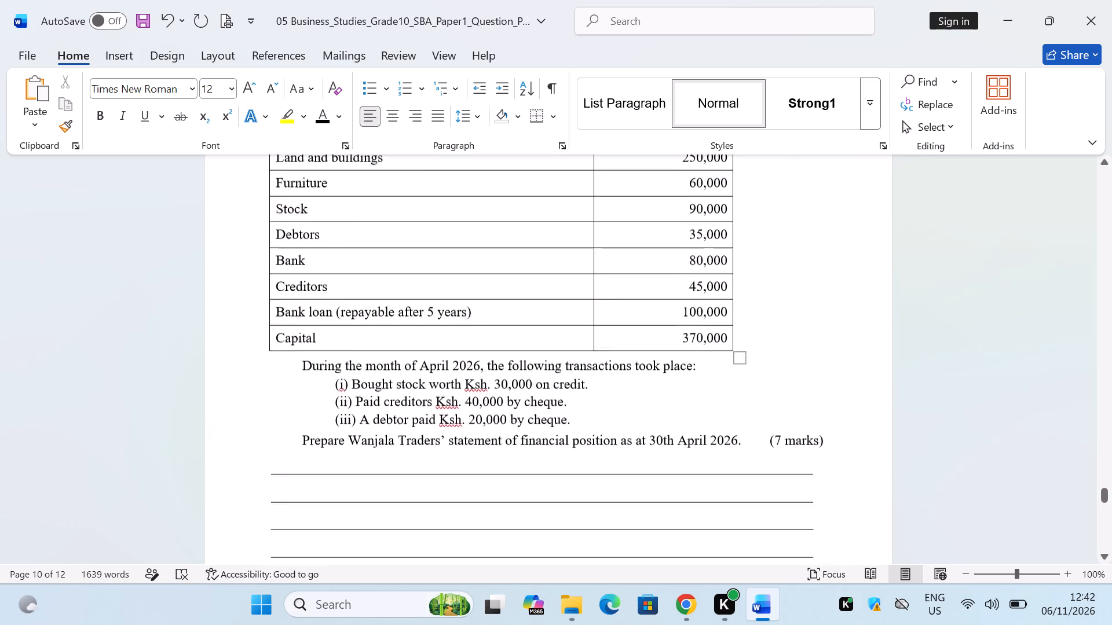
pyautogui.scroll(-14, 451, 304)
pyautogui.scroll(1, 451, 304)
pyautogui.scroll(-2, 451, 304)
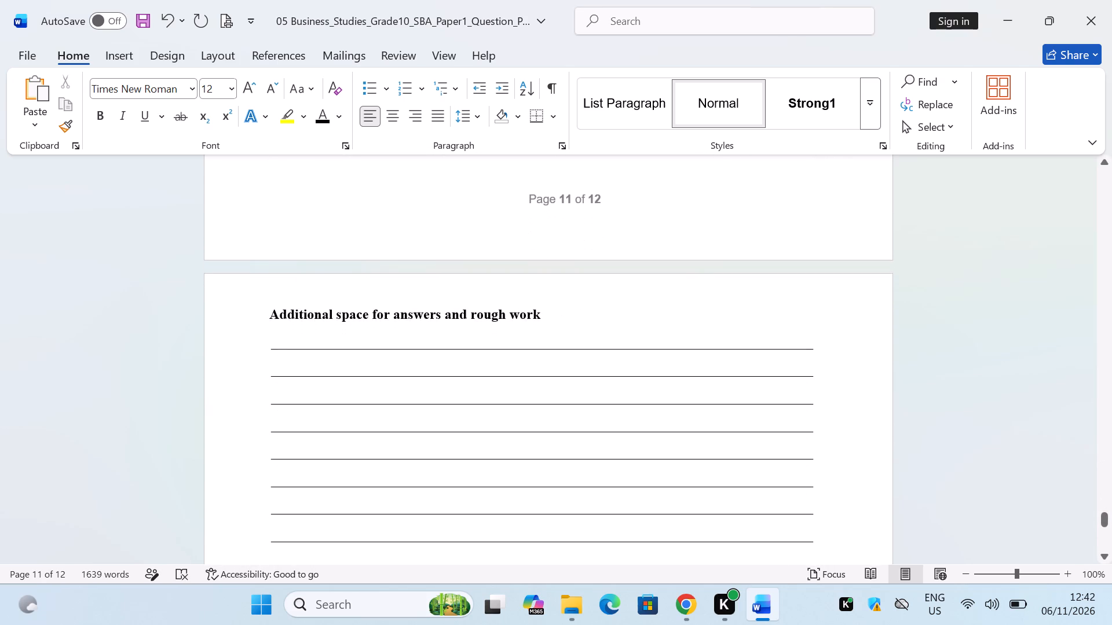
pyautogui.scroll(-8, 451, 304)
pyautogui.scroll(1, 449, 298)
pyautogui.scroll(-5, 449, 298)
pyautogui.scroll(-5, 294, 249)
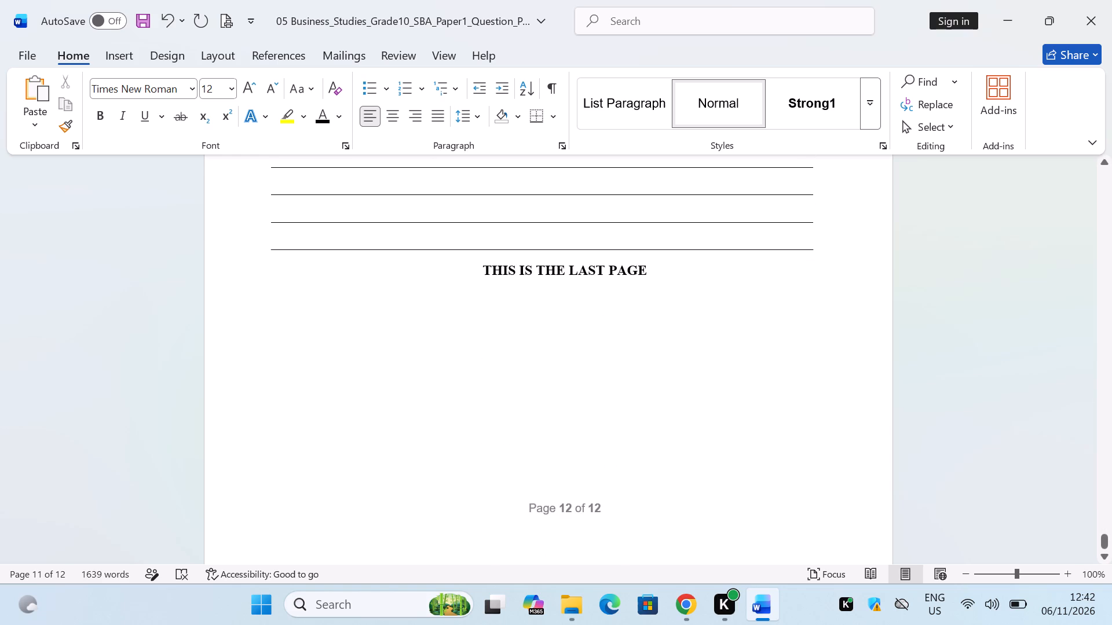
pyautogui.scroll(-2, 803, 362)
pyautogui.scroll(1, 803, 362)
pyautogui.scroll(-2, 803, 362)
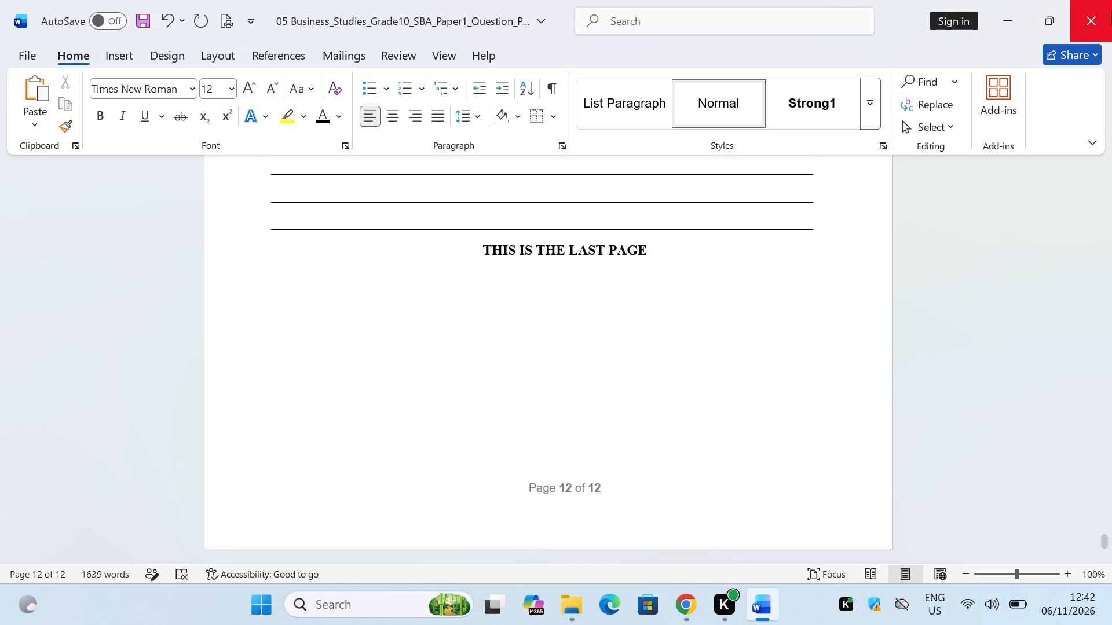
# Save the edited Paper 1 question paper.
pyautogui.click(143, 24)
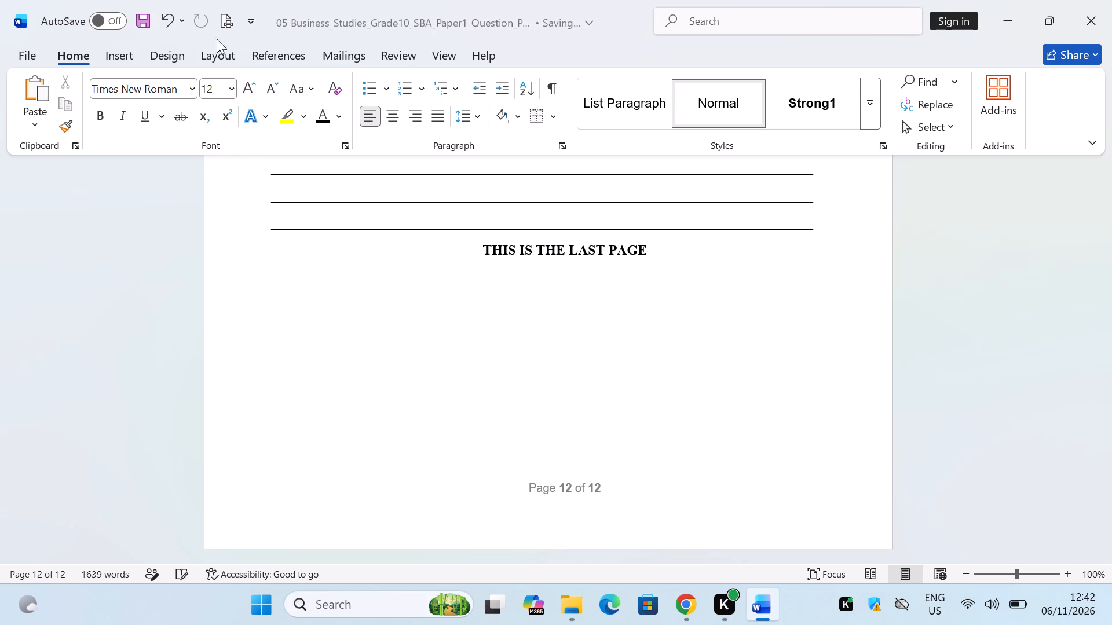
# Return to the start of the paper and review the layout of Section A's questions 1 to 5.
pyautogui.moveTo(1103, 538); pyautogui.dragTo(1111, 259)
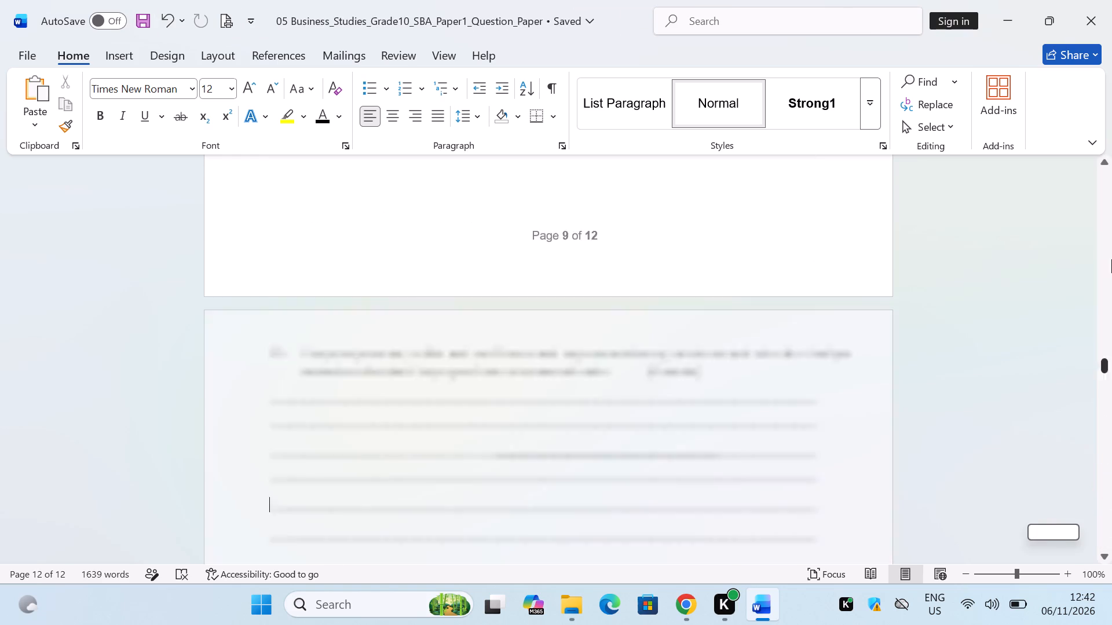
pyautogui.moveTo(1111, 259); pyautogui.dragTo(1111, 134)
pyautogui.scroll(-5, 1042, 235)
pyautogui.scroll(-3, 513, 220)
pyautogui.scroll(1, 509, 222)
pyautogui.scroll(-1, 509, 223)
pyautogui.scroll(3, 510, 223)
pyautogui.scroll(-2, 510, 223)
pyautogui.scroll(7, 510, 223)
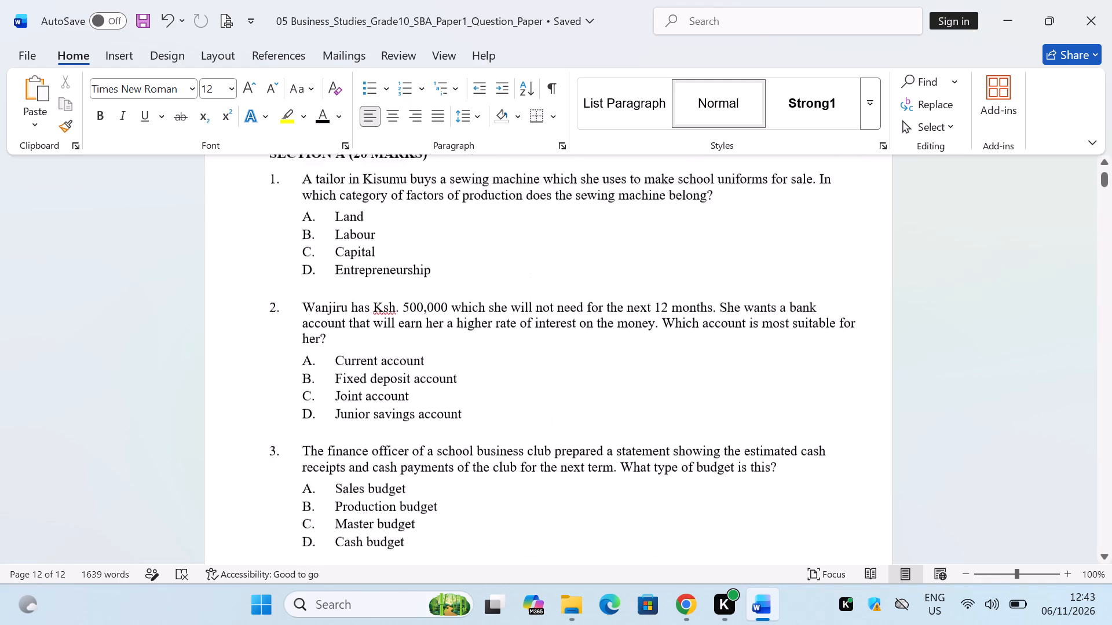
pyautogui.scroll(7, 510, 223)
pyautogui.scroll(-12, 510, 223)
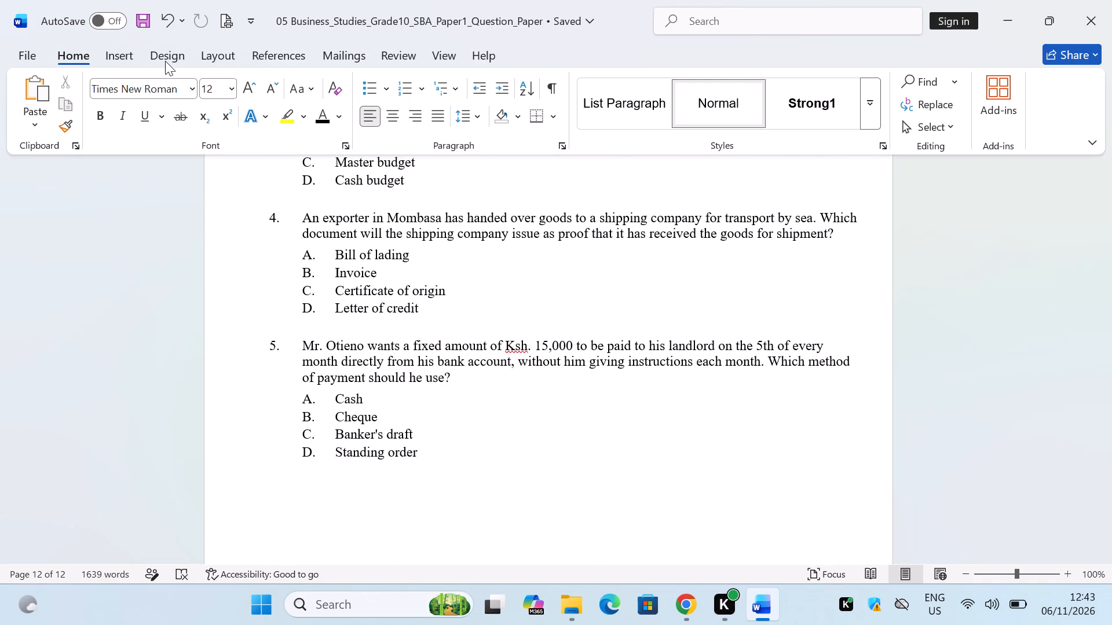
# Save the question paper again.
pyautogui.click(140, 22)
# Review the layout of the remaining multiple-choice questions in Section A up to the Section B heading.
pyautogui.scroll(-2, 470, 347)
pyautogui.scroll(1, 470, 347)
pyautogui.scroll(-18, 470, 347)
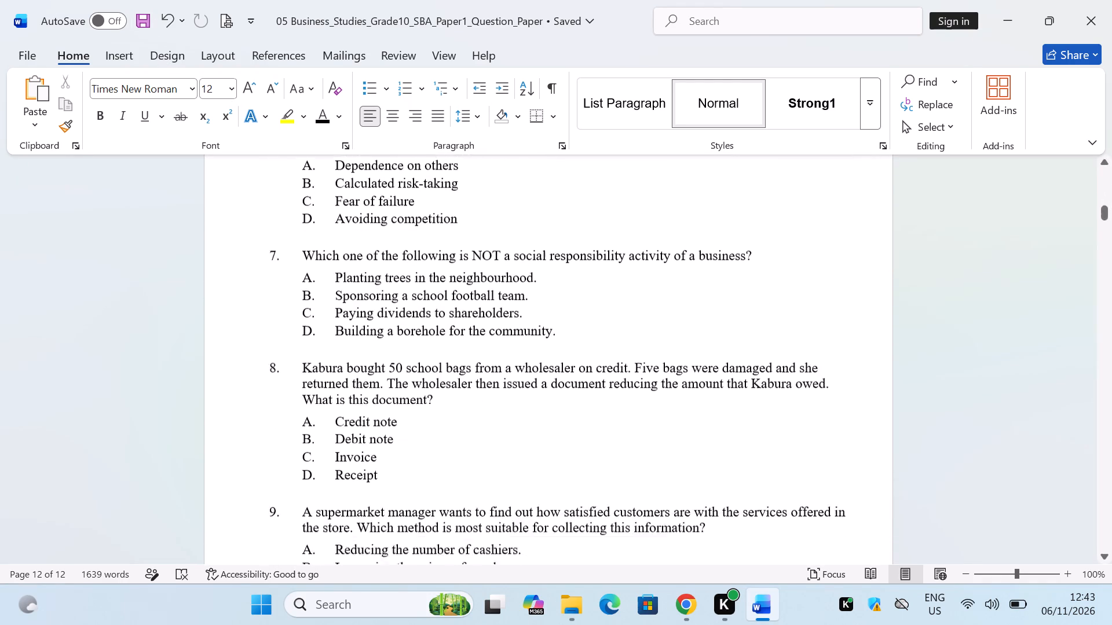
pyautogui.scroll(-20, 473, 343)
pyautogui.scroll(-14, 473, 343)
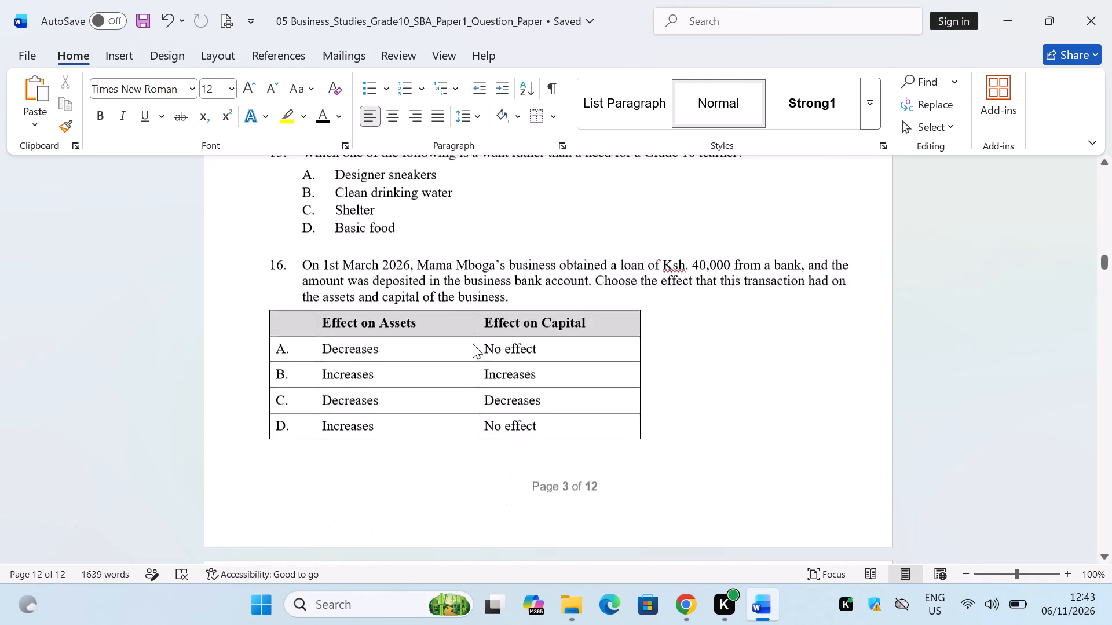
pyautogui.scroll(-6, 473, 344)
pyautogui.scroll(1, 473, 344)
pyautogui.scroll(-1, 473, 344)
pyautogui.scroll(1, 473, 344)
pyautogui.scroll(-9, 473, 344)
pyautogui.scroll(2, 473, 344)
pyautogui.scroll(-14, 473, 344)
pyautogui.scroll(1, 473, 344)
pyautogui.scroll(-2, 473, 344)
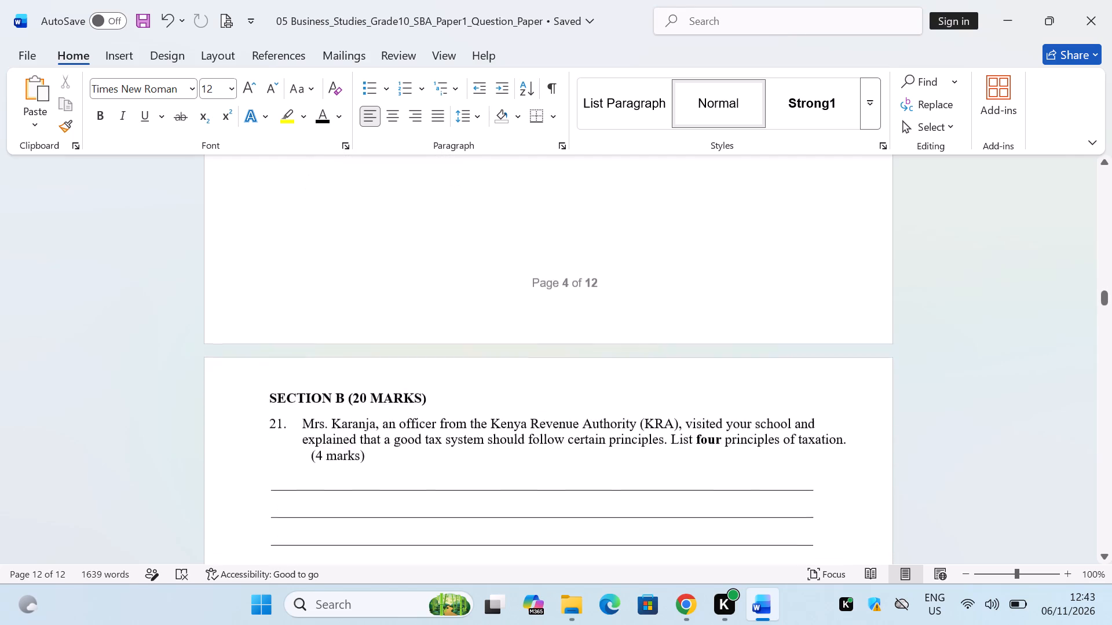
# Examine Section B's questions 21 to 23, checking their answer lines and the spacing across the page break.
pyautogui.scroll(-11, 473, 344)
pyautogui.scroll(7, 473, 344)
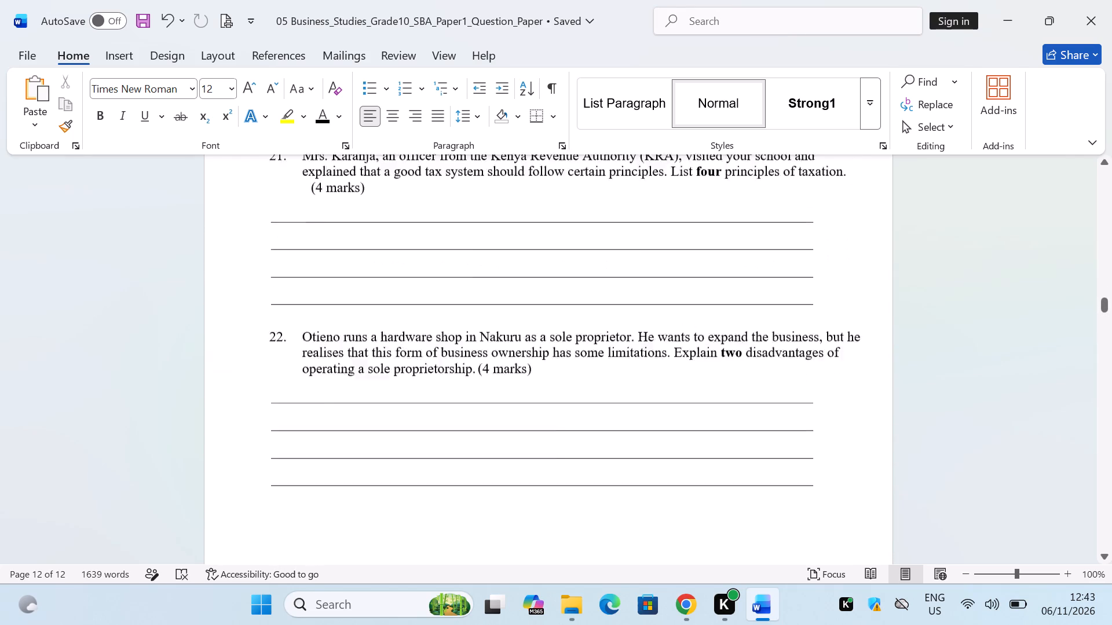
pyautogui.scroll(2, 473, 344)
pyautogui.scroll(-5, 474, 344)
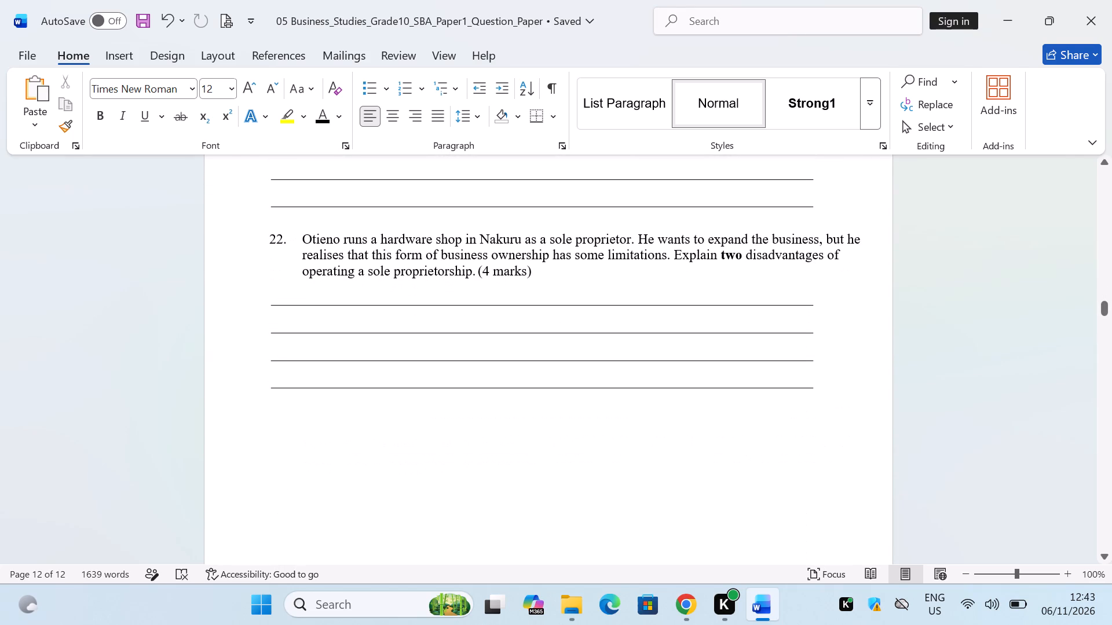
pyautogui.scroll(-16, 474, 344)
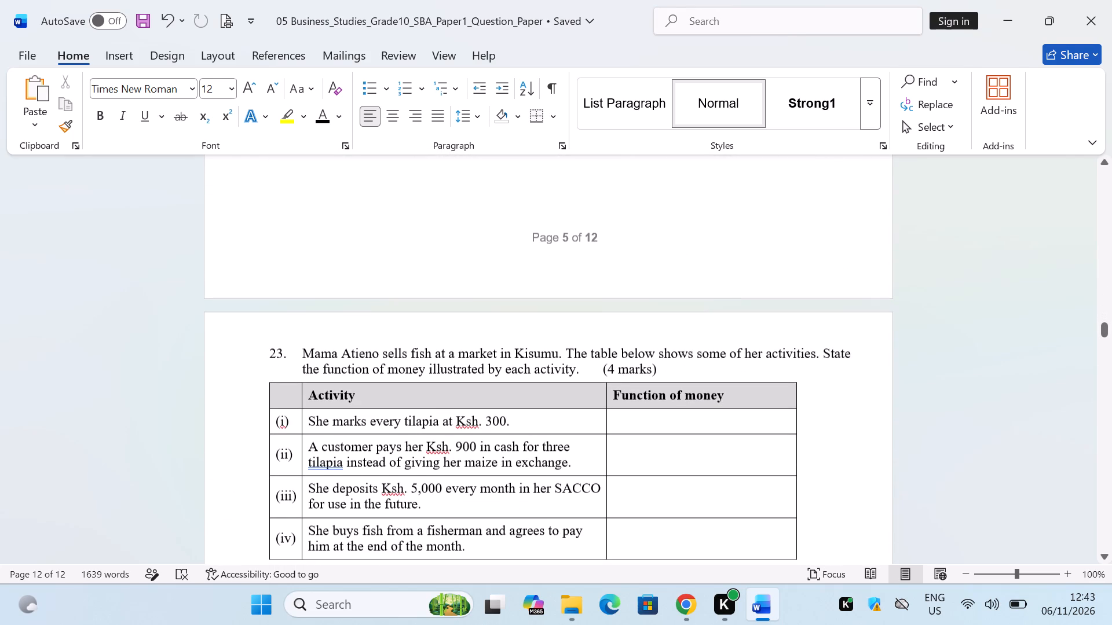
pyautogui.scroll(6, 474, 344)
pyautogui.scroll(3, 293, 331)
pyautogui.scroll(-1, 292, 331)
pyautogui.scroll(6, 292, 331)
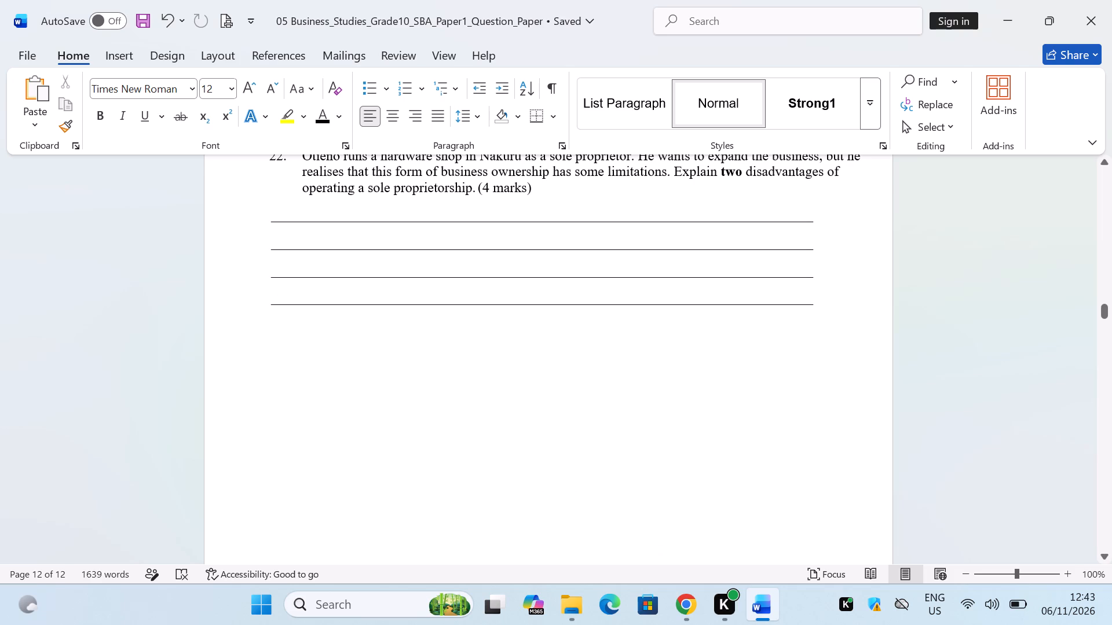
# Remove the page break before question 23 so it follows question 22's answer lines, leaving blank spacing between them.
pyautogui.click(286, 349)
pyautogui.press('Delete')
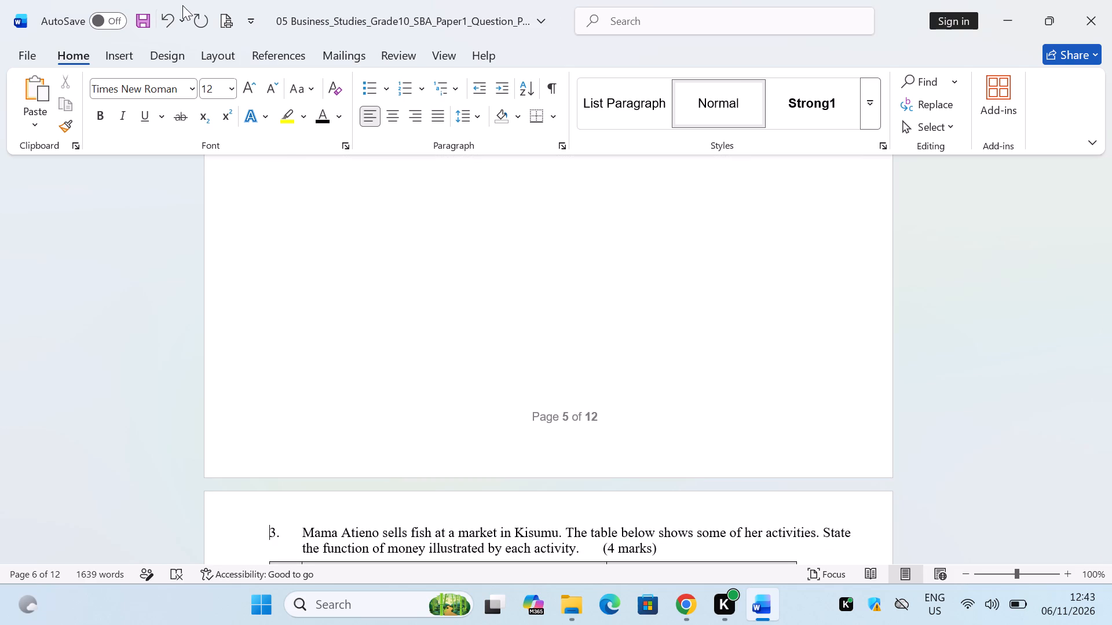
pyautogui.click(169, 14)
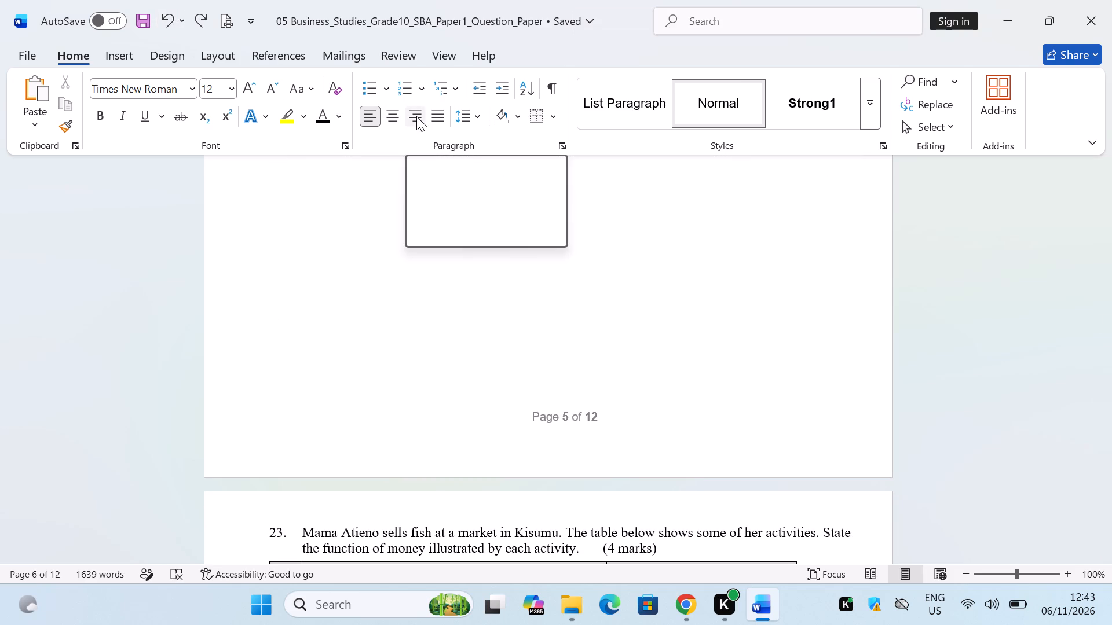
pyautogui.press('BackSpace')
pyautogui.press('BackSpace')
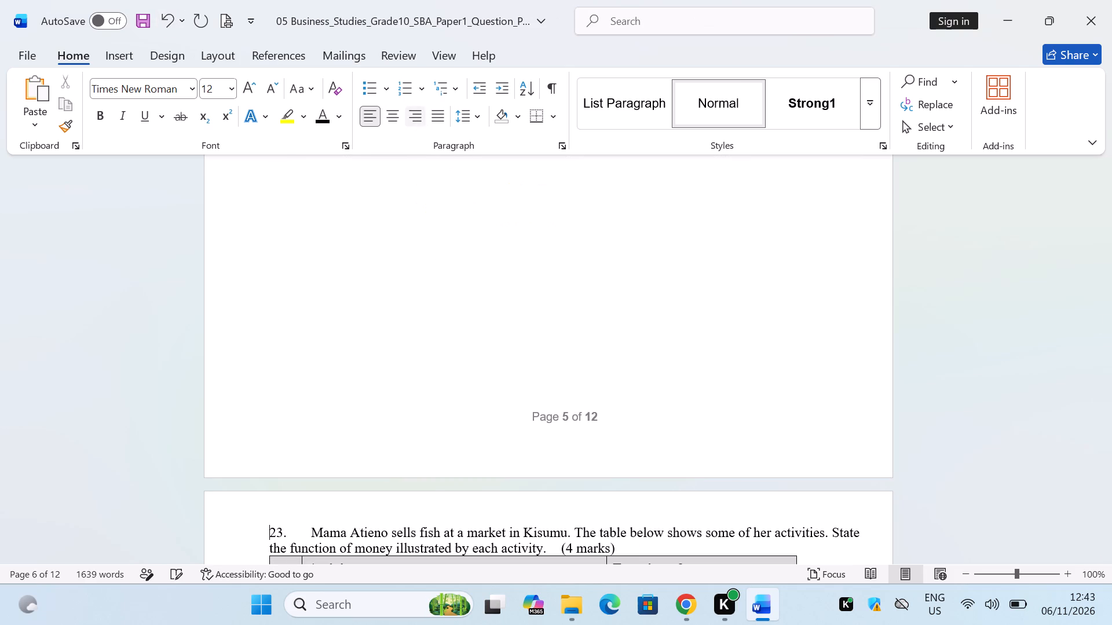
pyautogui.press('\\')
pyautogui.press('BackSpace')
pyautogui.press('BackSpace')
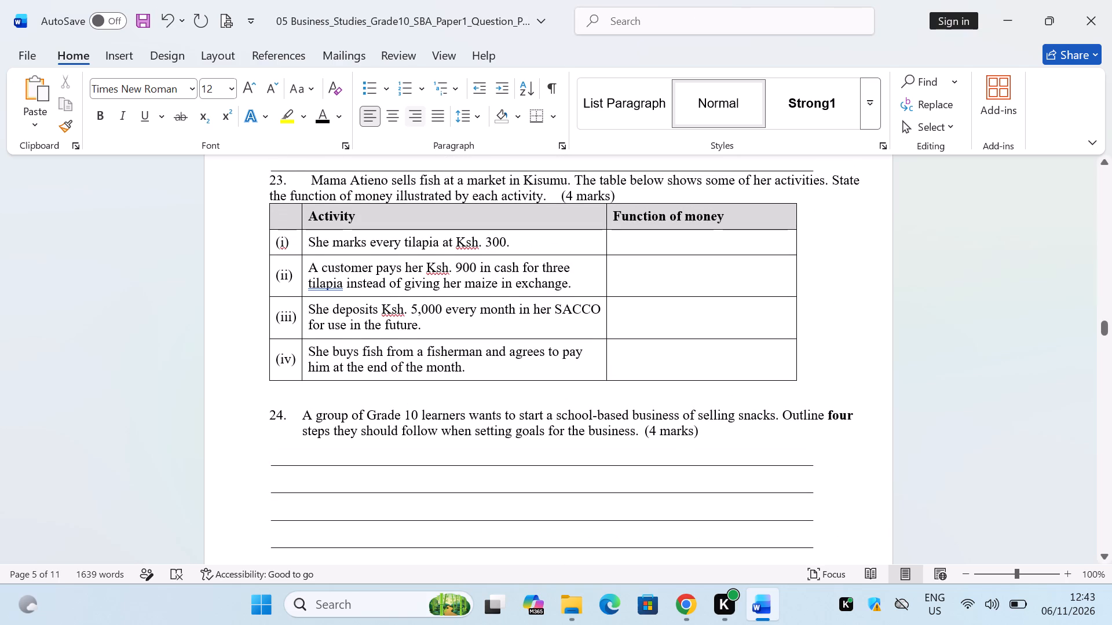
pyautogui.press('Return')
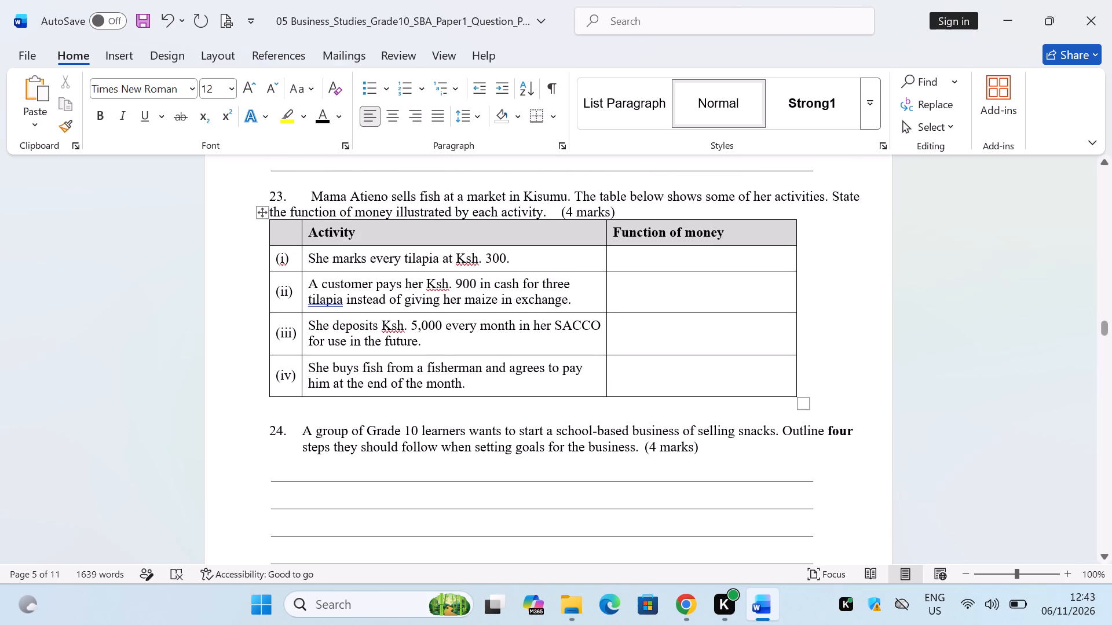
pyautogui.scroll(6, 591, 343)
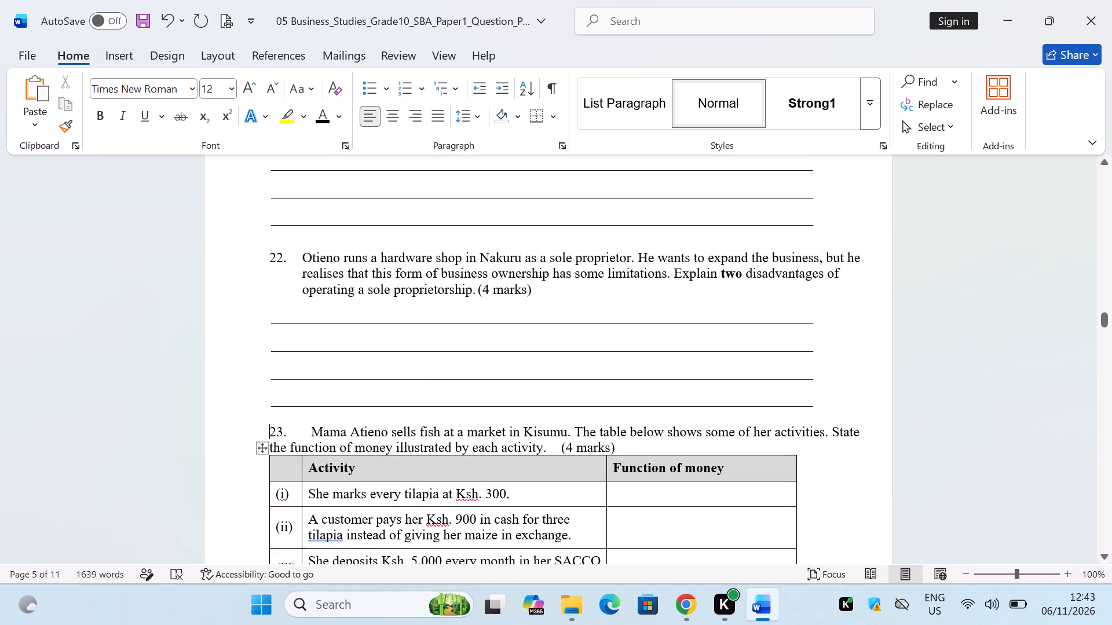
pyautogui.press('Return')
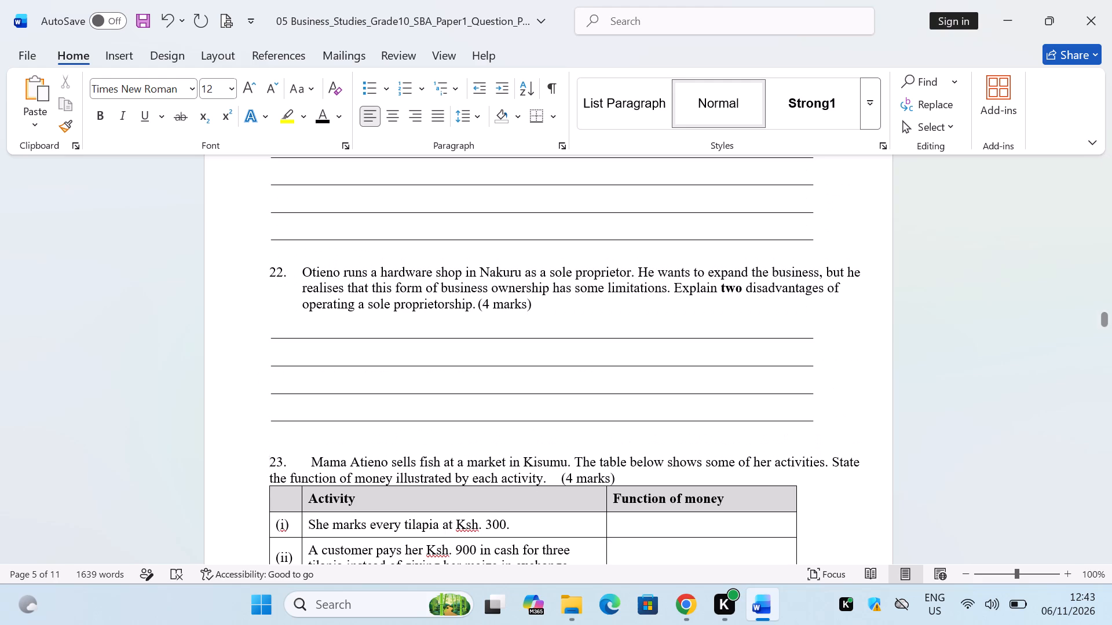
# Save the question paper with question 23 moved up.
pyautogui.scroll(-4, 588, 319)
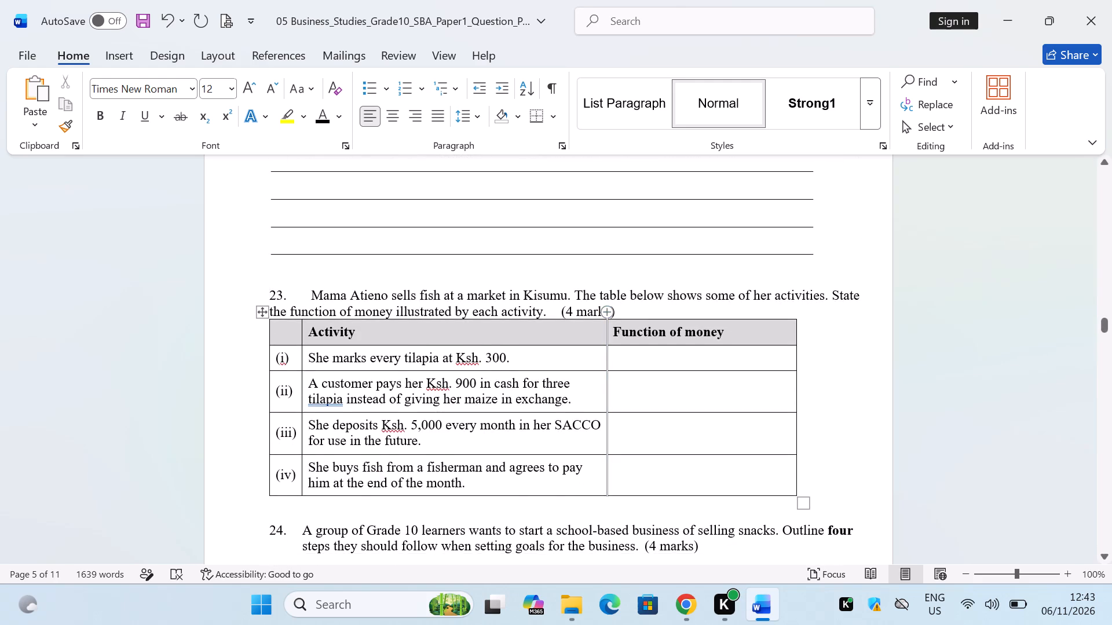
pyautogui.scroll(-10, 620, 303)
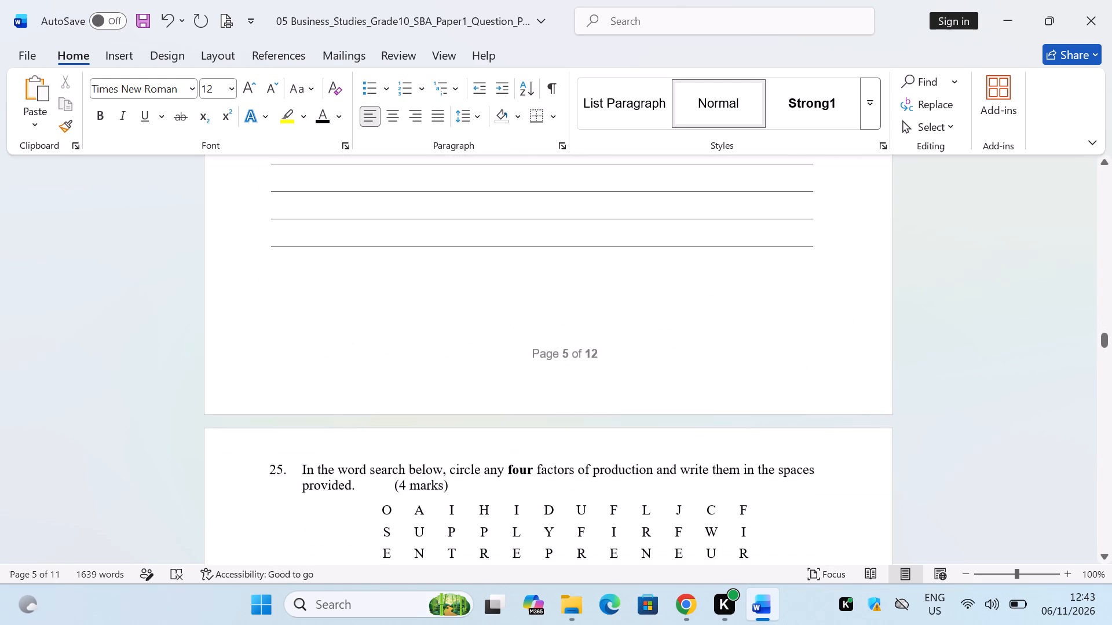
pyautogui.click(147, 23)
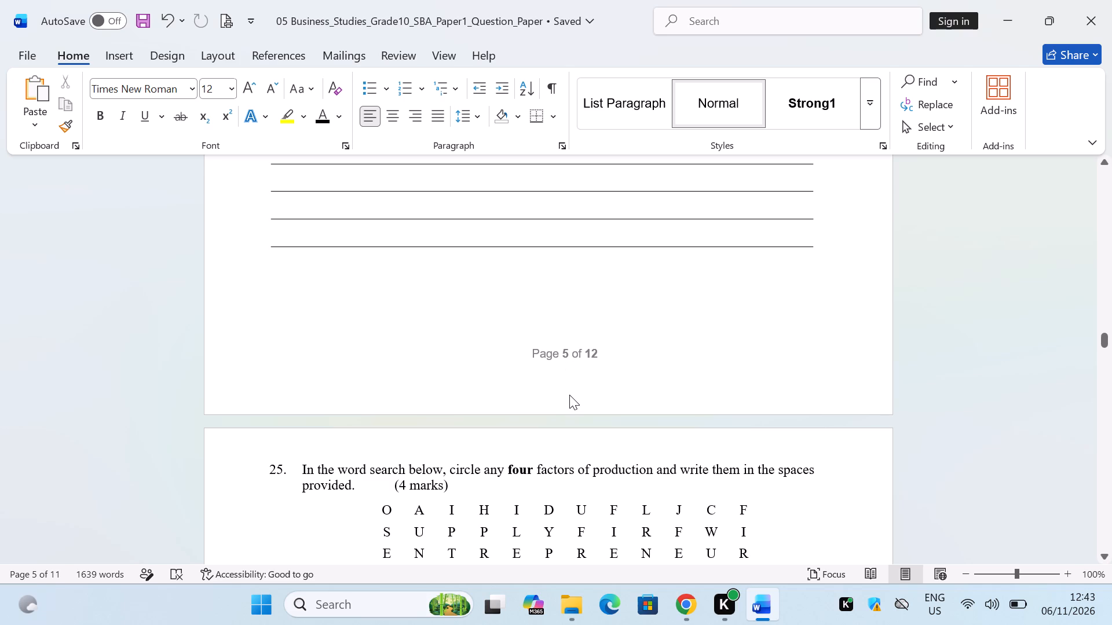
# Review the layout of questions 22 to 25, including the function-of-money table, answer lines and word search.
pyautogui.scroll(-4, 569, 395)
pyautogui.scroll(15, 569, 394)
pyautogui.scroll(-1, 569, 394)
pyautogui.scroll(16, 569, 394)
pyautogui.scroll(-3, 569, 394)
pyautogui.scroll(1, 569, 394)
pyautogui.scroll(-14, 569, 394)
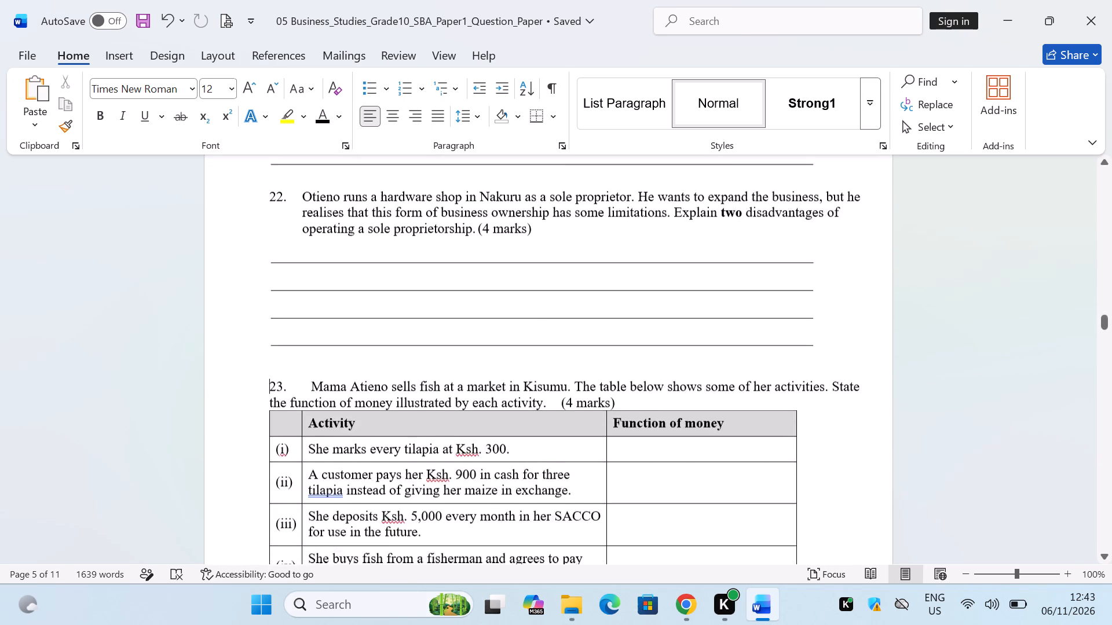
pyautogui.scroll(-18, 620, 338)
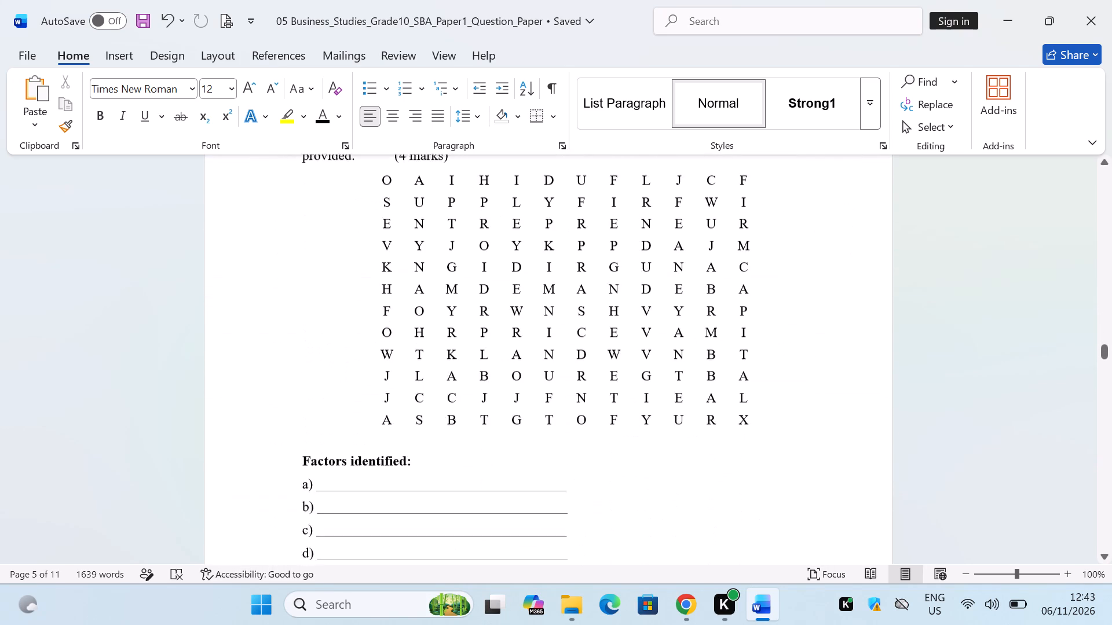
# Remove the page break before the Section C heading so it follows question 25's factor lines, separated by blank spacing.
pyautogui.scroll(-17, 619, 339)
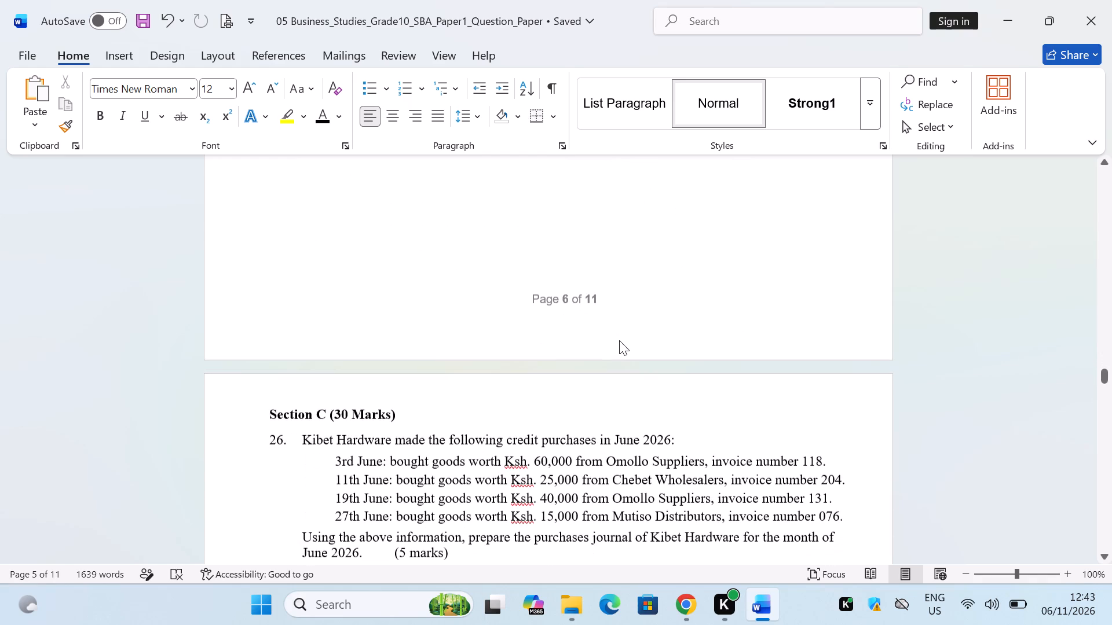
pyautogui.click(271, 408)
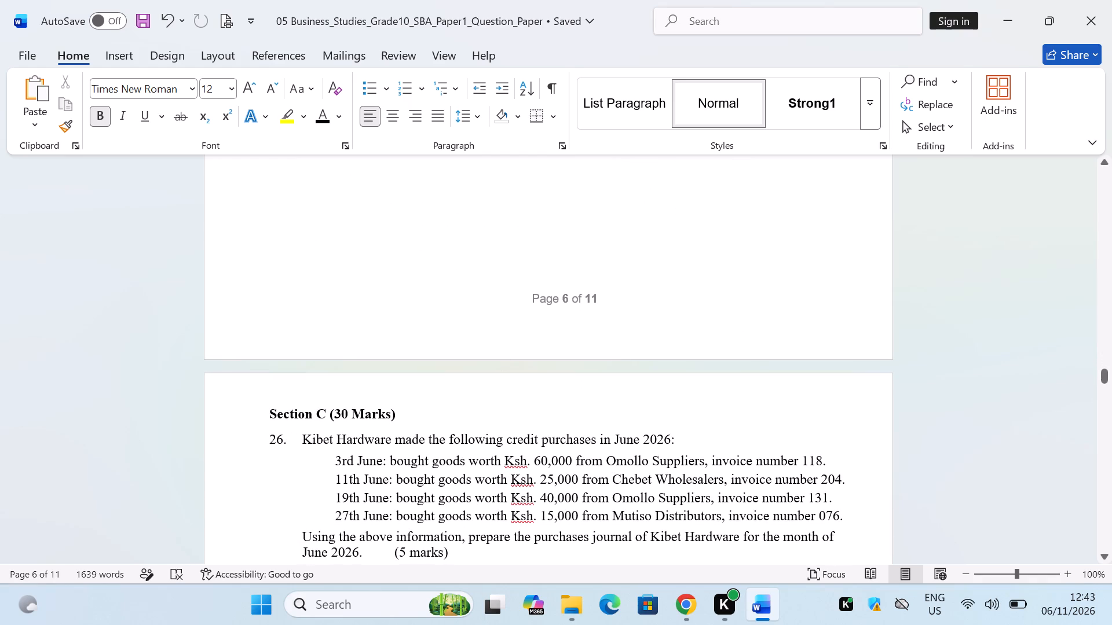
pyautogui.press('BackSpace')
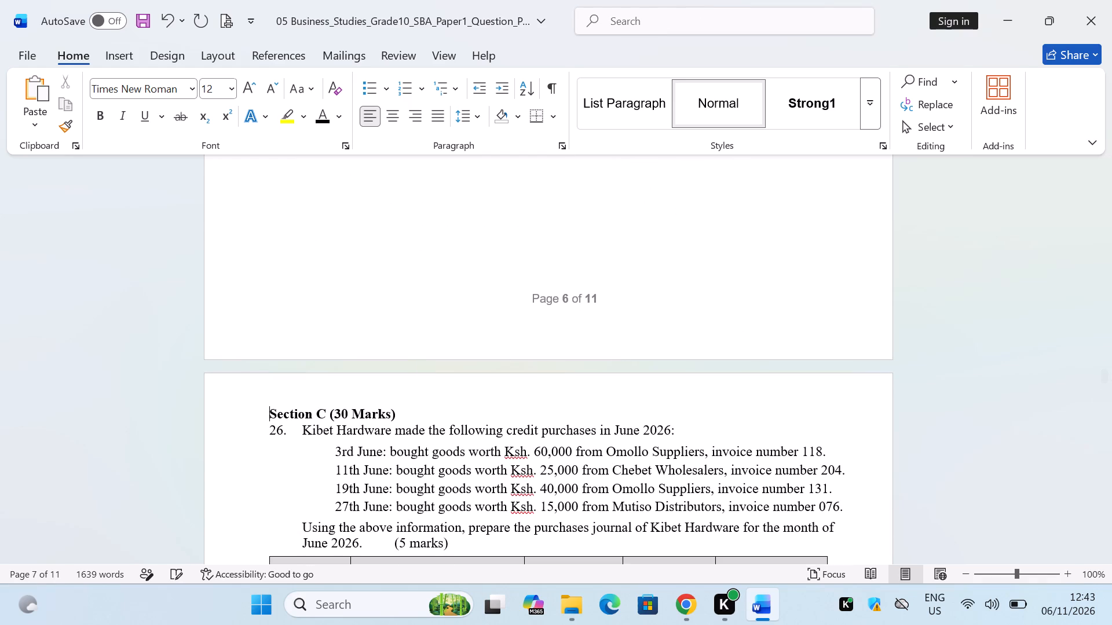
pyautogui.press('BackSpace')
pyautogui.scroll(5, 419, 357)
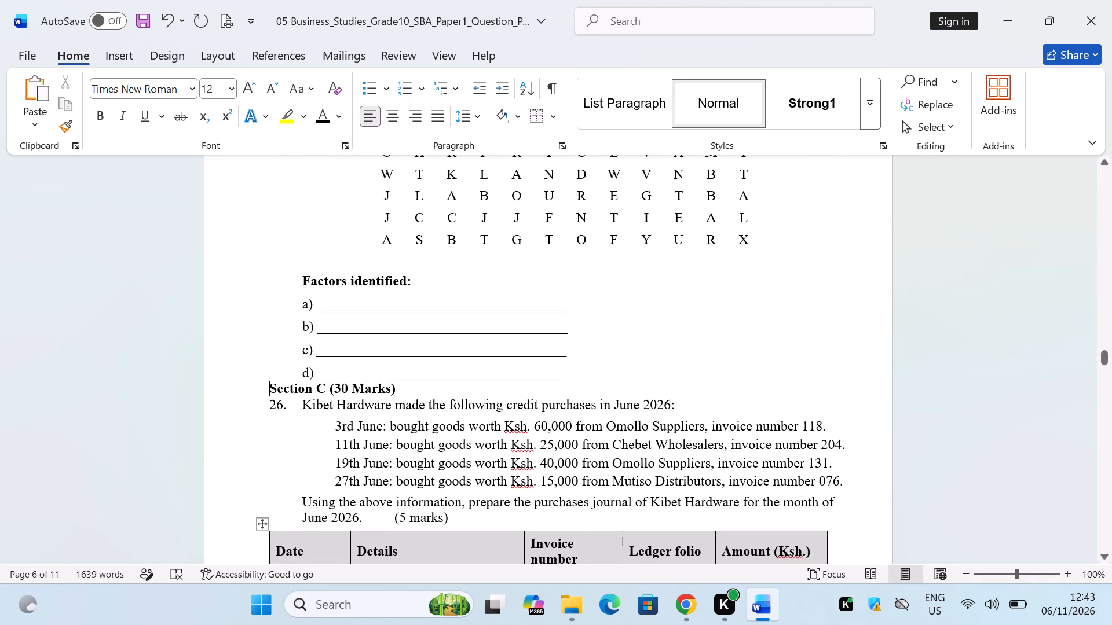
pyautogui.press('Return')
pyautogui.press('Return')
# Change the Section C (30 Marks) heading to uppercase.
pyautogui.click(240, 418)
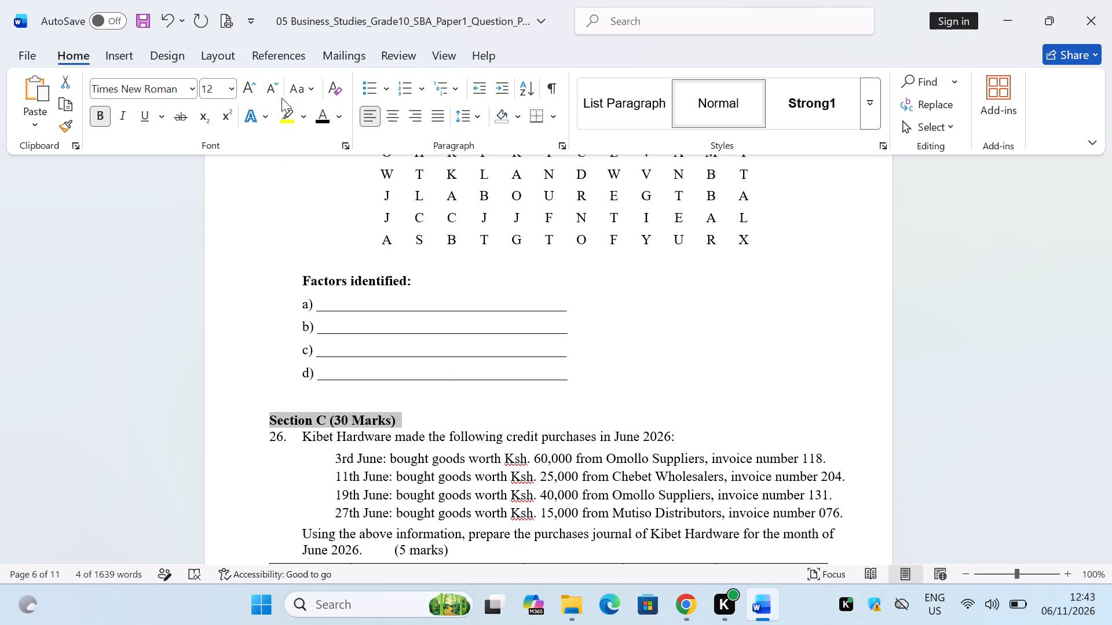
pyautogui.click(313, 85)
pyautogui.click(329, 161)
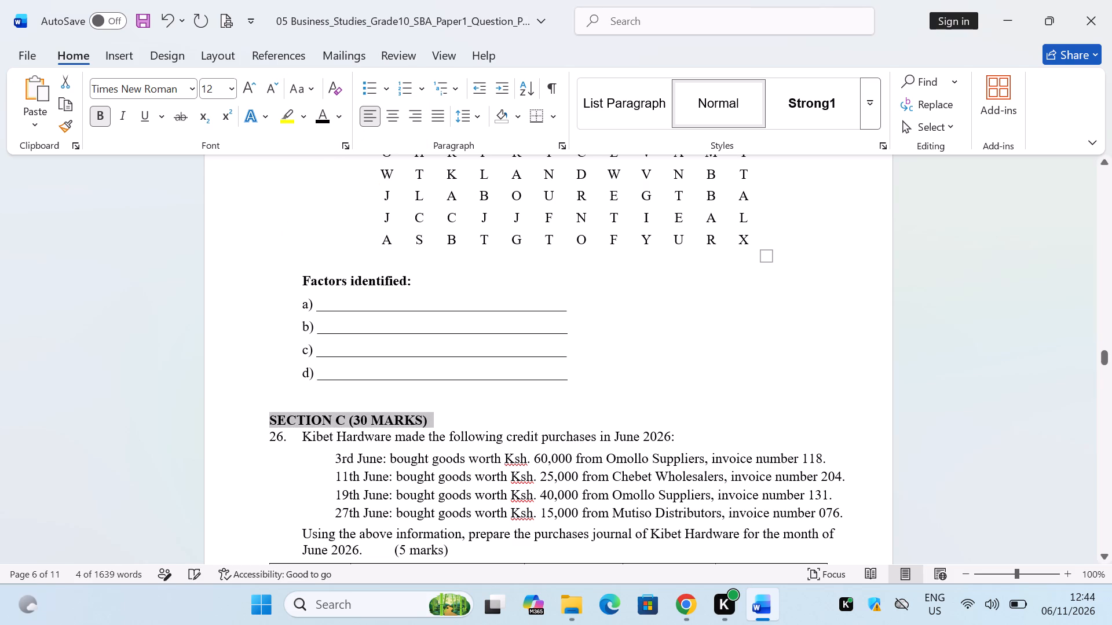
pyautogui.click(450, 418)
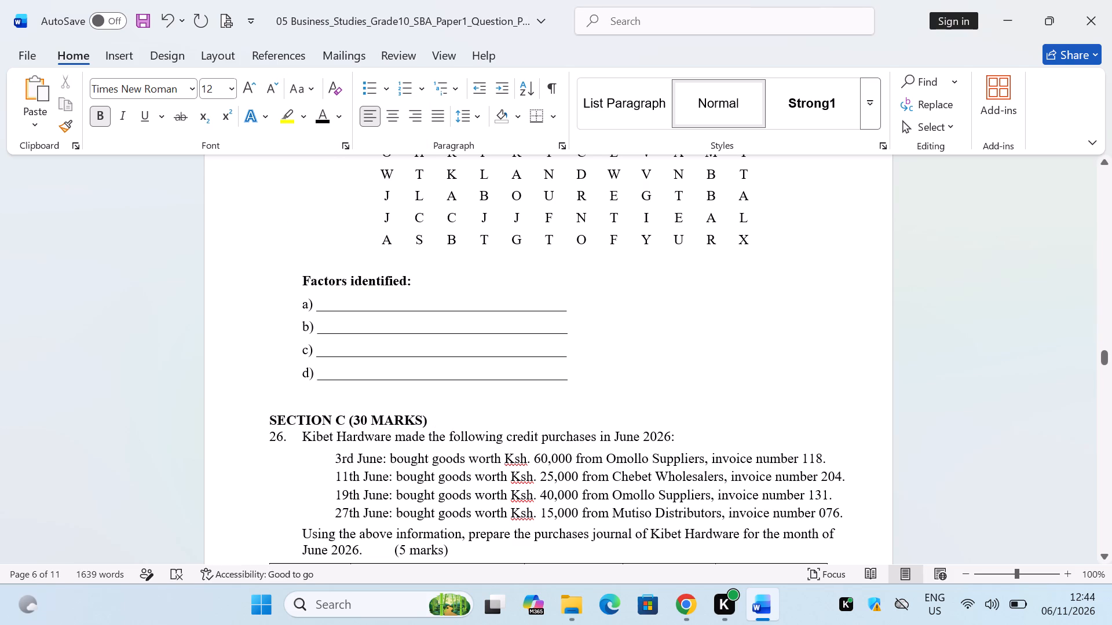
# Examine the layout of Section C's questions 26 and 27, including the journal table, answer lines and remaining page space.
pyautogui.scroll(-5, 450, 417)
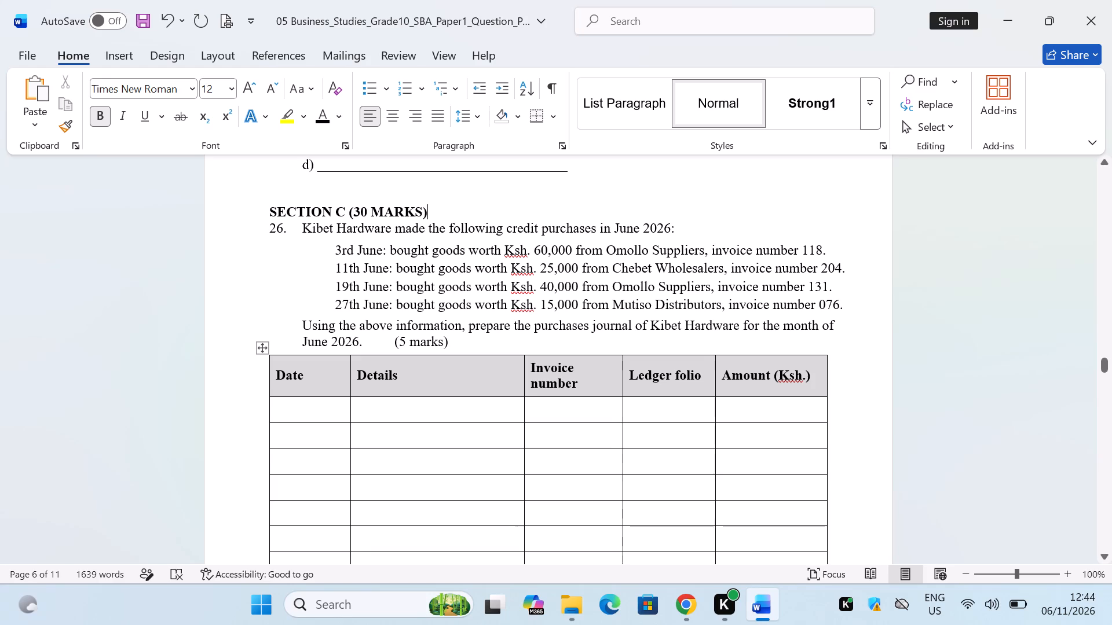
pyautogui.scroll(-12, 450, 417)
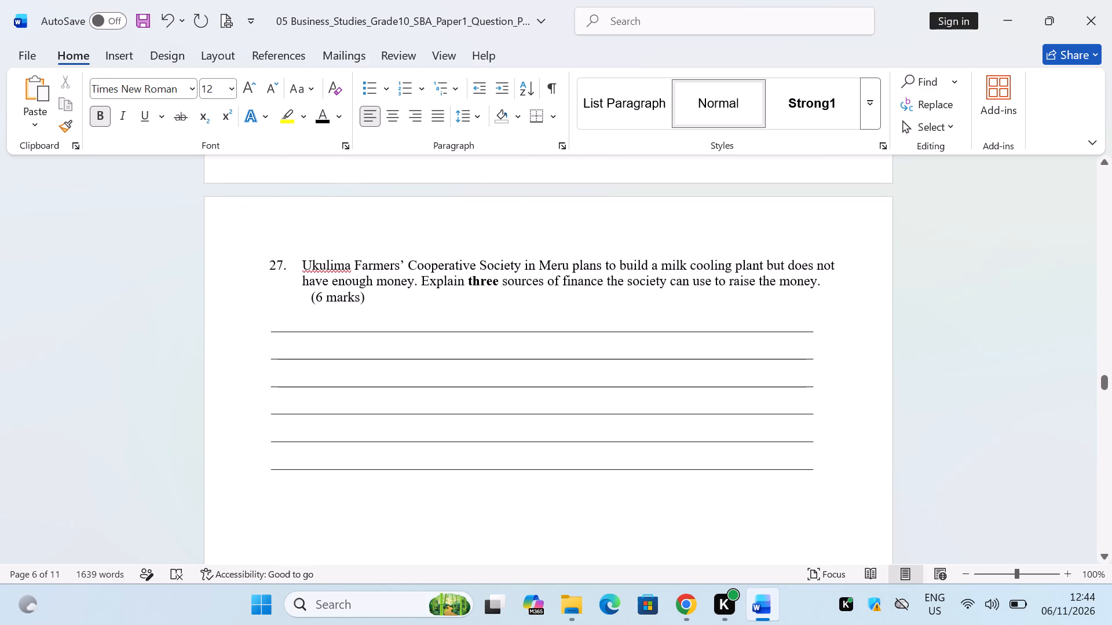
pyautogui.scroll(-8, 377, 396)
pyautogui.scroll(1, 400, 400)
pyautogui.scroll(-4, 400, 400)
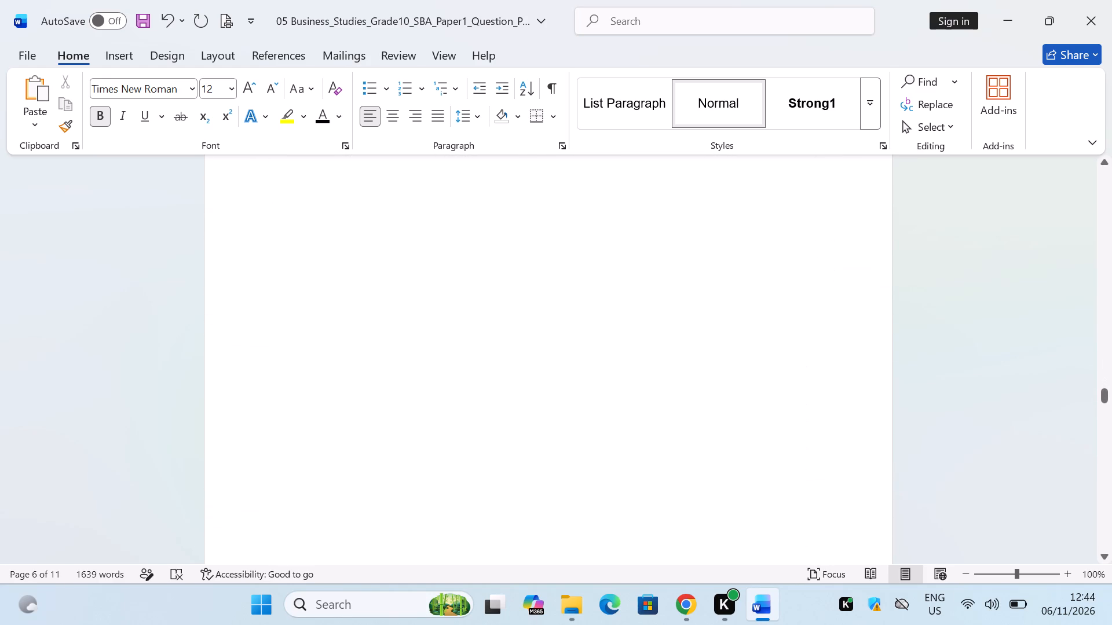
pyautogui.scroll(-4, 400, 400)
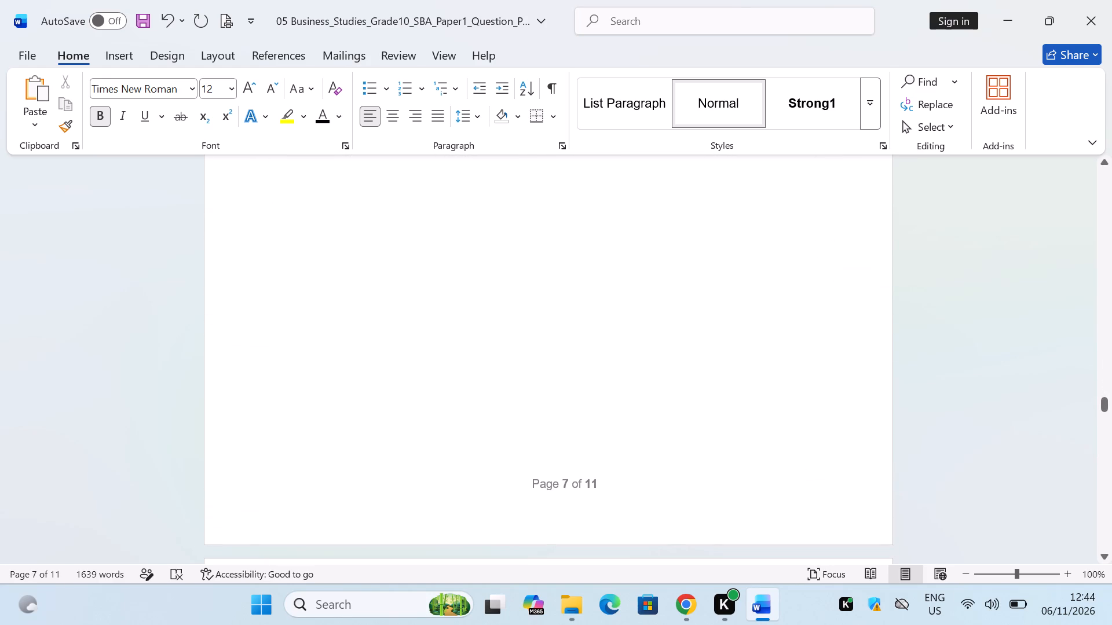
# Remove the page break before question 28 so it follows question 27's answer lines, with blank spacing above it.
pyautogui.scroll(-5, 400, 400)
pyautogui.click(268, 391)
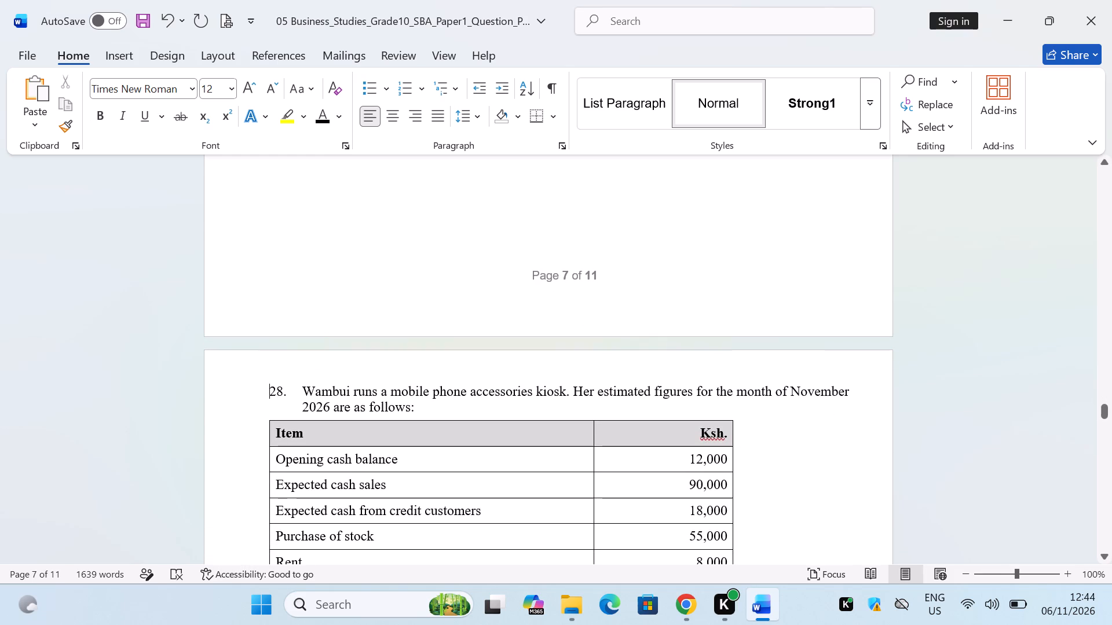
pyautogui.press('BackSpace')
pyautogui.press('BackSpace')
pyautogui.press('BackSpace')
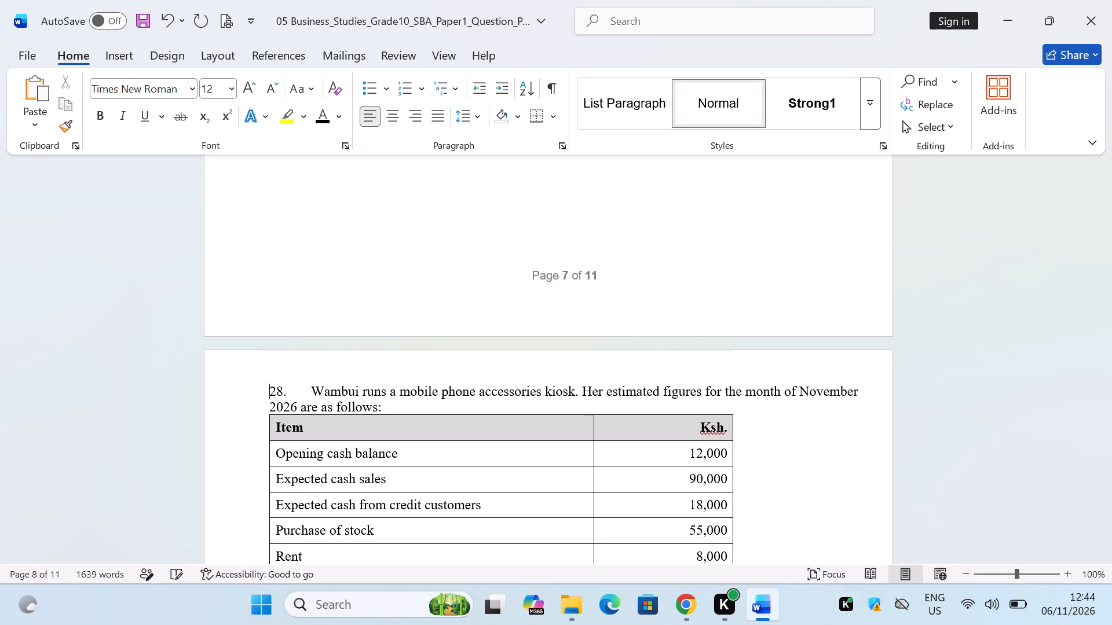
pyautogui.scroll(4, 355, 359)
pyautogui.press('Return')
pyautogui.press('Return')
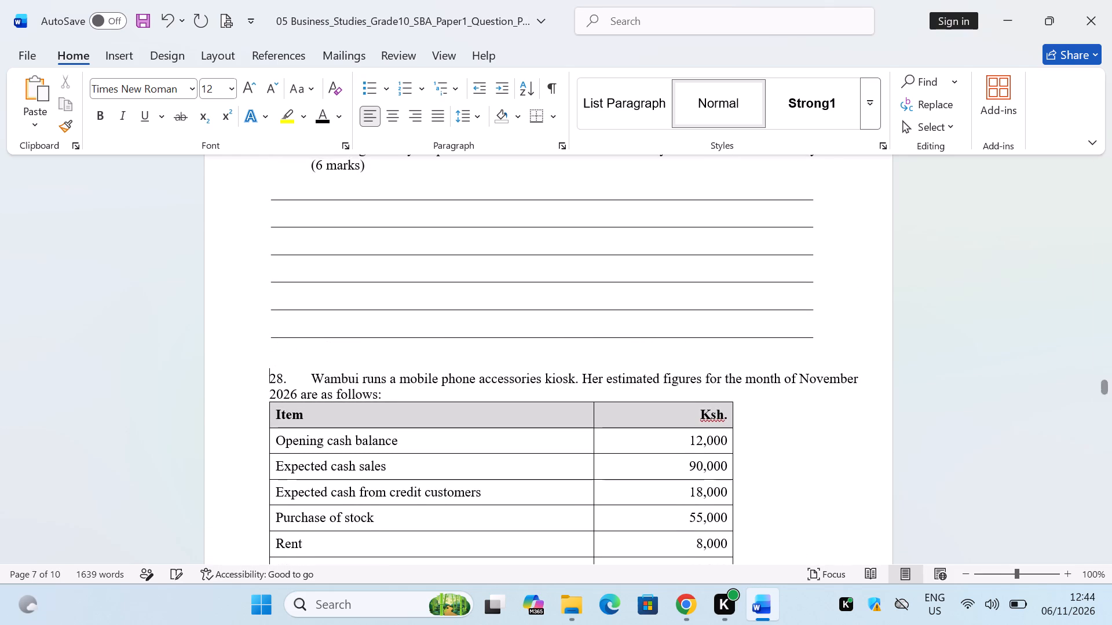
# Examine question 28's estimates table and its cash budget answer lines across the page break.
pyautogui.scroll(-5, 487, 351)
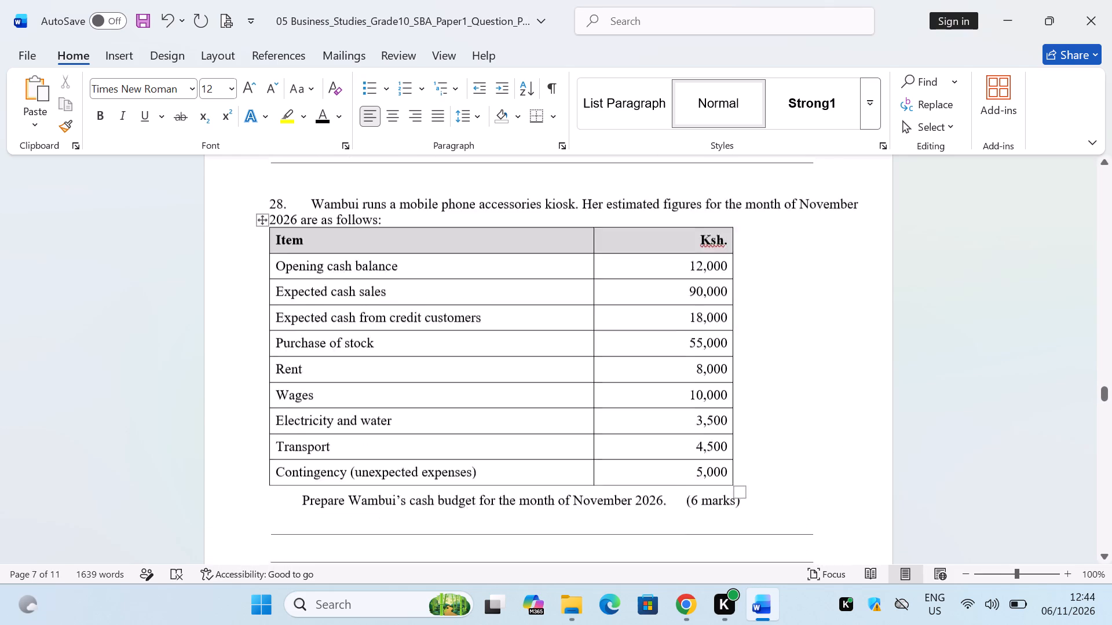
pyautogui.scroll(-5, 487, 352)
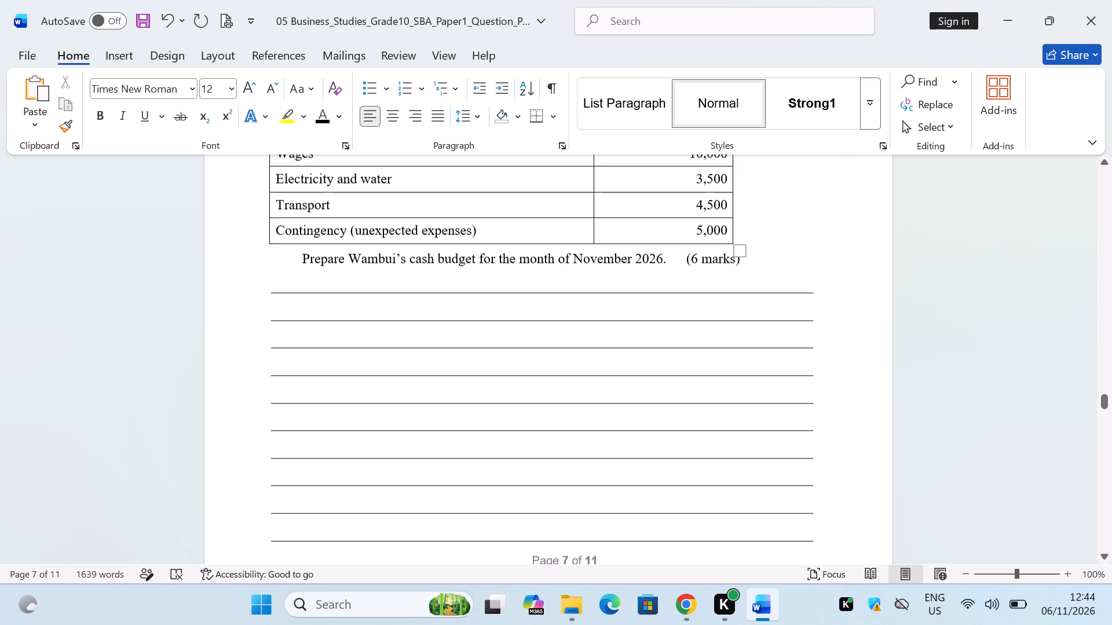
pyautogui.scroll(-9, 487, 352)
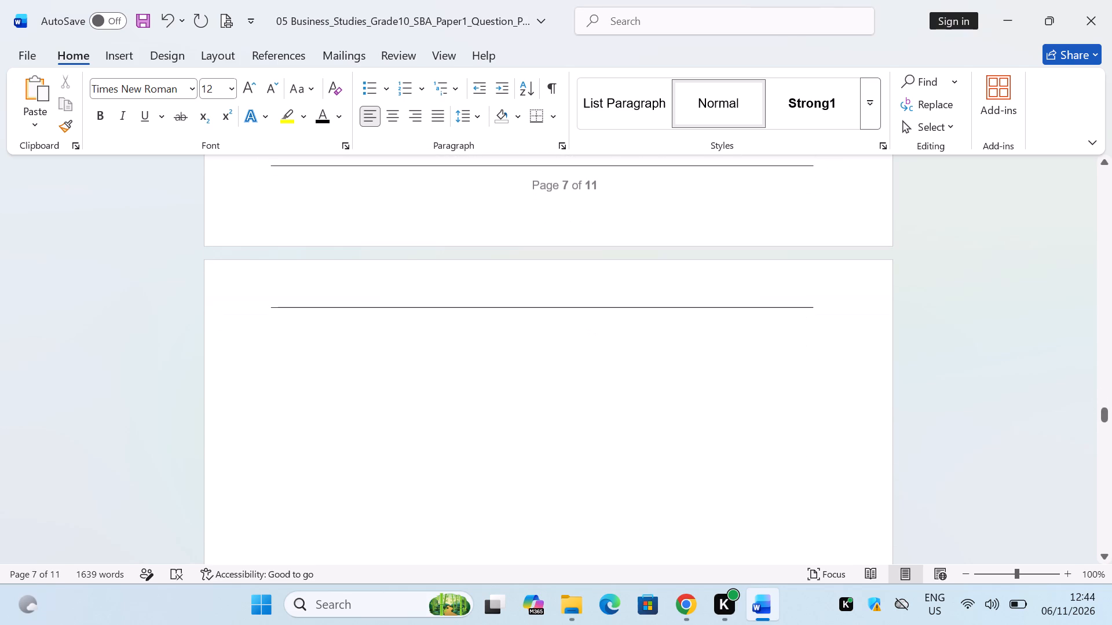
pyautogui.scroll(-14, 487, 352)
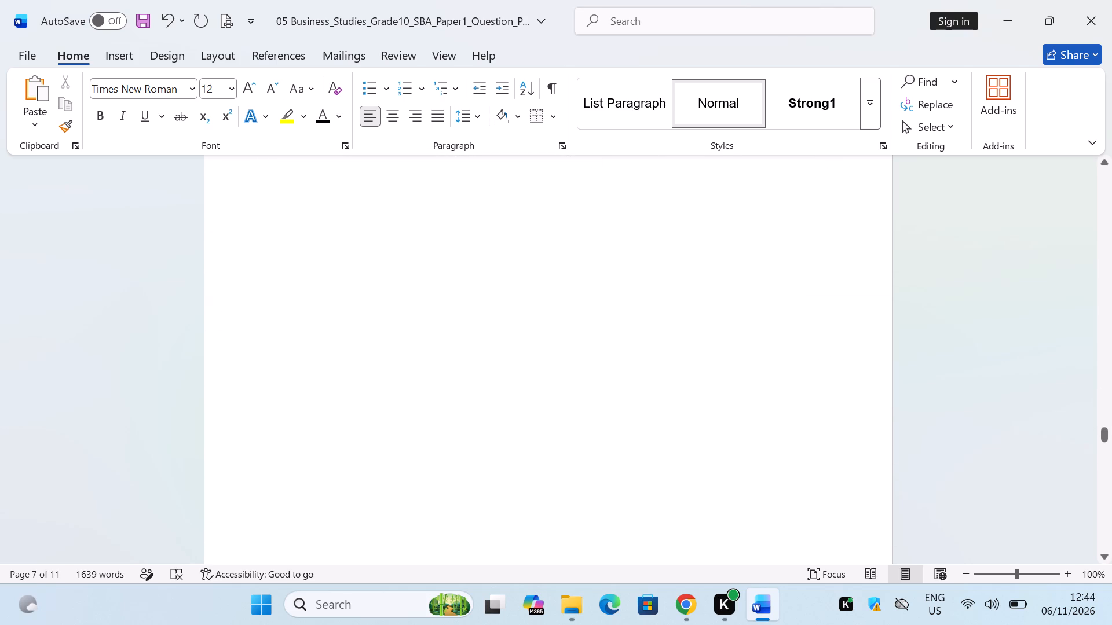
pyautogui.scroll(-6, 487, 352)
pyautogui.scroll(20, 487, 352)
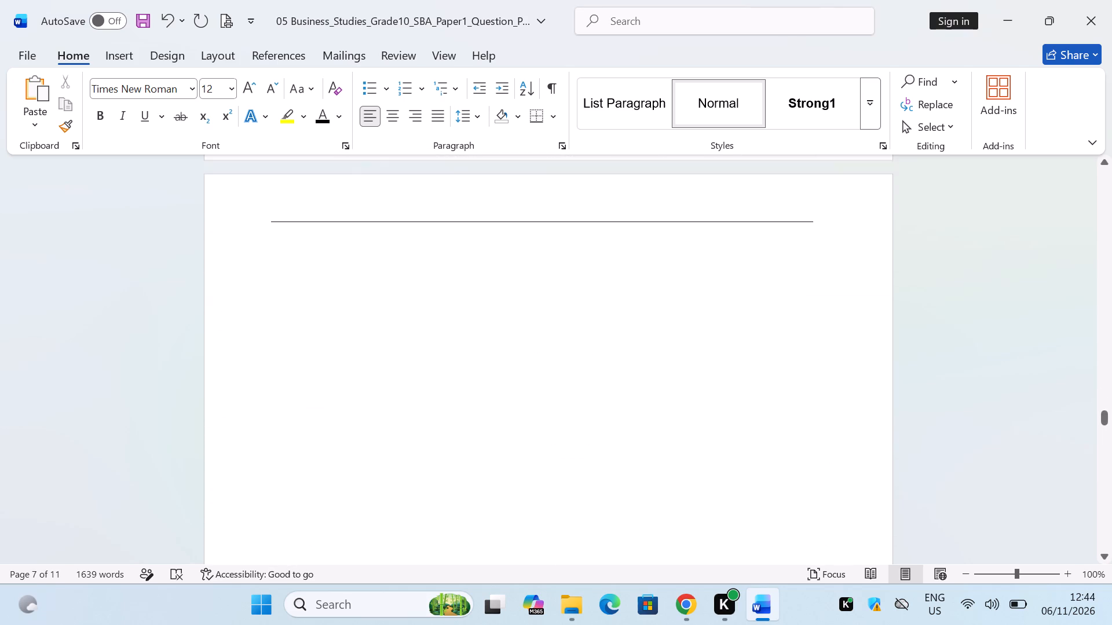
pyautogui.scroll(3, 487, 352)
pyautogui.scroll(-18, 487, 352)
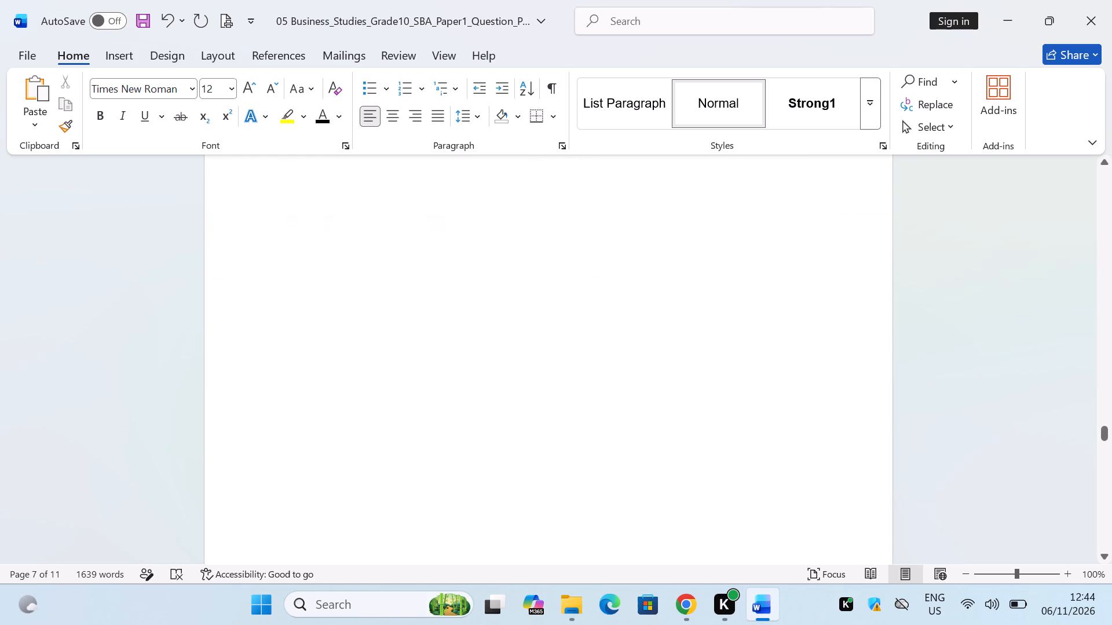
# Remove the page break before question 29 so it follows question 28's last answer line, with blank spacing above it.
pyautogui.scroll(-2, 480, 355)
pyautogui.scroll(-5, 394, 387)
pyautogui.click(270, 368)
pyautogui.press('BackSpace')
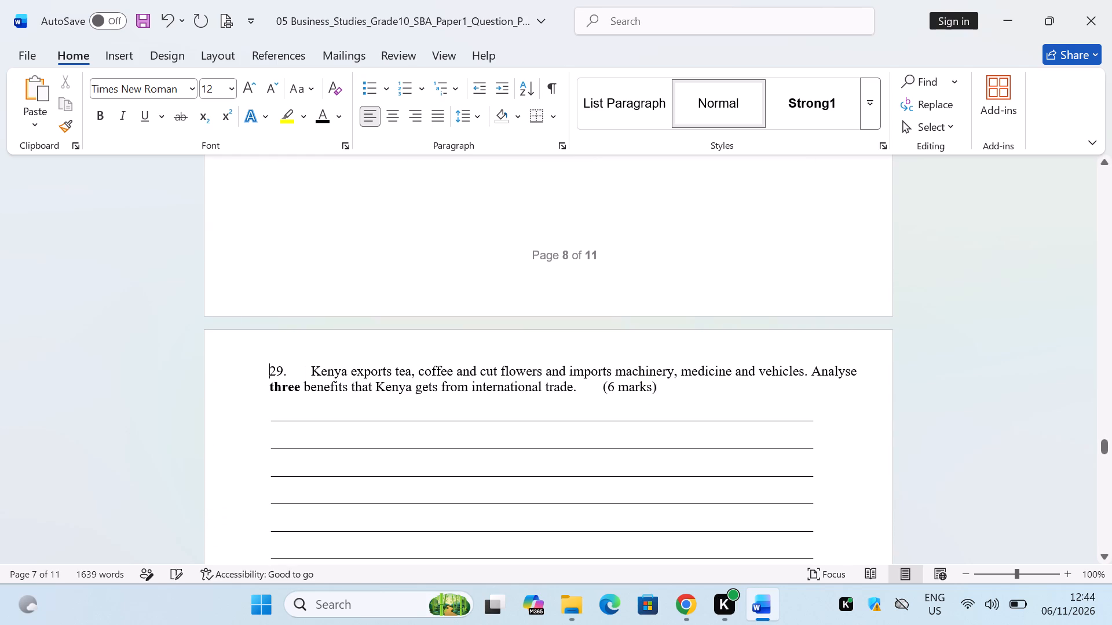
pyautogui.press('BackSpace')
pyautogui.press('BackSpace')
pyautogui.scroll(4, 380, 356)
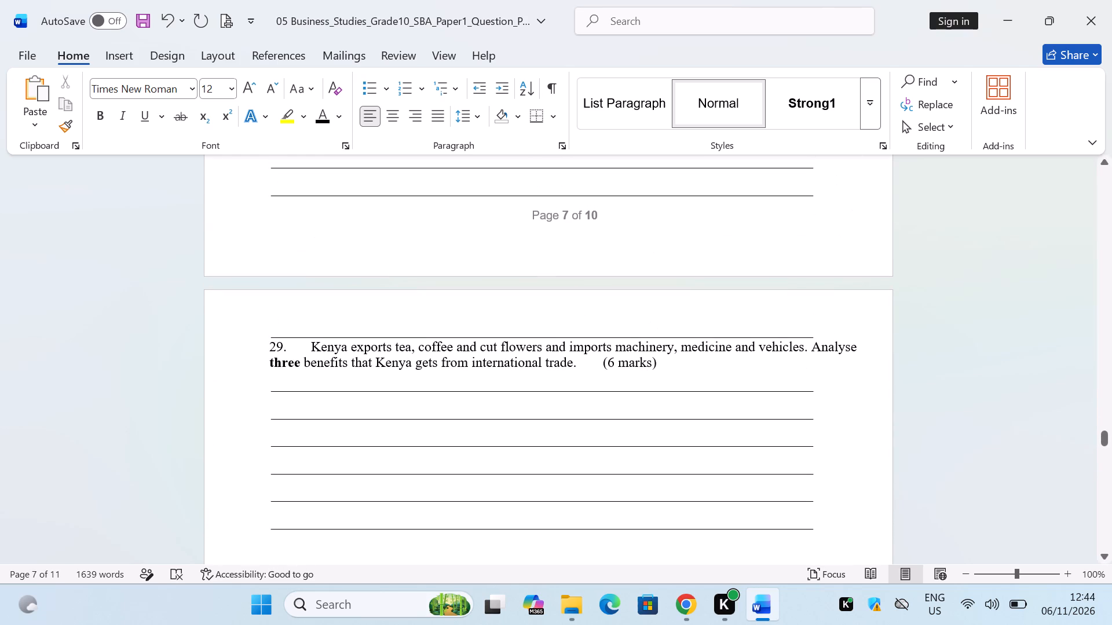
pyautogui.press('Return')
pyautogui.press('Return')
pyautogui.scroll(6, 393, 363)
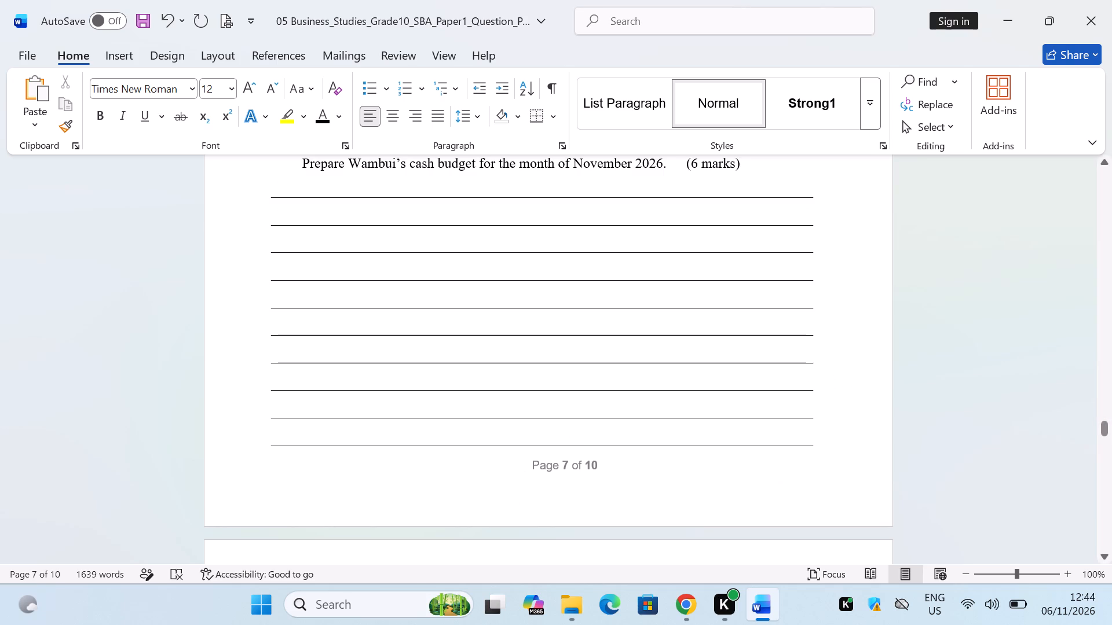
# Review the page flow of Section C's questions 26 to 28, including the journal table, estimates table and answer lines.
pyautogui.scroll(11, 596, 413)
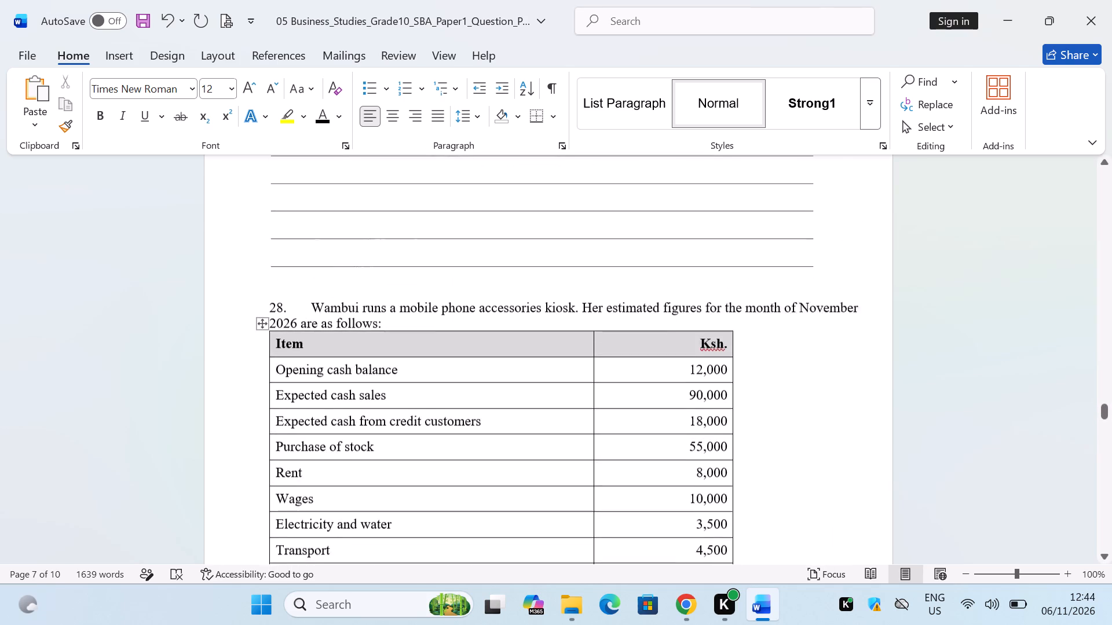
pyautogui.scroll(11, 589, 417)
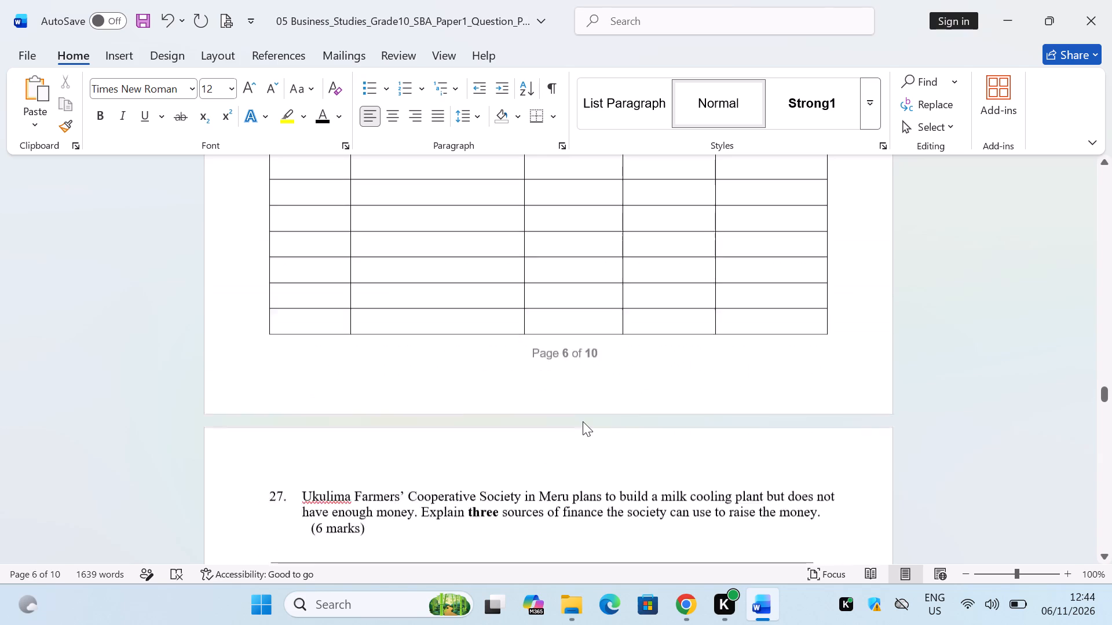
pyautogui.scroll(6, 583, 421)
pyautogui.scroll(-2, 583, 421)
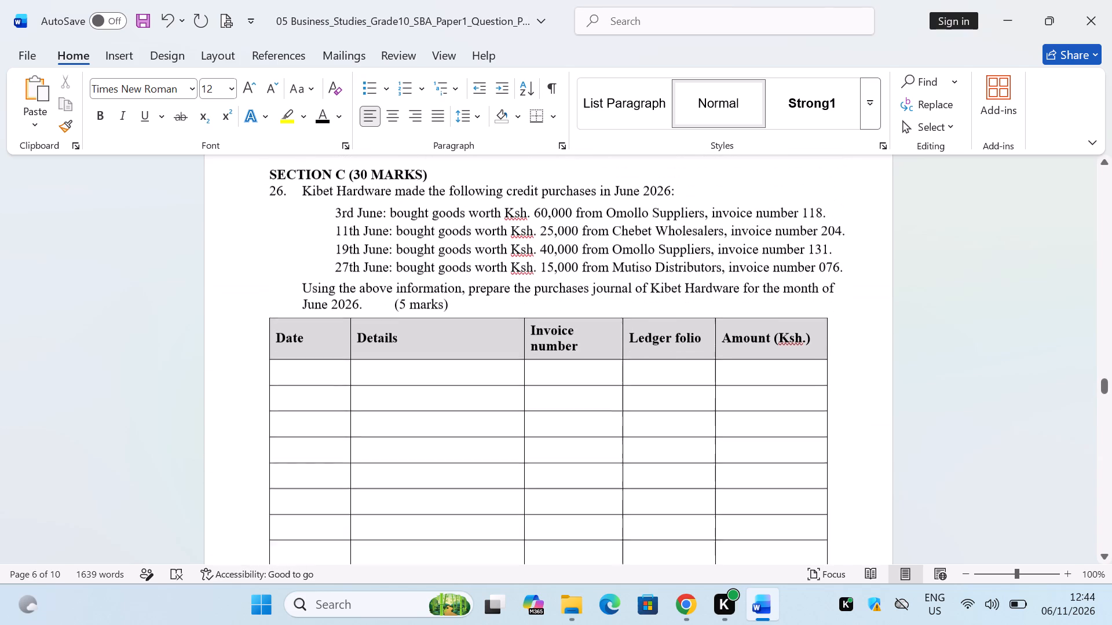
pyautogui.scroll(-8, 583, 421)
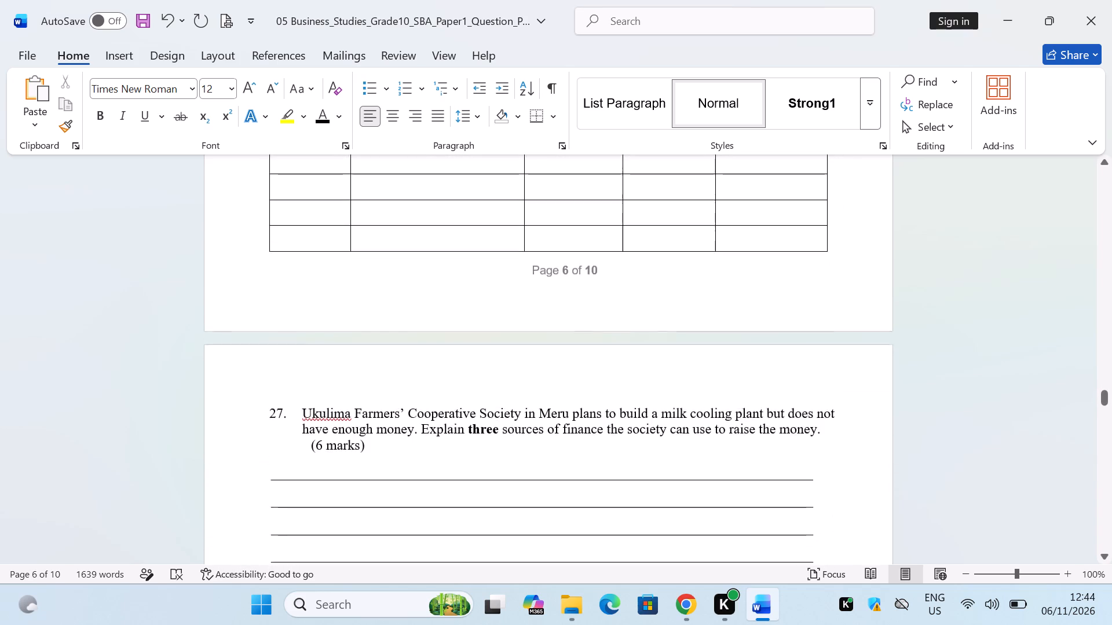
pyautogui.scroll(-10, 583, 421)
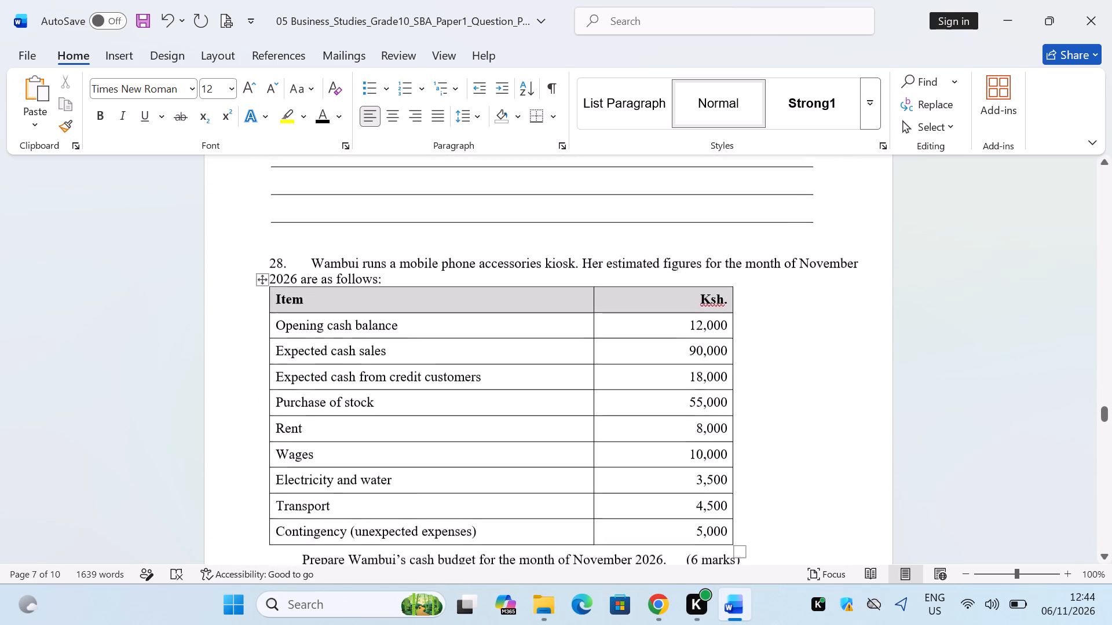
pyautogui.scroll(-1, 583, 421)
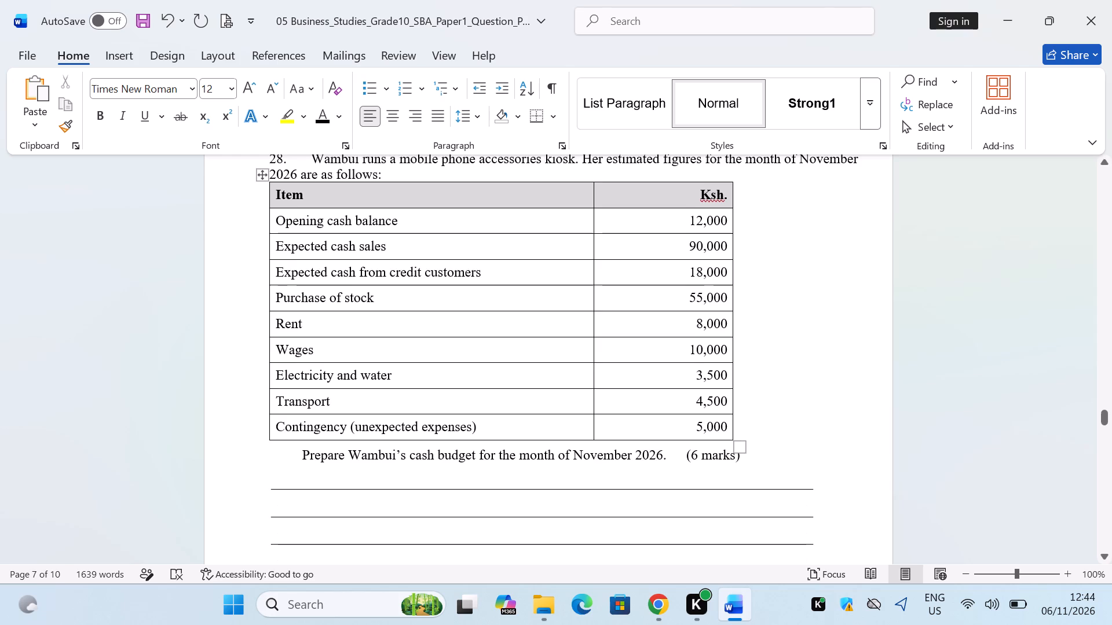
pyautogui.scroll(-7, 583, 421)
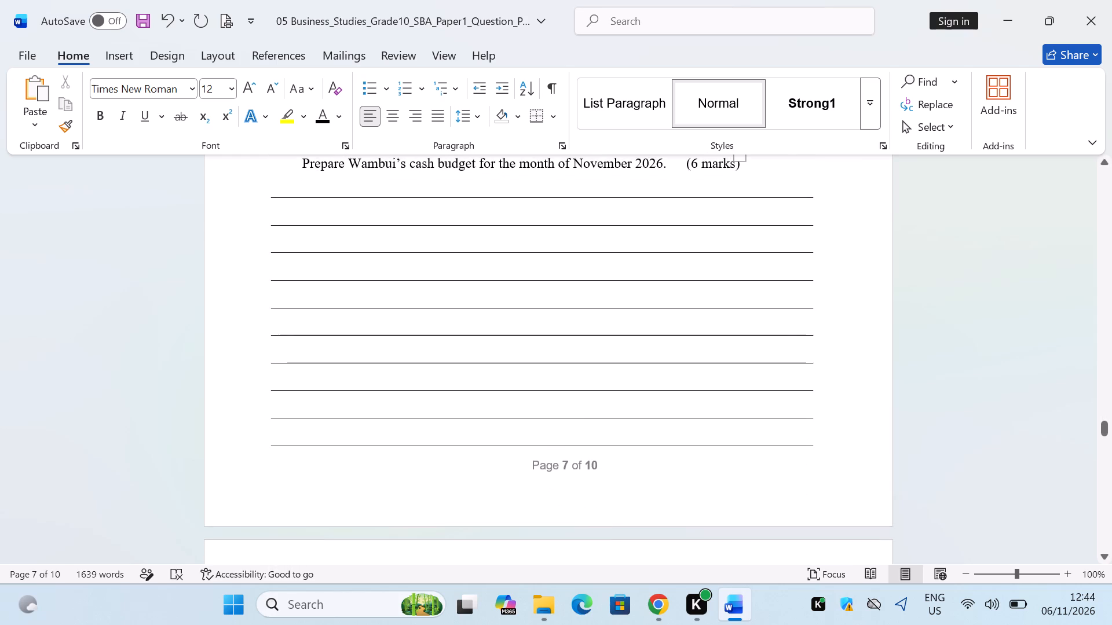
# Examine the layout of questions 29 and 30, checking the blank space after their answer lines and the page boundaries.
pyautogui.scroll(-5, 583, 421)
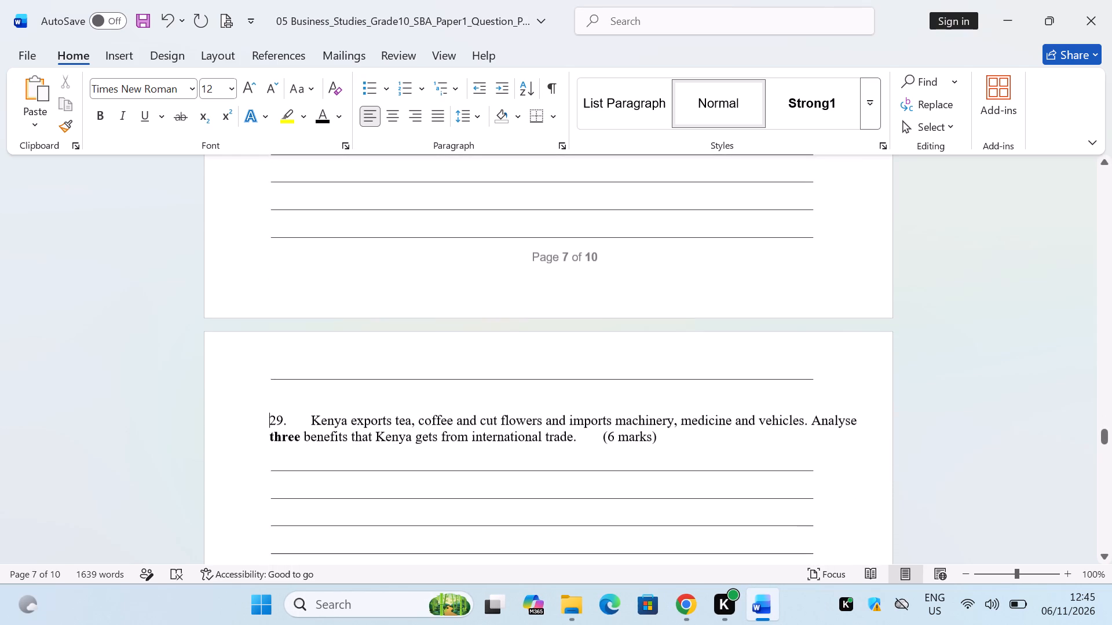
pyautogui.scroll(-5, 583, 421)
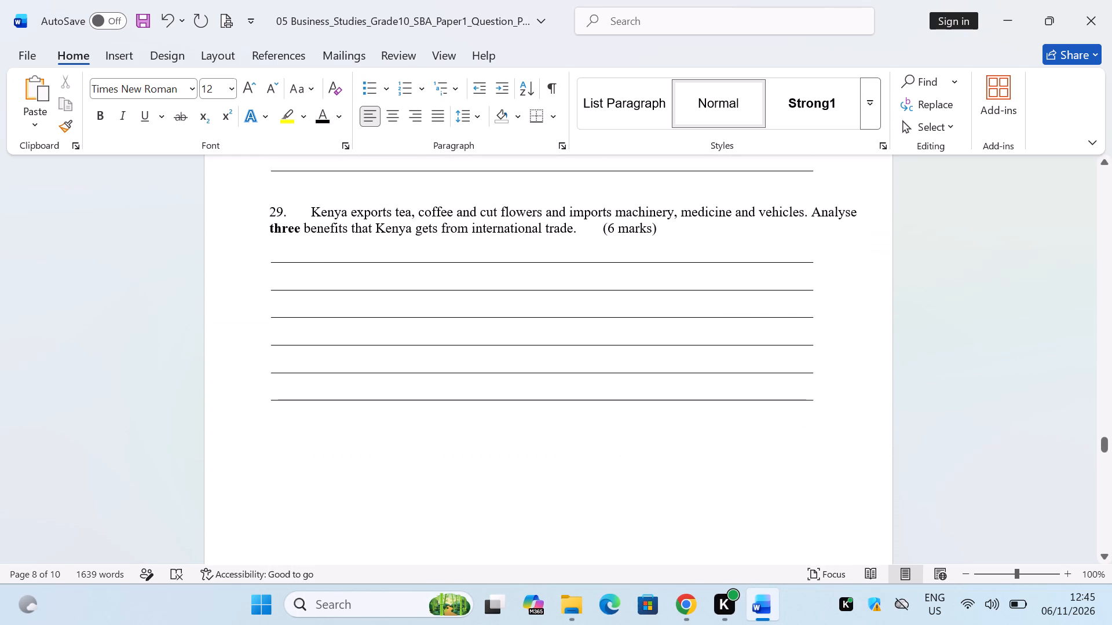
pyautogui.scroll(-4, 583, 421)
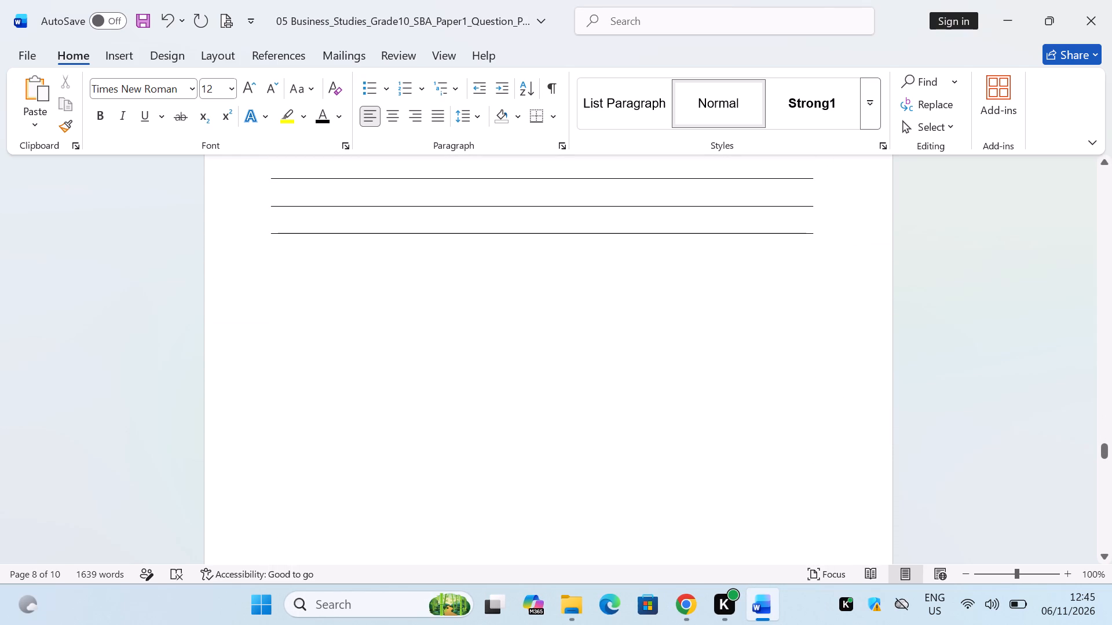
pyautogui.scroll(-7, 583, 421)
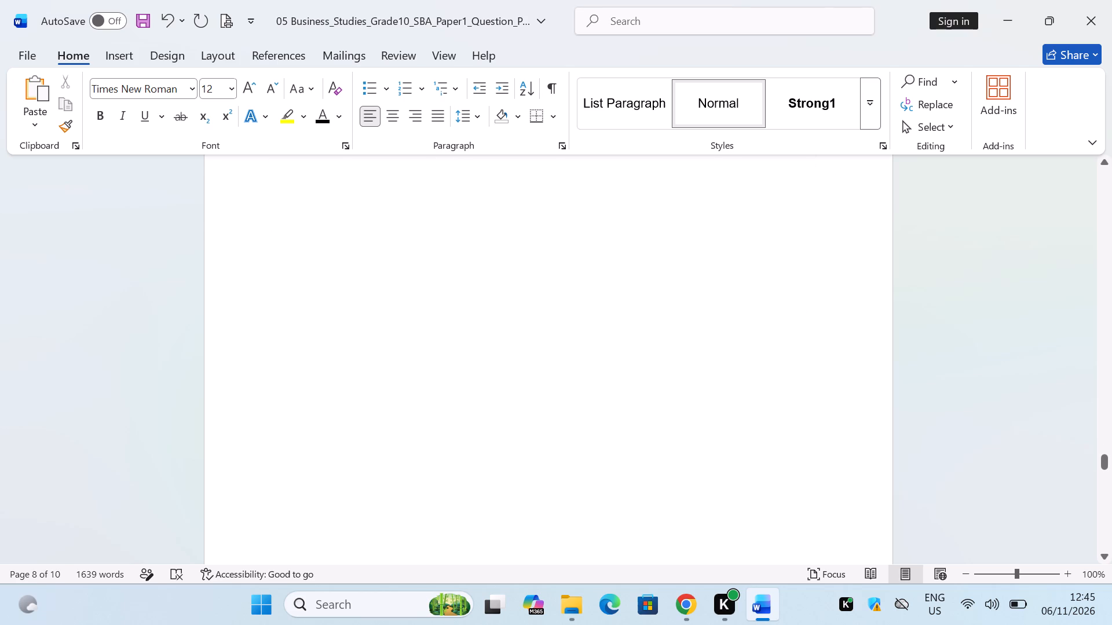
pyautogui.scroll(-8, 583, 421)
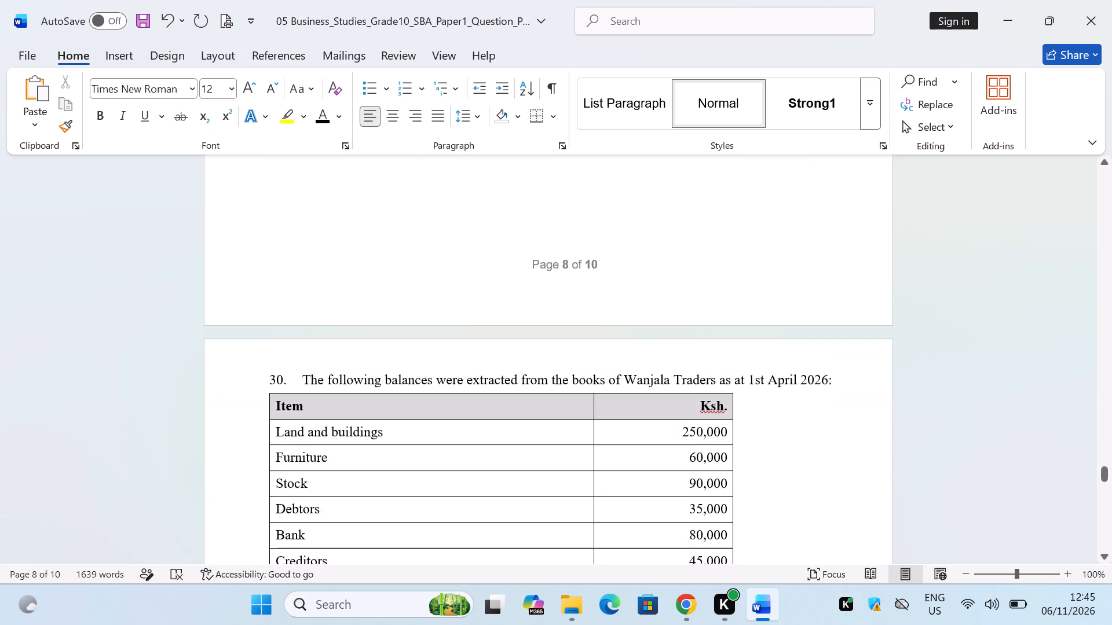
pyautogui.scroll(-8, 583, 421)
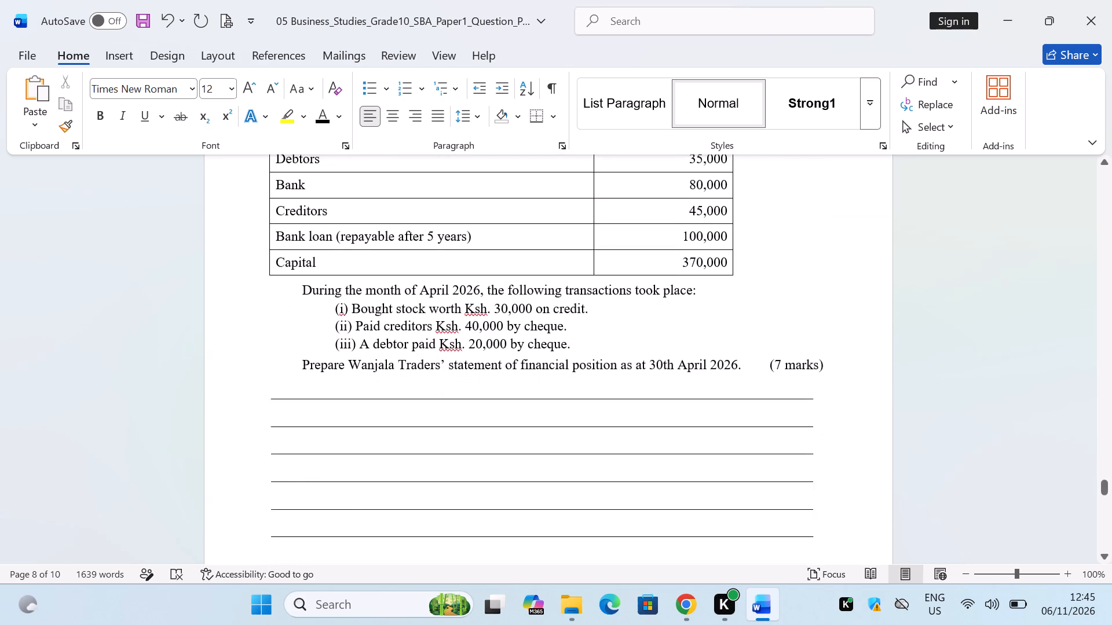
pyautogui.scroll(-9, 583, 421)
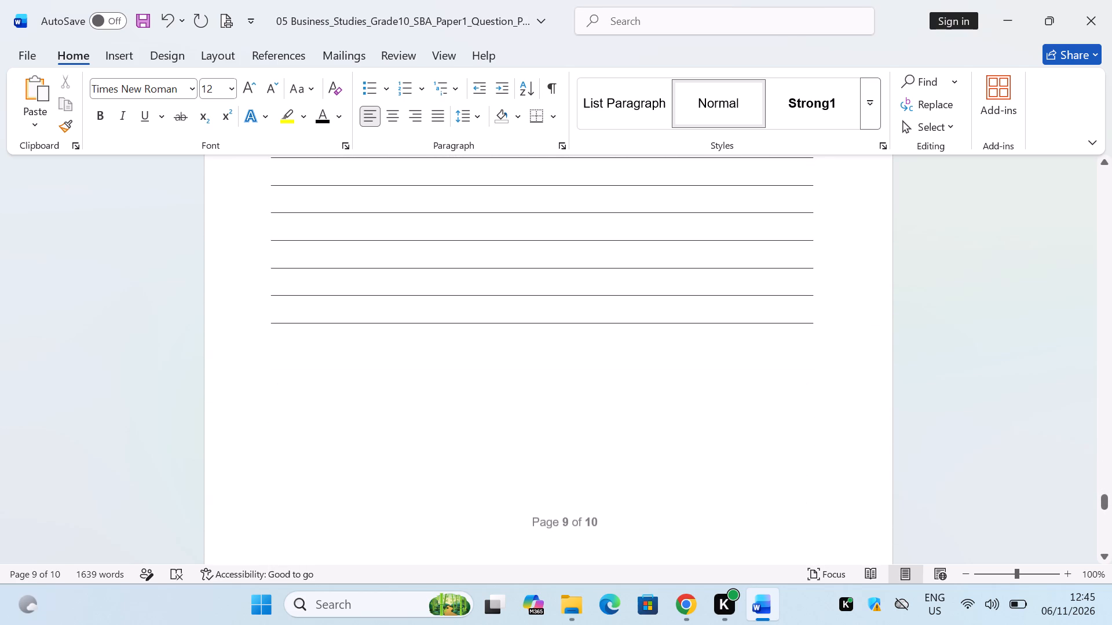
pyautogui.scroll(-4, 583, 421)
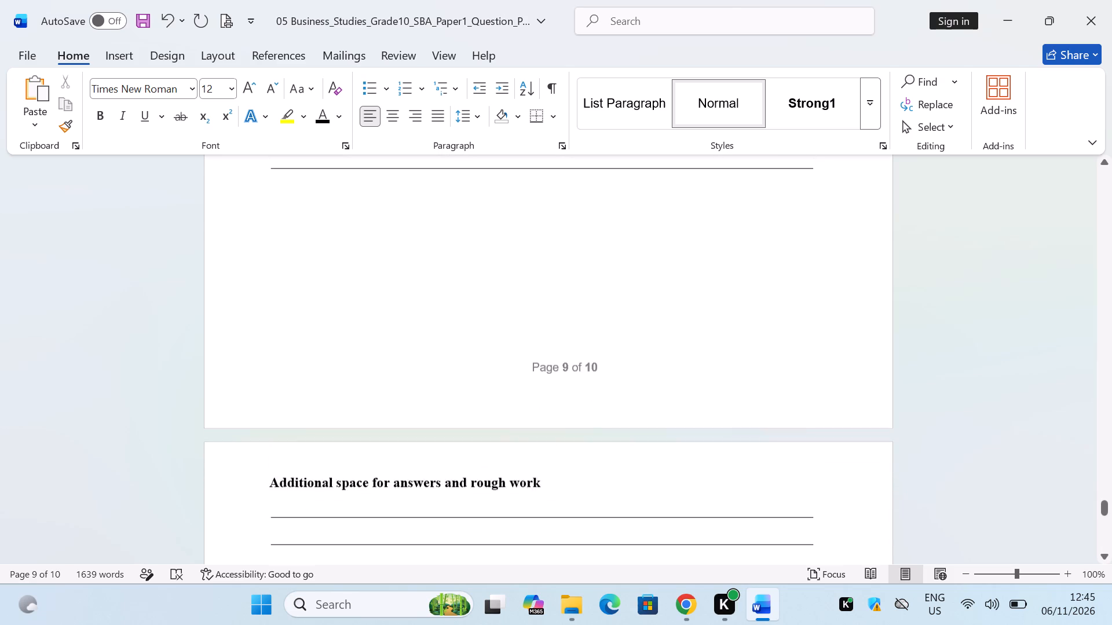
# Examine the final page of additional space for answers and rough work, including its ruled lines.
pyautogui.scroll(-4, 583, 421)
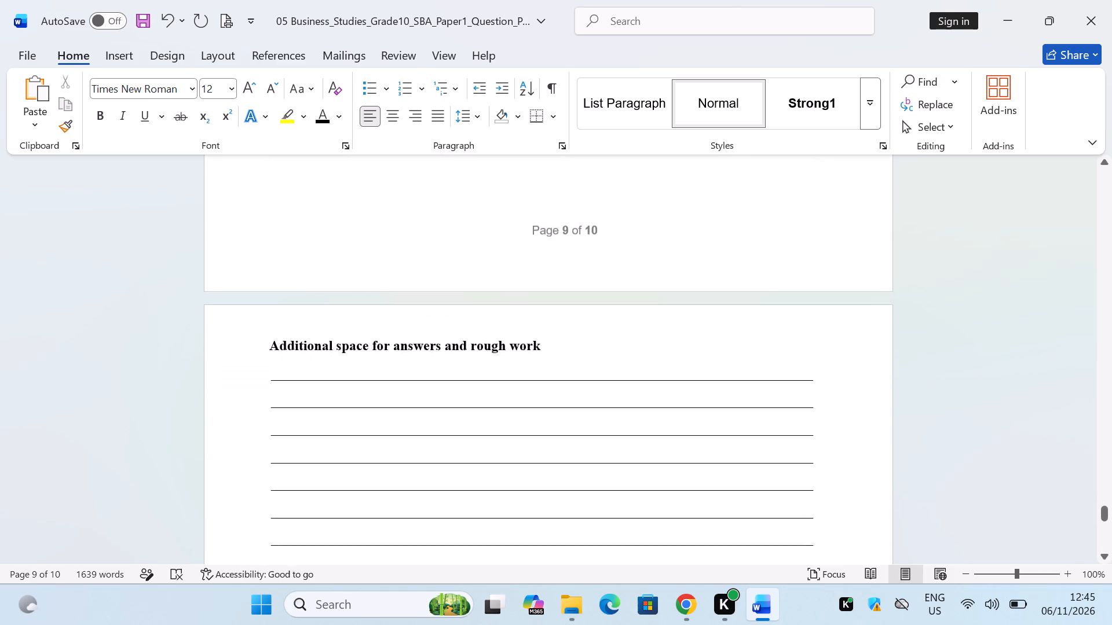
pyautogui.scroll(-3, 583, 421)
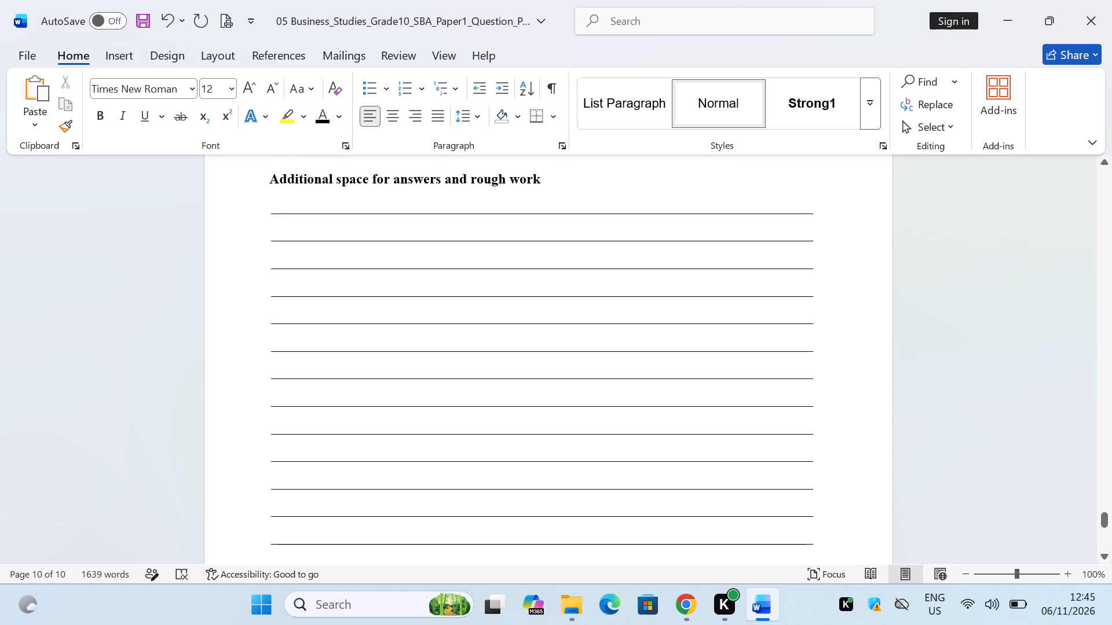
pyautogui.scroll(-2, 583, 421)
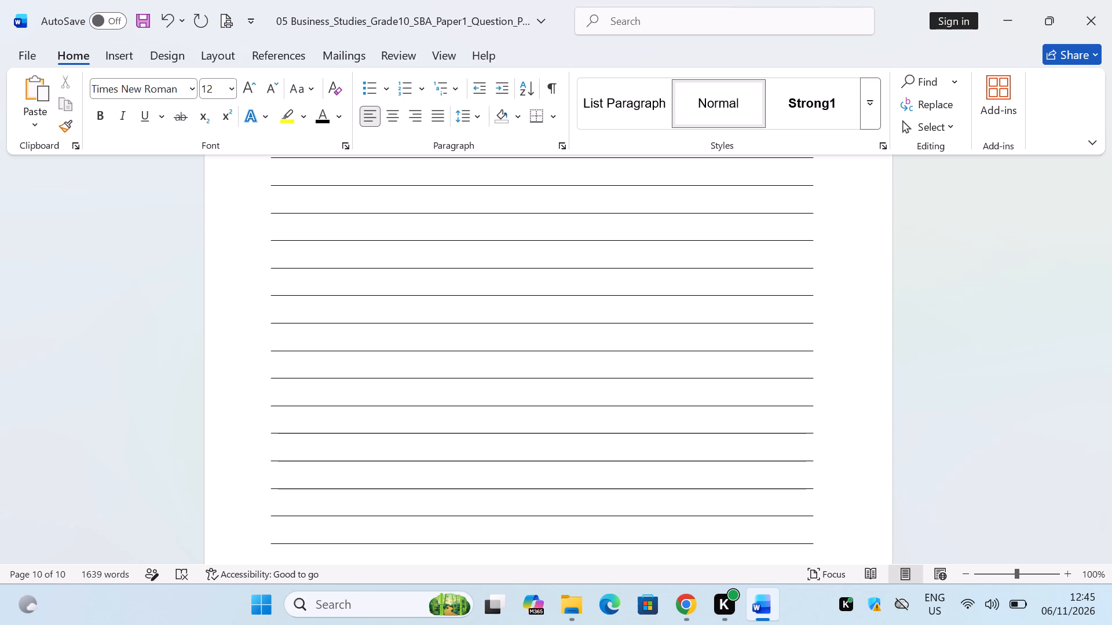
pyautogui.scroll(-3, 566, 391)
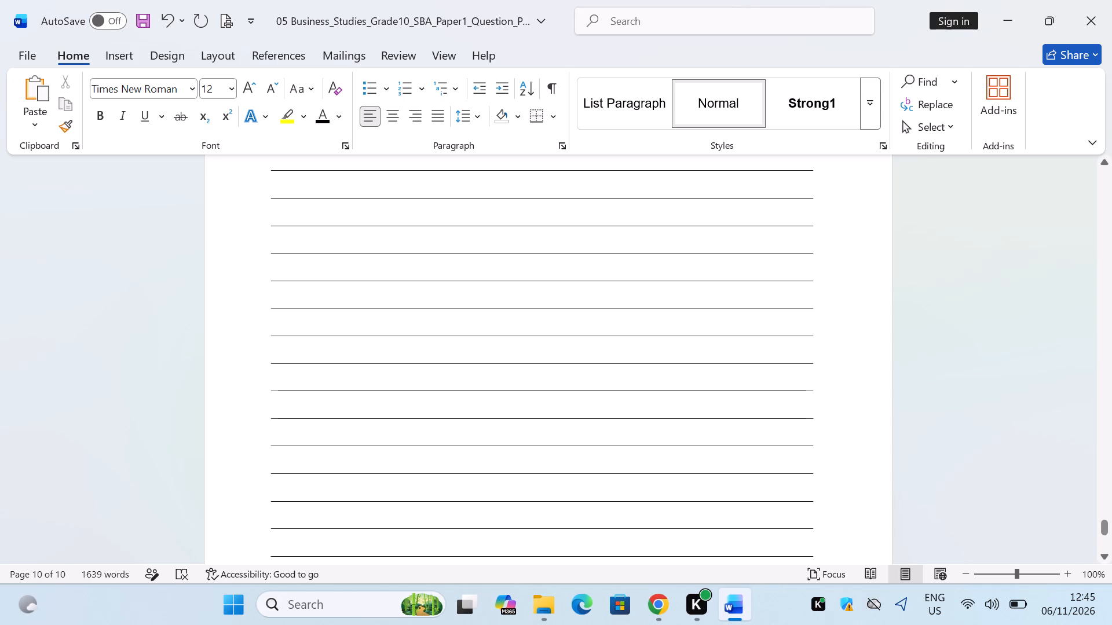
pyautogui.scroll(-1, 561, 251)
pyautogui.scroll(8, 644, 319)
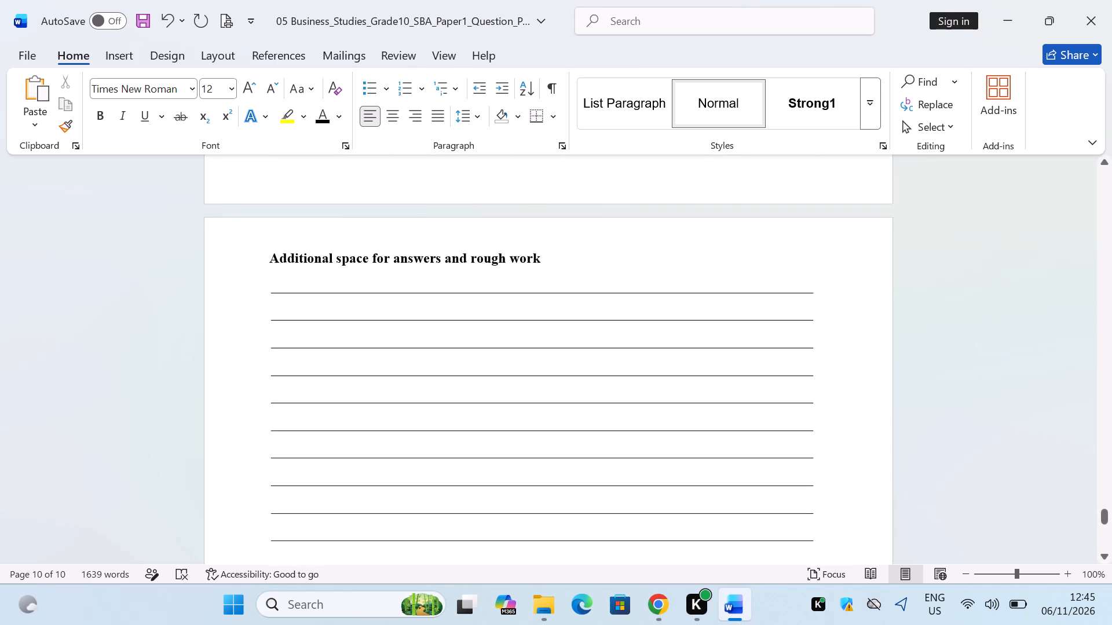
pyautogui.scroll(-3, 644, 319)
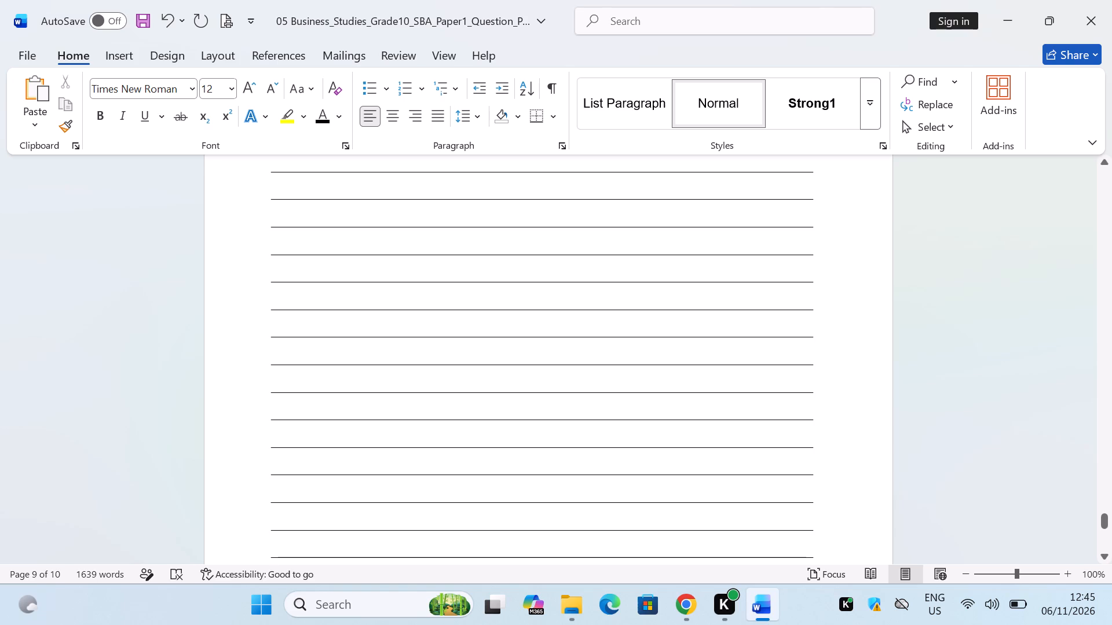
pyautogui.scroll(-1, 644, 319)
pyautogui.scroll(3, 650, 315)
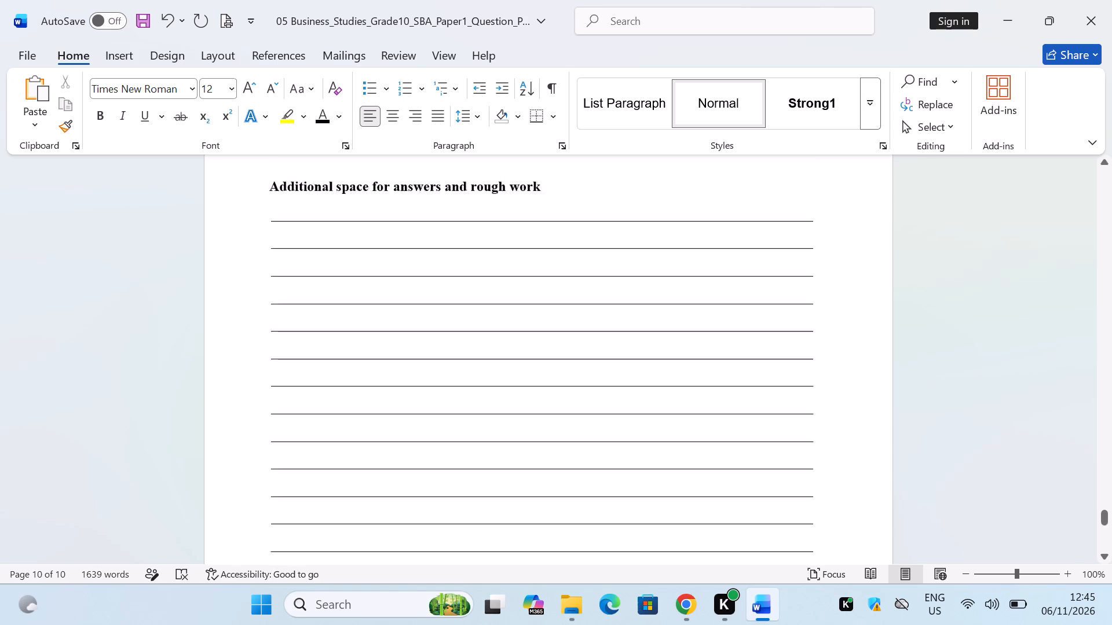
# Remove the page break before question 30 so it follows question 29's answer lines, with blank spacing above it.
pyautogui.scroll(5, 650, 315)
pyautogui.scroll(-1, 650, 315)
pyautogui.scroll(5, 650, 315)
pyautogui.scroll(-3, 649, 315)
pyautogui.scroll(20, 646, 315)
pyautogui.scroll(2, 646, 315)
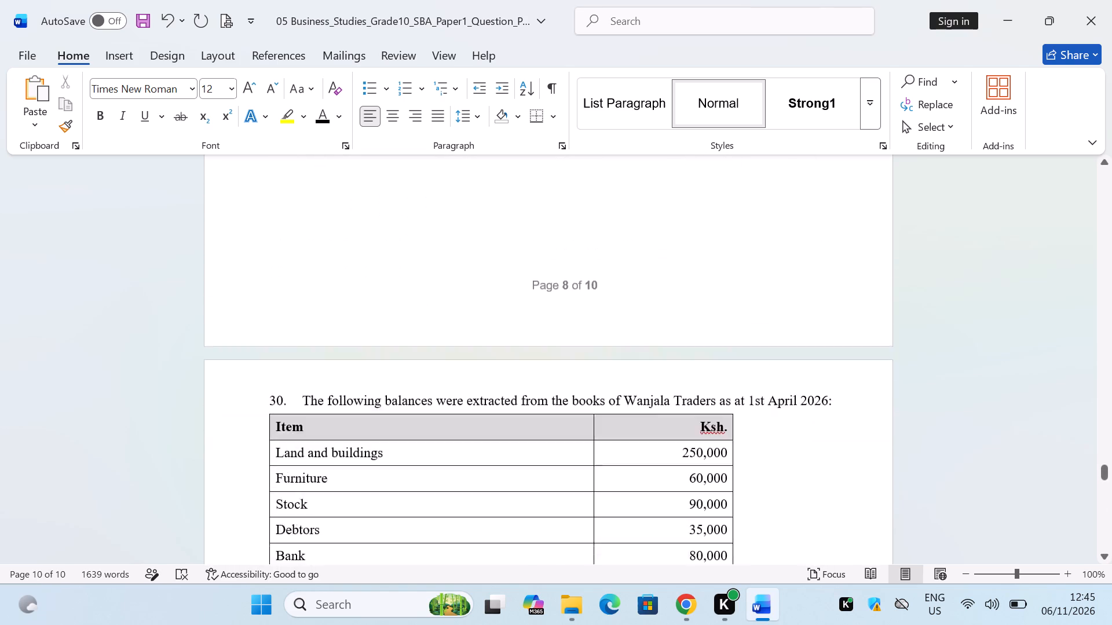
pyautogui.scroll(11, 646, 315)
pyautogui.scroll(-1, 646, 315)
pyautogui.scroll(5, 646, 315)
pyautogui.scroll(-1, 646, 315)
pyautogui.scroll(11, 646, 315)
pyautogui.scroll(-3, 646, 315)
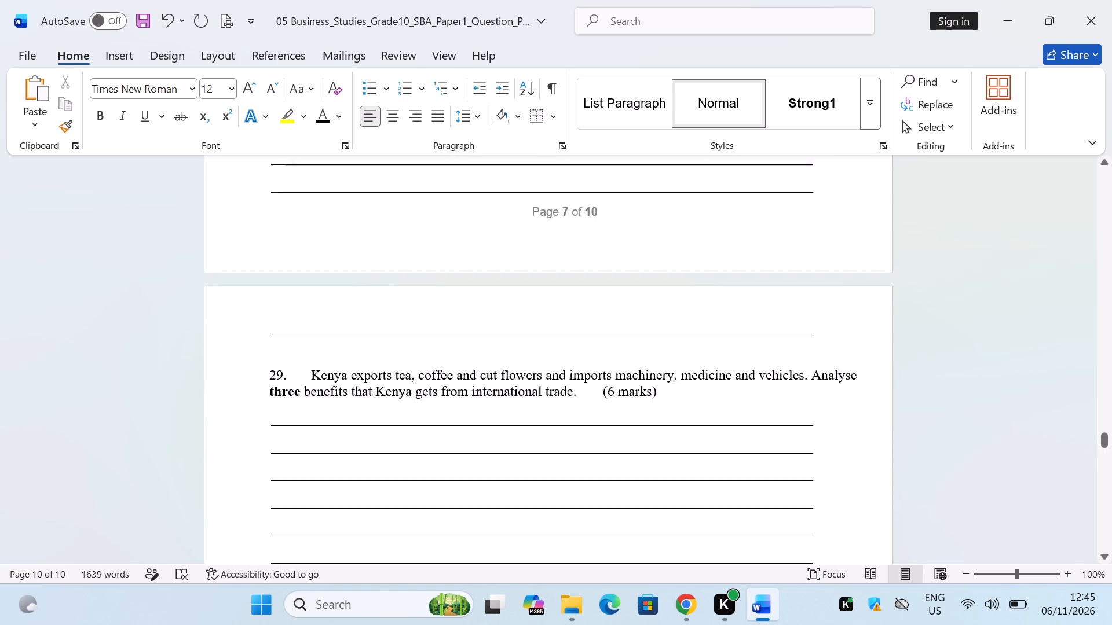
pyautogui.scroll(-20, 646, 315)
pyautogui.scroll(-5, 646, 315)
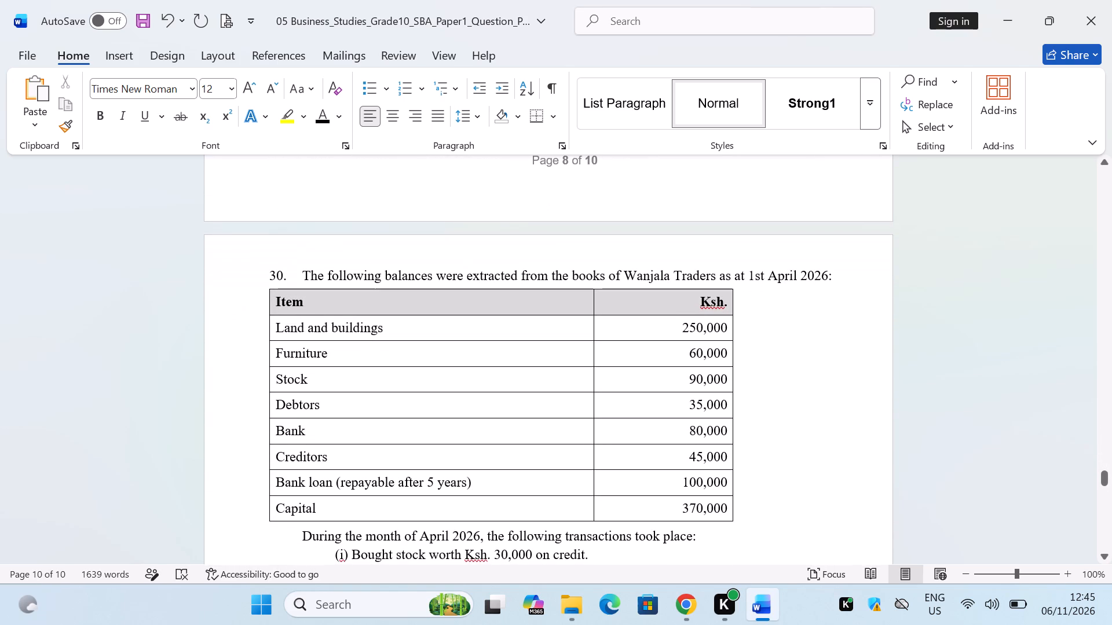
pyautogui.click(270, 277)
pyautogui.press('BackSpace')
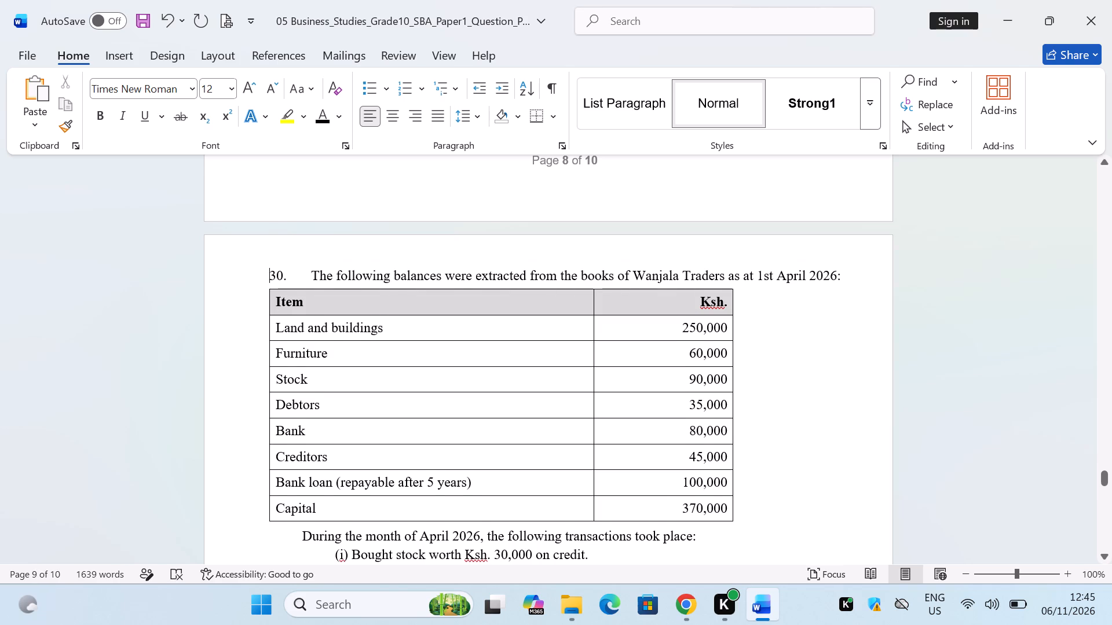
pyautogui.press('BackSpace')
pyautogui.press('BackSpace')
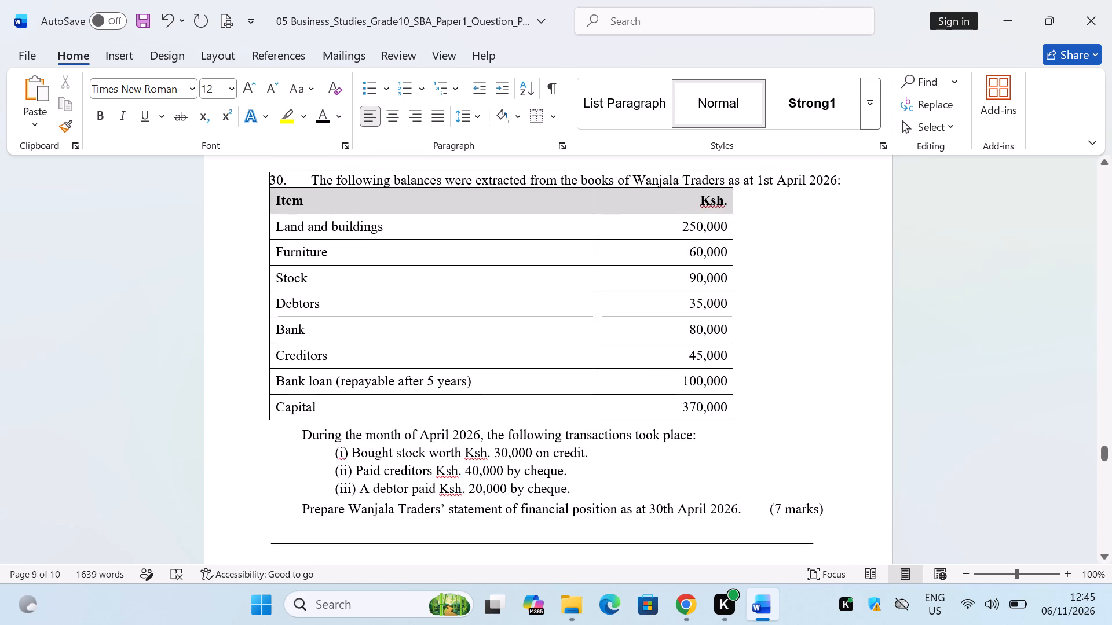
pyautogui.press('Return')
pyautogui.press('Return')
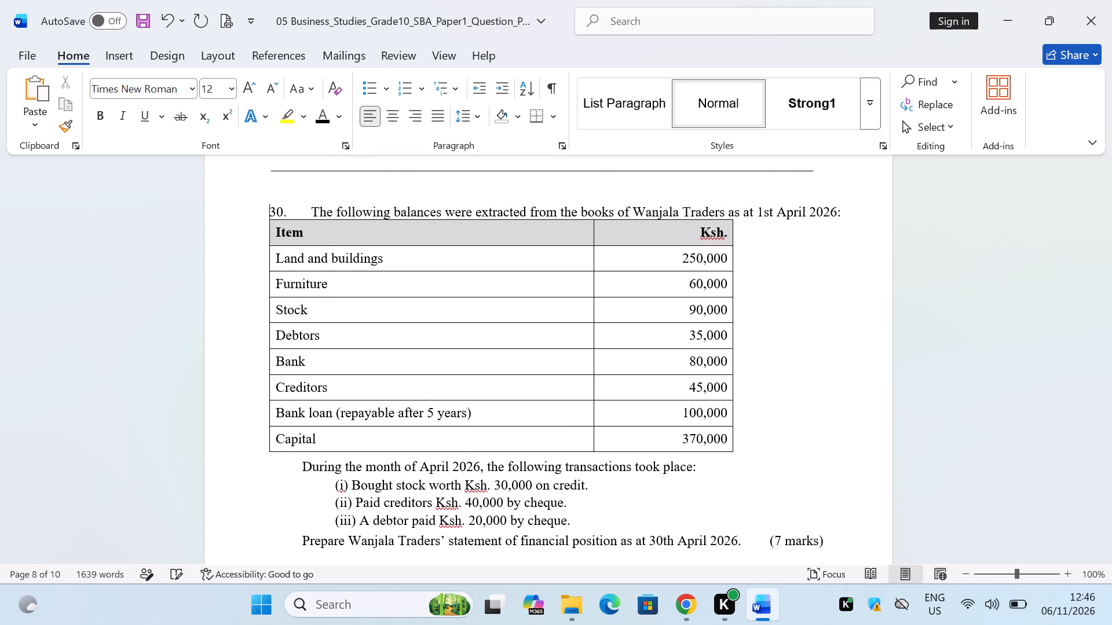
# Check the spacing between questions 29 and 30 and how question 30's answer lines run across the page break.
pyautogui.scroll(-3, 534, 170)
pyautogui.scroll(5, 521, 228)
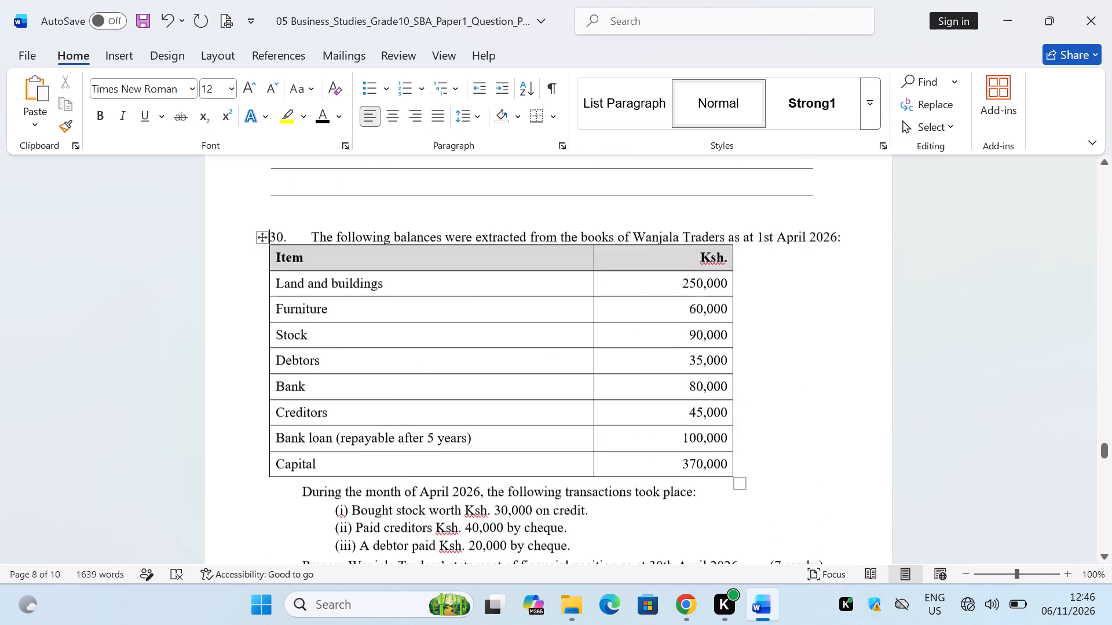
pyautogui.scroll(4, 521, 228)
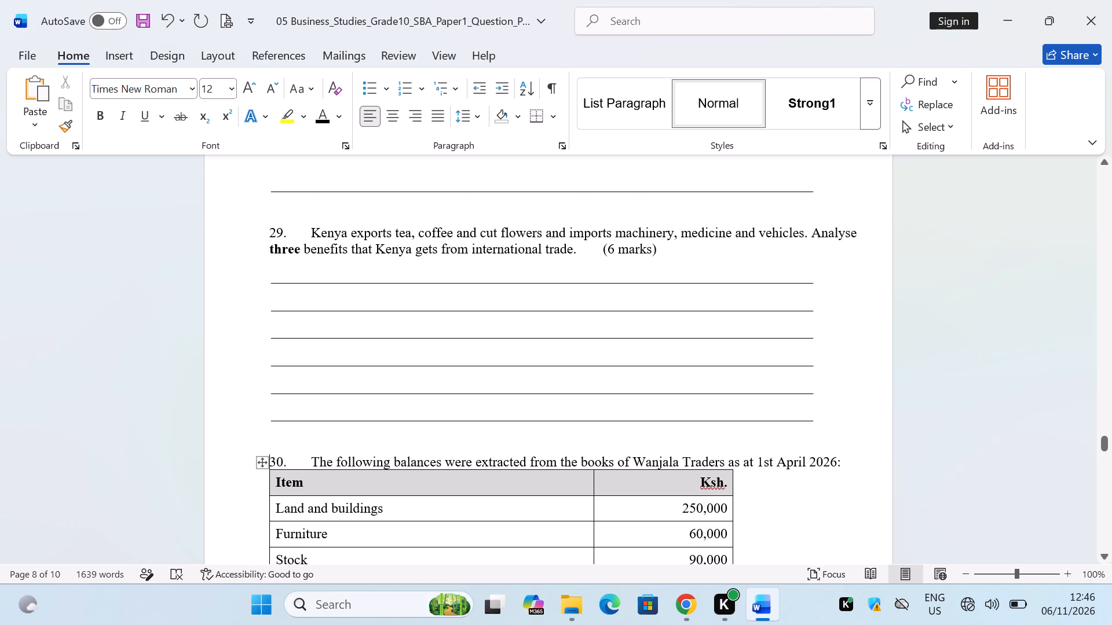
pyautogui.scroll(5, 378, 397)
pyautogui.scroll(-7, 377, 397)
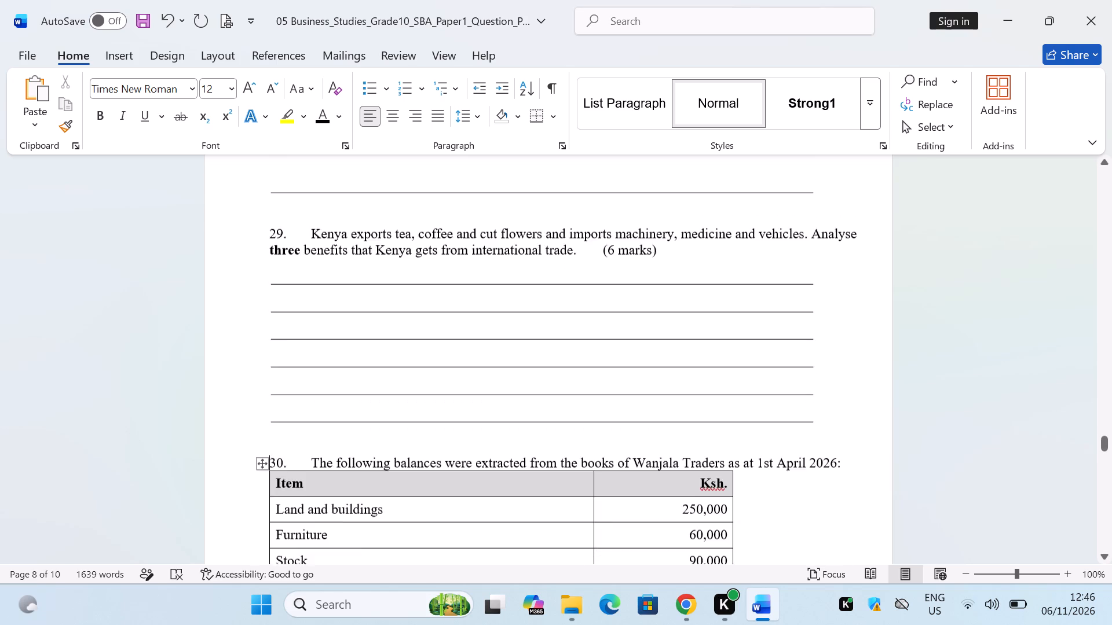
pyautogui.scroll(-14, 376, 402)
pyautogui.scroll(1, 376, 402)
pyautogui.scroll(-7, 376, 402)
pyautogui.scroll(5, 345, 389)
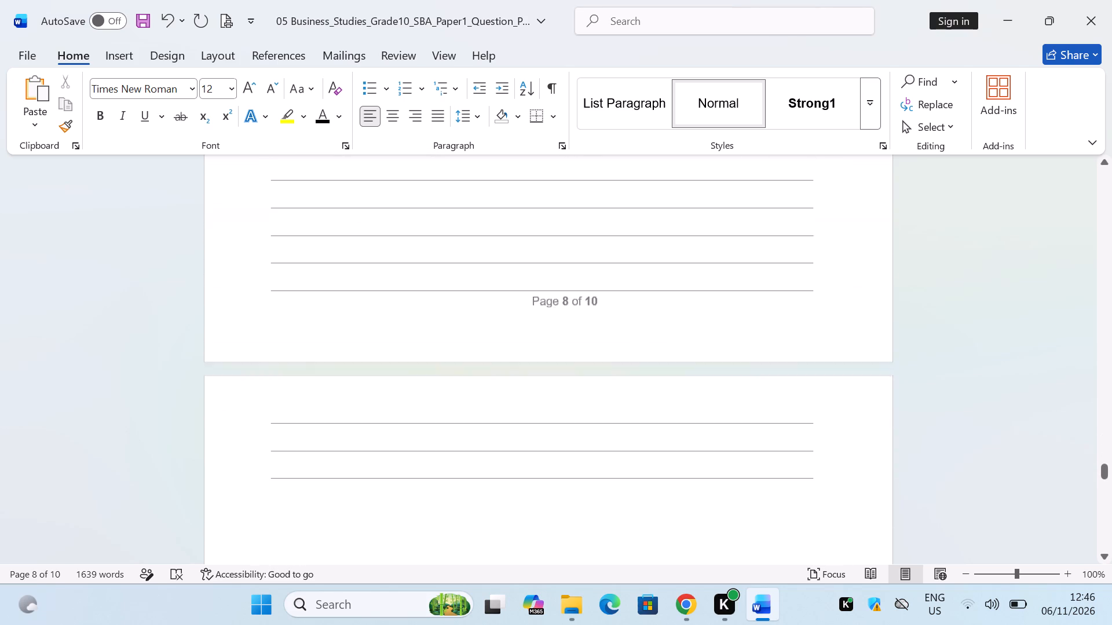
# Review the paper backwards from question 30 to question 24, checking answer lines, tables and page boundaries.
pyautogui.scroll(6, 573, 318)
pyautogui.scroll(9, 905, 385)
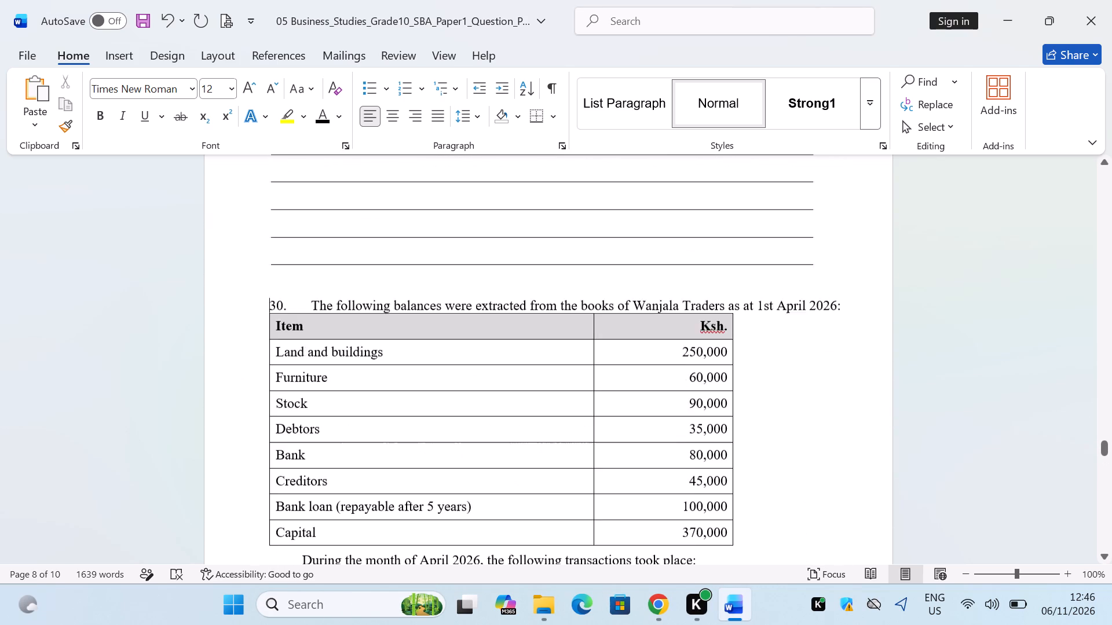
pyautogui.scroll(11, 478, 340)
pyautogui.scroll(-1, 478, 339)
pyautogui.scroll(7, 478, 339)
pyautogui.scroll(-1, 478, 339)
pyautogui.scroll(9, 478, 339)
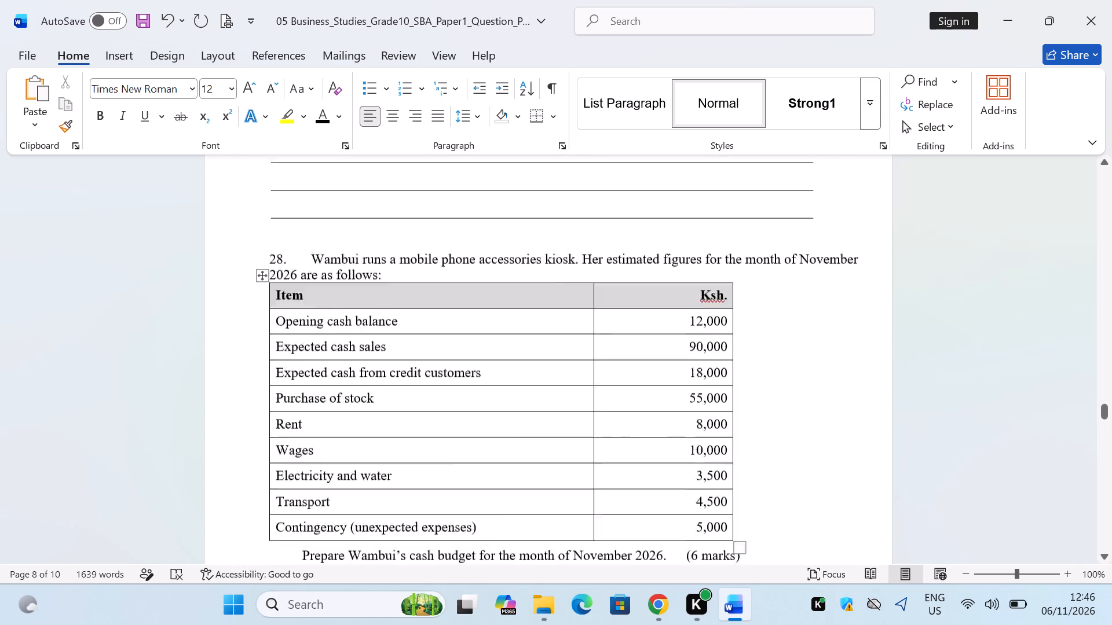
pyautogui.scroll(7, 478, 339)
pyautogui.scroll(-1, 478, 339)
pyautogui.scroll(14, 478, 339)
pyautogui.scroll(5, 436, 291)
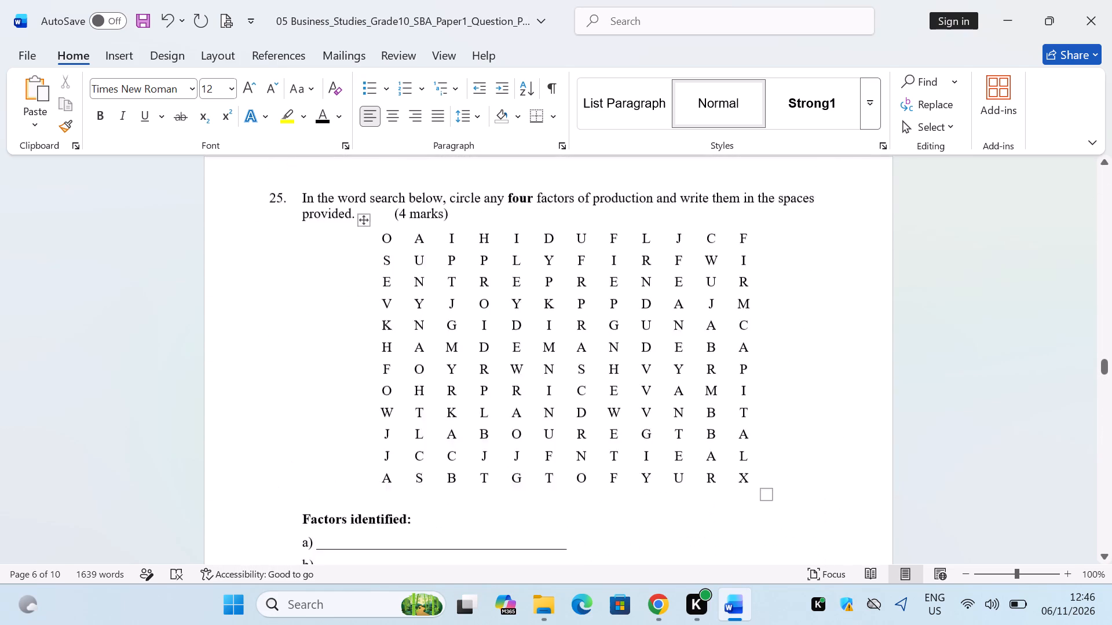
pyautogui.scroll(3, 436, 291)
pyautogui.scroll(-1, 436, 291)
pyautogui.scroll(1, 436, 291)
pyautogui.scroll(10, 511, 314)
pyautogui.scroll(-6, 511, 314)
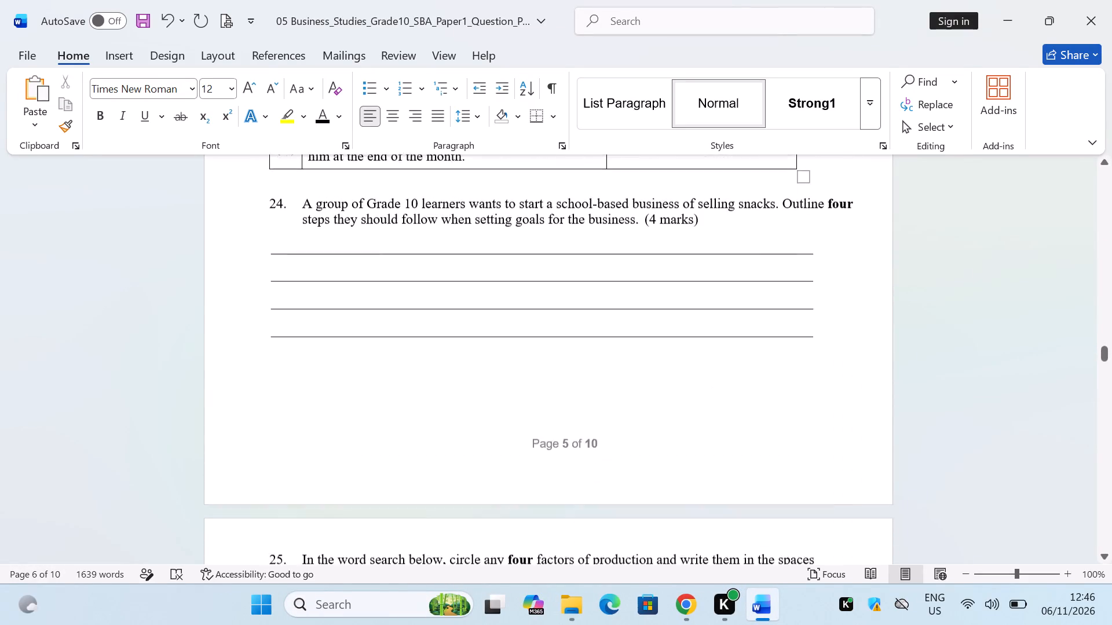
# Review questions 25 to 28 in order, checking their spacing, tables, answer lines and page breaks.
pyautogui.scroll(-18, 511, 314)
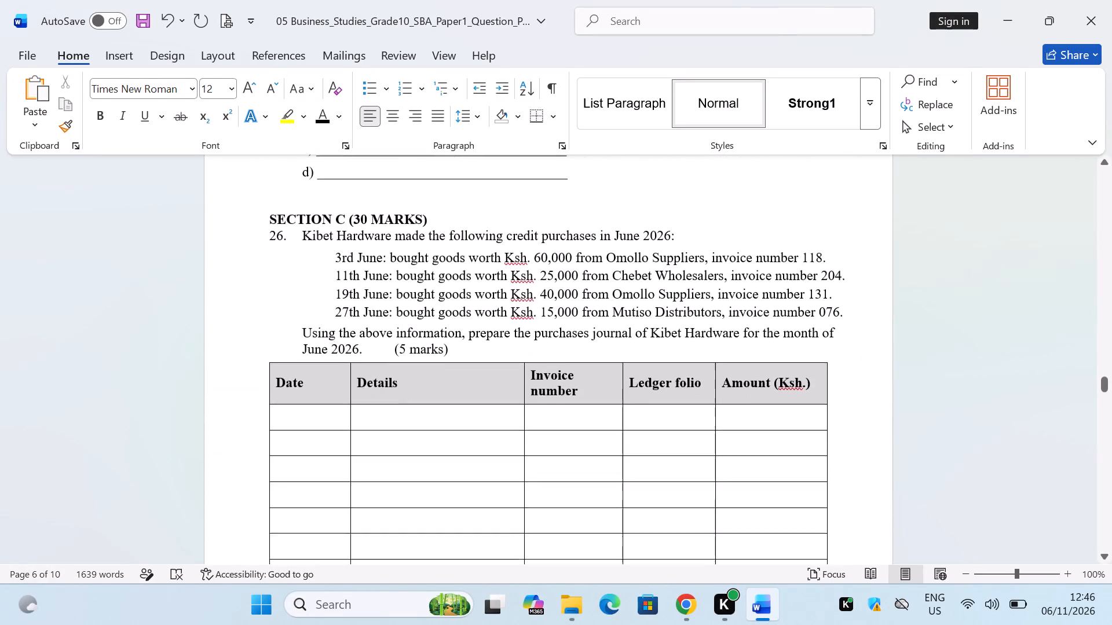
pyautogui.scroll(-13, 511, 314)
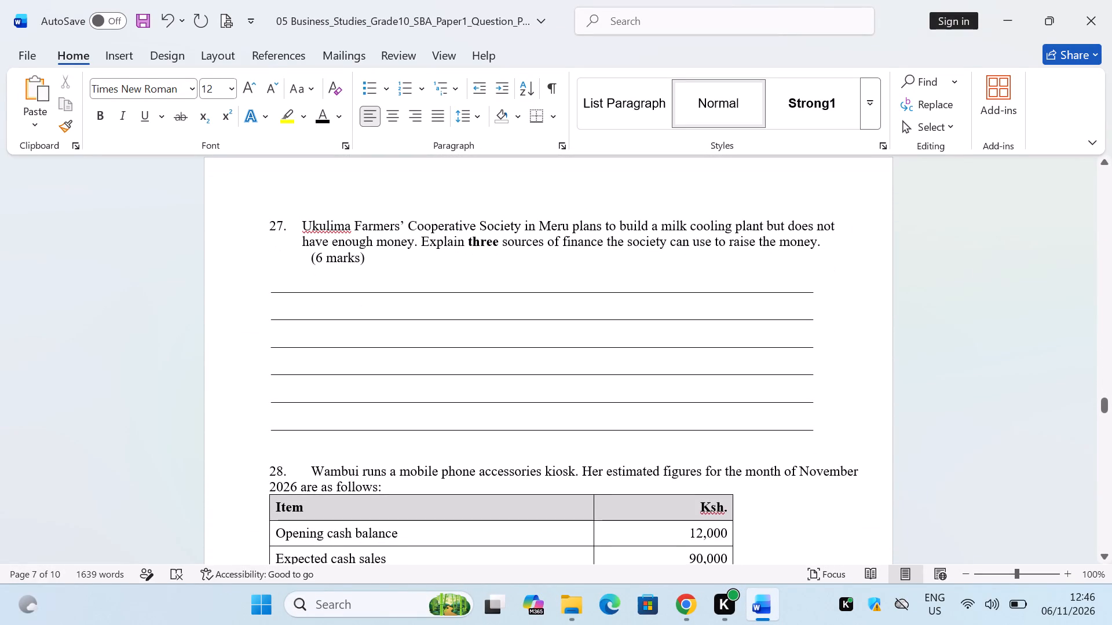
pyautogui.scroll(-4, 511, 314)
pyautogui.scroll(1, 511, 314)
pyautogui.scroll(-3, 511, 314)
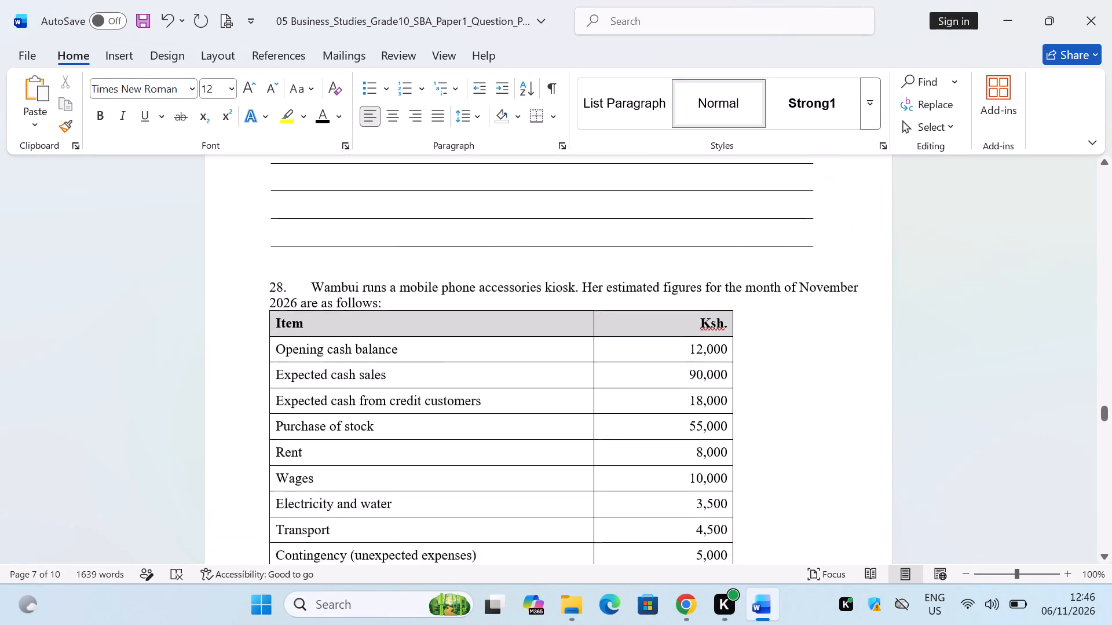
pyautogui.scroll(-2, 511, 314)
pyautogui.scroll(1, 511, 314)
pyautogui.scroll(-12, 511, 314)
# Delete all the ruled answer lines below question 28's cash budget instruction.
pyautogui.scroll(6, 511, 314)
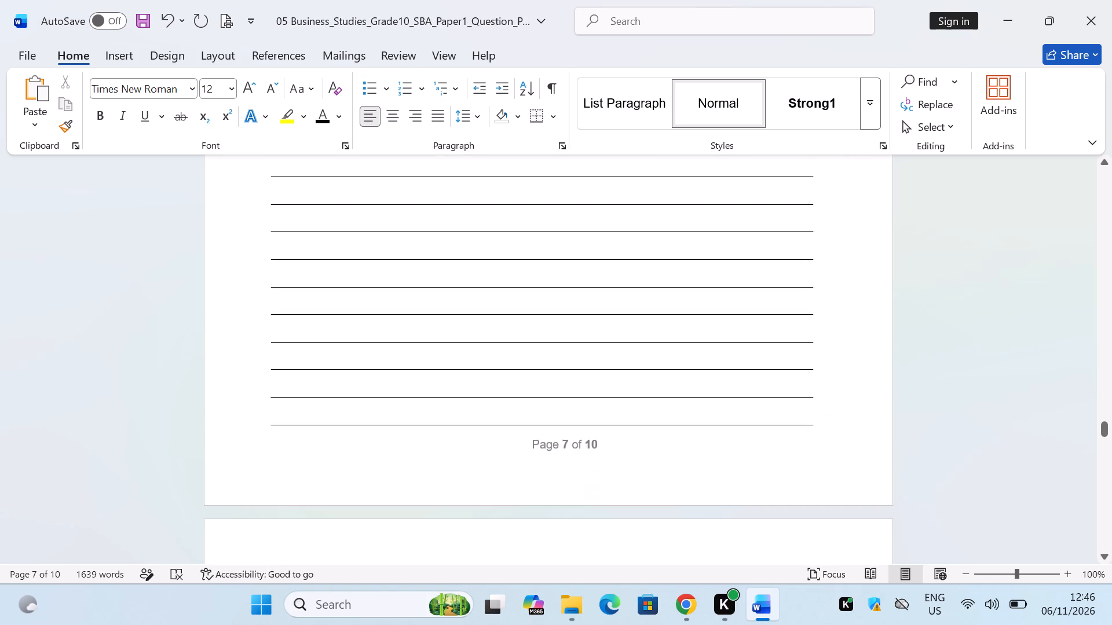
pyautogui.scroll(2, 511, 314)
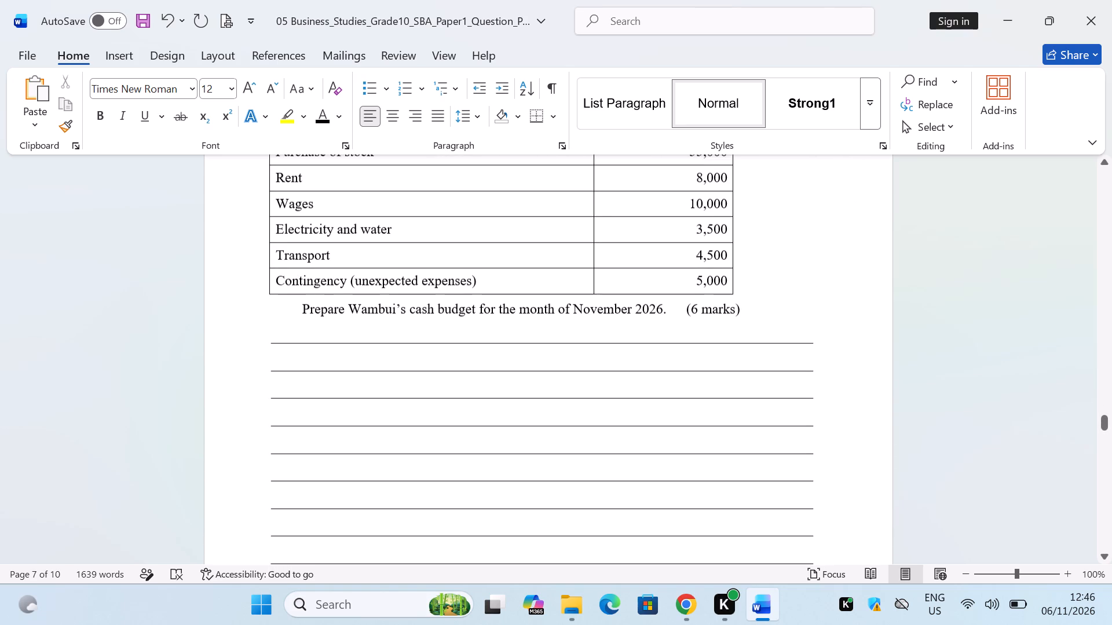
pyautogui.scroll(-3, 511, 316)
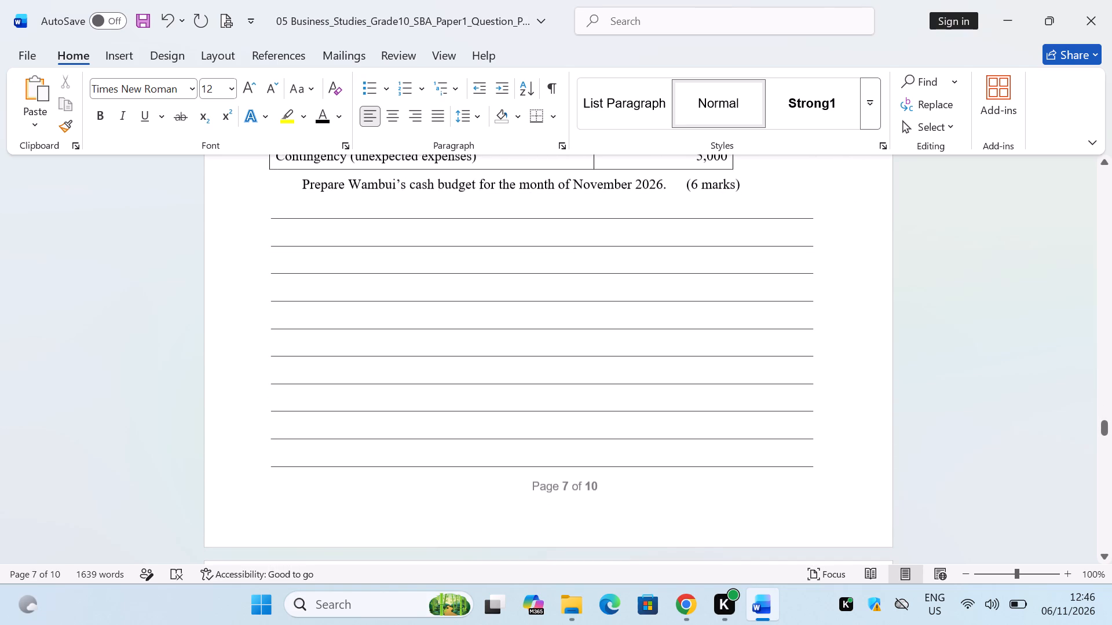
pyautogui.moveTo(254, 227); pyautogui.dragTo(256, 449)
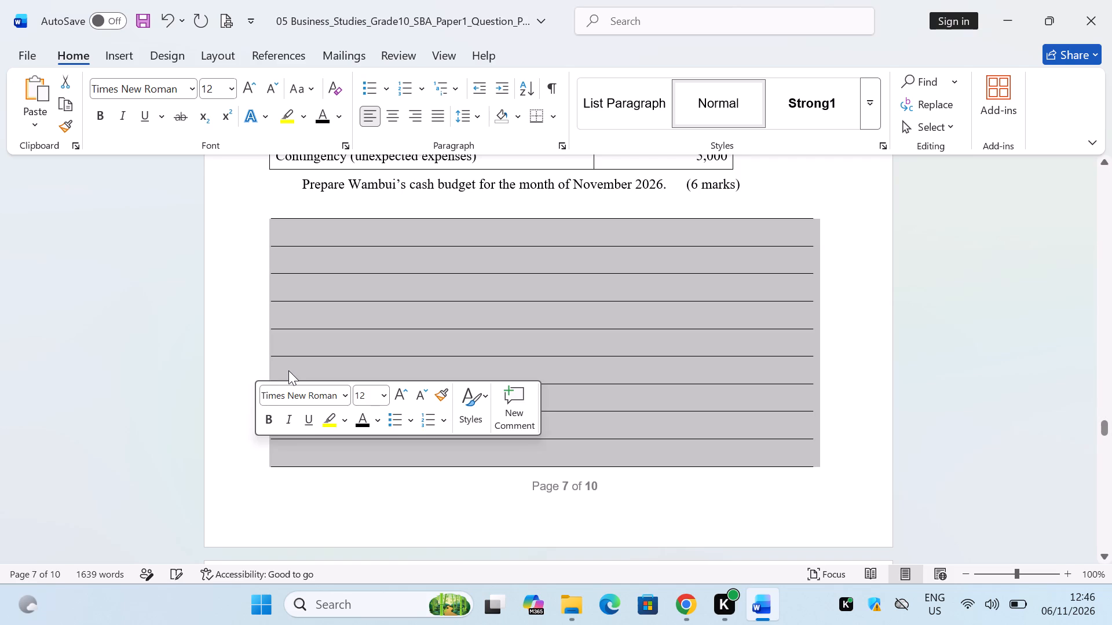
pyautogui.press('Delete')
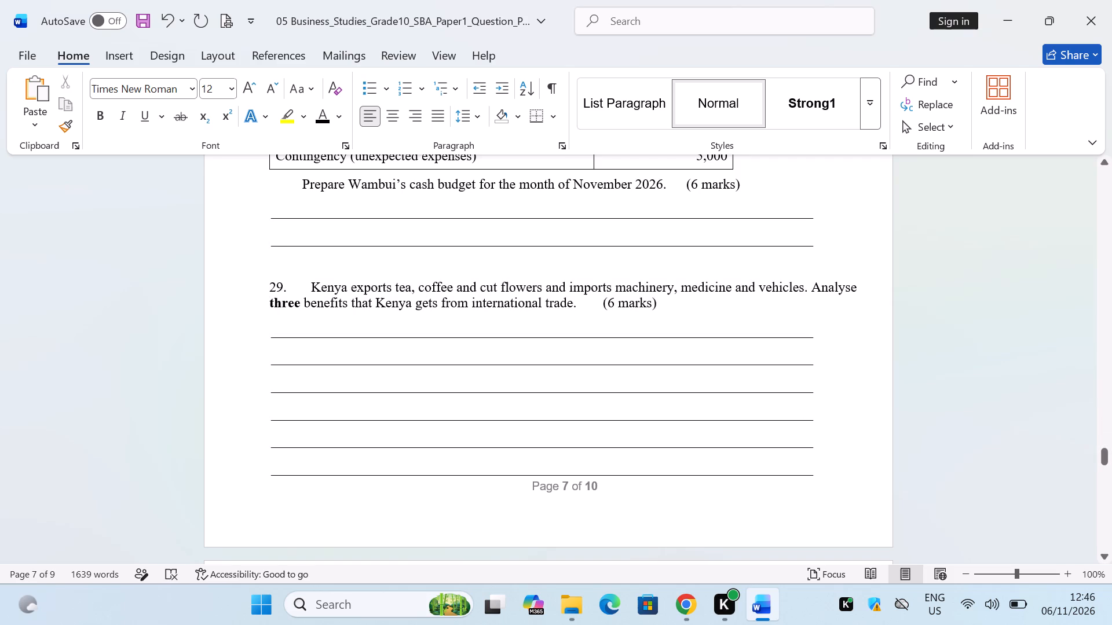
pyautogui.moveTo(245, 225); pyautogui.dragTo(250, 237)
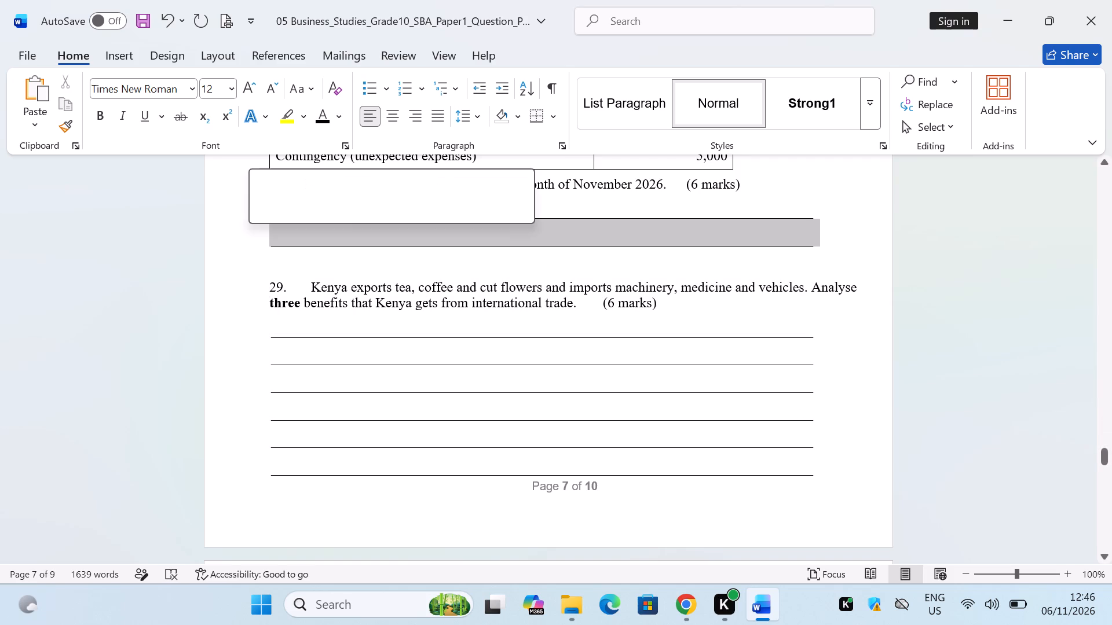
pyautogui.press('Delete')
pyautogui.click(253, 218)
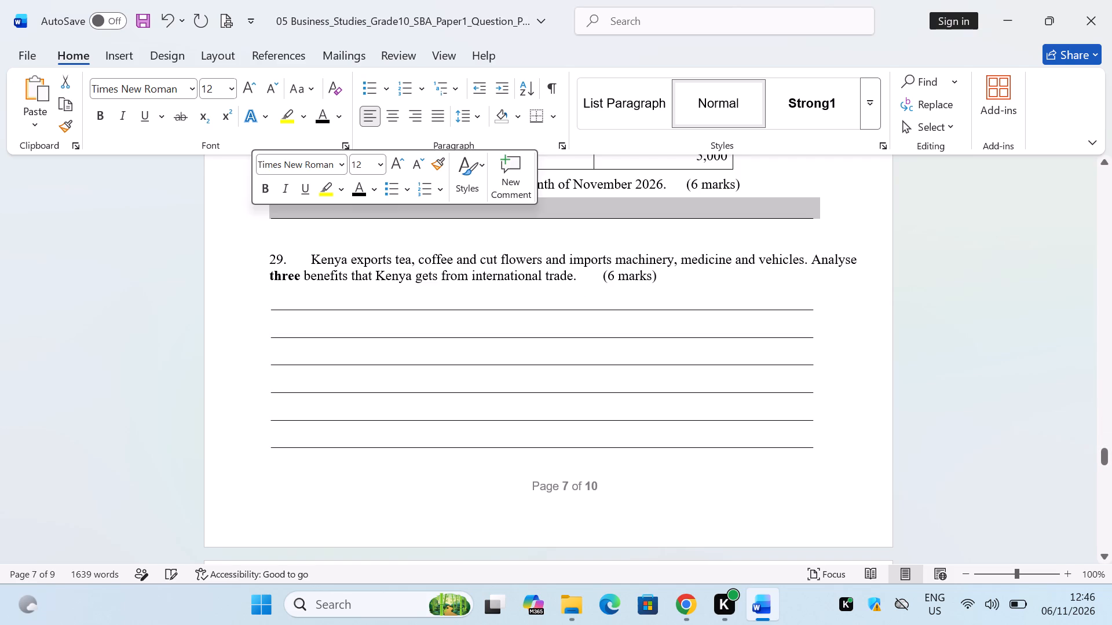
pyautogui.press('Delete')
# Insert a page break directly before question 29 so it starts on a new page.
pyautogui.click(270, 233)
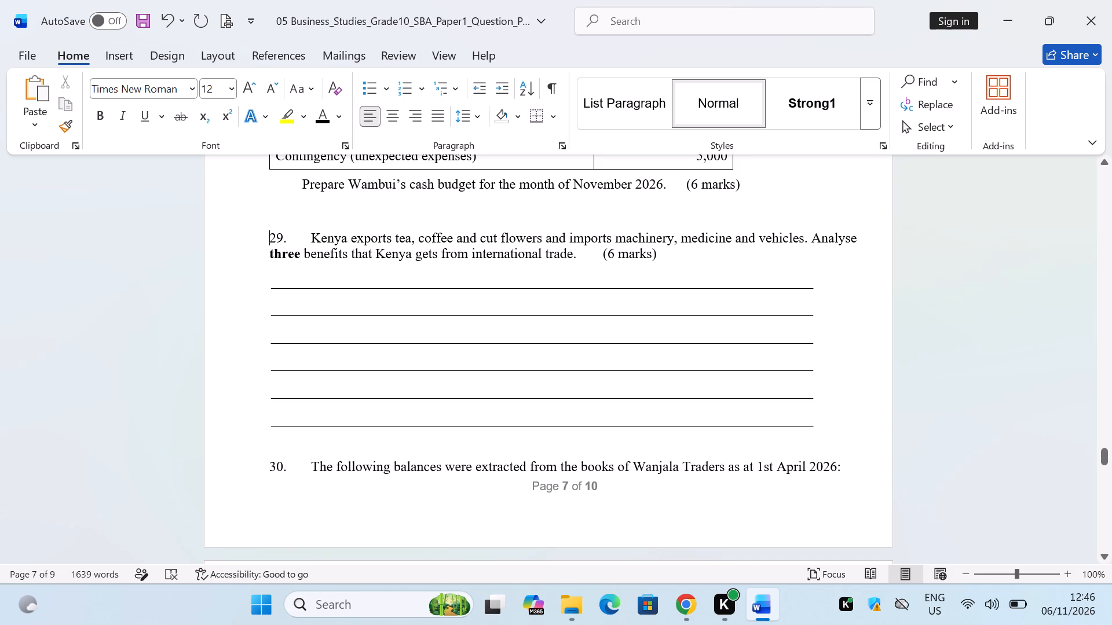
pyautogui.click(126, 54)
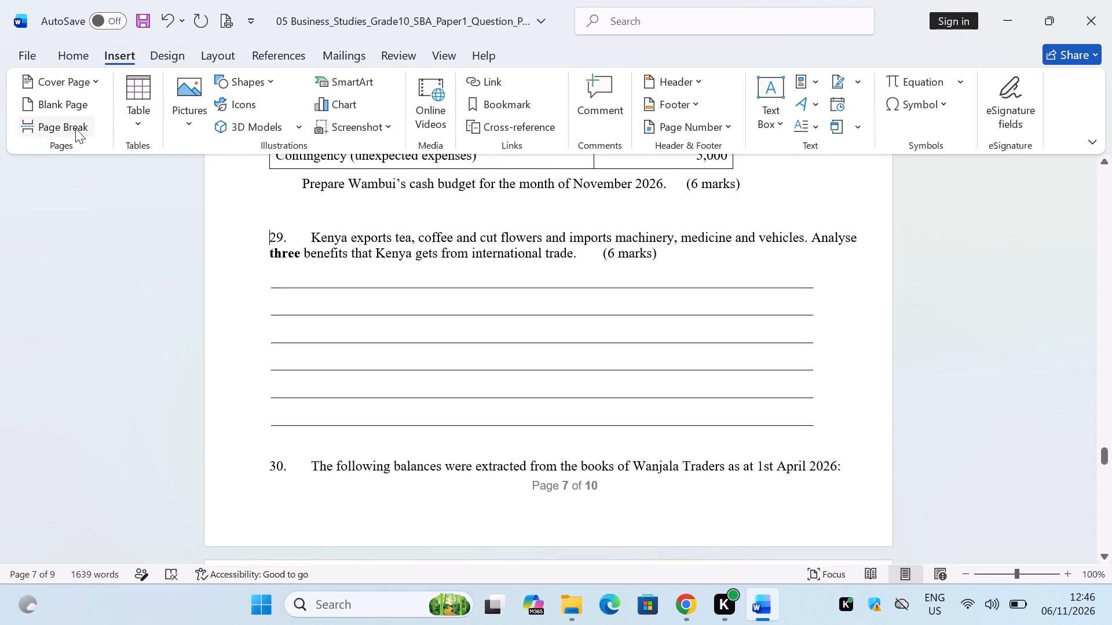
pyautogui.click(75, 128)
# Save the paper and replace the wide gap after question number 30 with a single space.
pyautogui.scroll(-13, 434, 306)
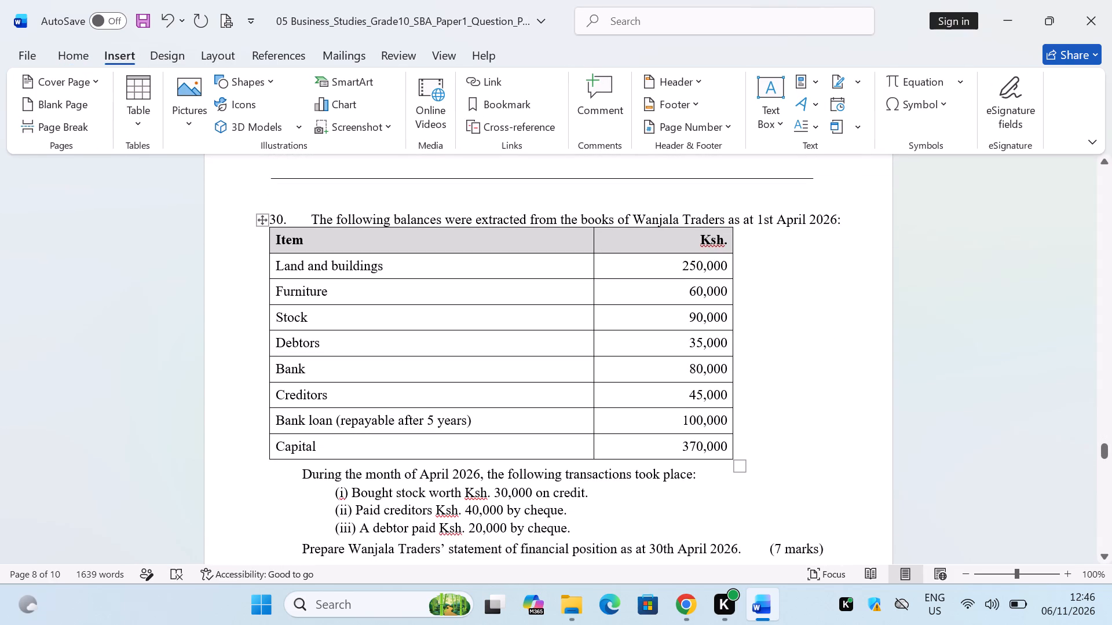
pyautogui.click(293, 218)
pyautogui.click(147, 23)
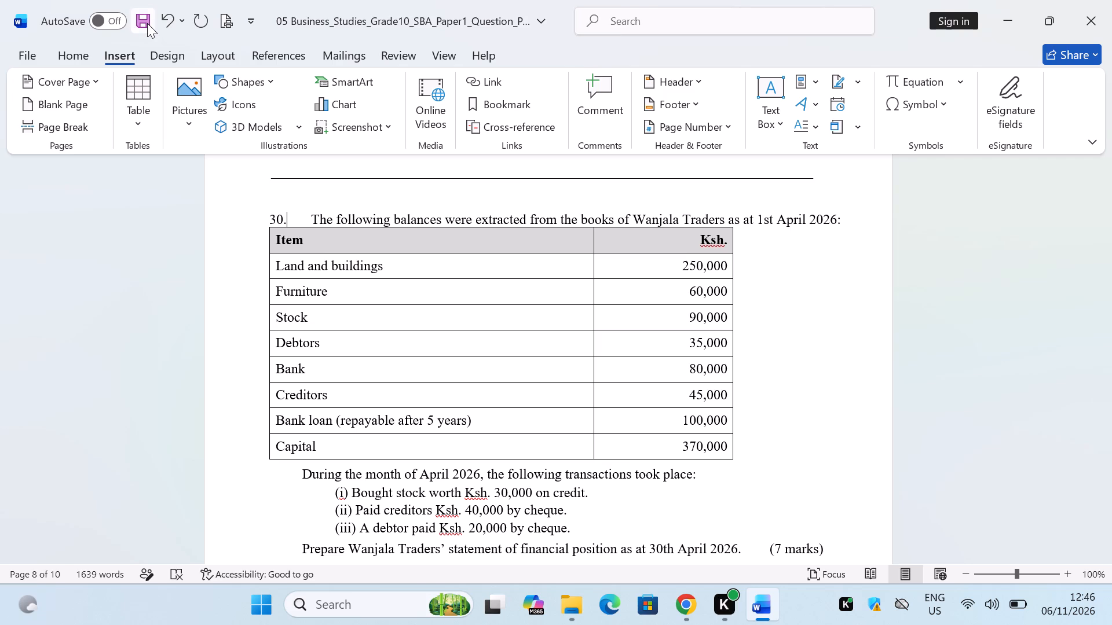
pyautogui.press('space')
pyautogui.press('Delete')
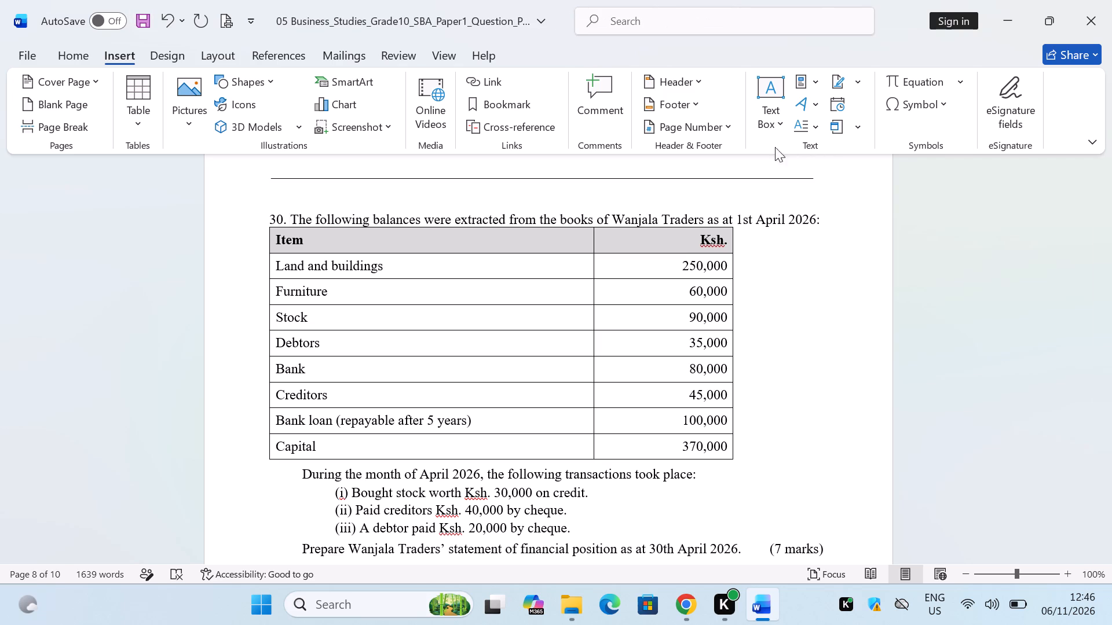
# Delete all the ruled answer lines below question 30's statement of financial position instruction.
pyautogui.scroll(-9, 515, 245)
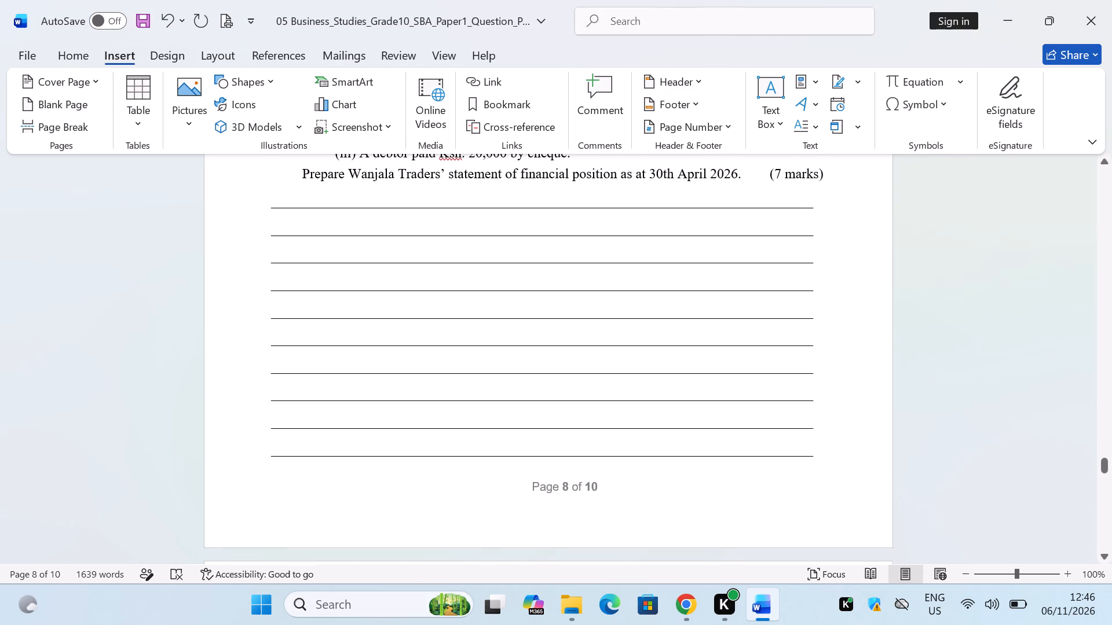
pyautogui.scroll(-4, 525, 286)
pyautogui.scroll(5, 525, 286)
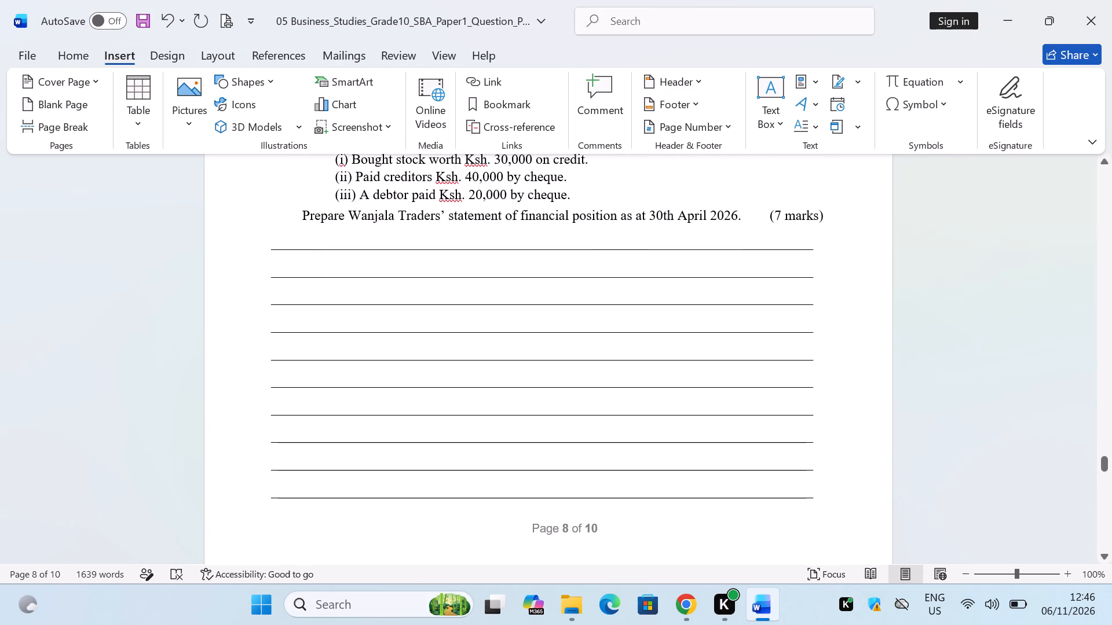
pyautogui.moveTo(256, 246); pyautogui.dragTo(262, 542)
pyautogui.press('Delete')
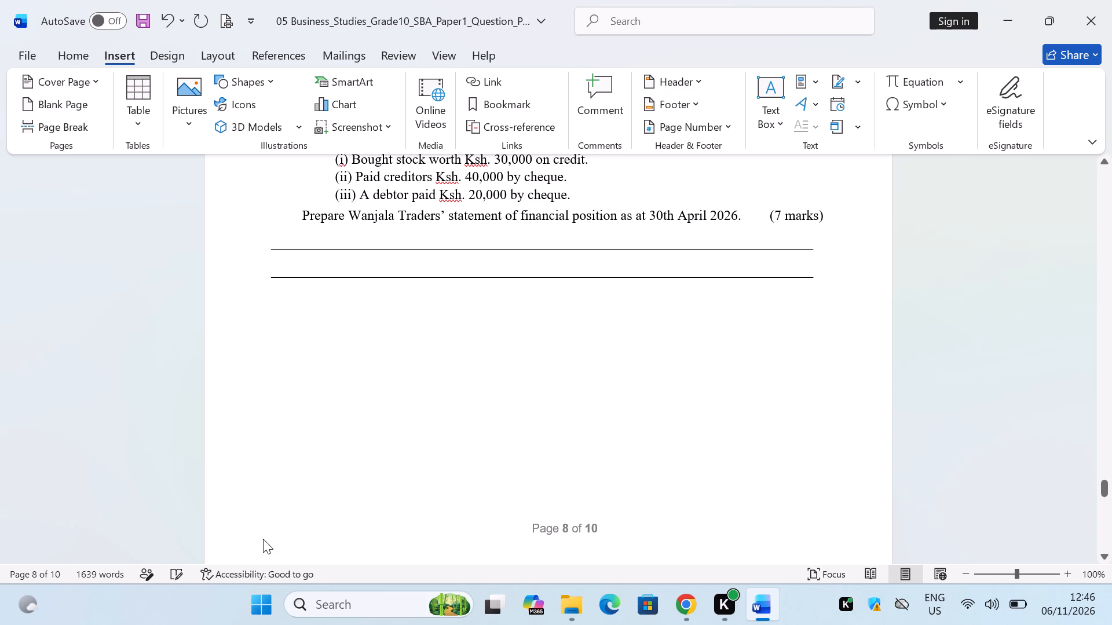
pyautogui.moveTo(244, 251); pyautogui.dragTo(253, 274)
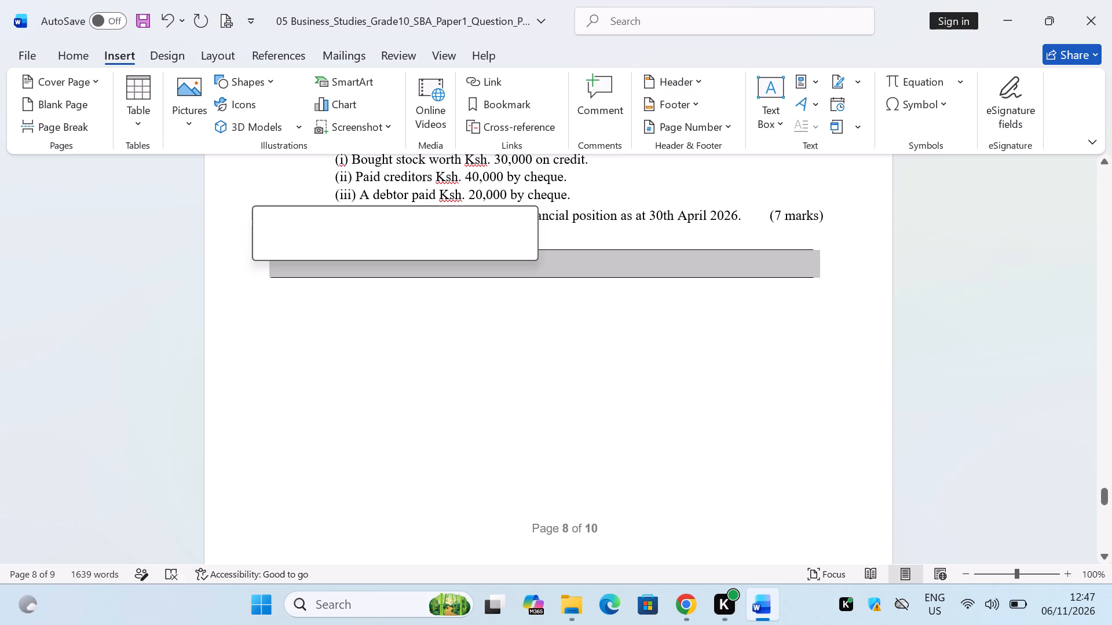
pyautogui.press('Delete')
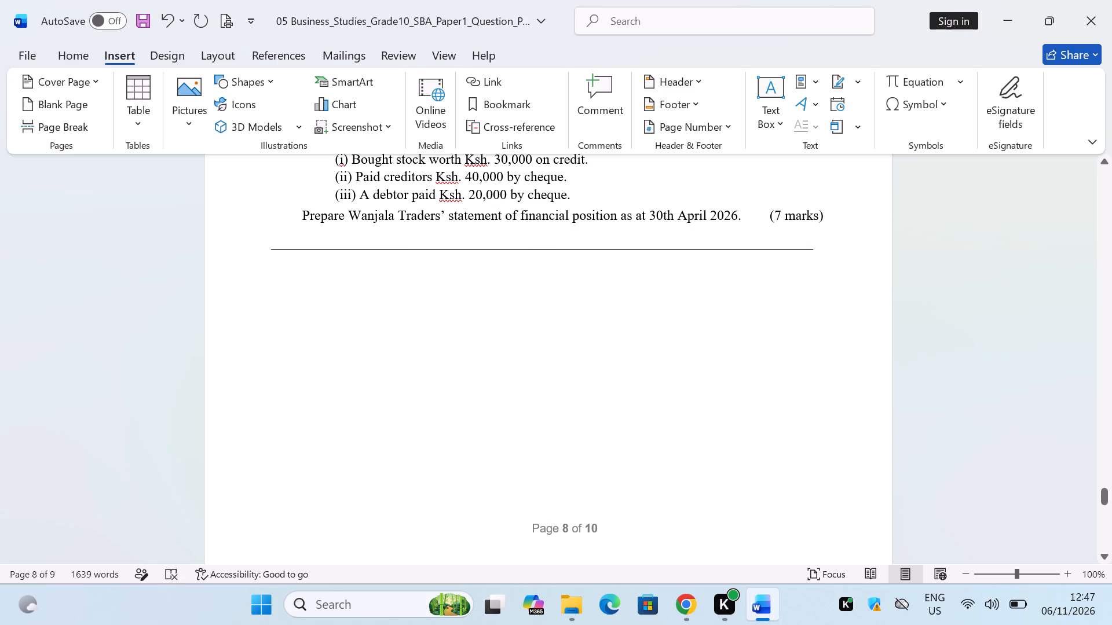
pyautogui.click(250, 249)
pyautogui.press('Delete')
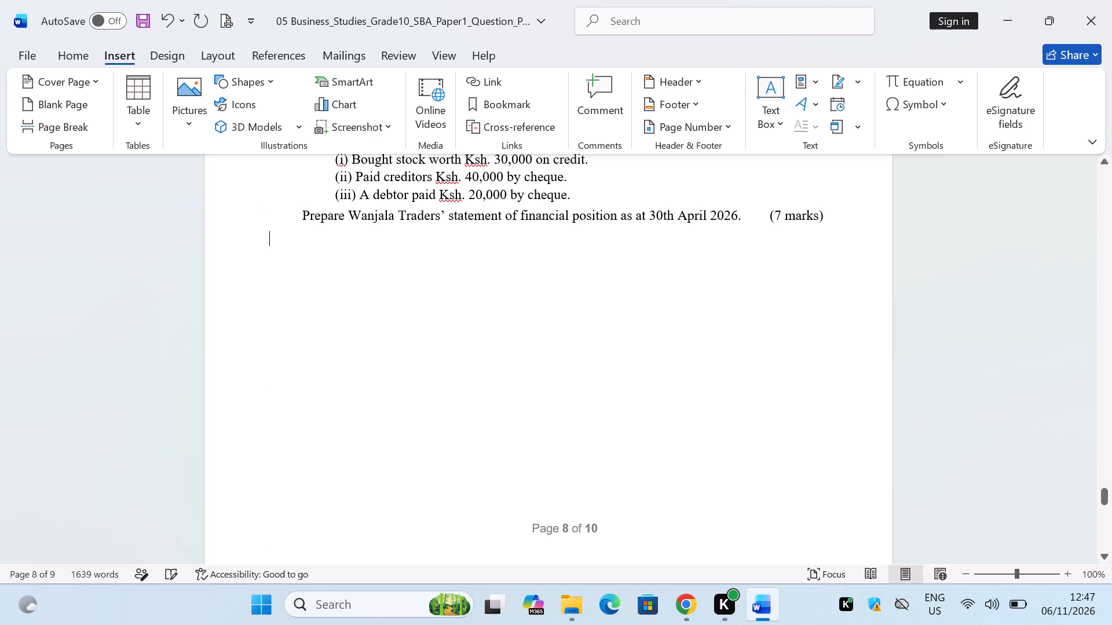
# Replace the wide gap after question number 29 with a single space.
pyautogui.scroll(5, 609, 340)
pyautogui.scroll(4, 481, 357)
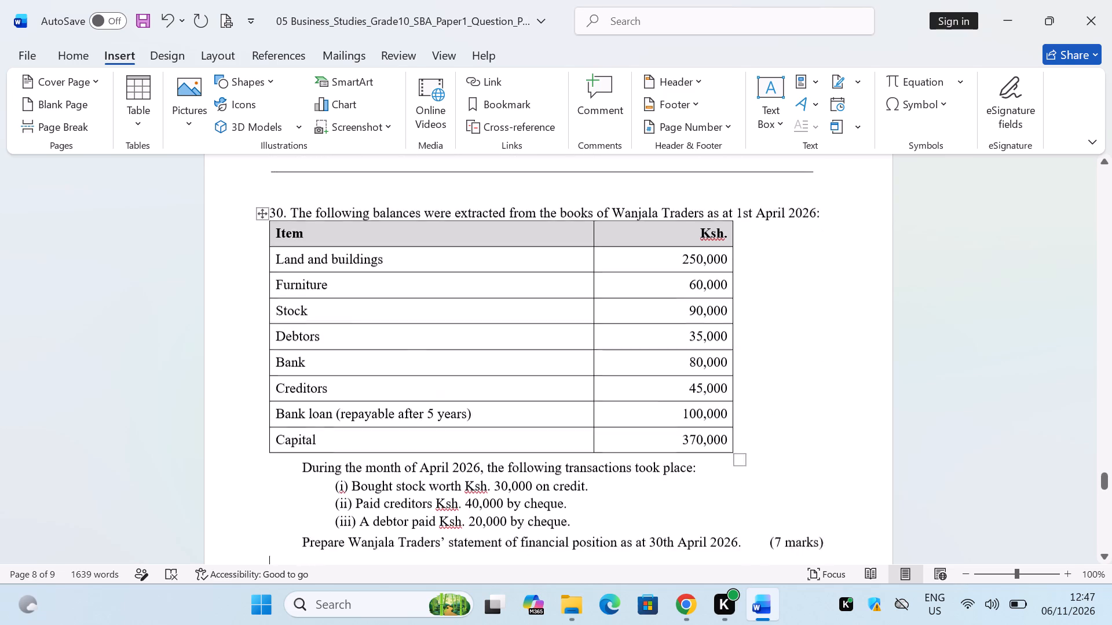
pyautogui.scroll(1, 481, 356)
pyautogui.scroll(-2, 481, 356)
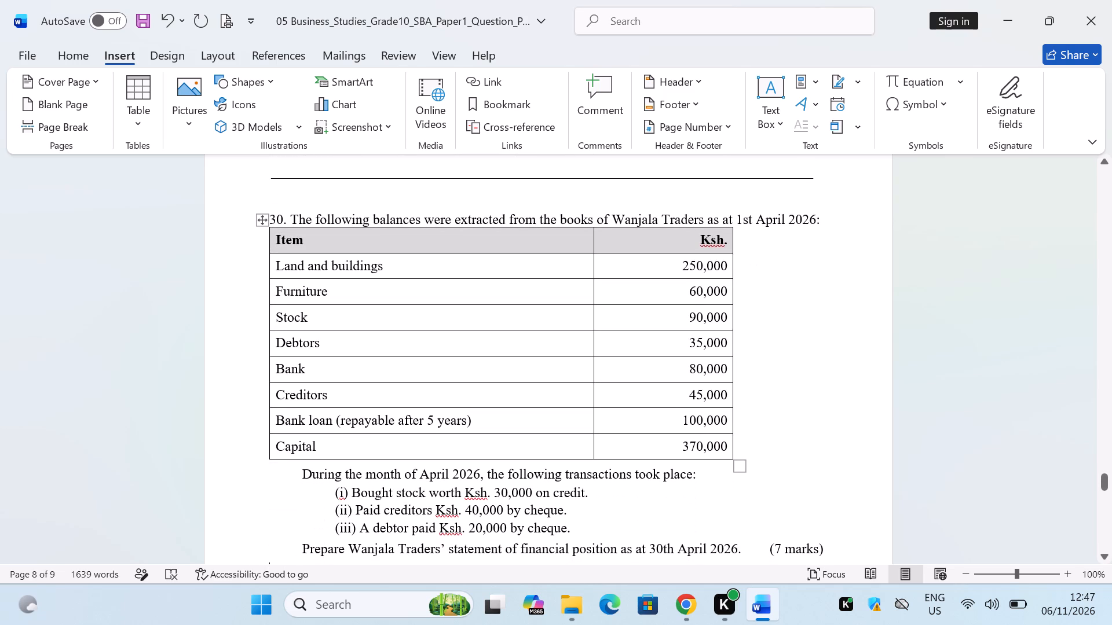
pyautogui.scroll(5, 481, 356)
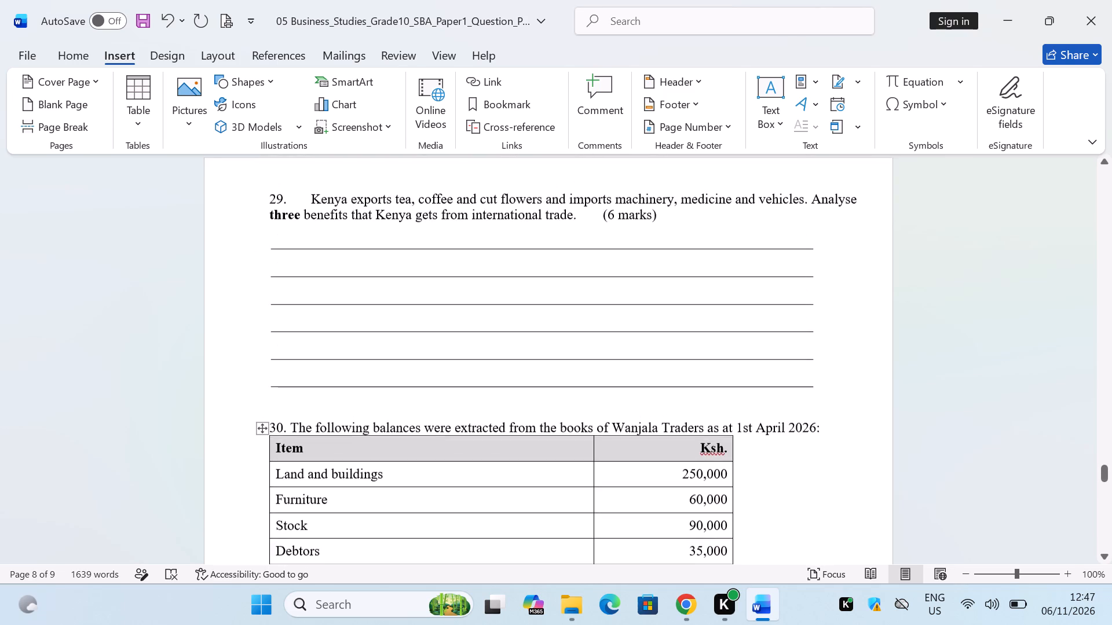
pyautogui.scroll(3, 481, 356)
pyautogui.scroll(-2, 481, 356)
pyautogui.scroll(1, 481, 356)
pyautogui.click(294, 280)
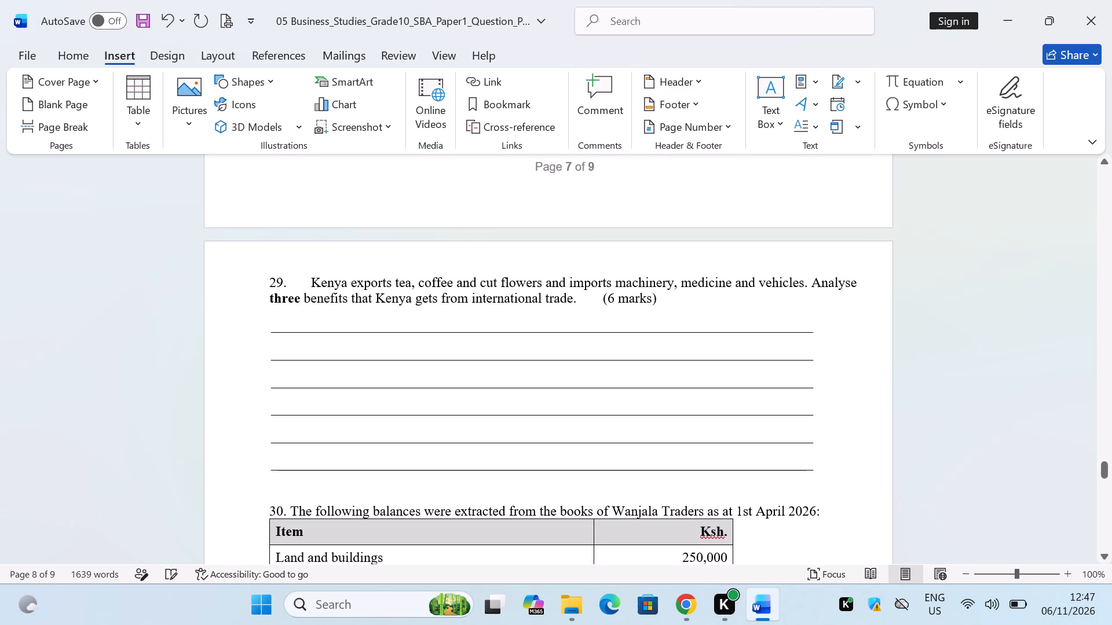
pyautogui.press('space')
pyautogui.press('Delete')
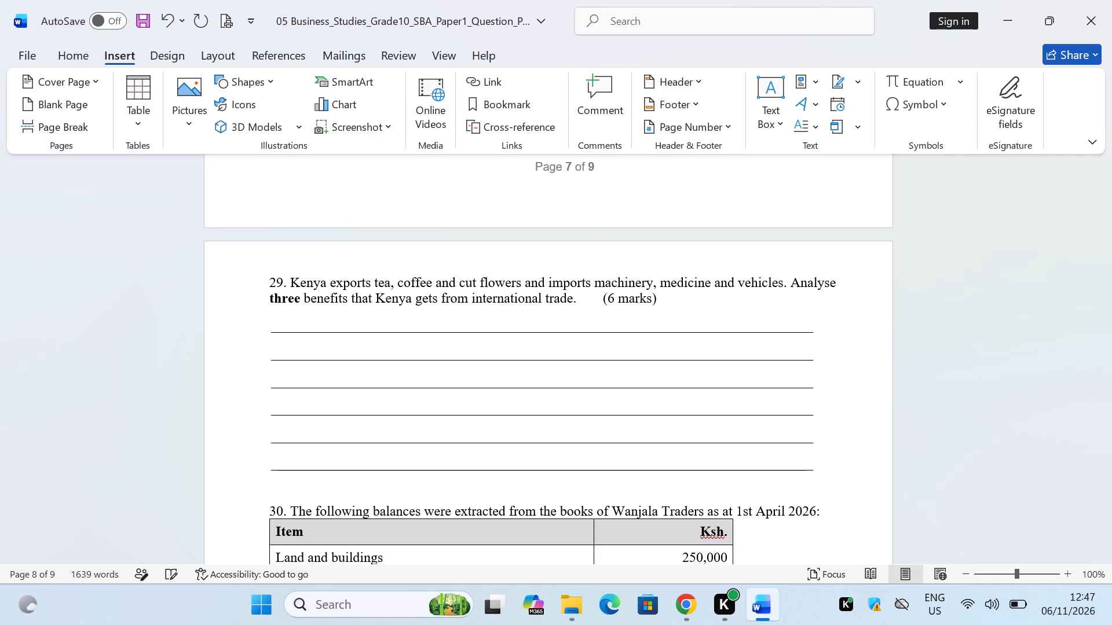
# Replace the wide gap after question number 28 with a single space.
pyautogui.scroll(5, 392, 244)
pyautogui.scroll(-1, 385, 242)
pyautogui.scroll(5, 383, 242)
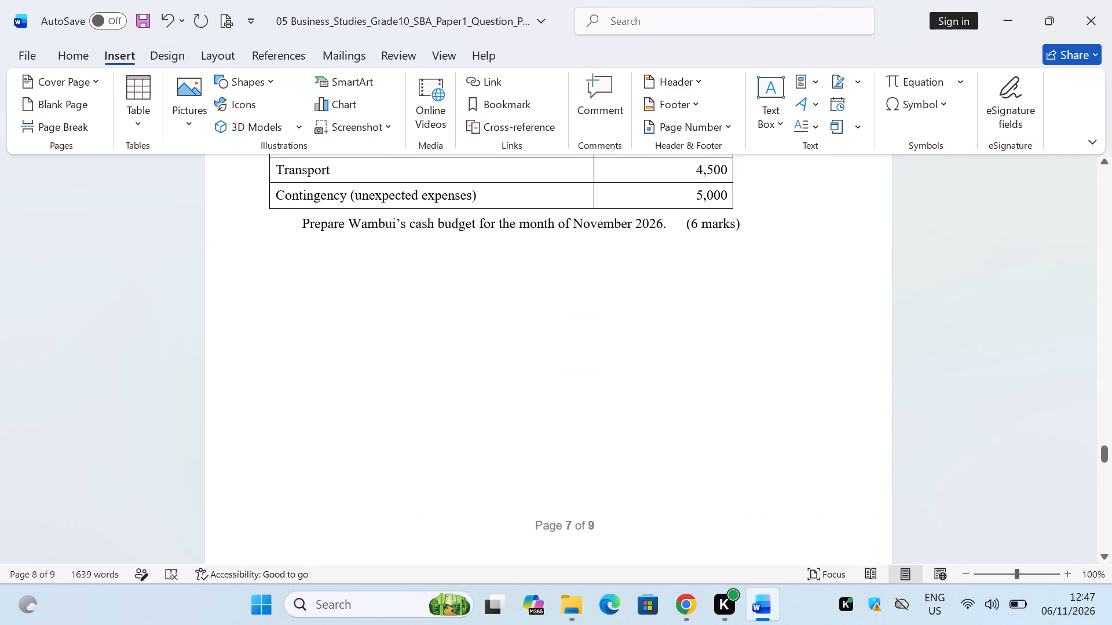
pyautogui.scroll(-1, 376, 244)
pyautogui.scroll(8, 376, 244)
pyautogui.click(290, 231)
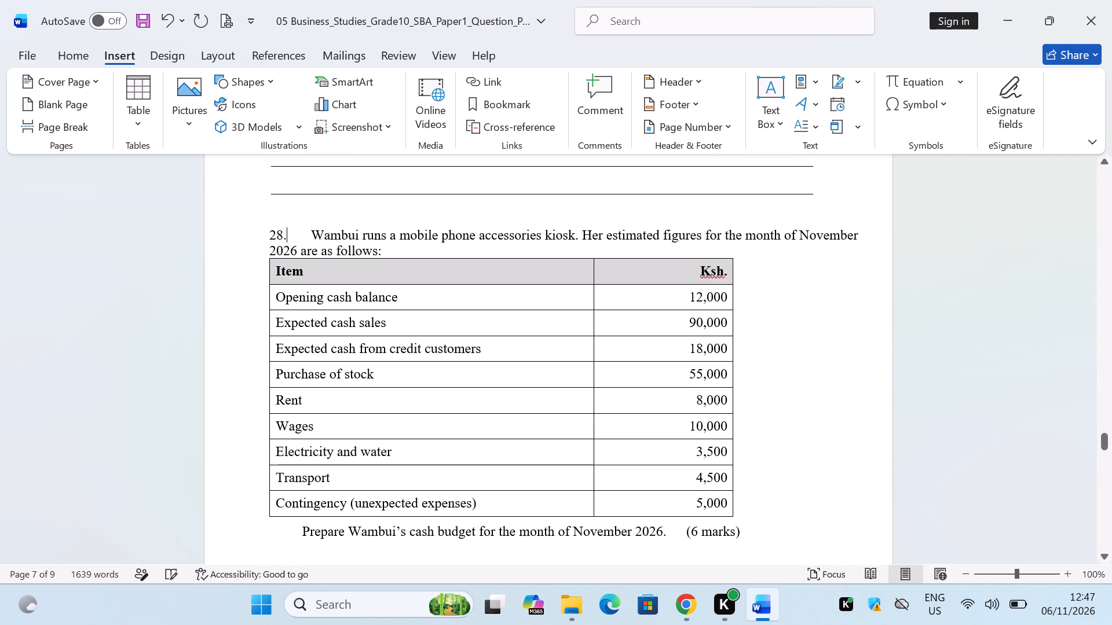
pyautogui.press('space')
pyautogui.press('Delete')
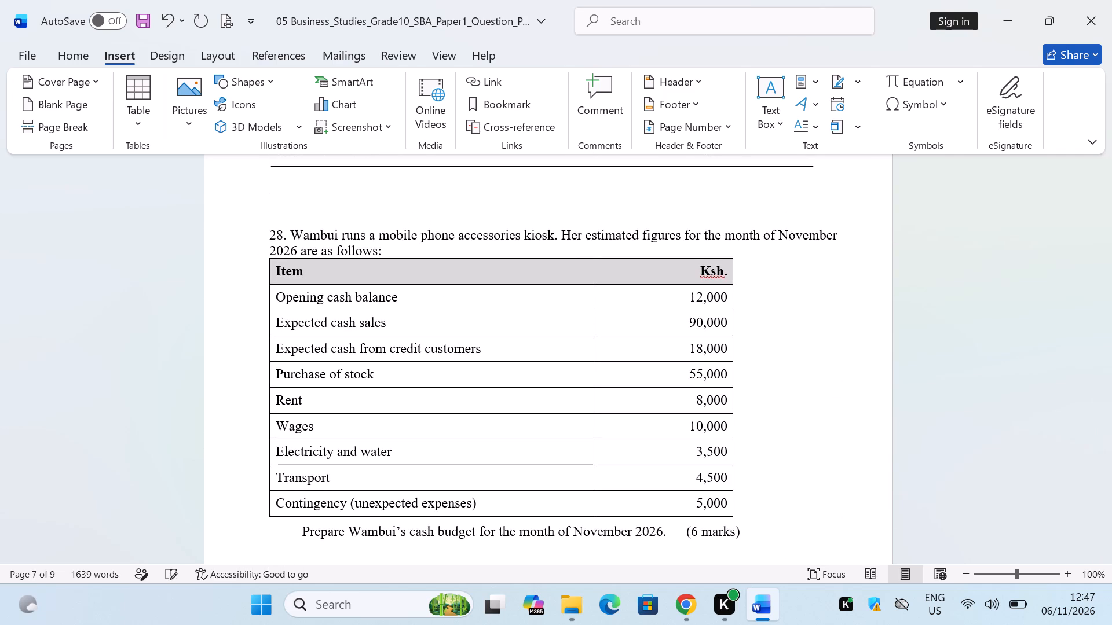
pyautogui.scroll(9, 379, 211)
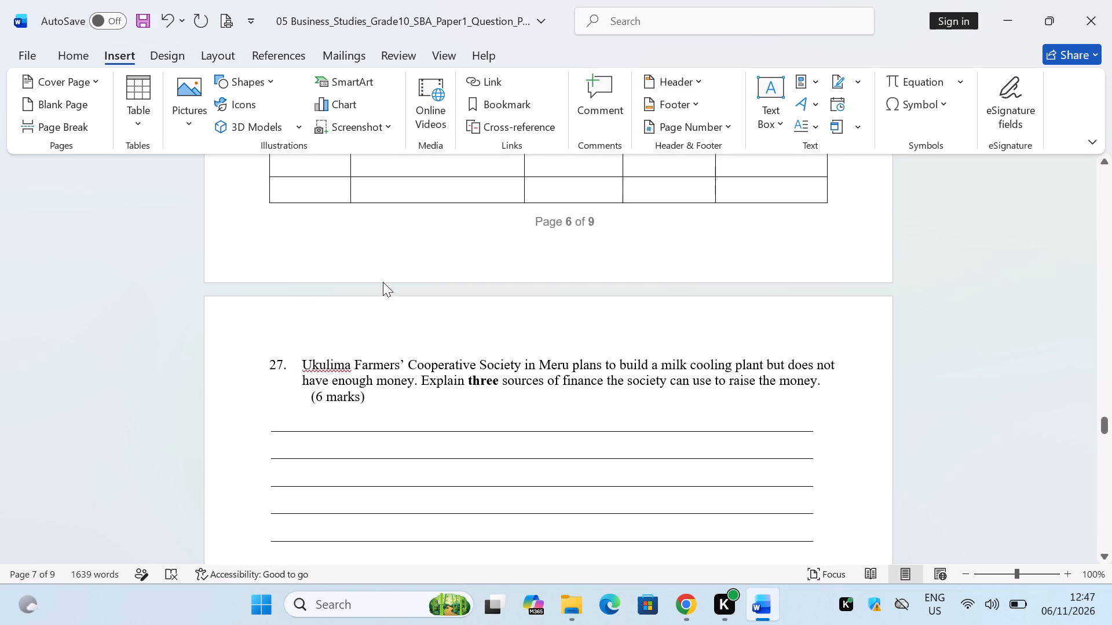
# Replace the wide gaps after question number 27 and before its "(6 marks)" with single spaces.
pyautogui.click(290, 362)
pyautogui.press('space')
pyautogui.press('Delete')
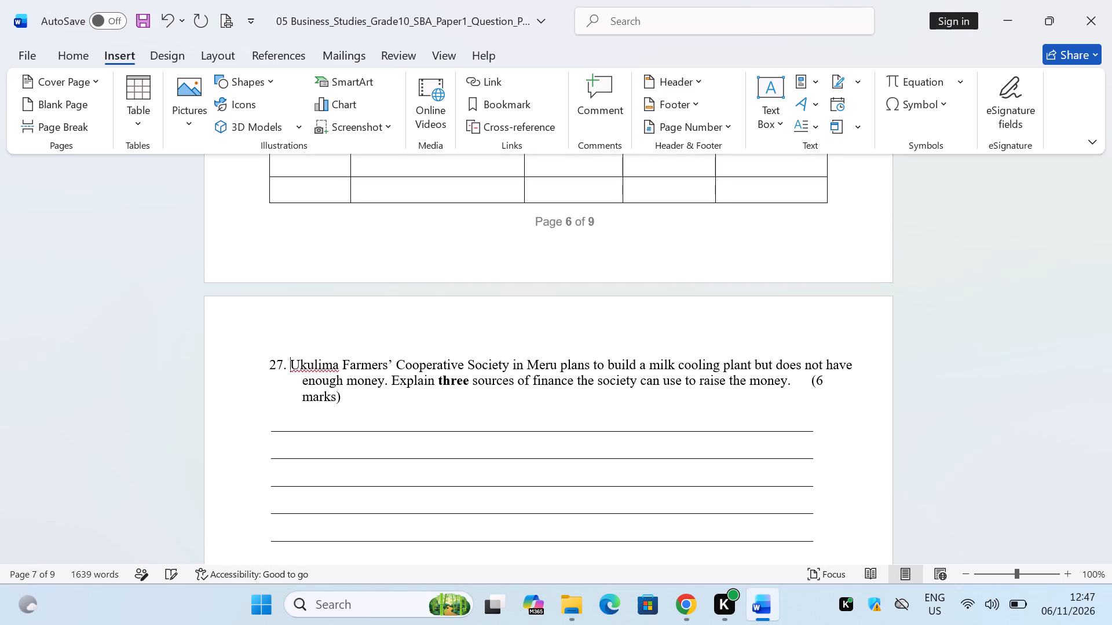
pyautogui.scroll(1, 321, 347)
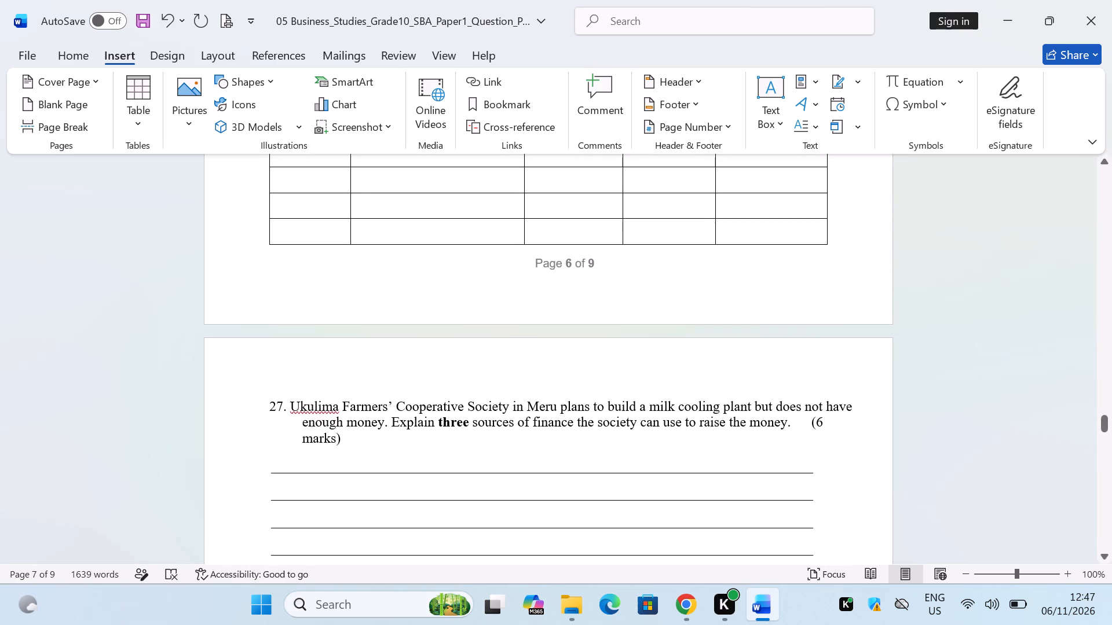
pyautogui.click(289, 427)
pyautogui.press('Left')
pyautogui.click(791, 424)
pyautogui.press('space')
pyautogui.press('Delete')
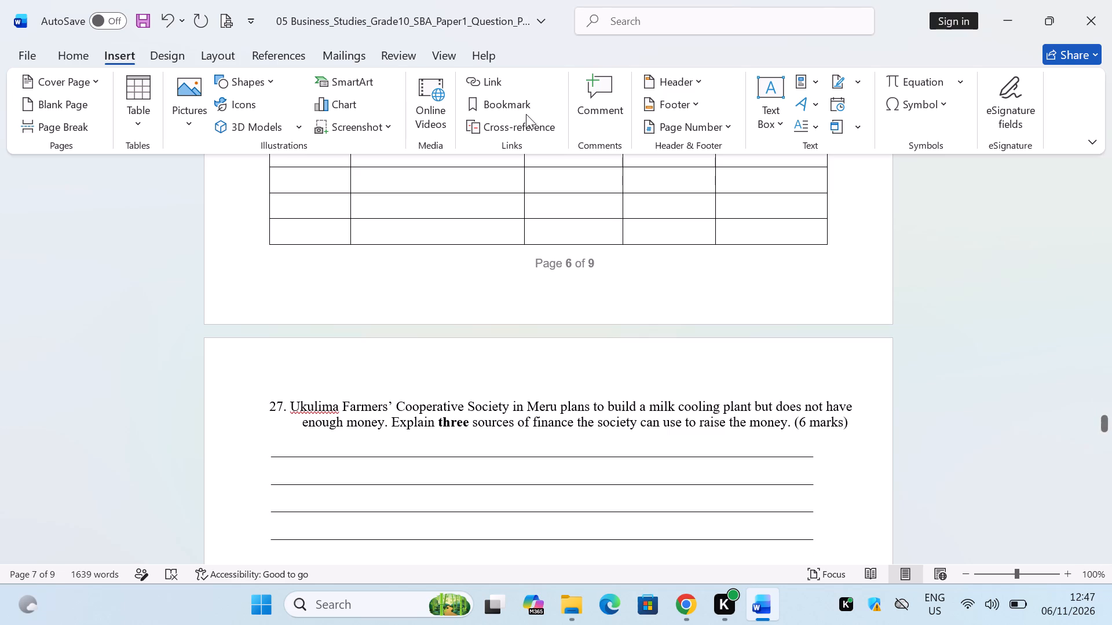
# Replace the wide gaps before question 26's "(5 marks)" and after question number 26 with single spaces.
pyautogui.scroll(10, 572, 220)
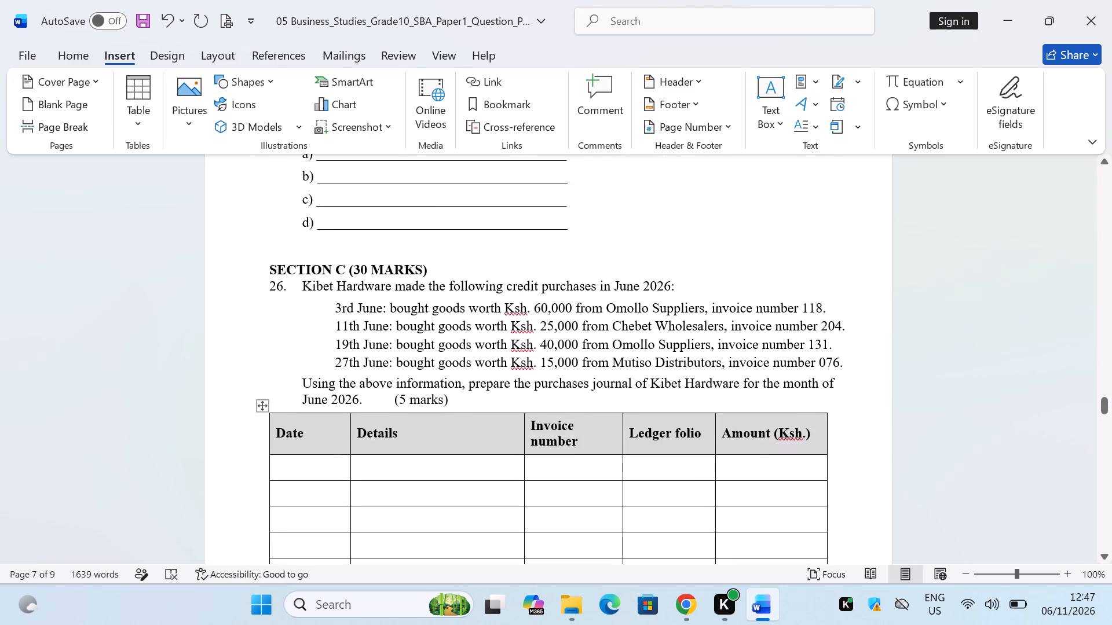
pyautogui.click(367, 395)
pyautogui.press('space')
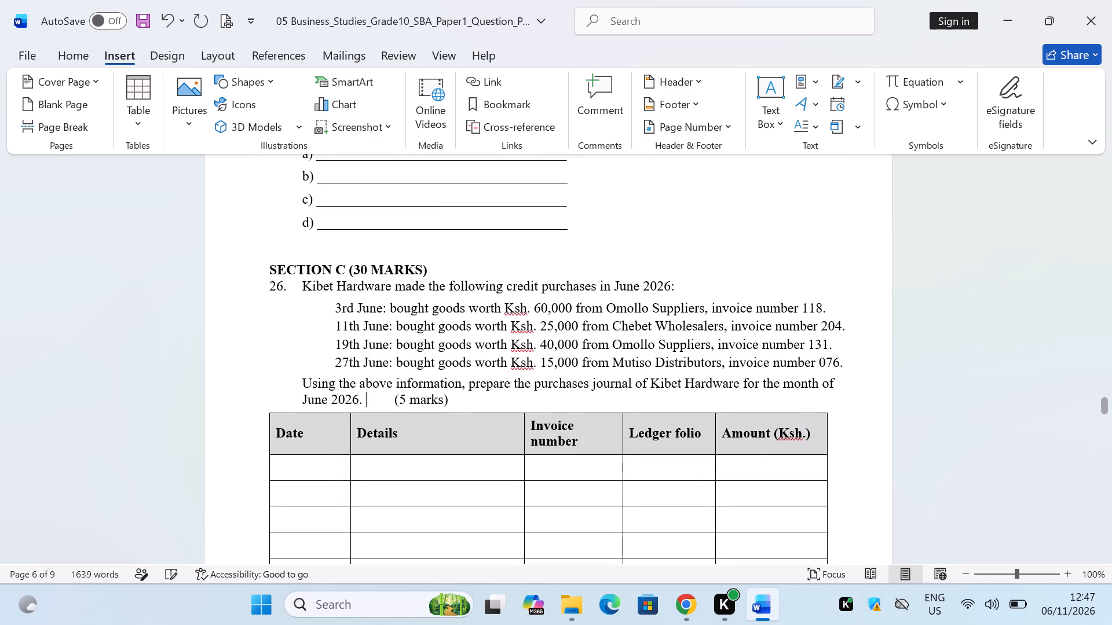
pyautogui.press('Delete')
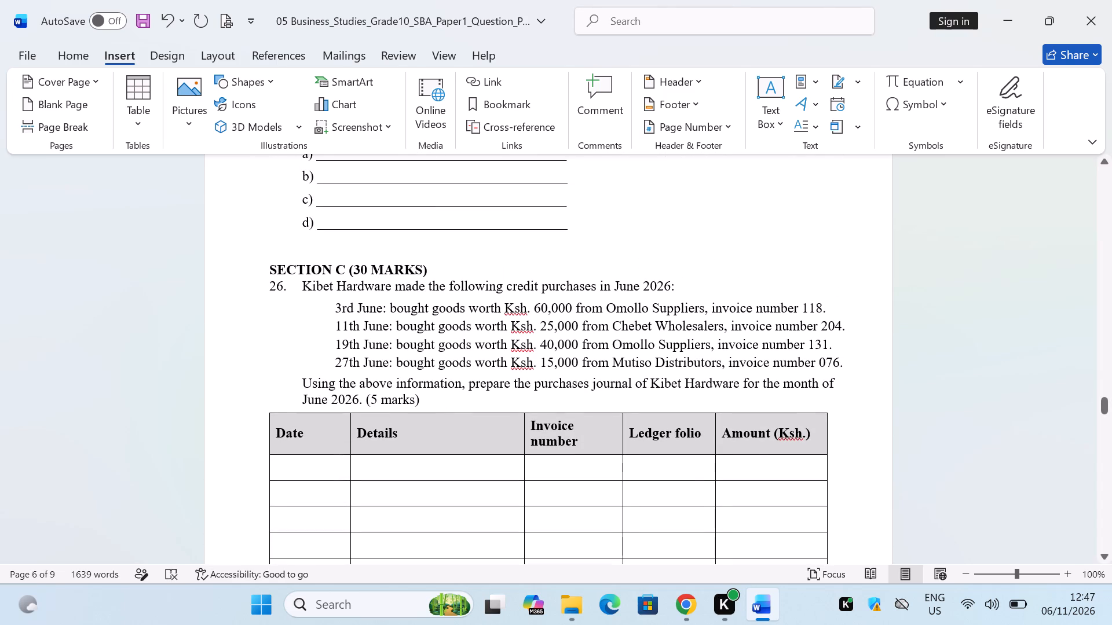
pyautogui.click(289, 284)
pyautogui.press('space')
pyautogui.press('Delete')
# Replace the wide gap after question number 25 with a single space.
pyautogui.scroll(4, 331, 272)
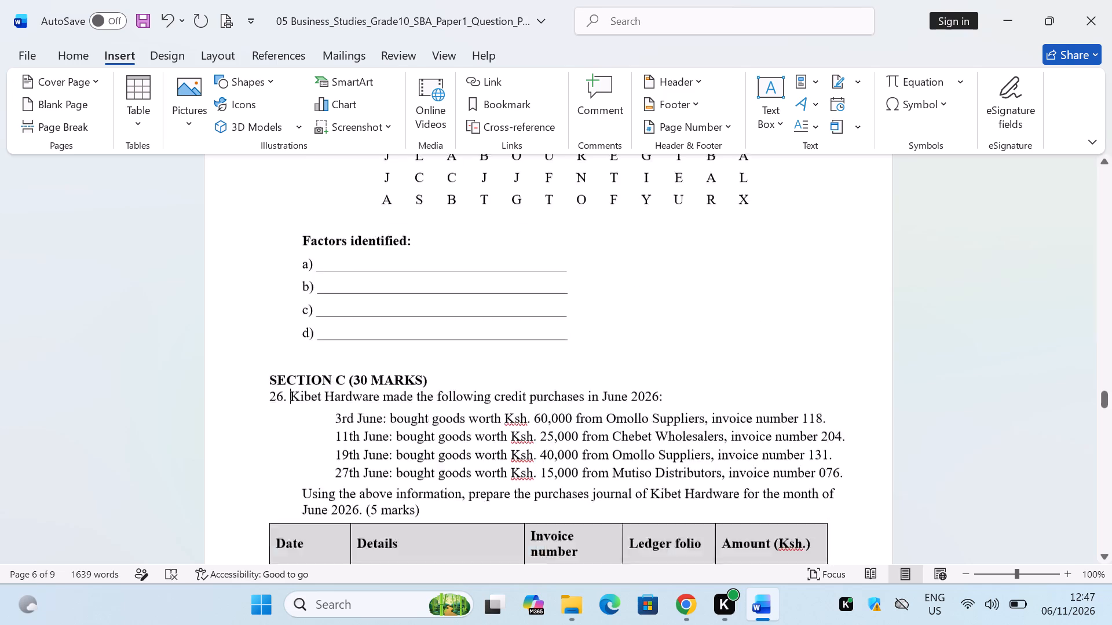
pyautogui.scroll(7, 330, 272)
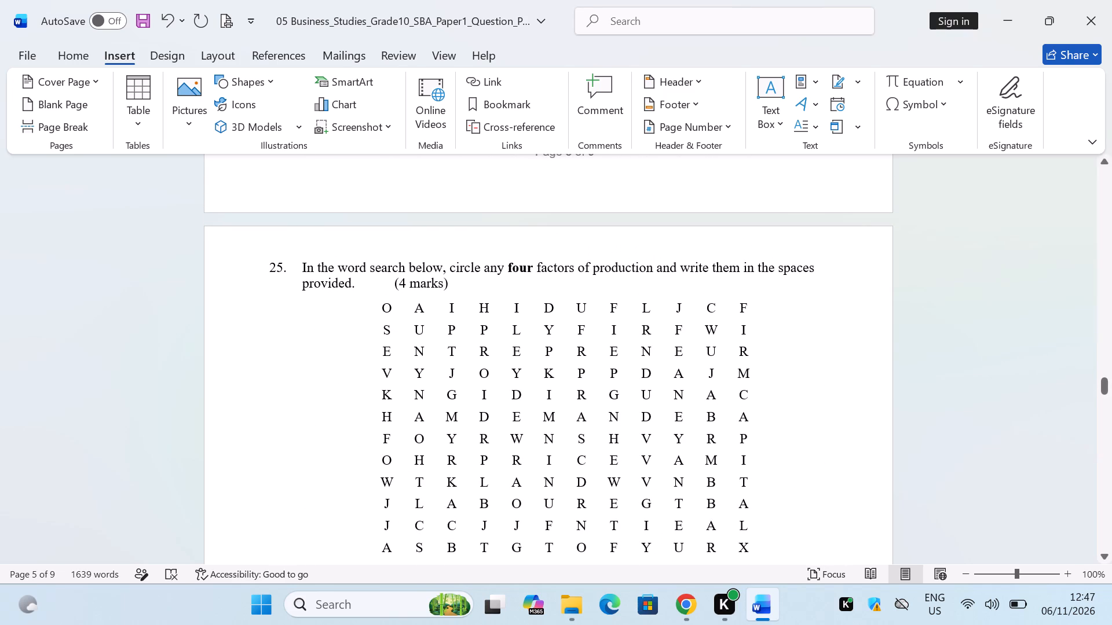
pyautogui.click(290, 266)
pyautogui.press('space')
pyautogui.press('Delete')
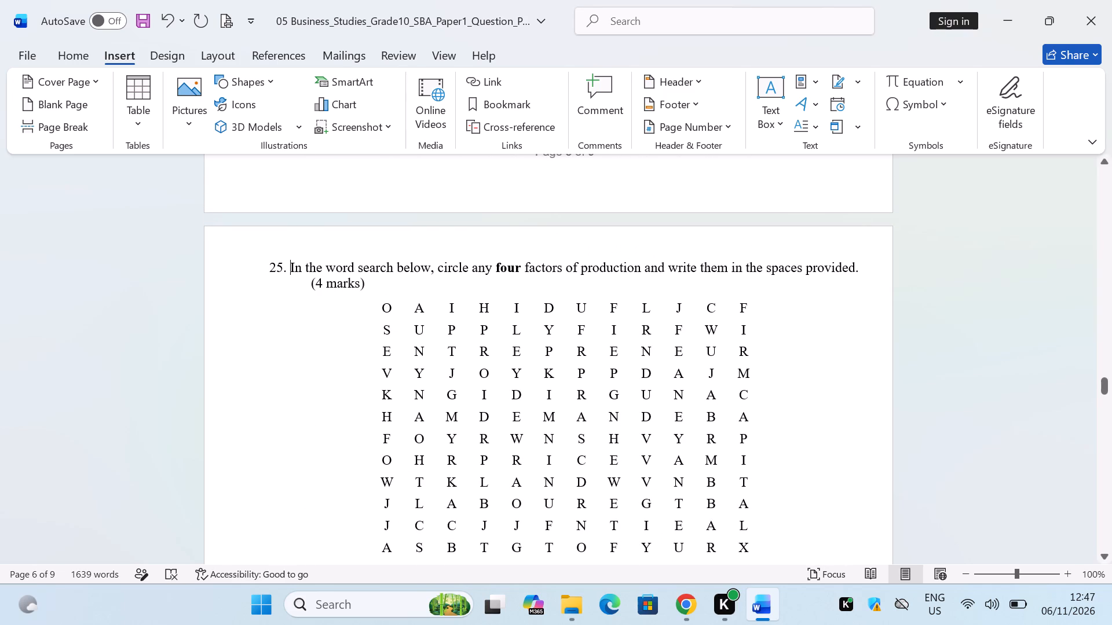
# Remove the full stop after "provided" in question 25, keeping the word's ending as lowercase "ed".
pyautogui.click(288, 285)
pyautogui.press('Left')
pyautogui.press('Right')
pyautogui.press('BackSpace')
pyautogui.press('BackSpace')
pyautogui.press('BackSpace')
pyautogui.write('ED')
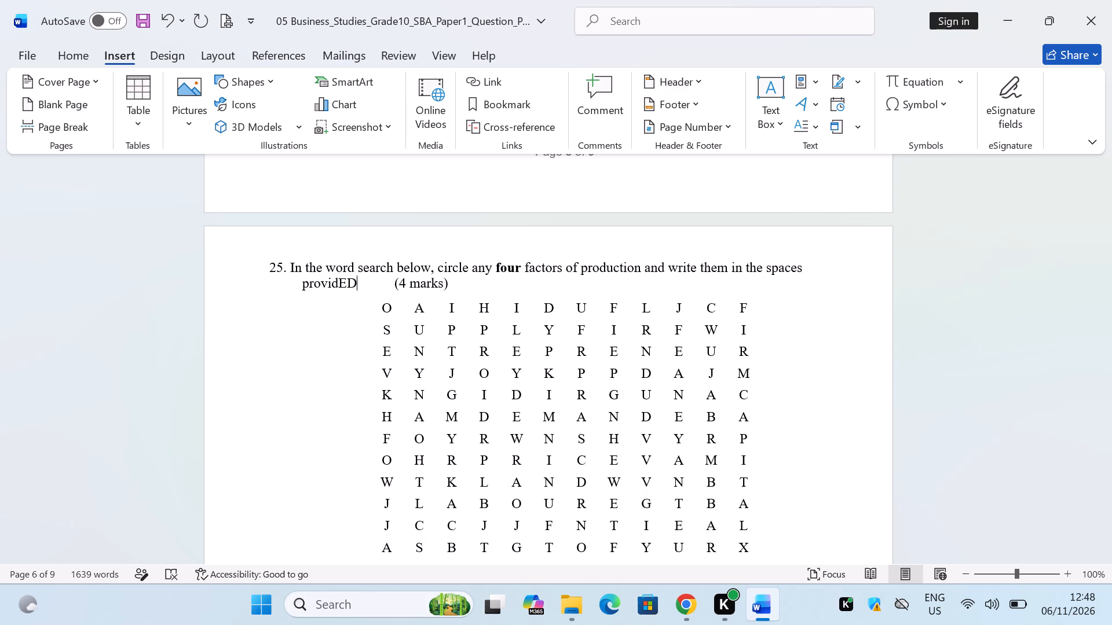
pyautogui.press('BackSpace')
pyautogui.press('BackSpace')
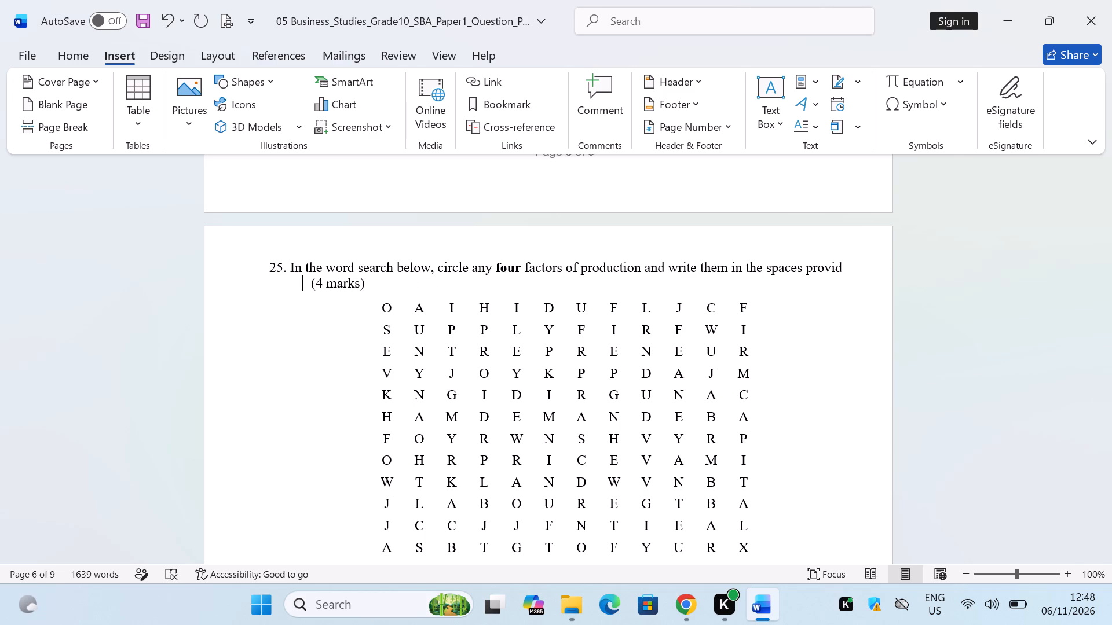
pyautogui.write('ed')
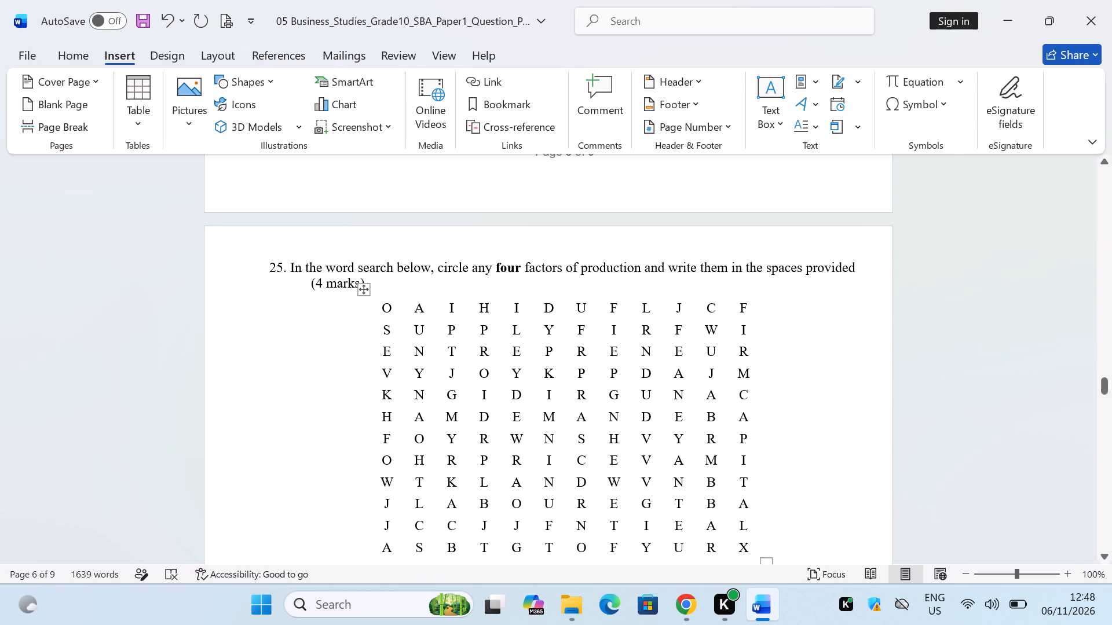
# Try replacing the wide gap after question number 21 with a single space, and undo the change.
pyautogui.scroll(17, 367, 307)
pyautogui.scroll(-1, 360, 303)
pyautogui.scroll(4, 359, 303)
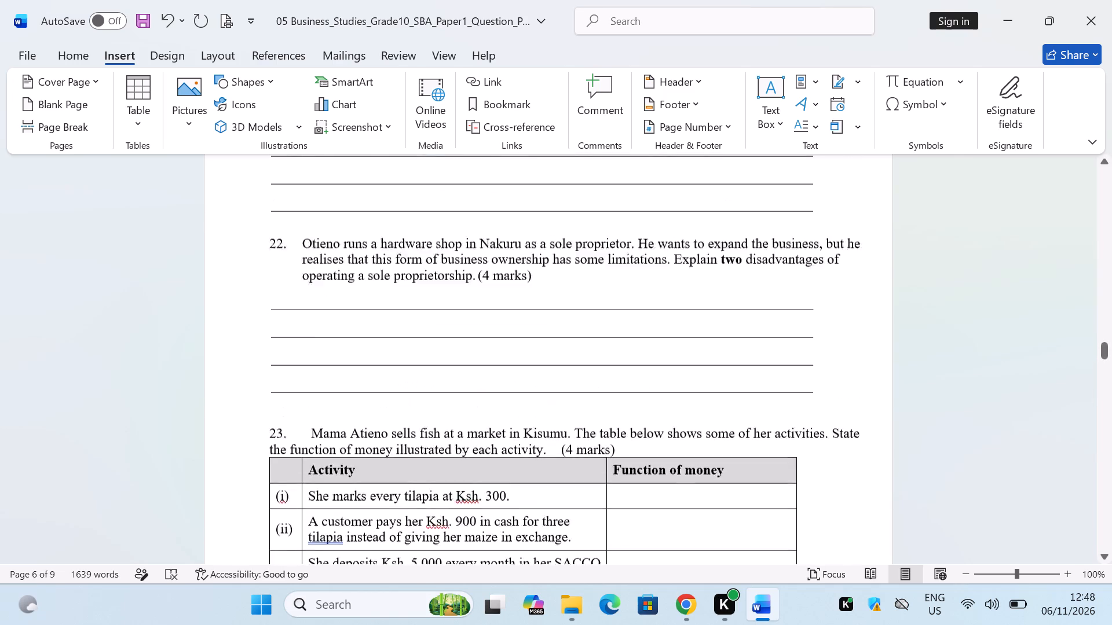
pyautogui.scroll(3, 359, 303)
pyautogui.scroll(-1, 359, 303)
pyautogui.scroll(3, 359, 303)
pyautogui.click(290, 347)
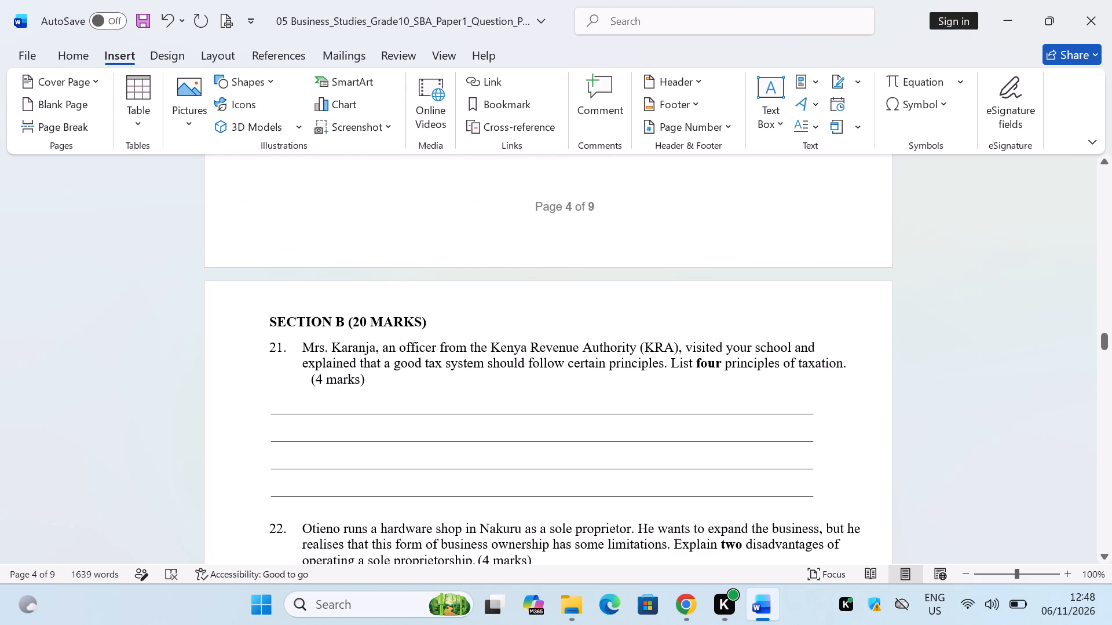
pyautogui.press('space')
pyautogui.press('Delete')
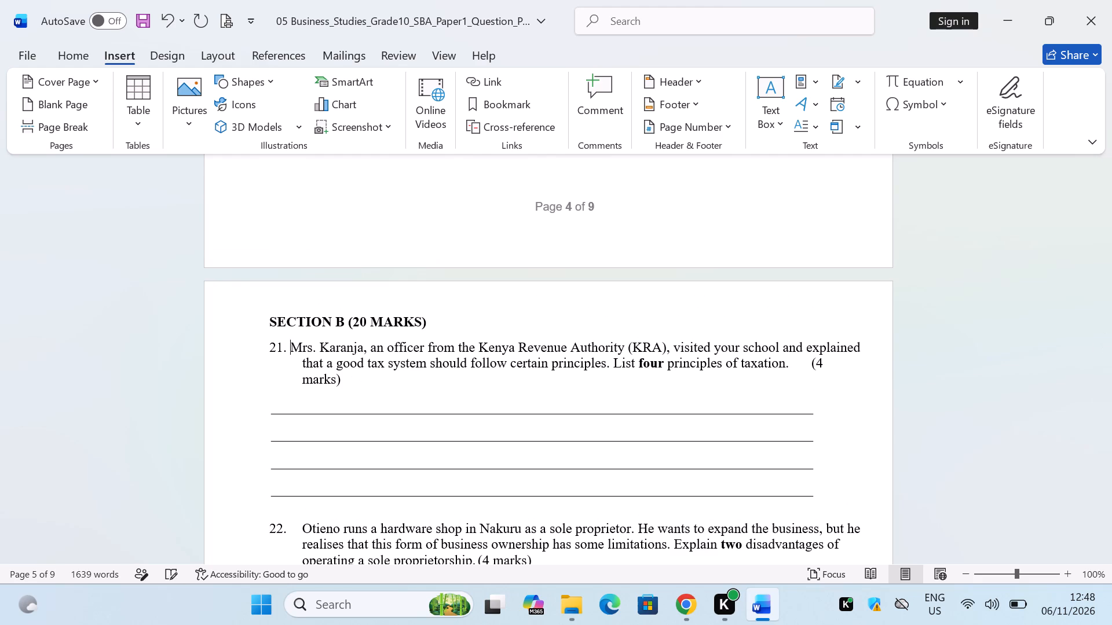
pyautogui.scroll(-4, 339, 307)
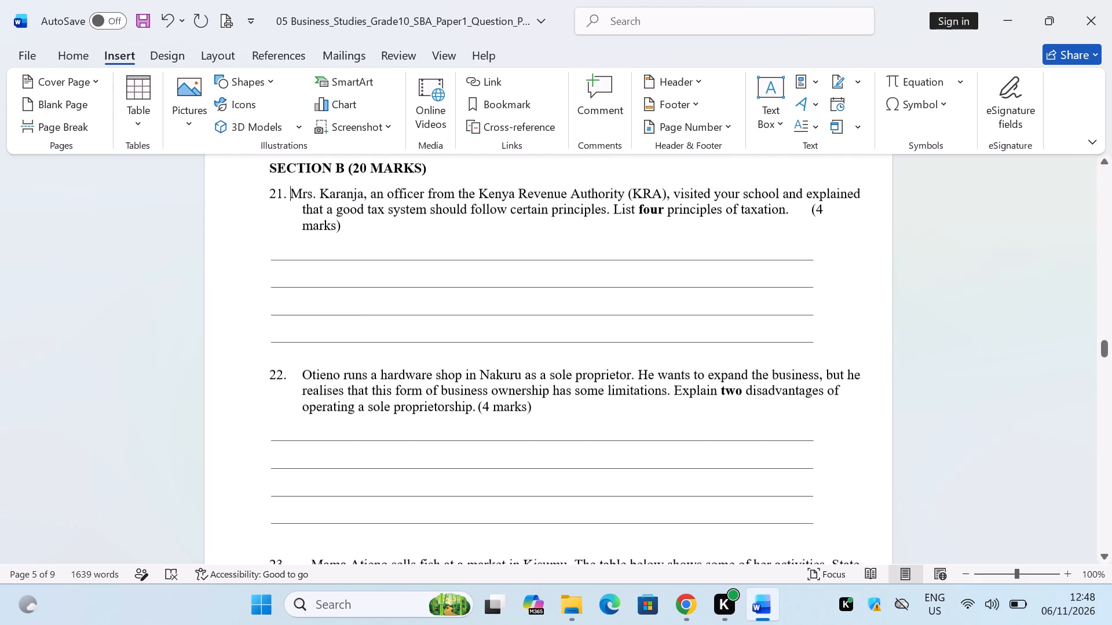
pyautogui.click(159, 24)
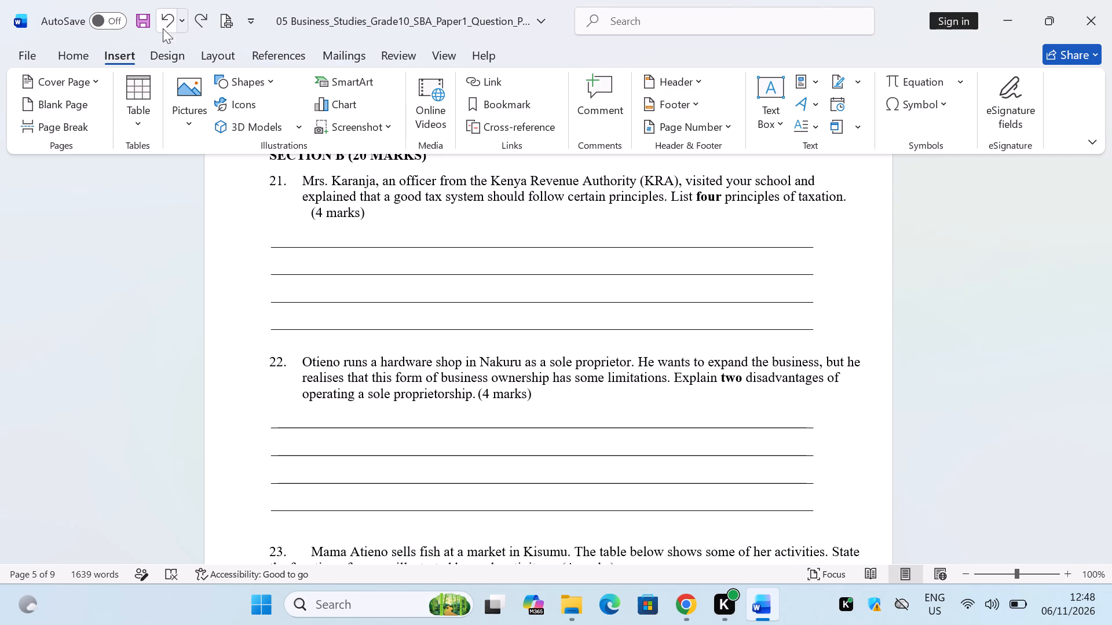
# Save the paper.
pyautogui.click(144, 21)
# Replace the wide gap after question number 23 with a single space.
pyautogui.scroll(-5, 535, 330)
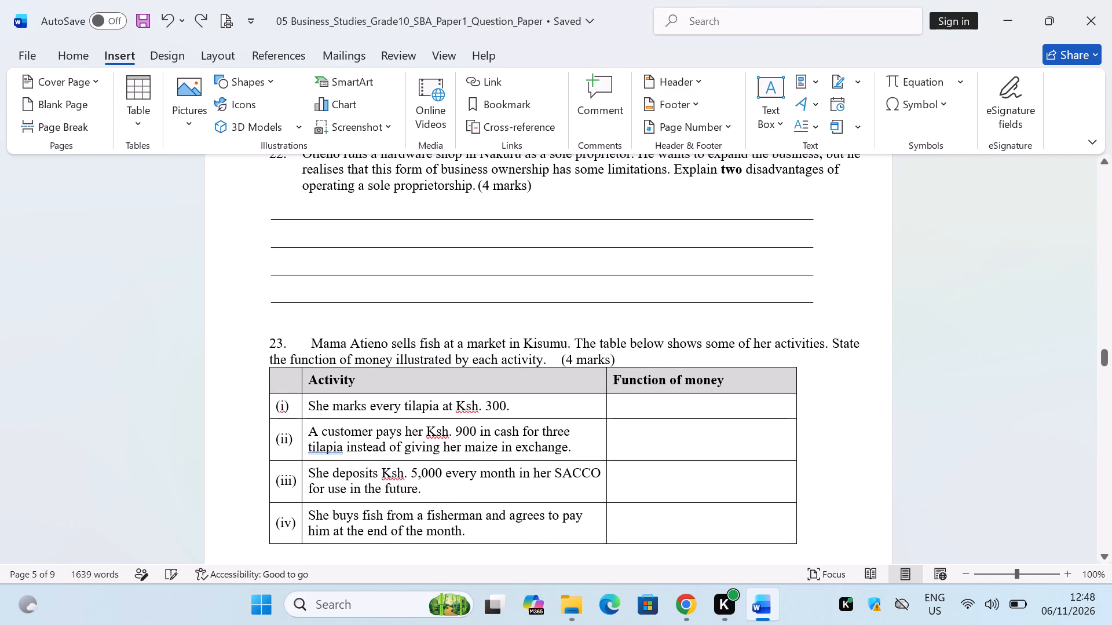
pyautogui.click(292, 341)
pyautogui.press('space')
pyautogui.press('Delete')
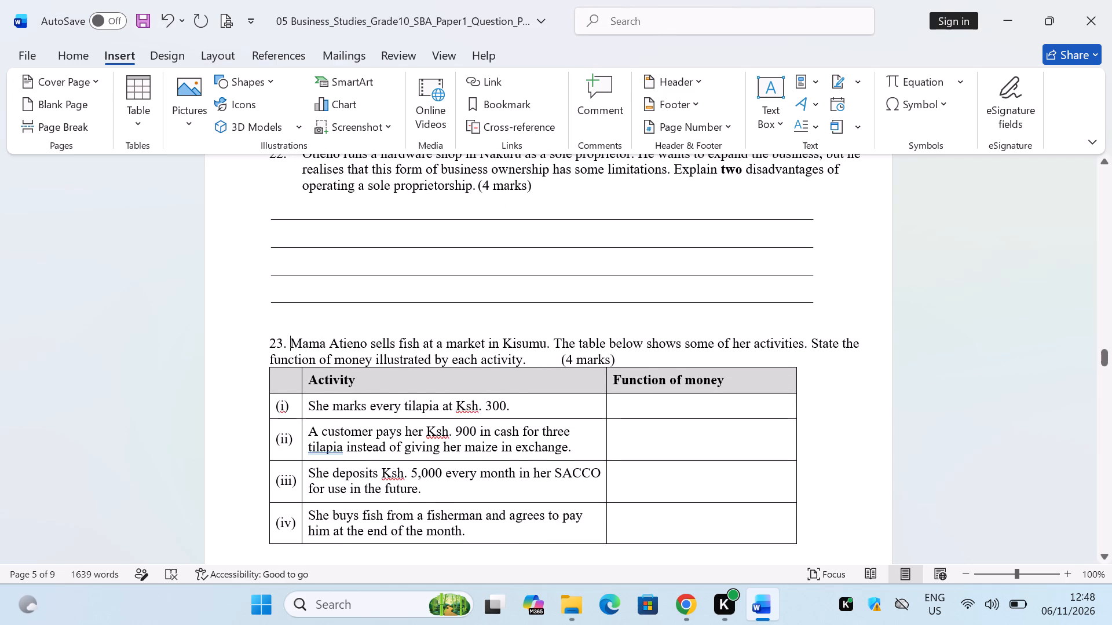
# Replace the wide gap after question number 24 with a single space.
pyautogui.scroll(-6, 477, 284)
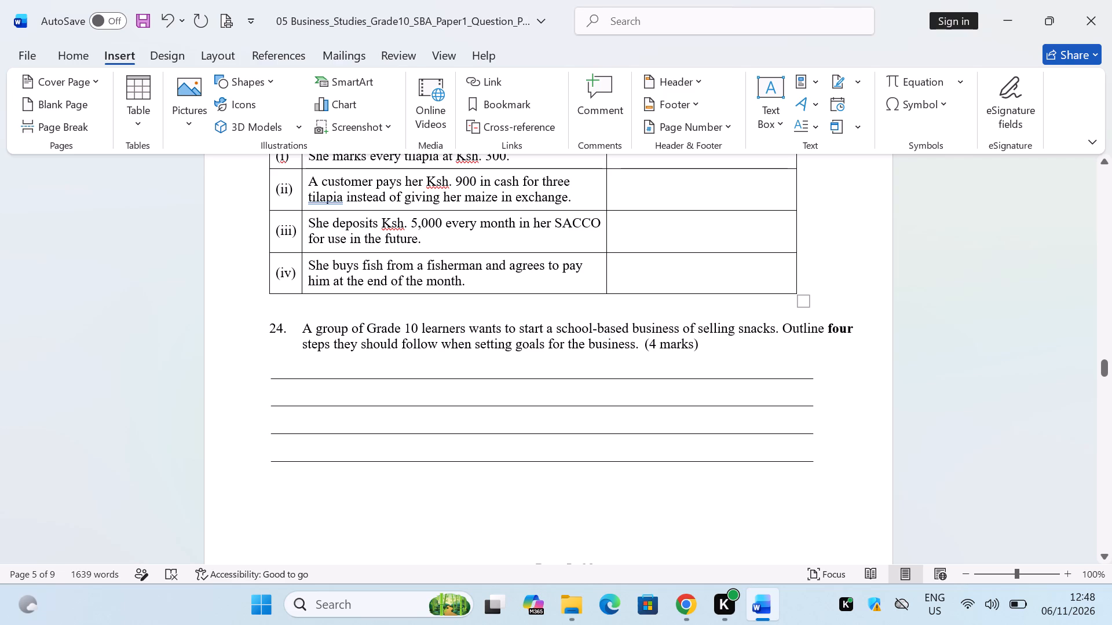
pyautogui.click(291, 329)
pyautogui.press('space')
pyautogui.press('Delete')
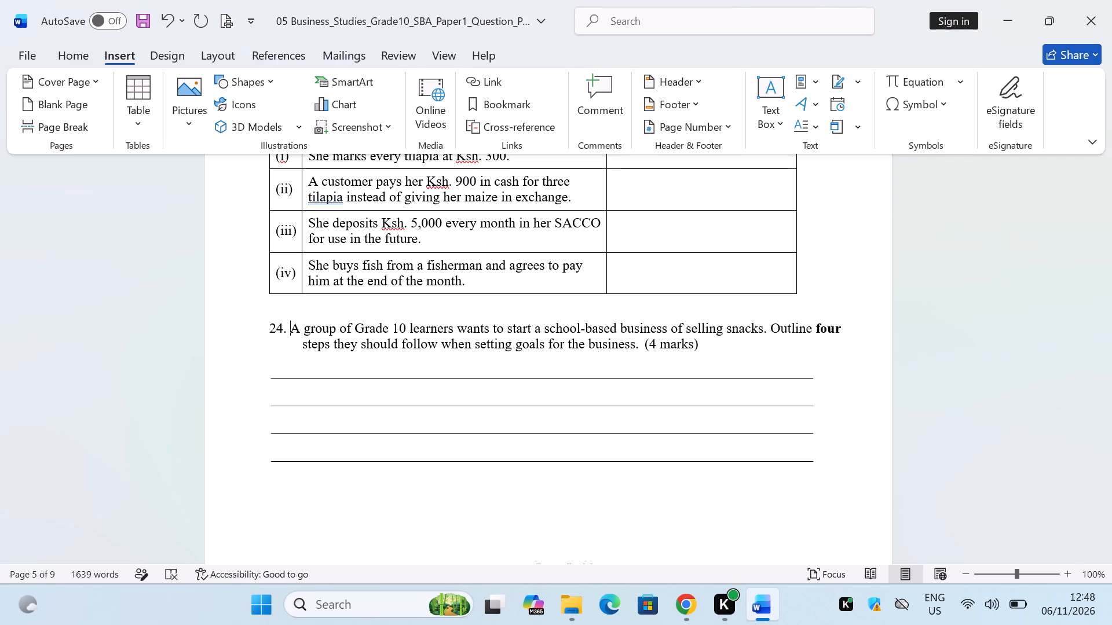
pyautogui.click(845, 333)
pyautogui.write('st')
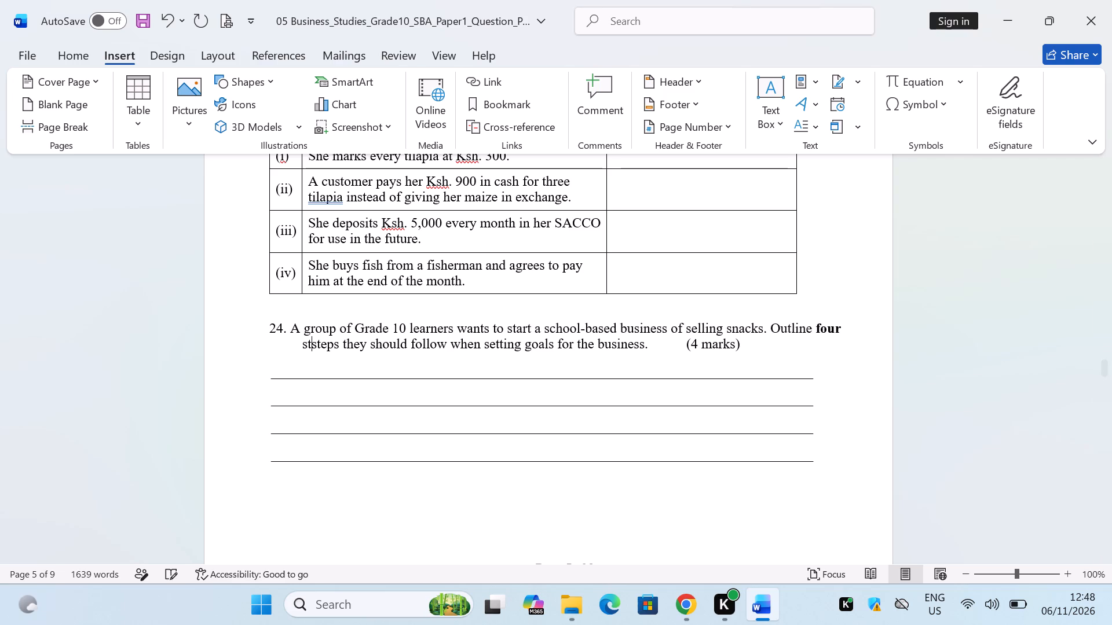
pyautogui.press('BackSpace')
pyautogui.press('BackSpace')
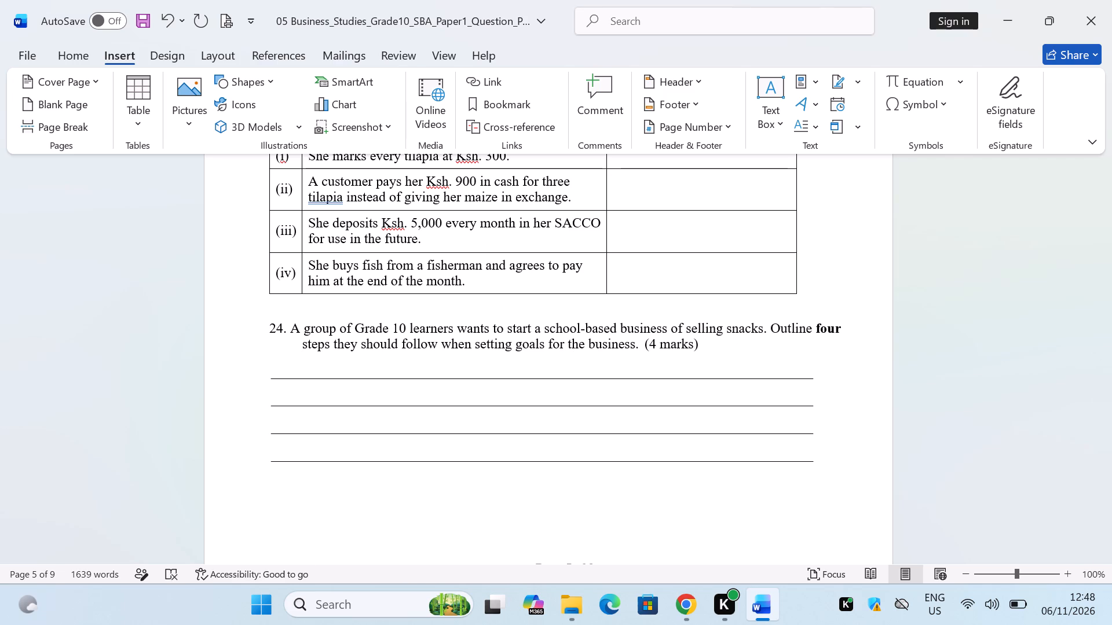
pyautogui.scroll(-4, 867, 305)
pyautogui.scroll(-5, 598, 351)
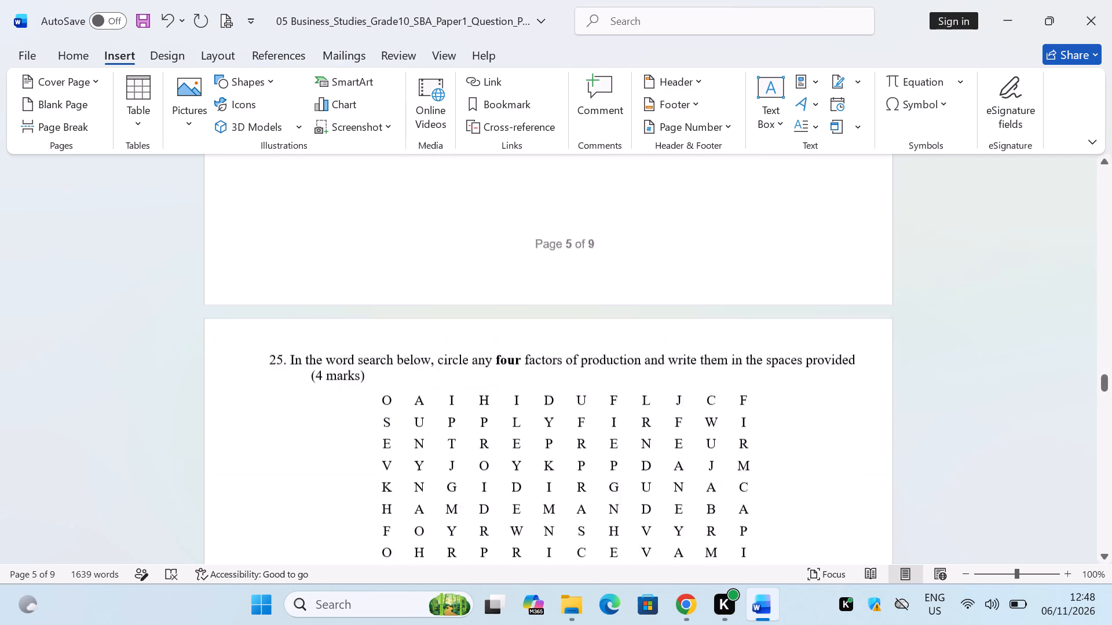
# Look over the remaining Paper 1 questions from question 25 through the Wanjala Traders statement of financial position.
pyautogui.scroll(-20, 577, 359)
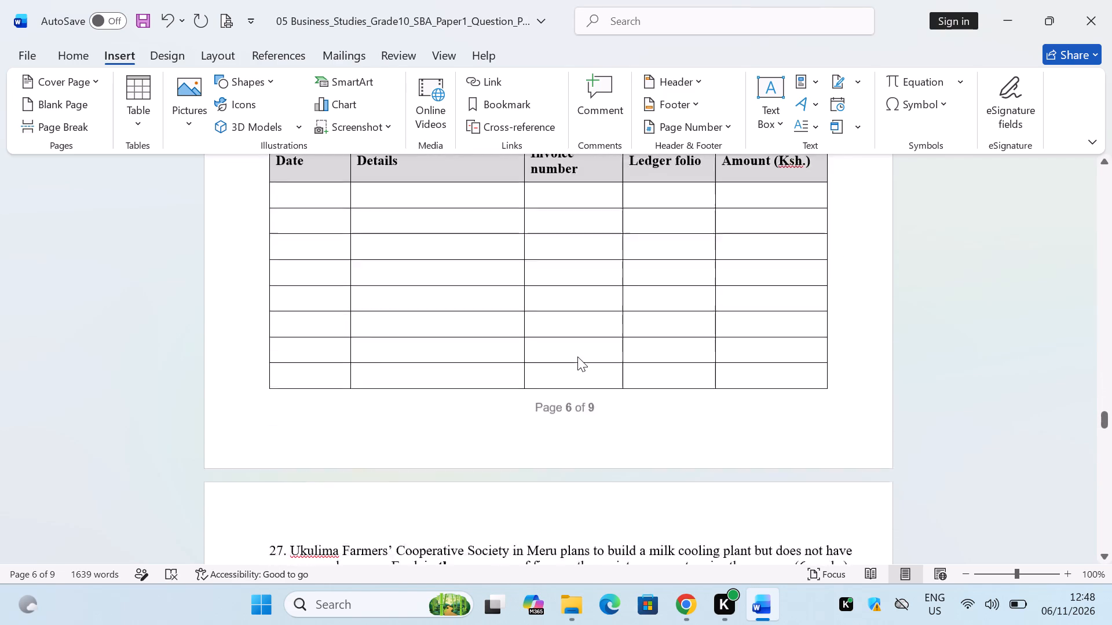
pyautogui.scroll(-8, 577, 356)
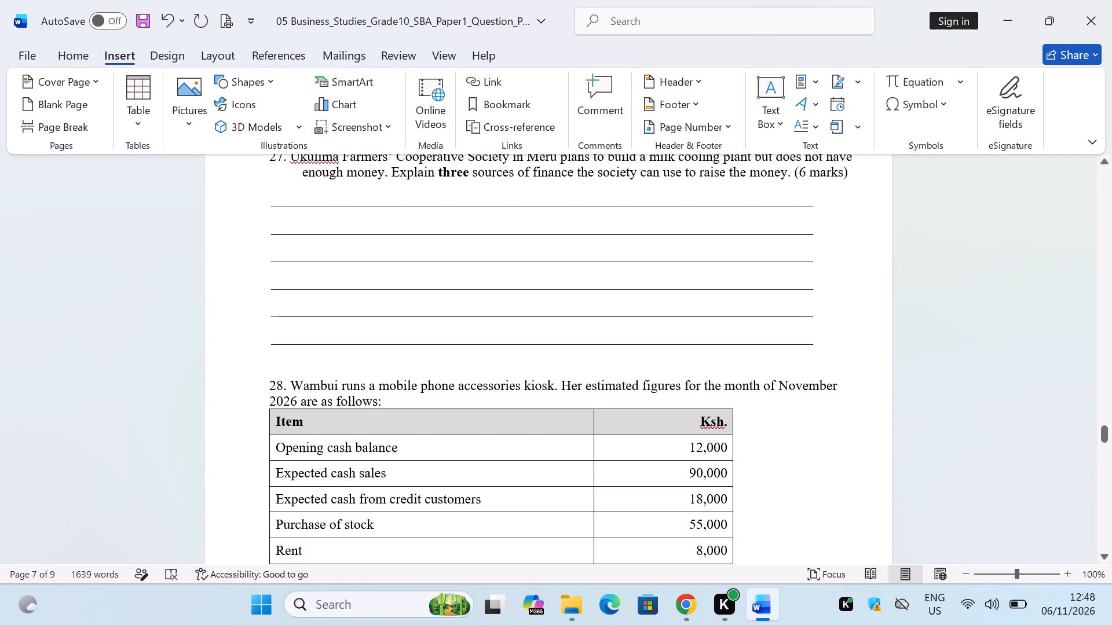
pyautogui.scroll(-10, 577, 356)
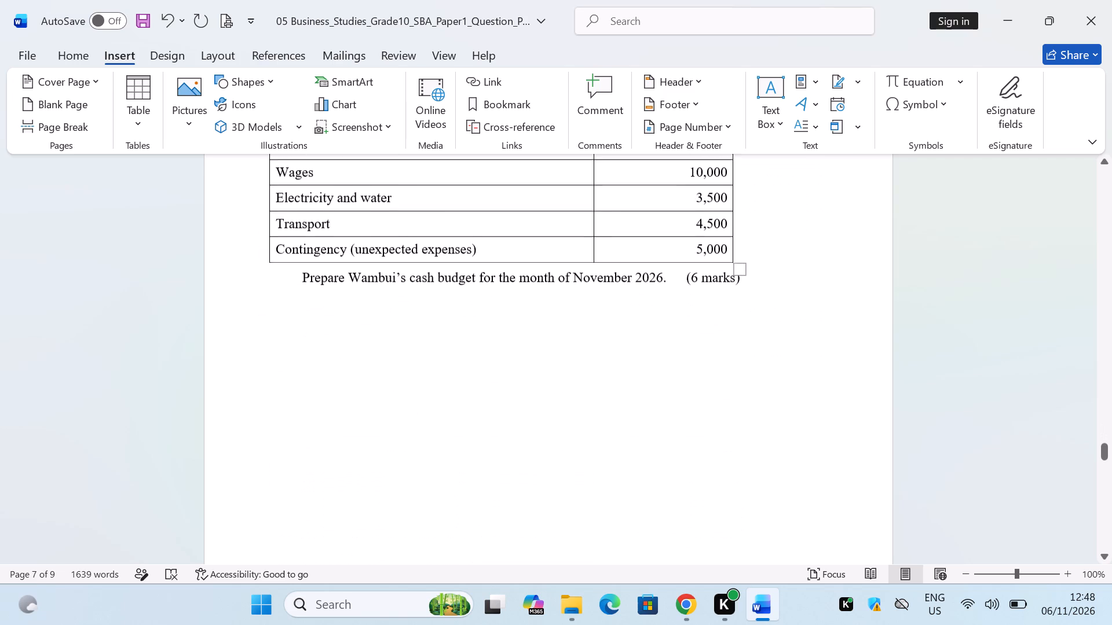
pyautogui.scroll(-17, 577, 356)
pyautogui.scroll(-4, 575, 358)
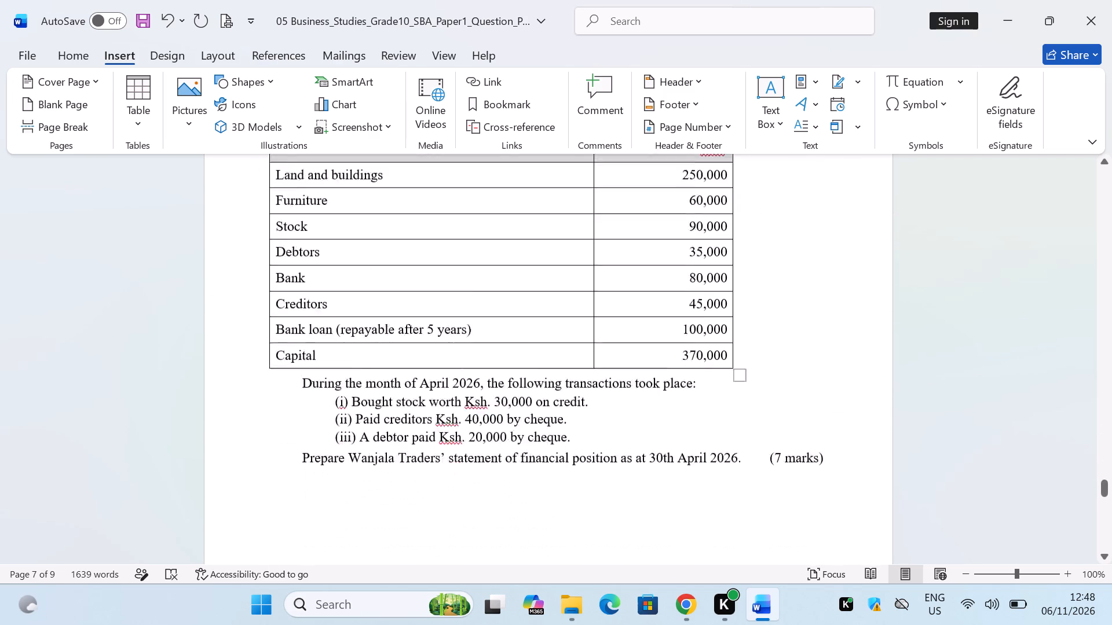
pyautogui.scroll(-7, 575, 358)
# Delete the "Additional space for answers and rough work" heading and its ruled answer lines from the final page.
pyautogui.scroll(1, 575, 358)
pyautogui.scroll(-6, 575, 358)
pyautogui.scroll(2, 575, 359)
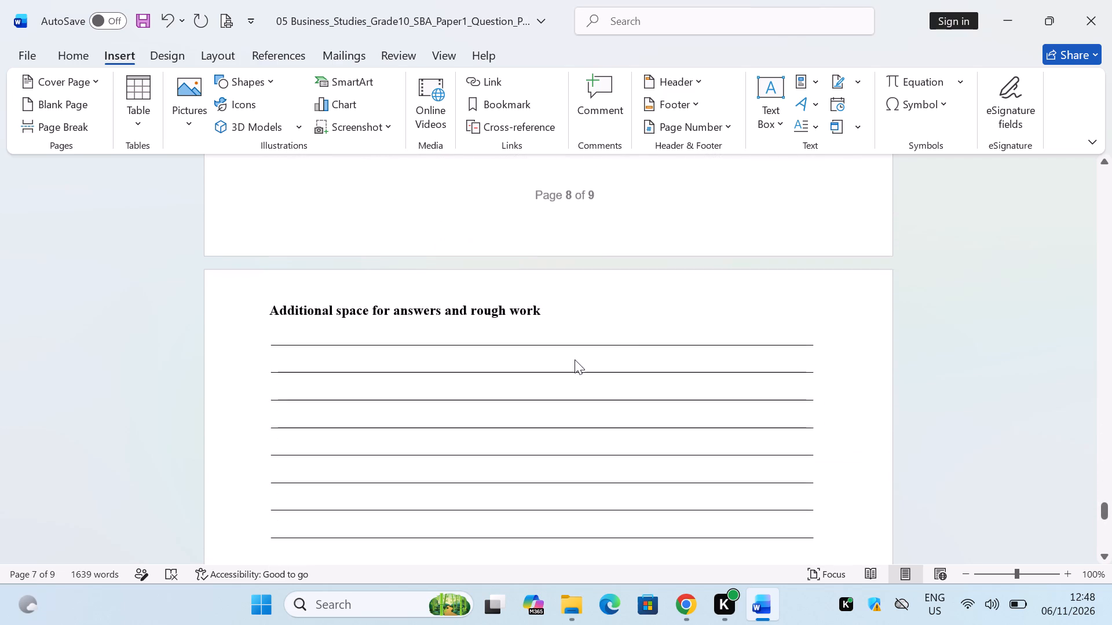
pyautogui.scroll(1, 575, 359)
pyautogui.scroll(-2, 575, 359)
pyautogui.moveTo(253, 351); pyautogui.dragTo(278, 583)
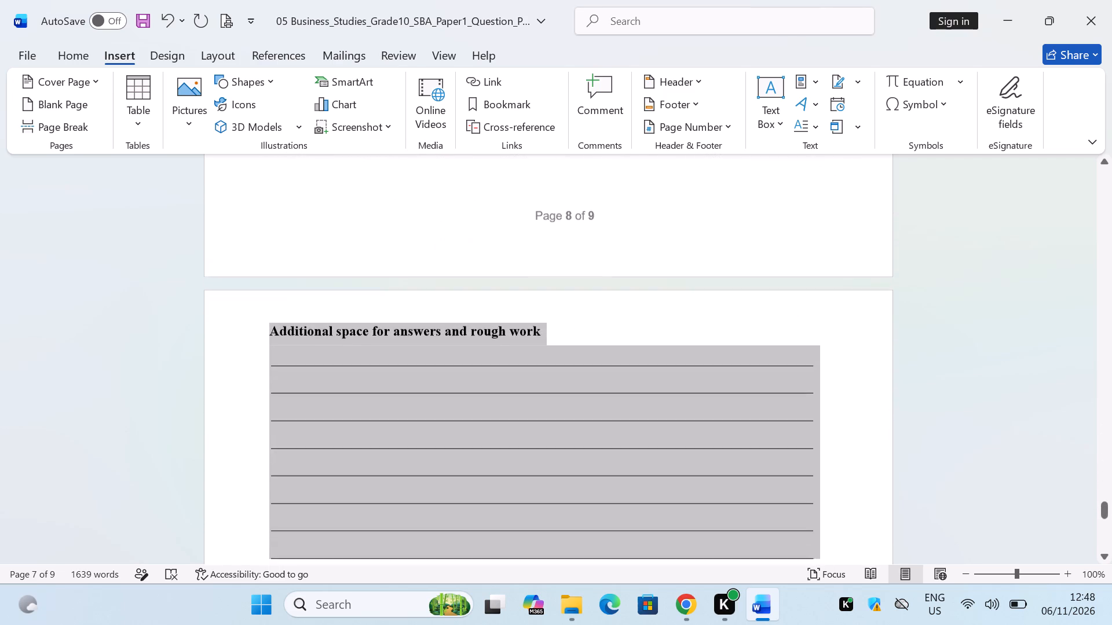
pyautogui.moveTo(278, 583); pyautogui.dragTo(280, 597)
pyautogui.press('Delete')
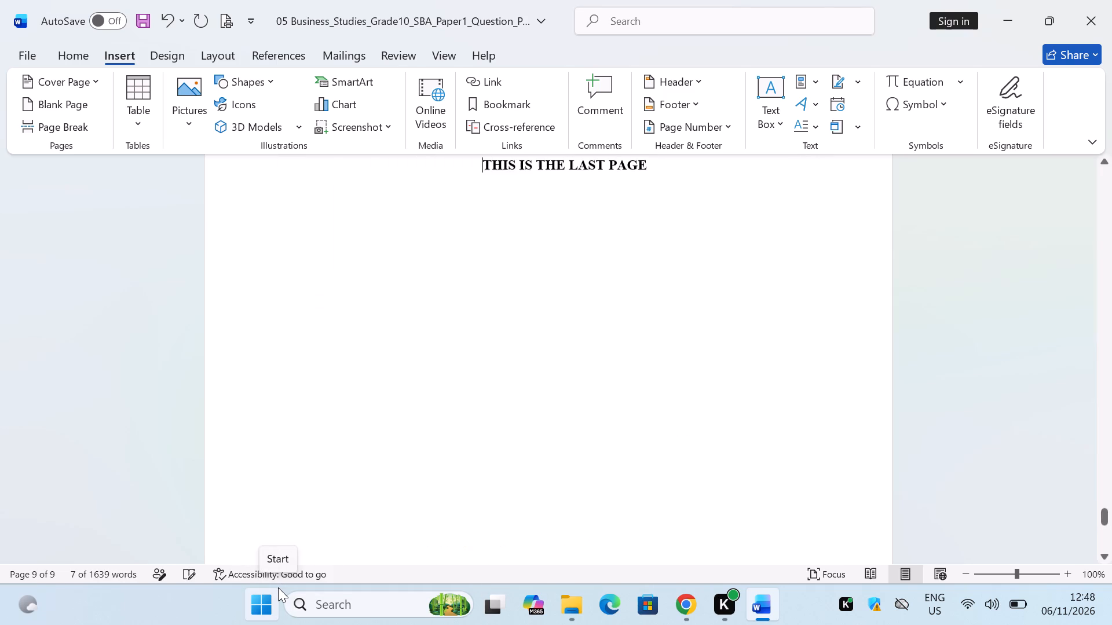
# Remove the page break after the Wanjala Traders question, pulling the closing line onto page 8.
pyautogui.scroll(7, 288, 568)
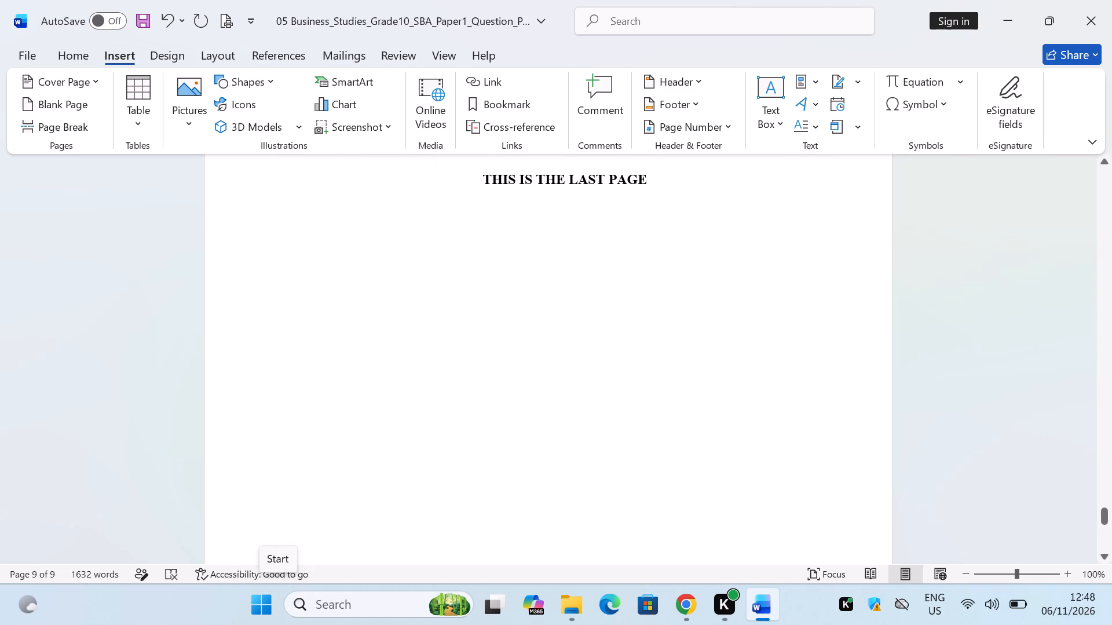
pyautogui.scroll(11, 341, 386)
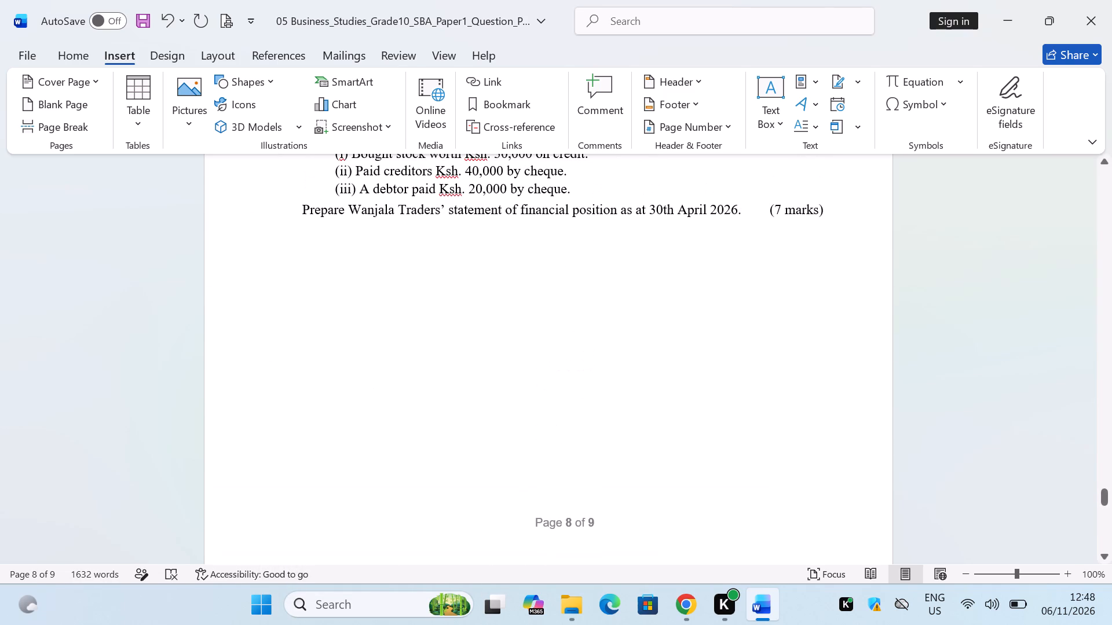
pyautogui.click(492, 468)
pyautogui.press('Delete')
pyautogui.press('BackSpace')
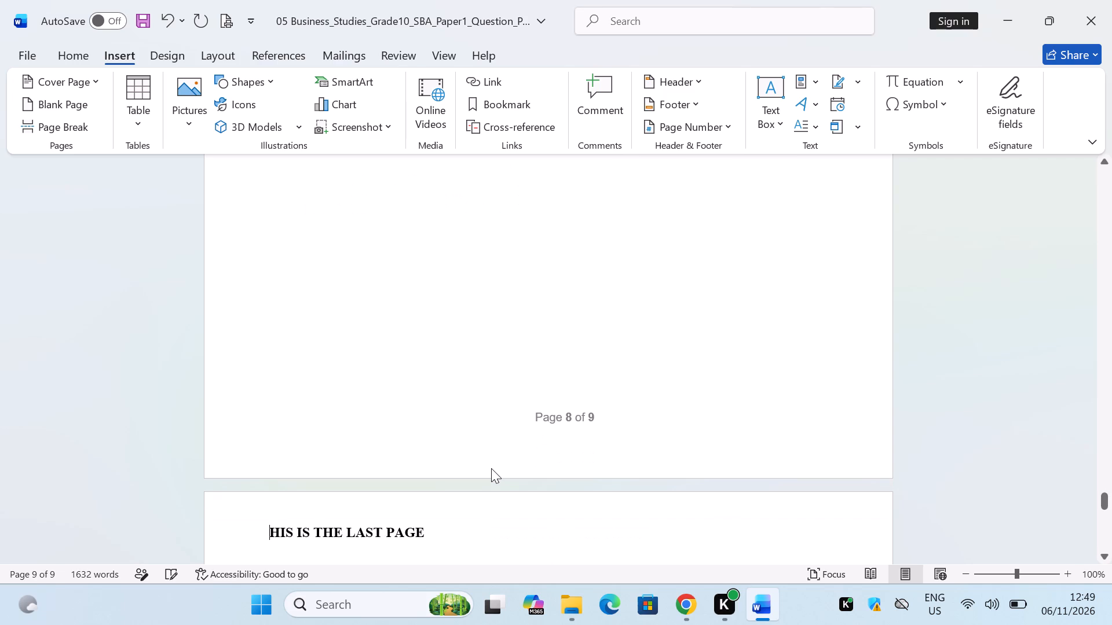
pyautogui.press('BackSpace')
pyautogui.press('BackSpace')
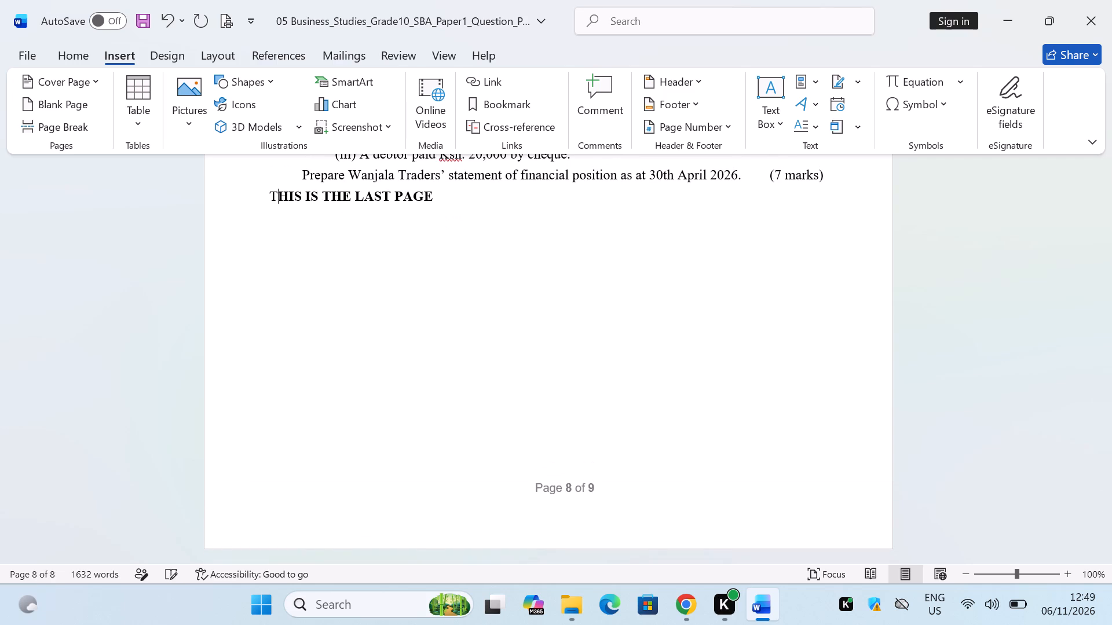
pyautogui.press('BackSpace')
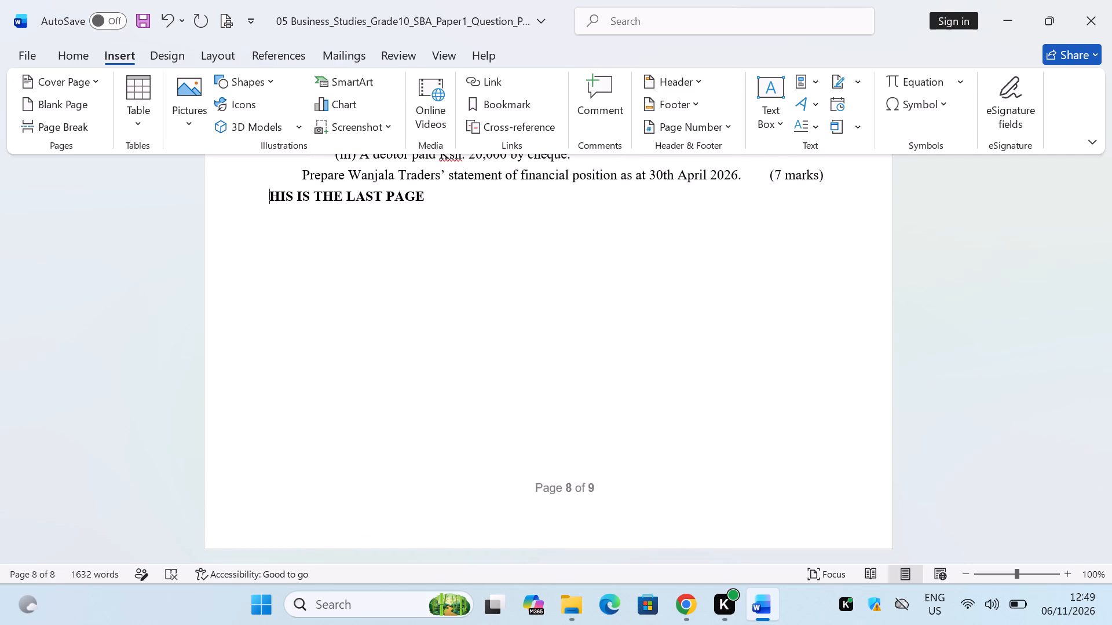
# Delete the entire "THIS IS THE LAST PAGE" line below the Wanjala Traders question.
pyautogui.press('Right')
pyautogui.write('TH')
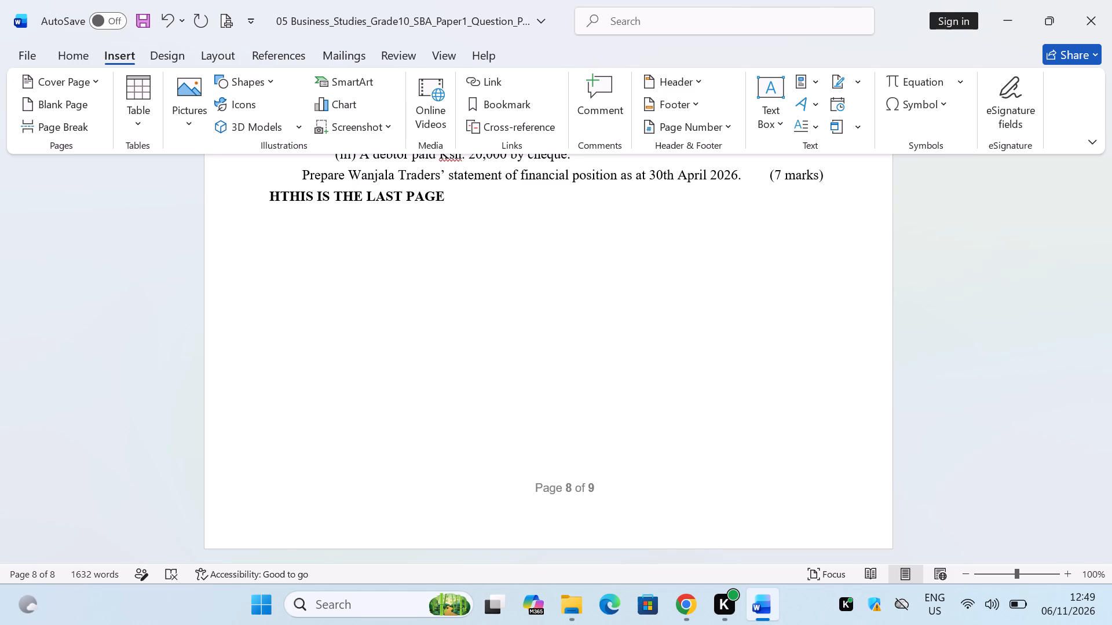
pyautogui.press('Home')
pyautogui.press('Delete')
pyautogui.press('Delete')
pyautogui.press('Delete')
pyautogui.press('Delete')
pyautogui.press('Delete')
pyautogui.press('Delete')
pyautogui.press('Delete')
pyautogui.press('Delete')
pyautogui.press('Delete')
pyautogui.press('Delete')
pyautogui.press('Delete')
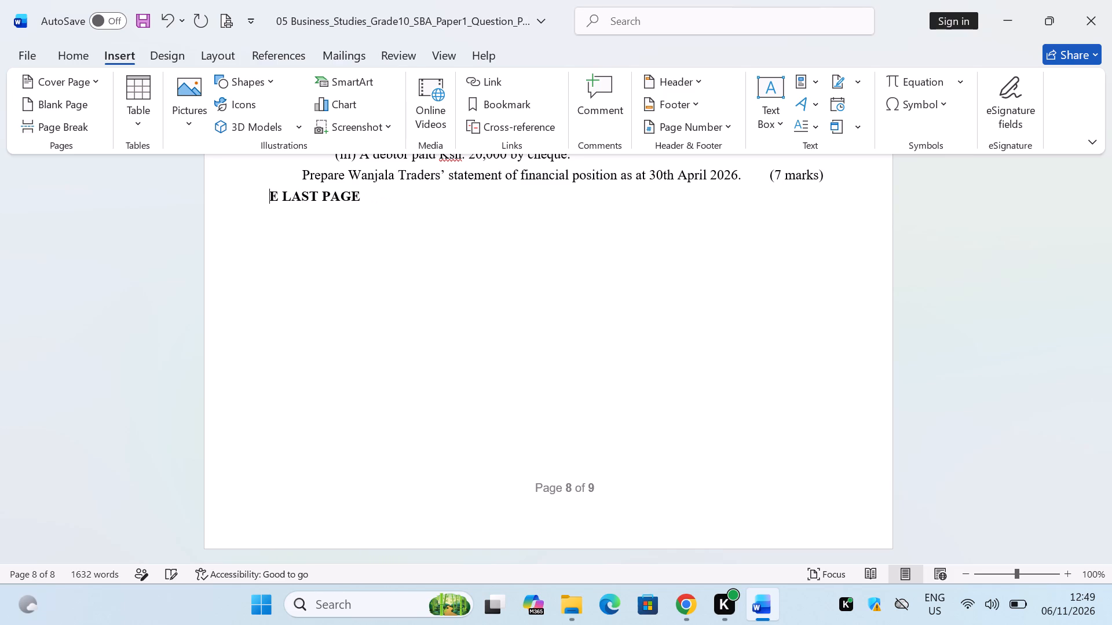
pyautogui.press('Delete')
pyautogui.press('Delete')
pyautogui.press('Delete')
pyautogui.press('Delete')
pyautogui.press('Delete')
pyautogui.press('Delete')
pyautogui.press('Delete')
pyautogui.press('Delete')
pyautogui.press('Delete')
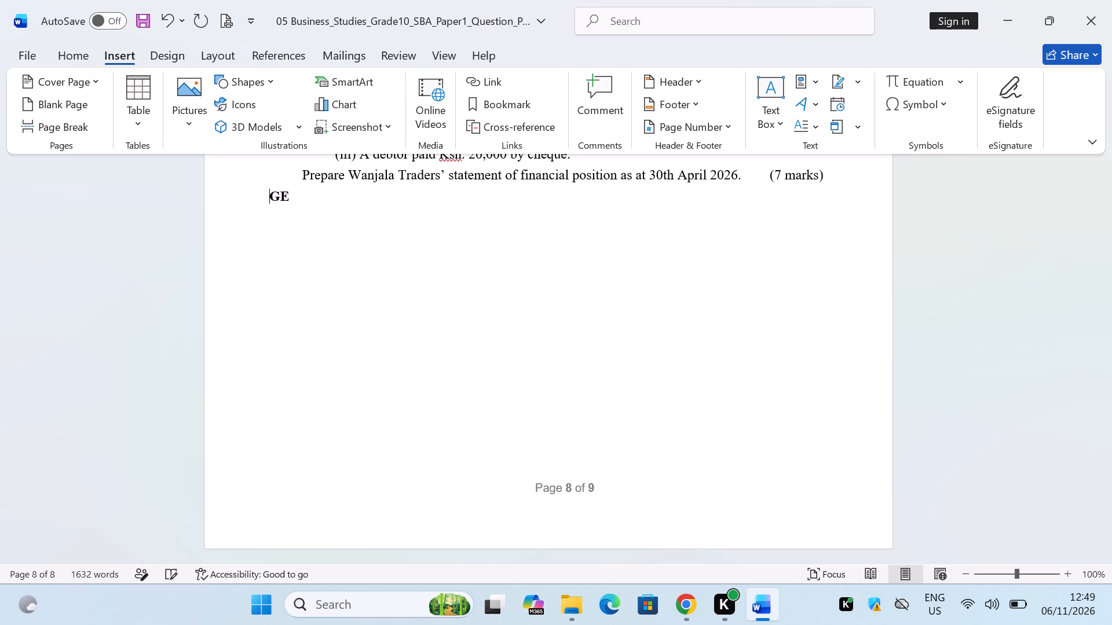
pyautogui.press('Delete')
pyautogui.press('Delete')
pyautogui.press('Delete')
pyautogui.press('Delete')
pyautogui.press('Delete')
pyautogui.press('Delete')
# Save the Paper 1 question paper and close it.
pyautogui.scroll(4, 528, 345)
pyautogui.click(526, 348)
pyautogui.scroll(-7, 526, 348)
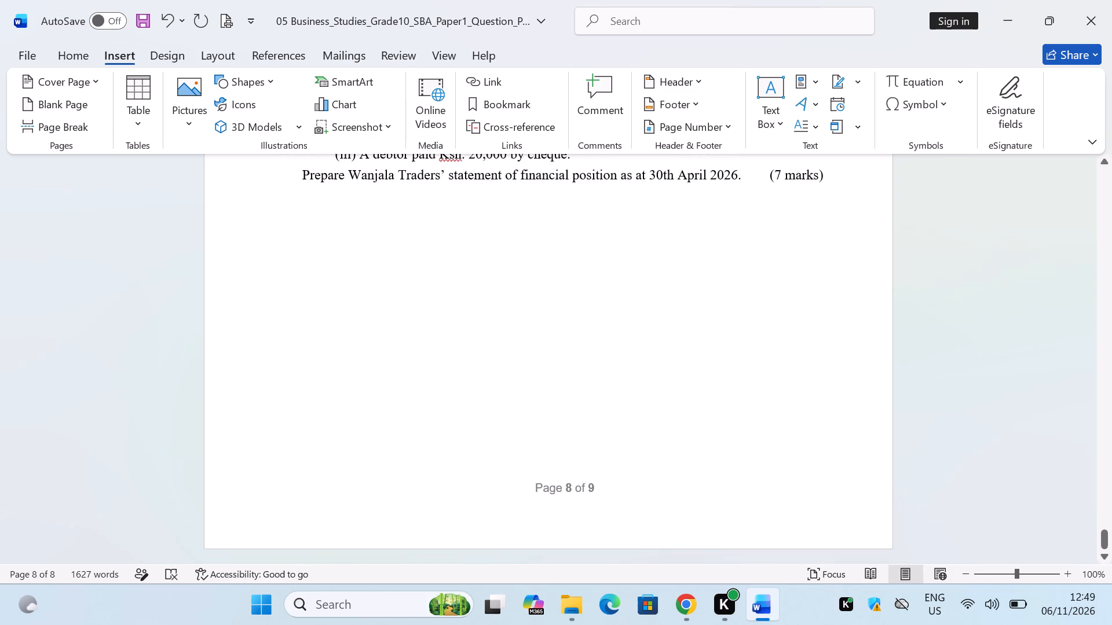
pyautogui.click(143, 23)
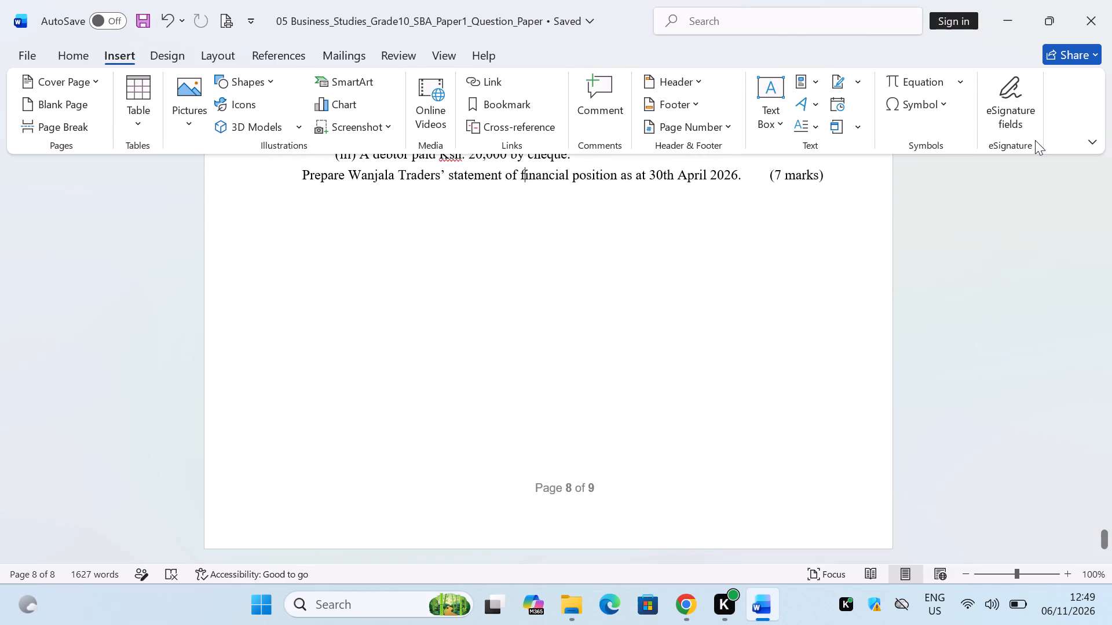
pyautogui.click(1085, 16)
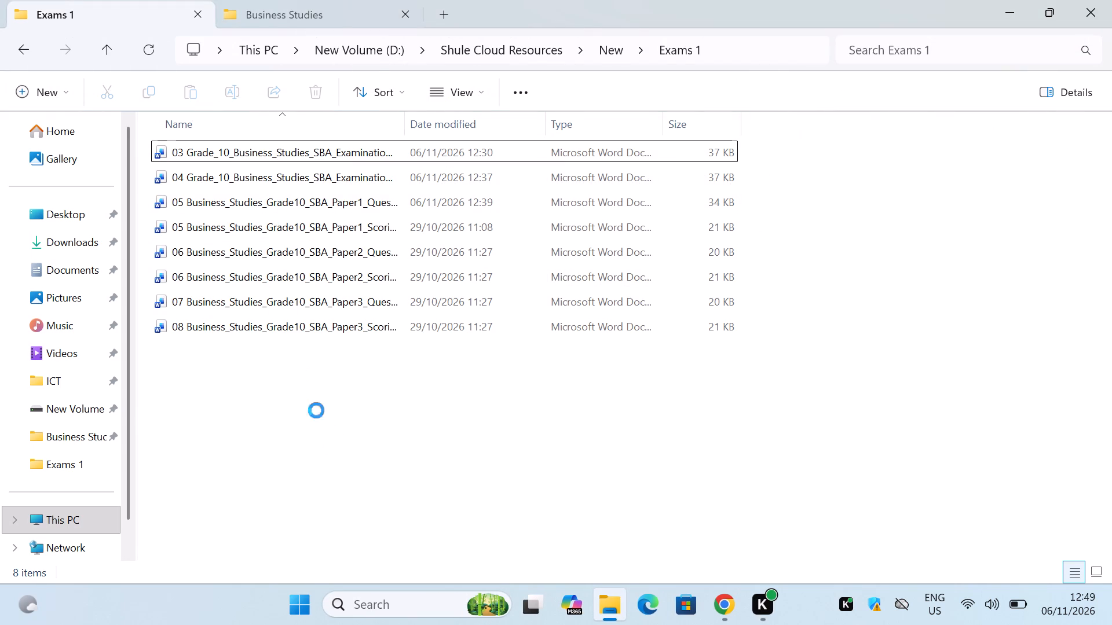
# Reopen the Paper 1 question paper from the Exams 1 folder and check its opening pages.
pyautogui.doubleClick(270, 198)
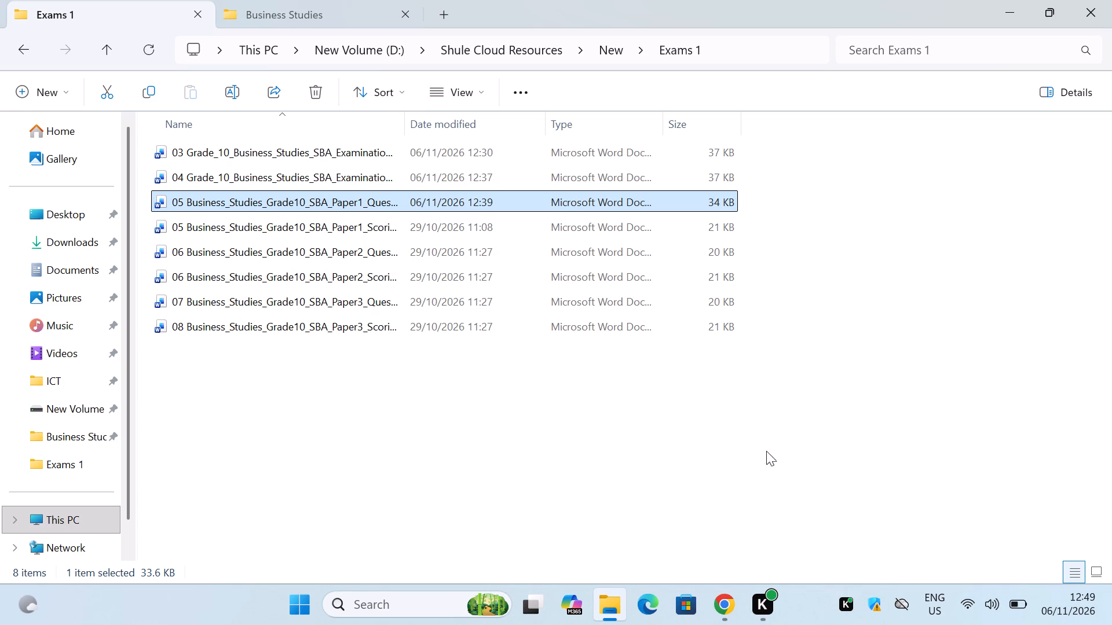
pyautogui.click(731, 609)
pyautogui.click(731, 608)
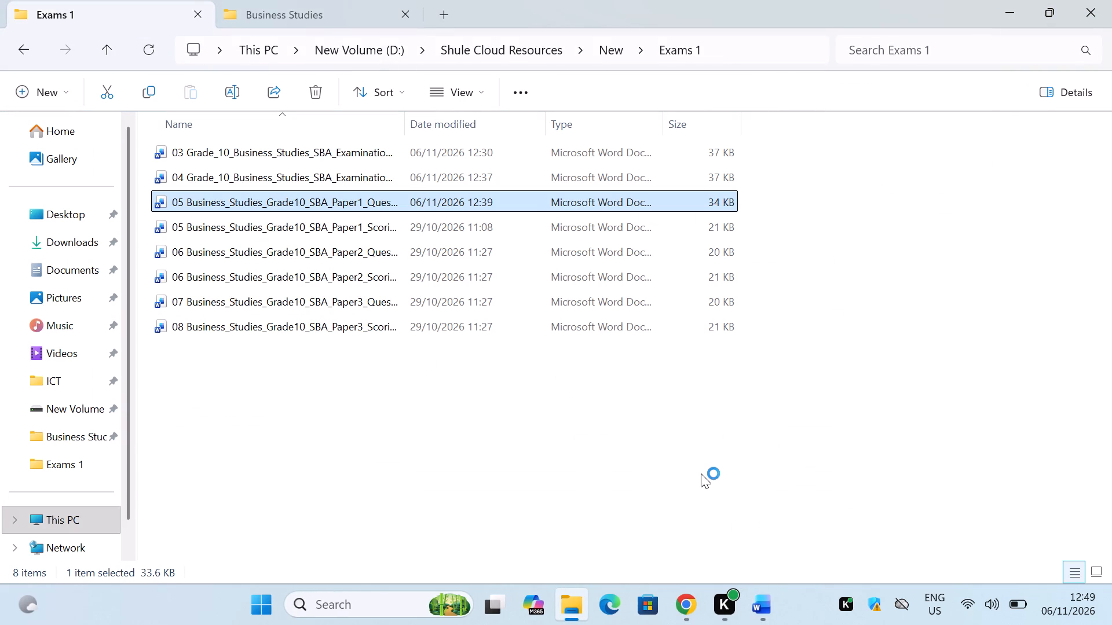
pyautogui.click(762, 597)
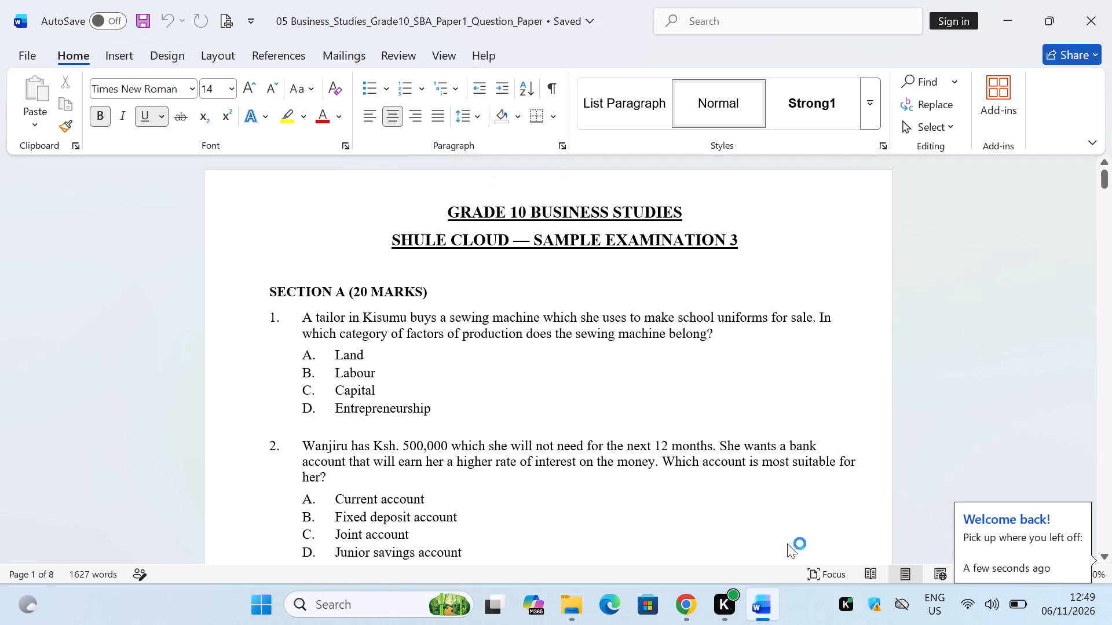
pyautogui.scroll(-3, 810, 450)
pyautogui.scroll(-11, 677, 412)
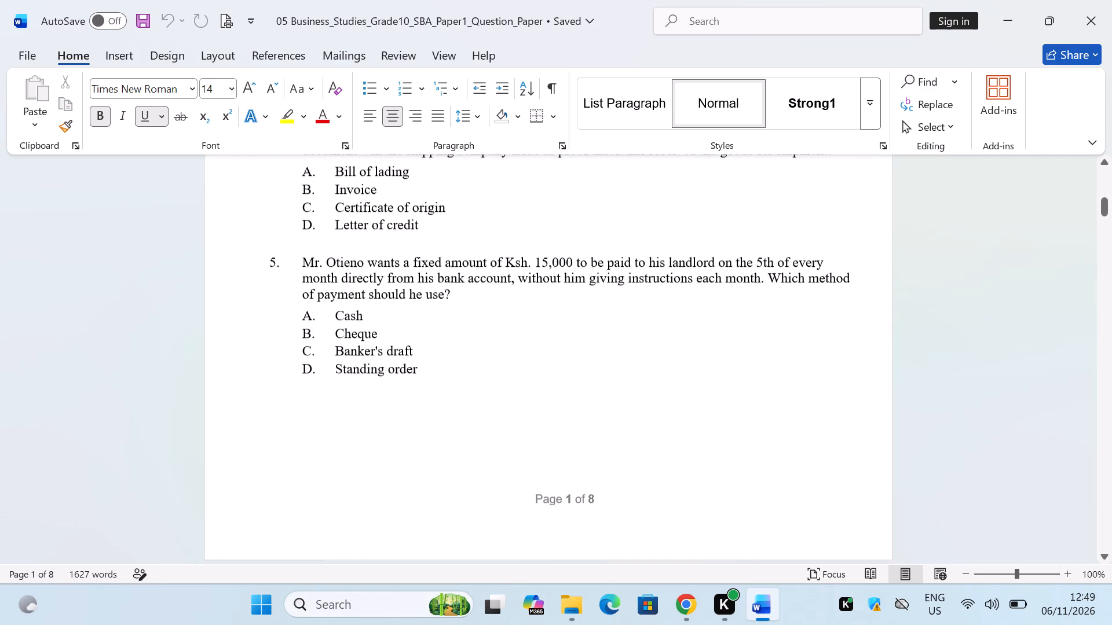
pyautogui.scroll(-20, 672, 411)
pyautogui.scroll(-4, 672, 411)
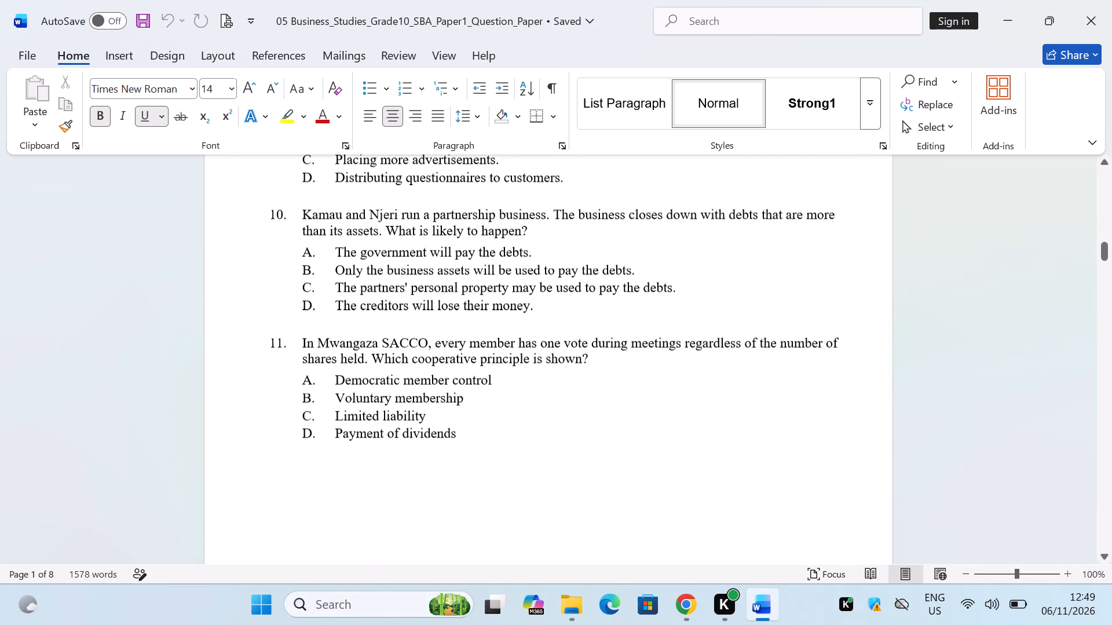
pyautogui.scroll(-8, 672, 405)
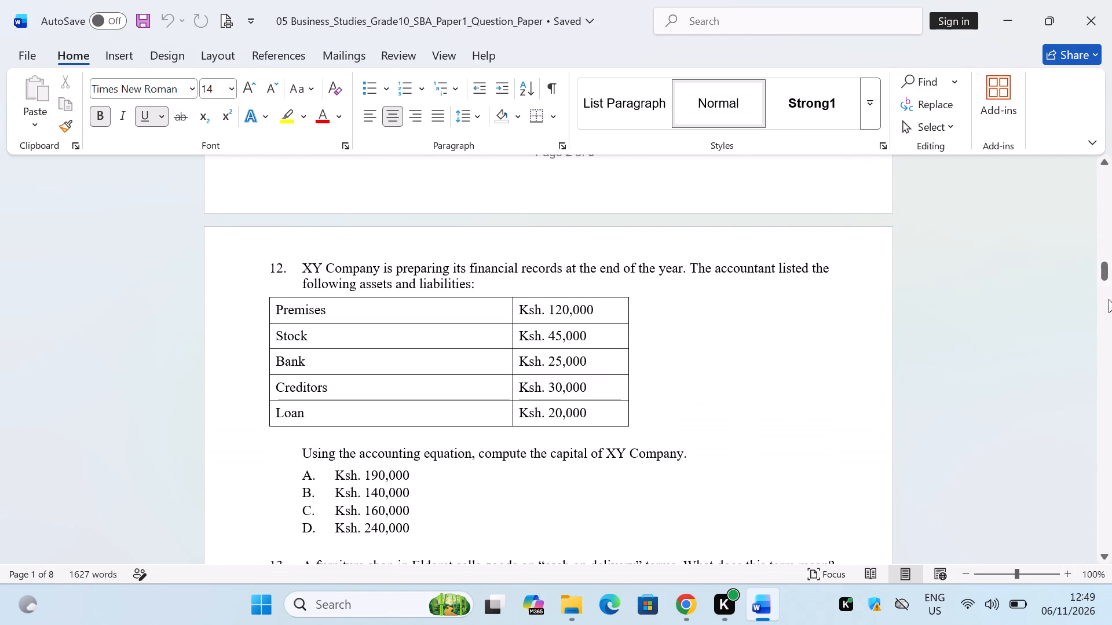
pyautogui.moveTo(1102, 270); pyautogui.dragTo(1077, 159)
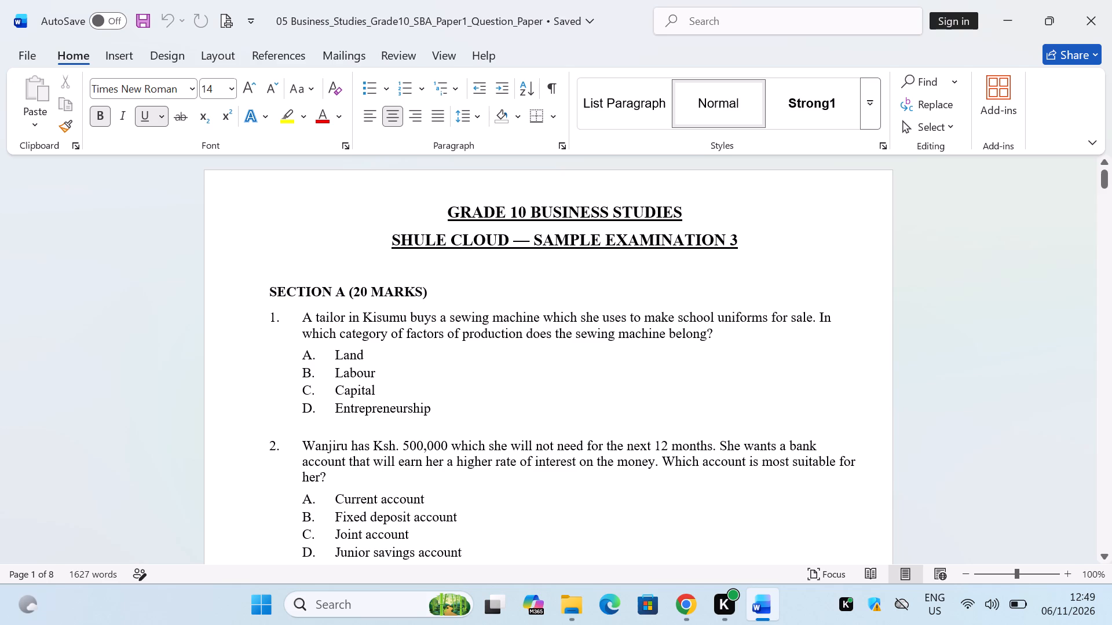
# Save the question paper and minimise its window to return to the Exams 1 folder.
pyautogui.click(143, 24)
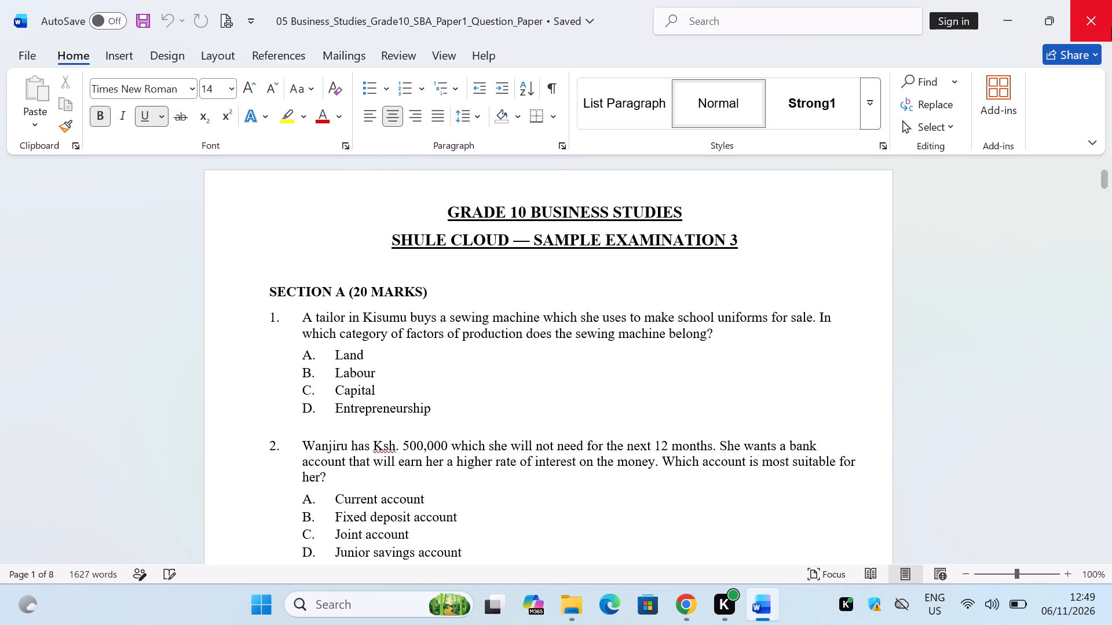
pyautogui.click(1009, 17)
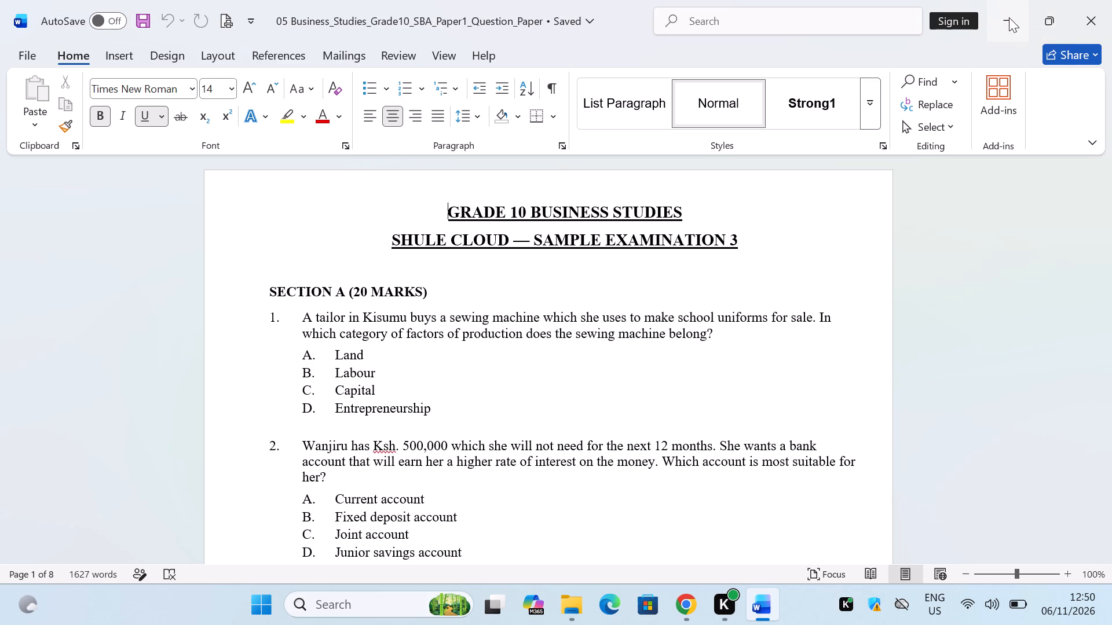
# Open the Business Studies Paper 1 scoring guide from the Exams 1 folder.
pyautogui.doubleClick(196, 223)
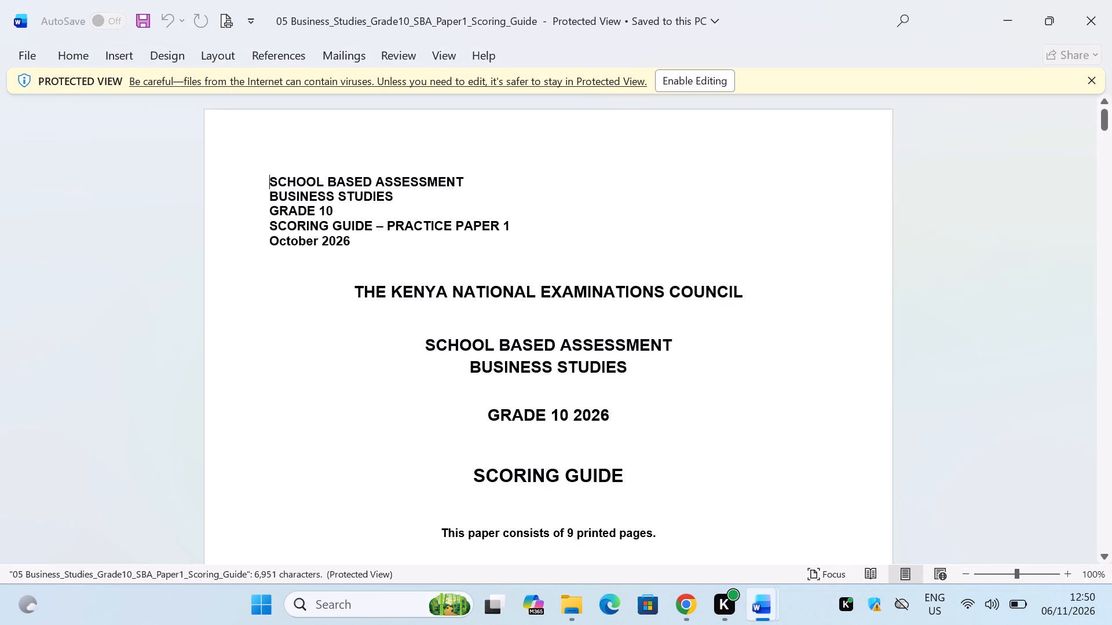
# Enable editing on the scoring guide and delete all cover-page text above the Section A MCQ keys heading.
pyautogui.scroll(-7, 557, 308)
pyautogui.moveTo(696, 287); pyautogui.dragTo(667, 266)
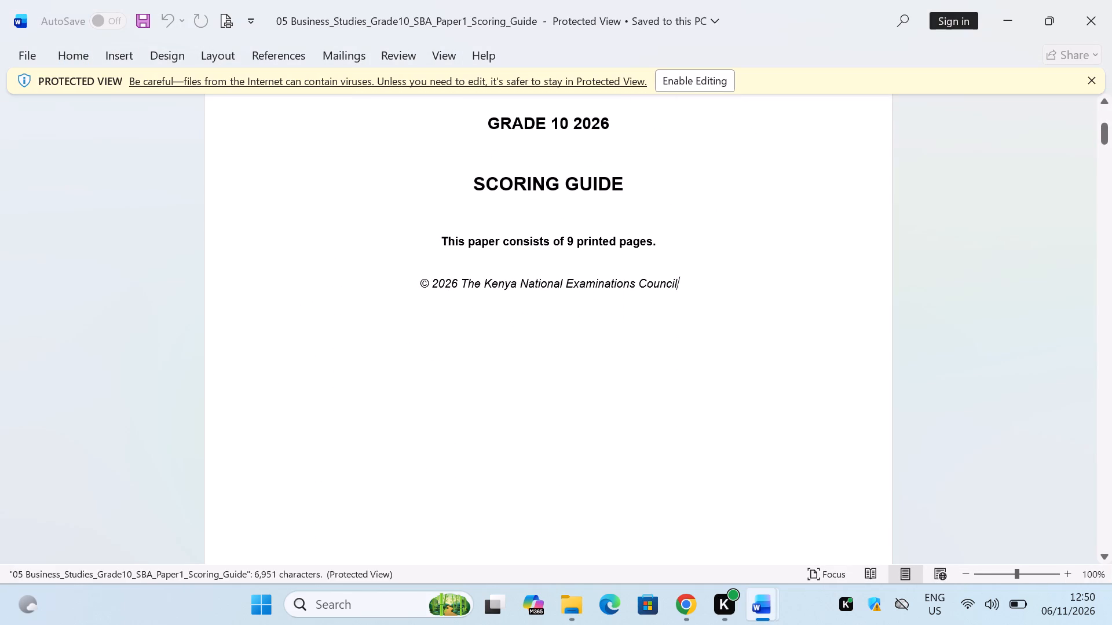
pyautogui.moveTo(667, 266); pyautogui.dragTo(428, 102)
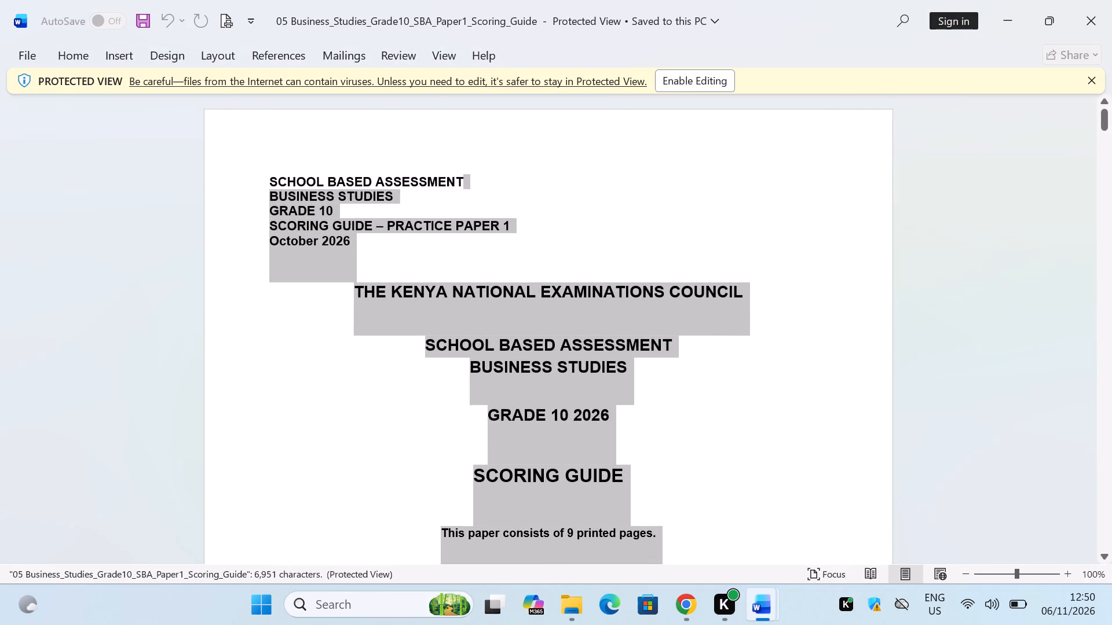
pyautogui.moveTo(428, 102); pyautogui.dragTo(228, 141)
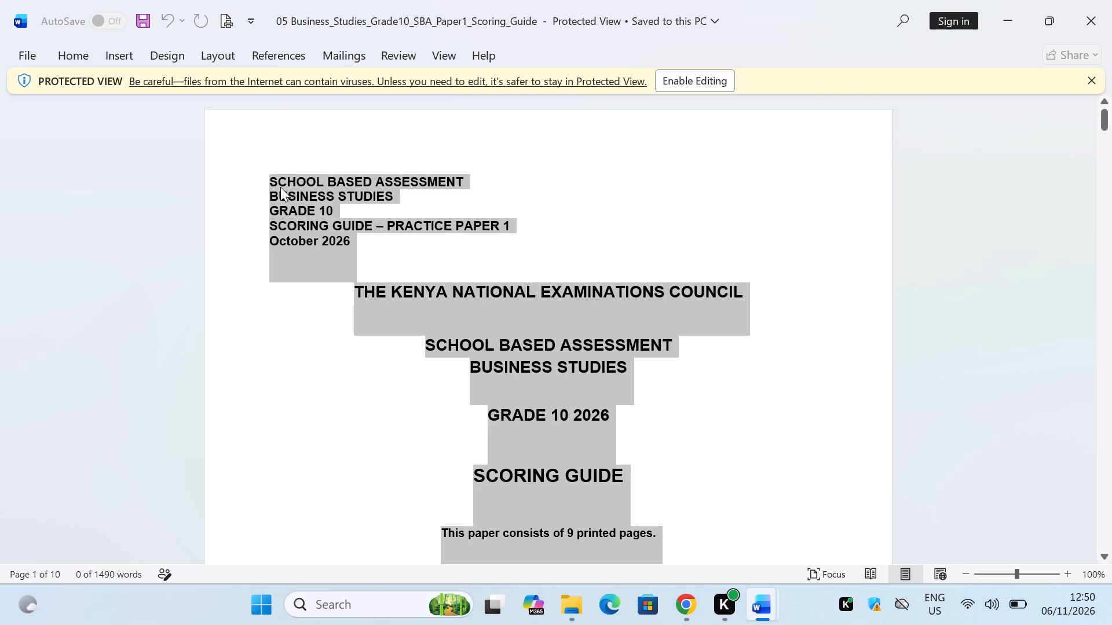
pyautogui.press('Delete')
pyautogui.press('Delete')
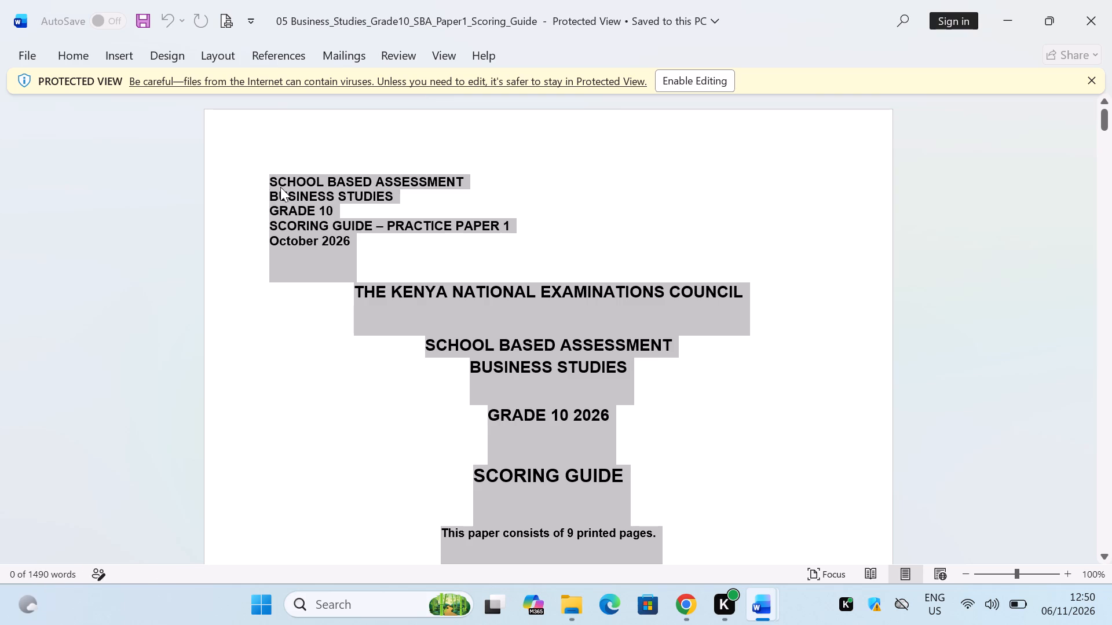
pyautogui.click(687, 76)
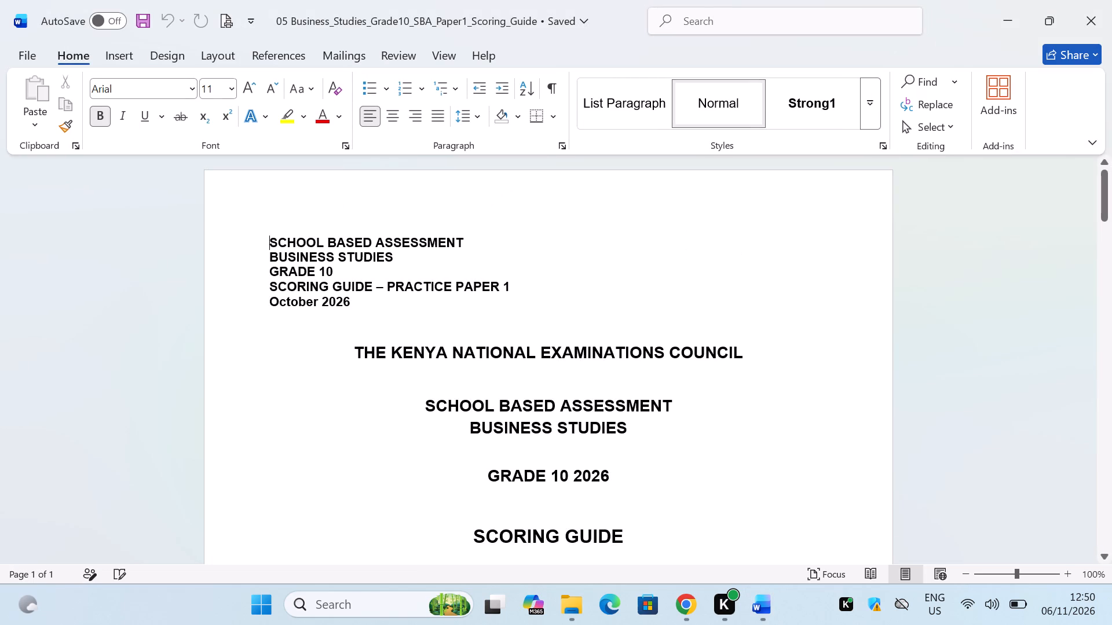
pyautogui.scroll(1, 677, 241)
pyautogui.scroll(-5, 753, 224)
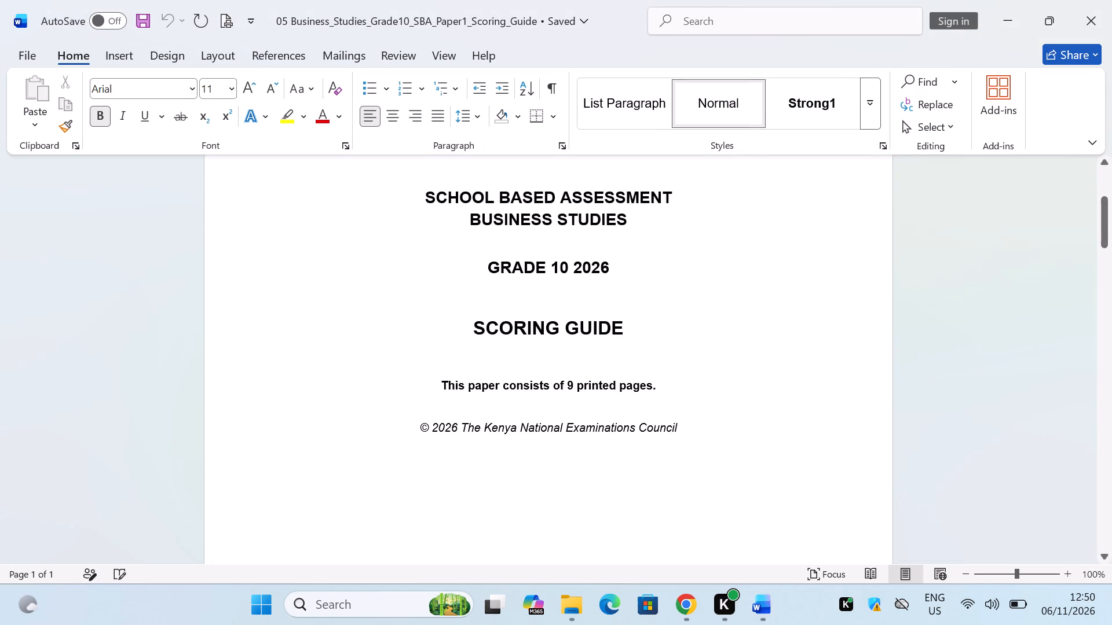
pyautogui.keyDown('shift'); pyautogui.click(698, 432); pyautogui.keyUp('shift')
pyautogui.press('Delete')
pyautogui.press('Delete')
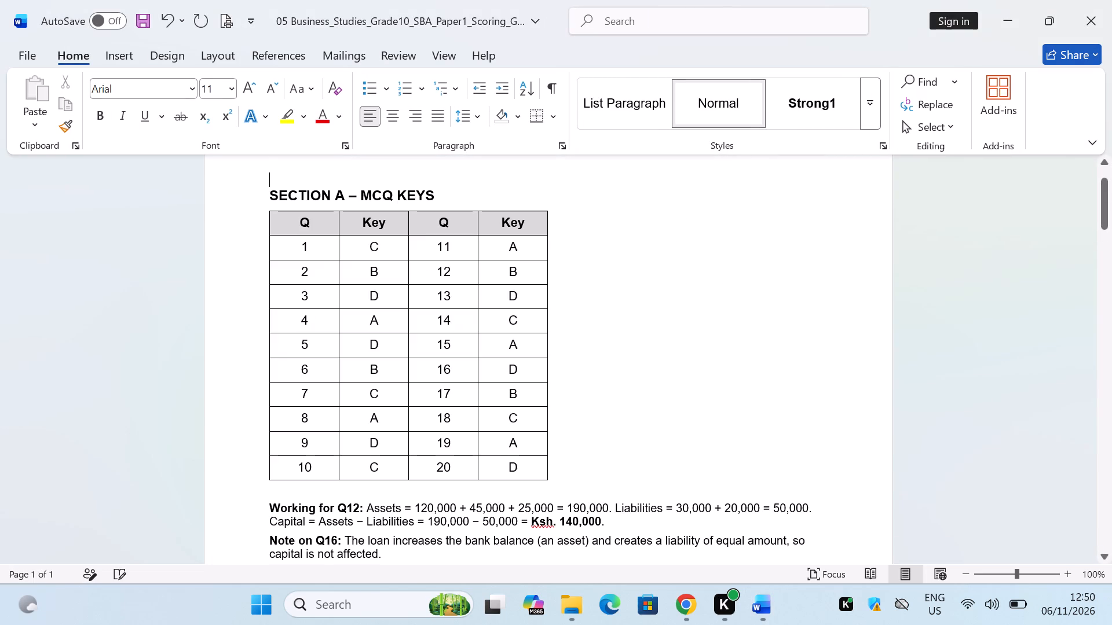
# Copy the two-line Grade 10 Business Studies sample examination heading from the question paper and paste it above the scoring guide's Section A.
pyautogui.click(762, 607)
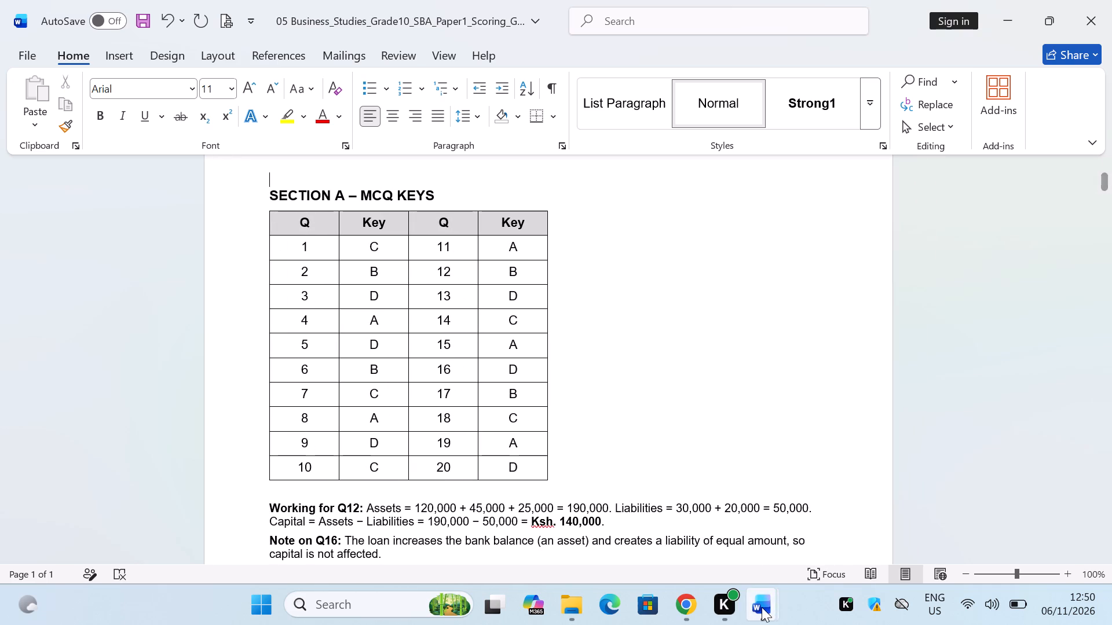
pyautogui.click(678, 522)
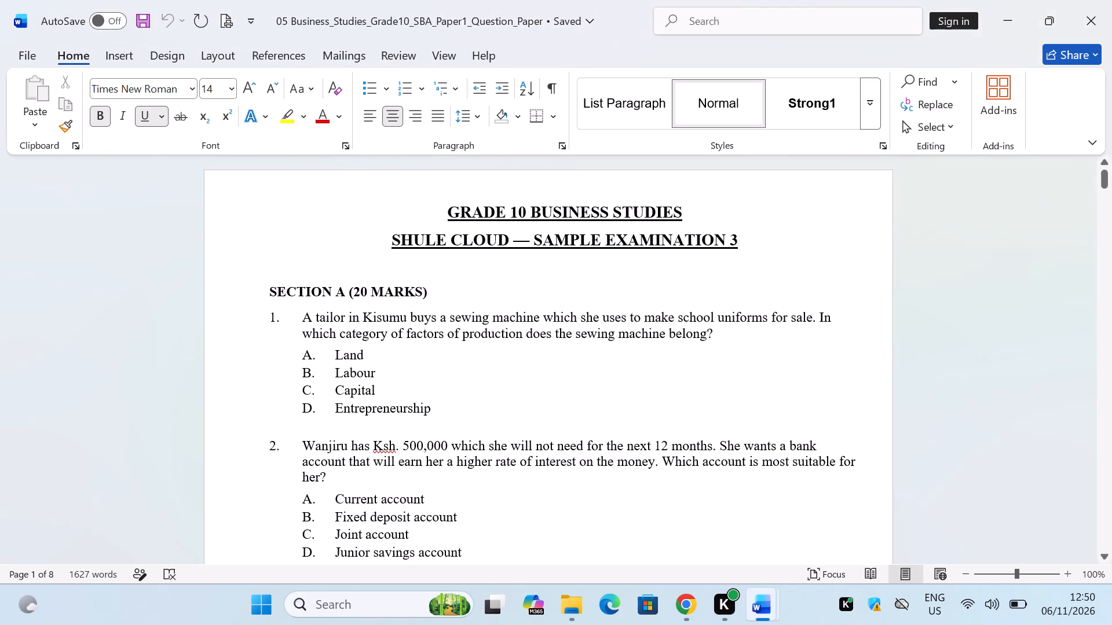
pyautogui.moveTo(235, 241); pyautogui.dragTo(239, 219)
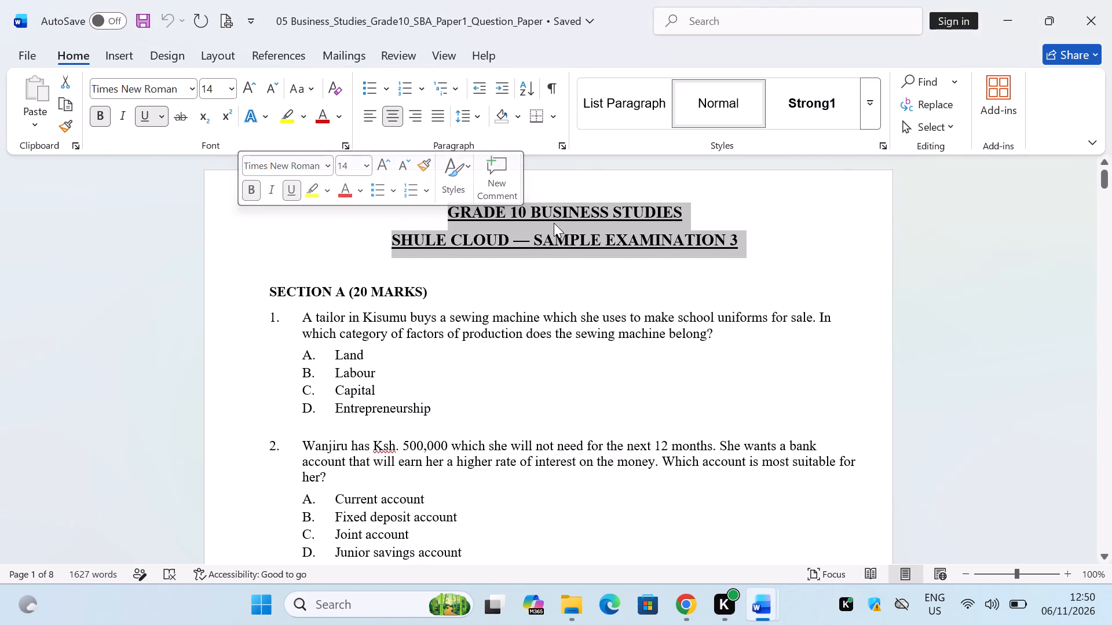
pyautogui.rightClick(554, 223)
pyautogui.click(609, 291)
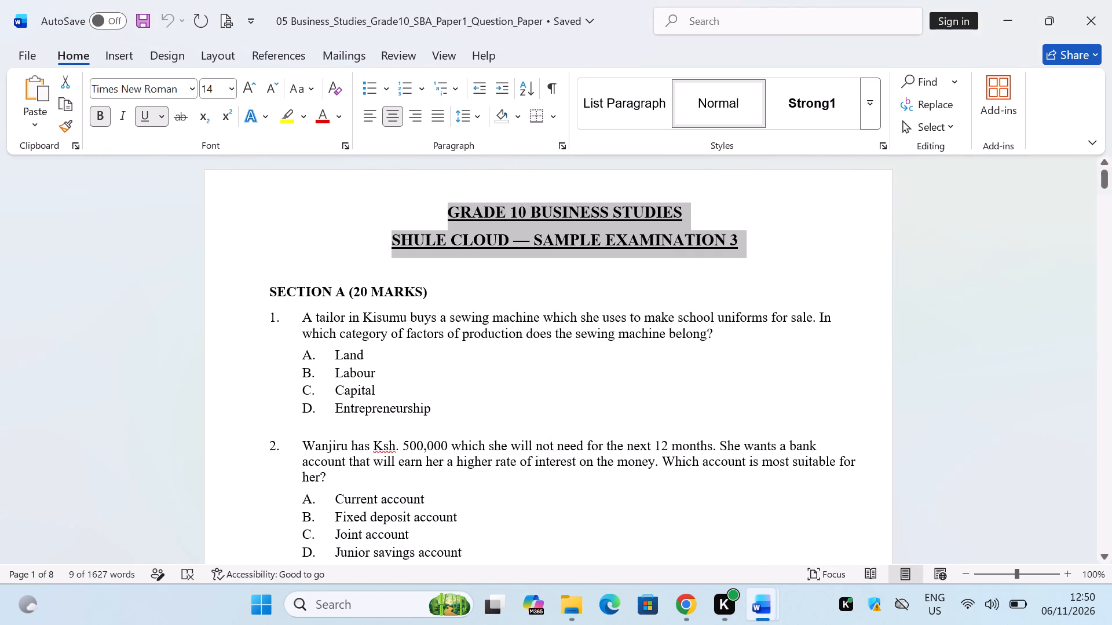
pyautogui.click(769, 600)
pyautogui.click(838, 543)
pyautogui.scroll(4, 670, 395)
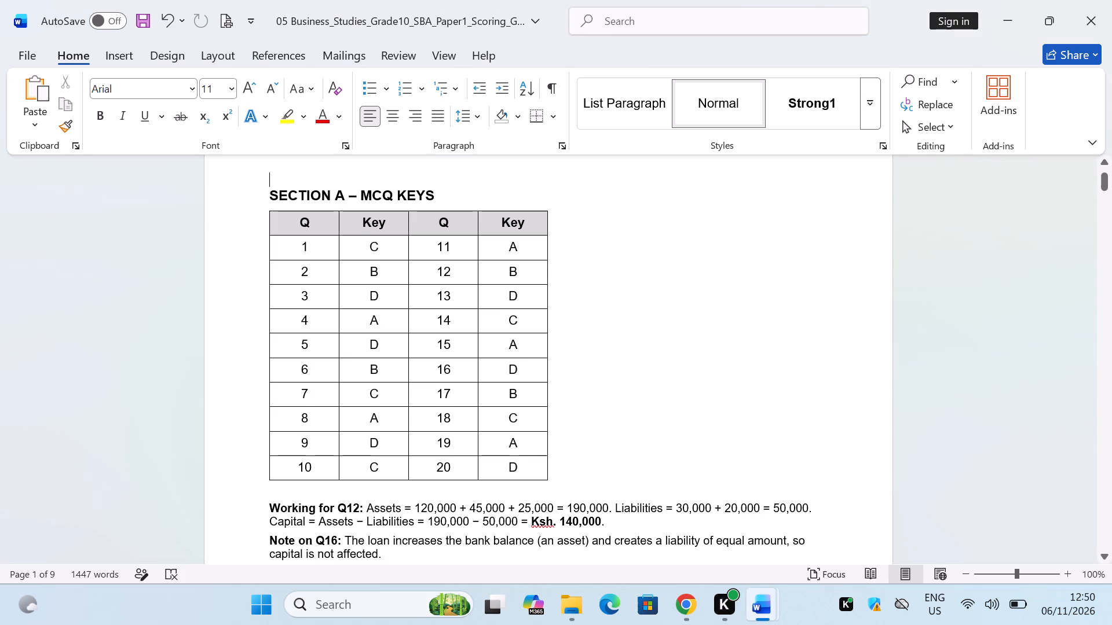
pyautogui.hotkey('ctrl', 'v')
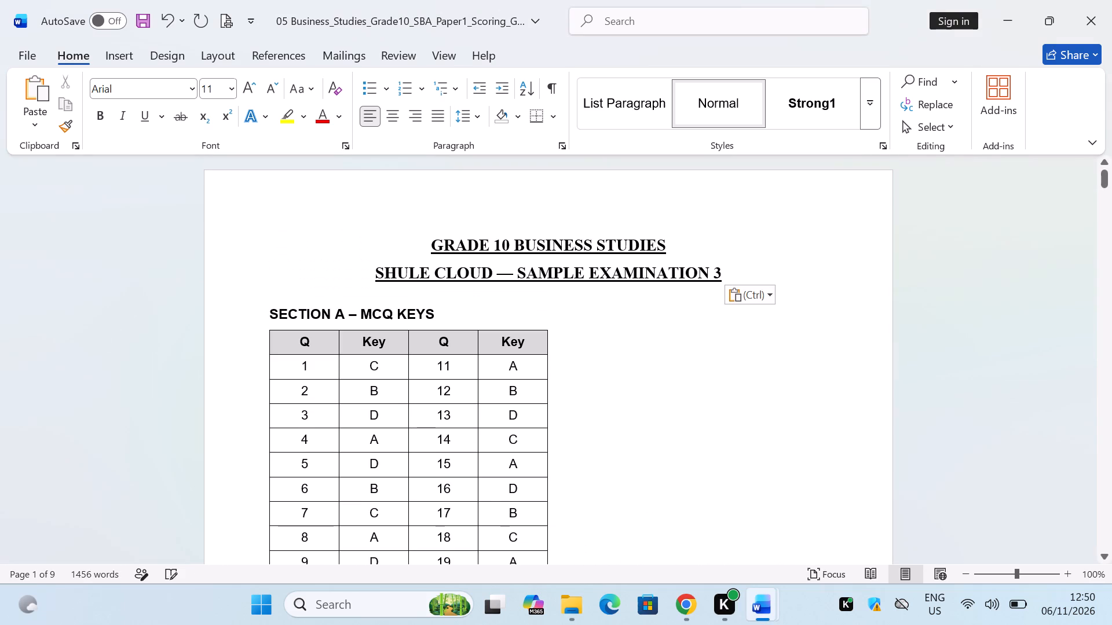
# Append "SCORING GUIDE" to the "SHULE CLOUD — SAMPLE EXAMINATION 3" heading line and save the document.
pyautogui.click(729, 269)
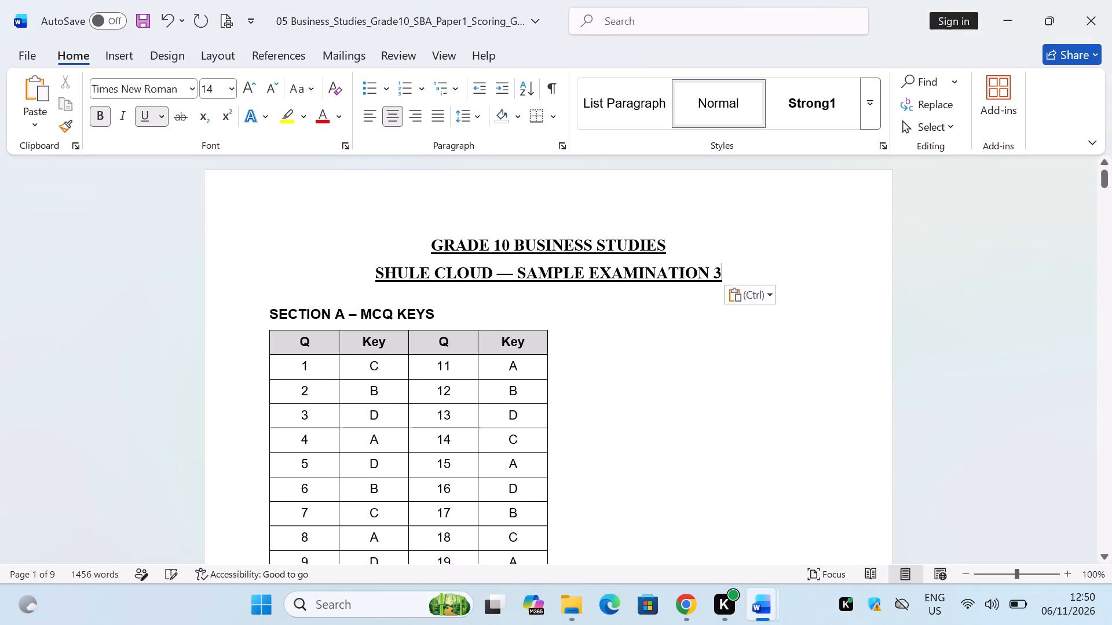
pyautogui.press('space')
pyautogui.write('SC')
pyautogui.write('ORING G')
pyautogui.press('u')
pyautogui.write('IDE')
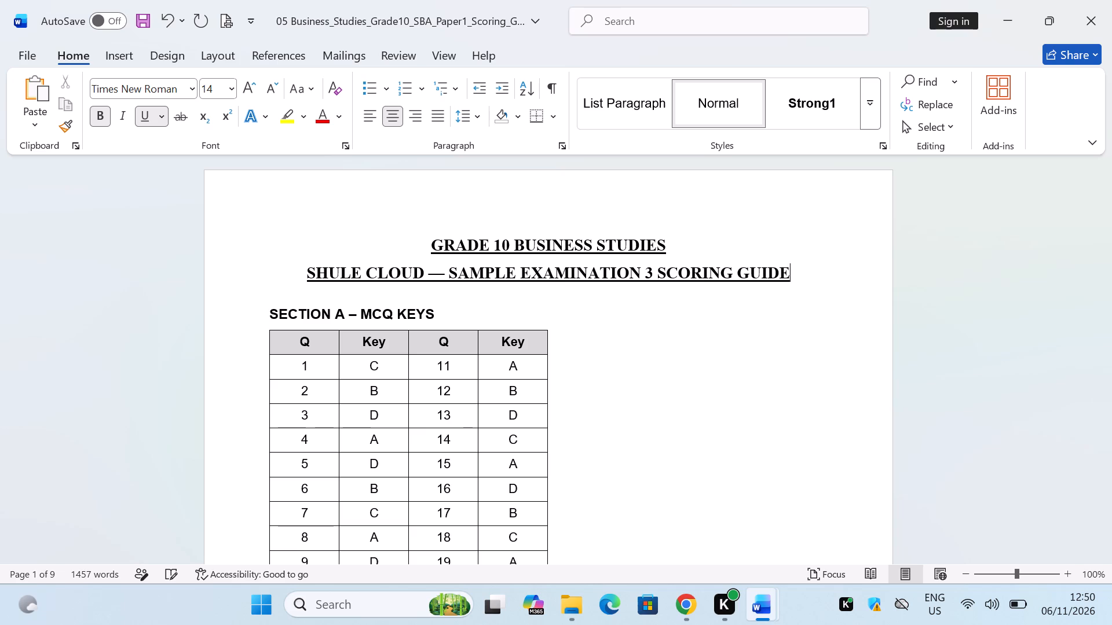
pyautogui.click(144, 22)
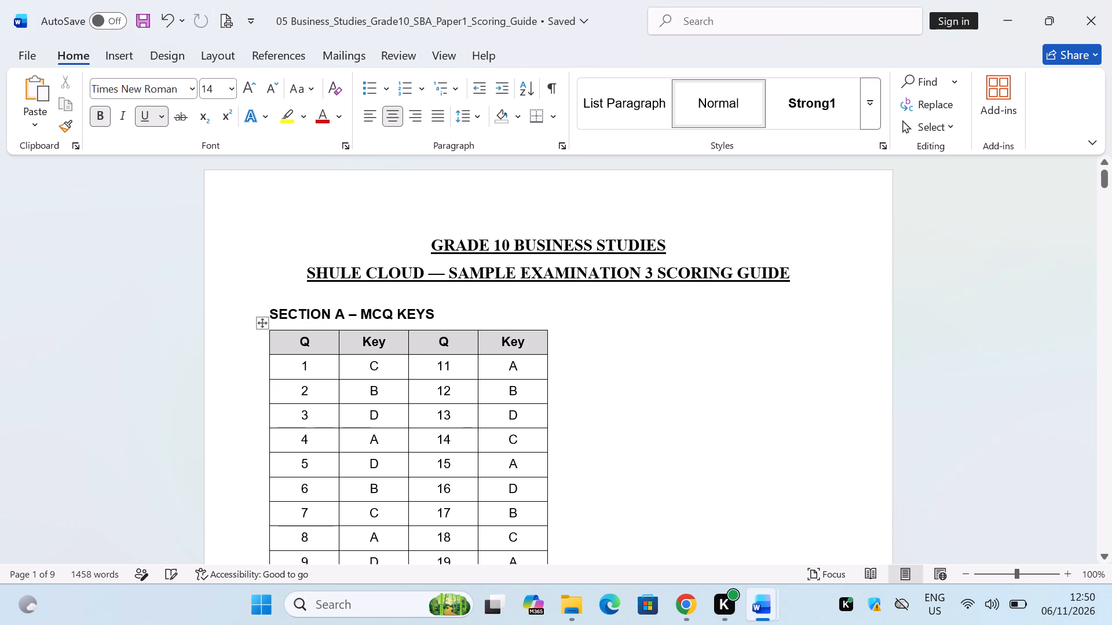
# Review the scoring guide's layout and answers from Section A through the question 30 statement of financial position.
pyautogui.scroll(-9, 467, 347)
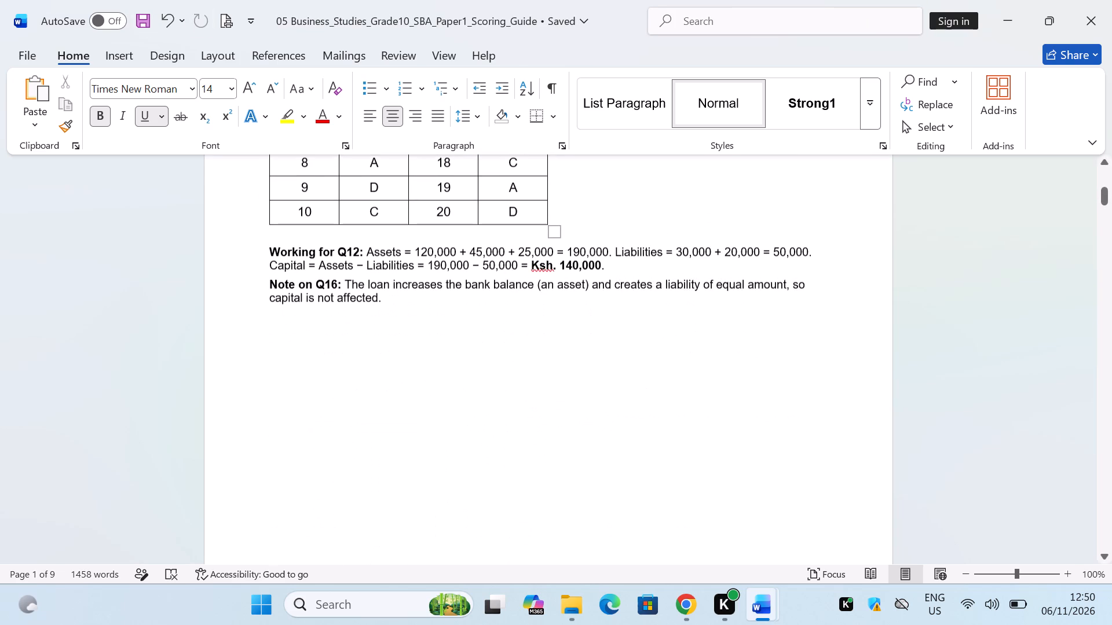
pyautogui.scroll(-10, 467, 345)
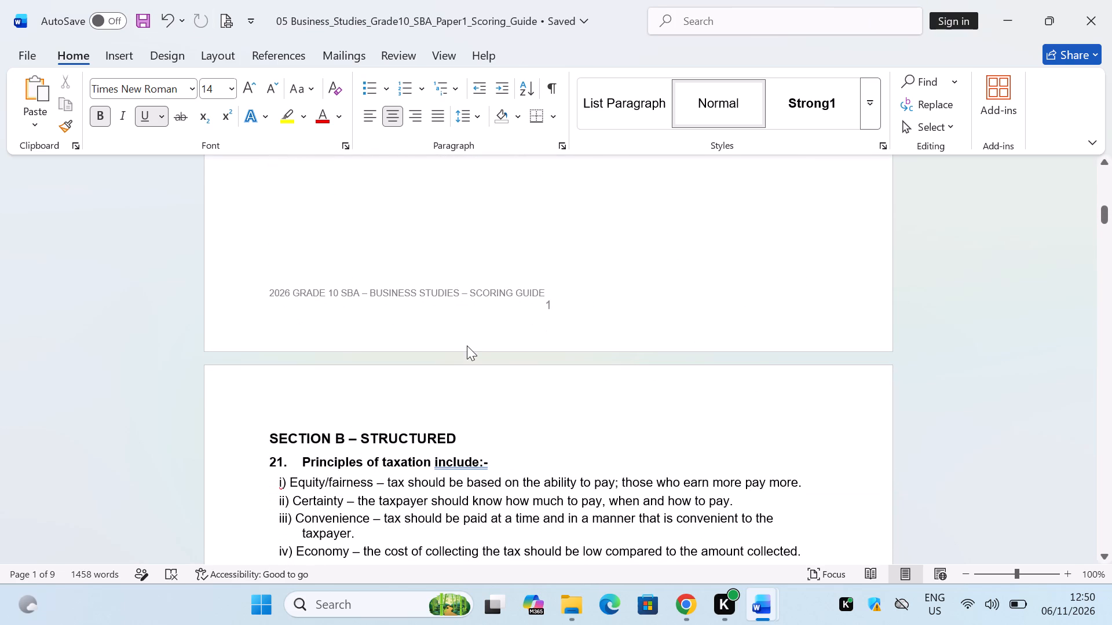
pyautogui.click(144, 20)
pyautogui.scroll(-4, 504, 416)
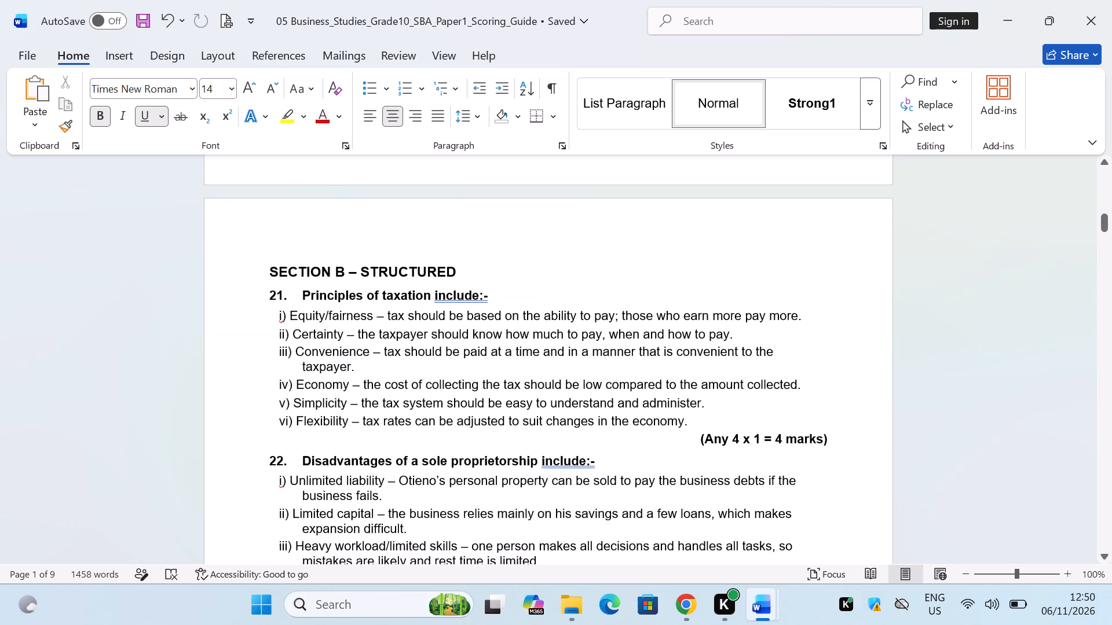
pyautogui.scroll(-20, 504, 417)
pyautogui.scroll(-4, 505, 416)
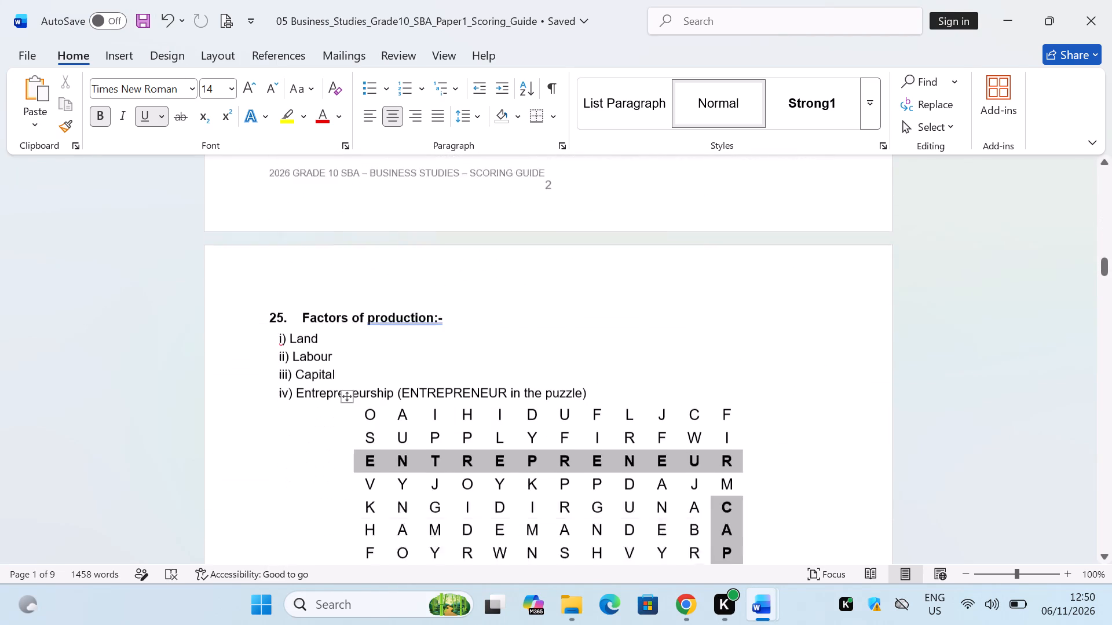
pyautogui.scroll(-12, 505, 416)
pyautogui.scroll(1, 505, 416)
pyautogui.scroll(-3, 505, 416)
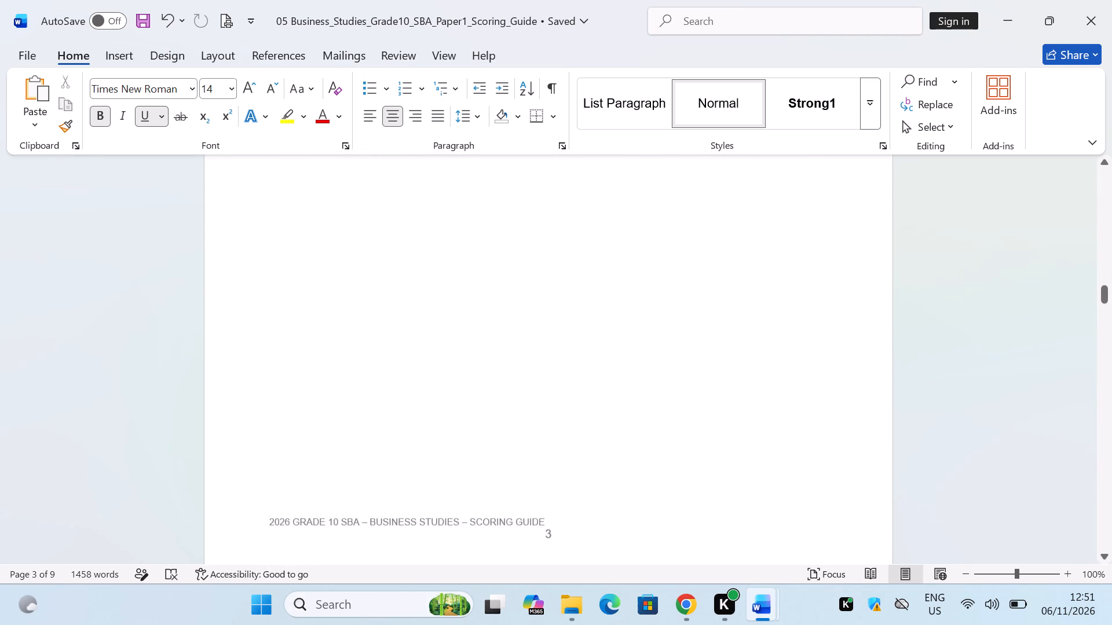
pyautogui.scroll(-15, 505, 416)
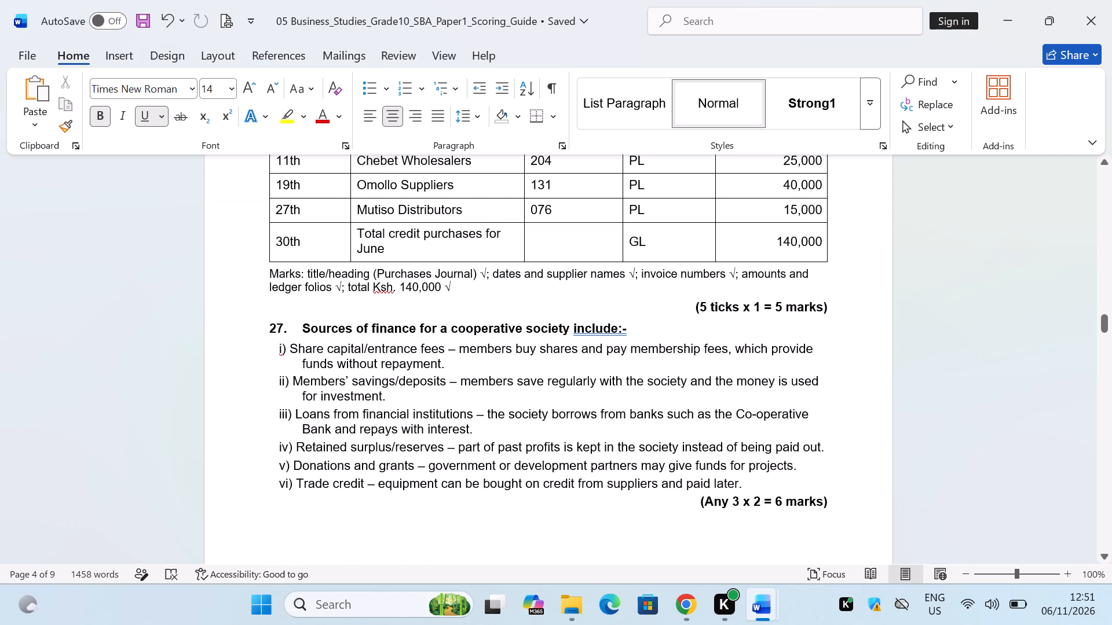
pyautogui.scroll(-8, 505, 416)
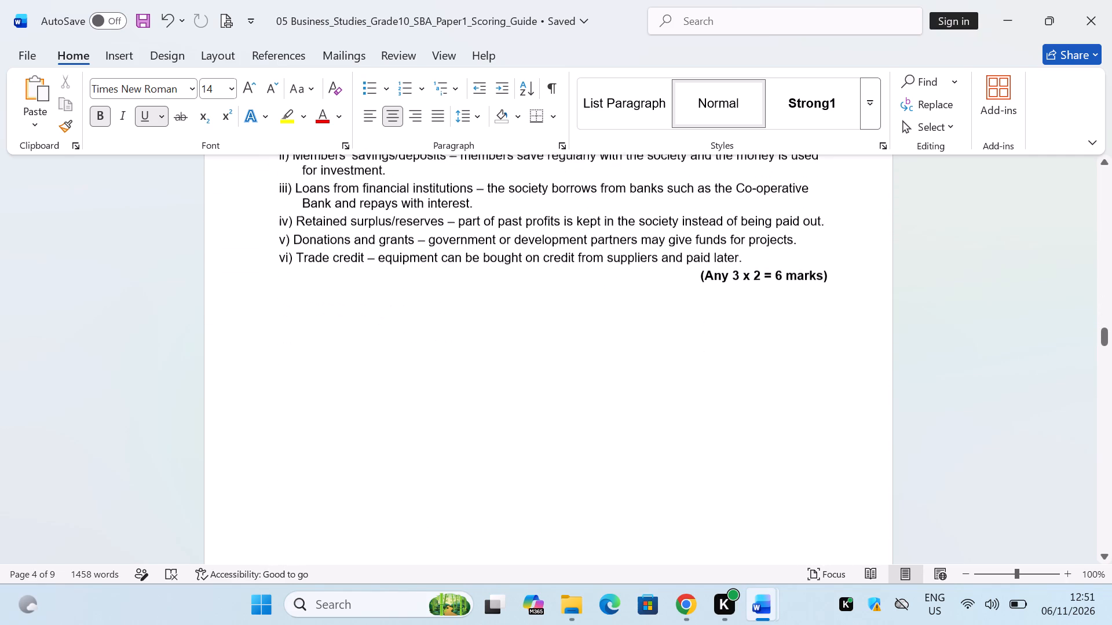
pyautogui.scroll(-19, 505, 416)
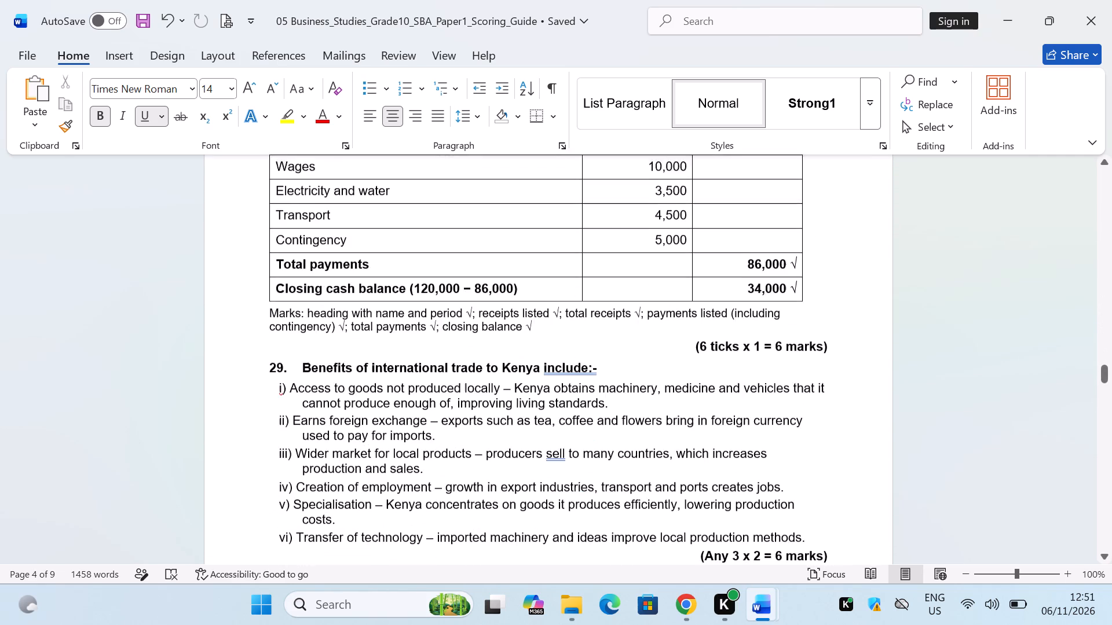
pyautogui.scroll(-13, 505, 416)
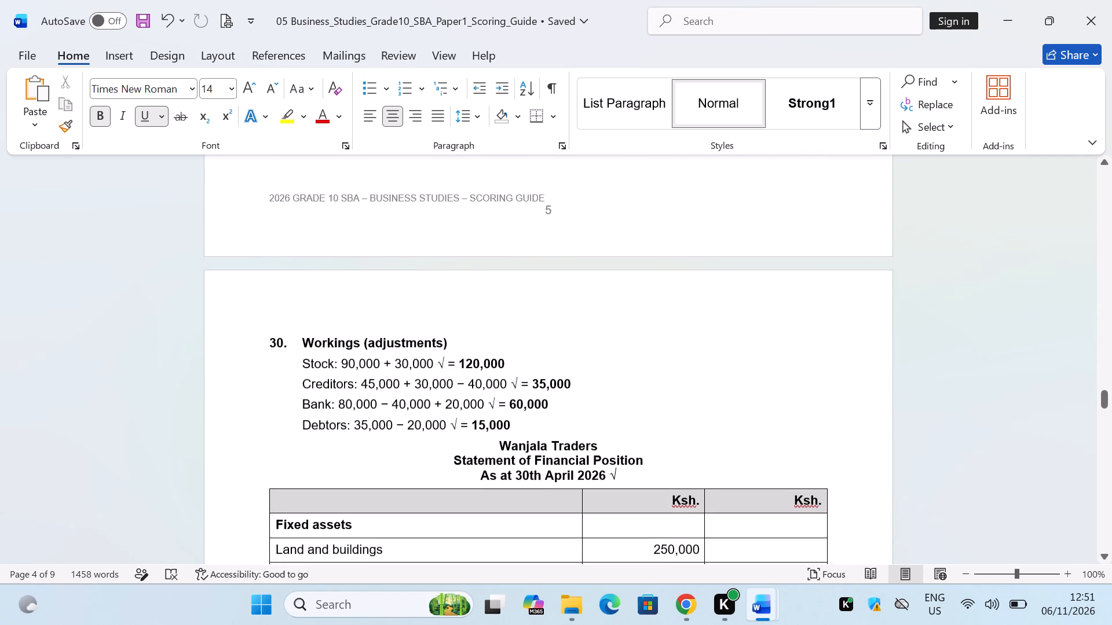
pyautogui.scroll(-5, 505, 416)
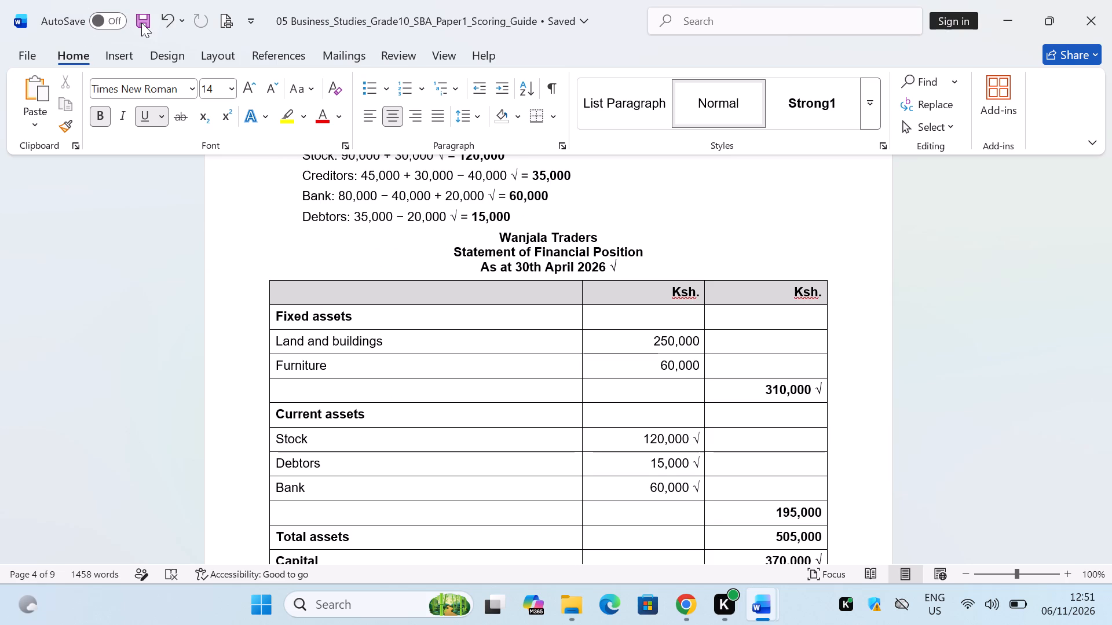
# Save and close the Paper 1 scoring guide and the Paper 1 question paper.
pyautogui.click(141, 23)
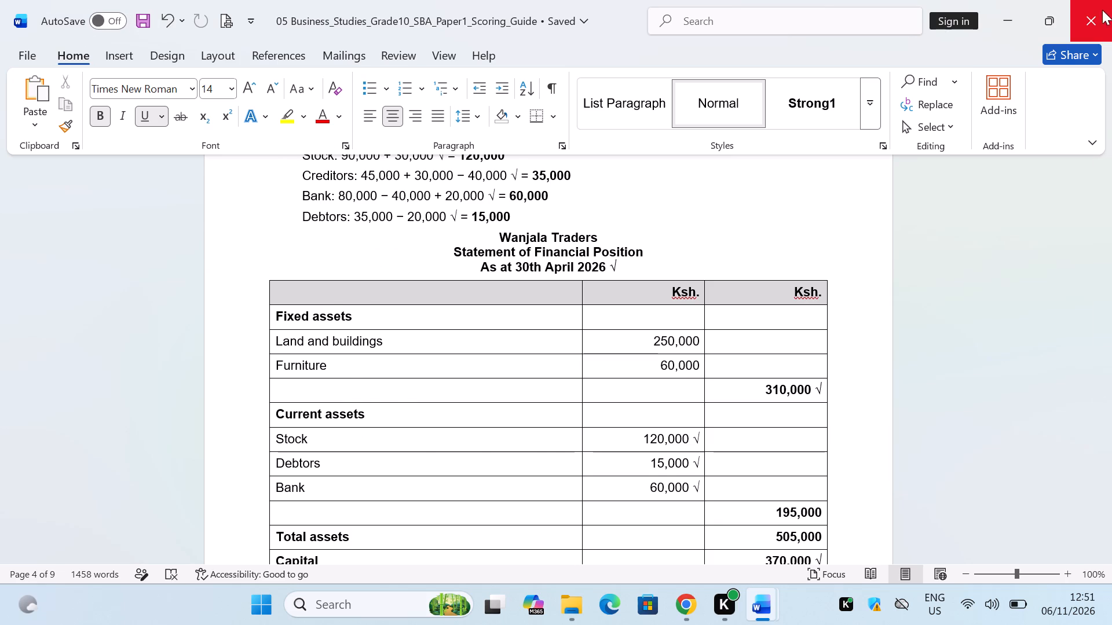
pyautogui.click(1101, 8)
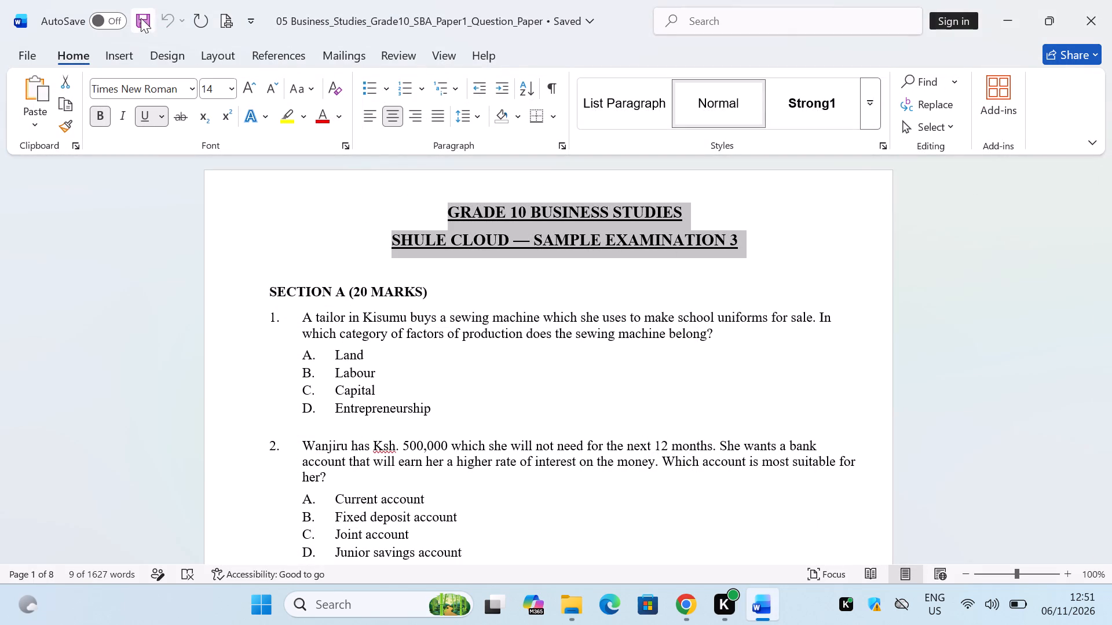
pyautogui.click(143, 10)
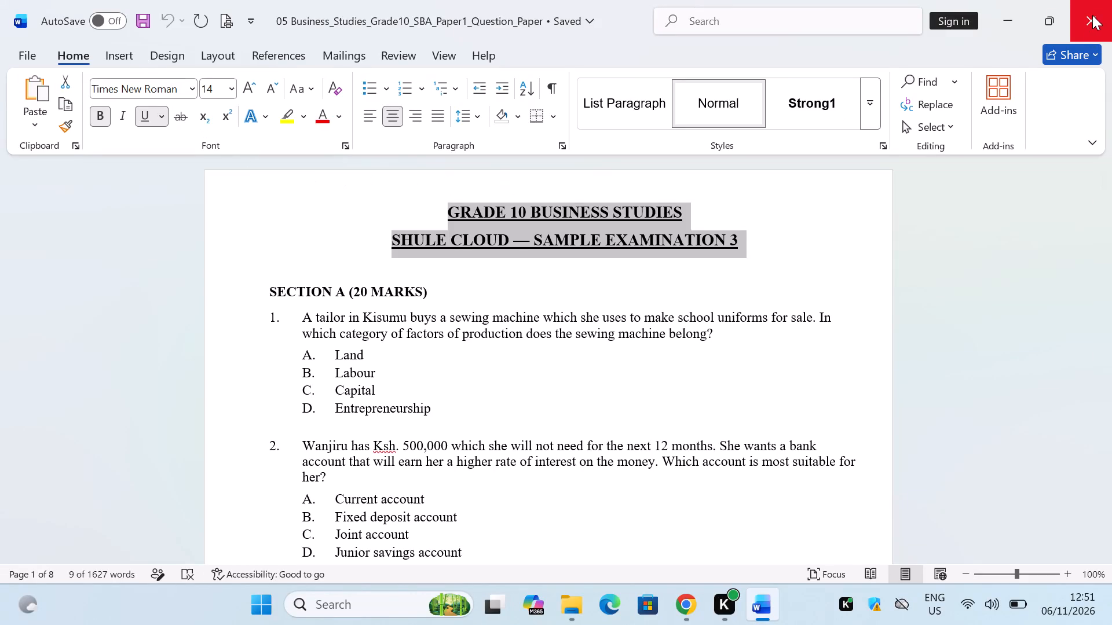
pyautogui.click(1092, 15)
# Reopen the Paper 1 question paper from the Exams 1 folder, check its first page and close it.
pyautogui.click(300, 225)
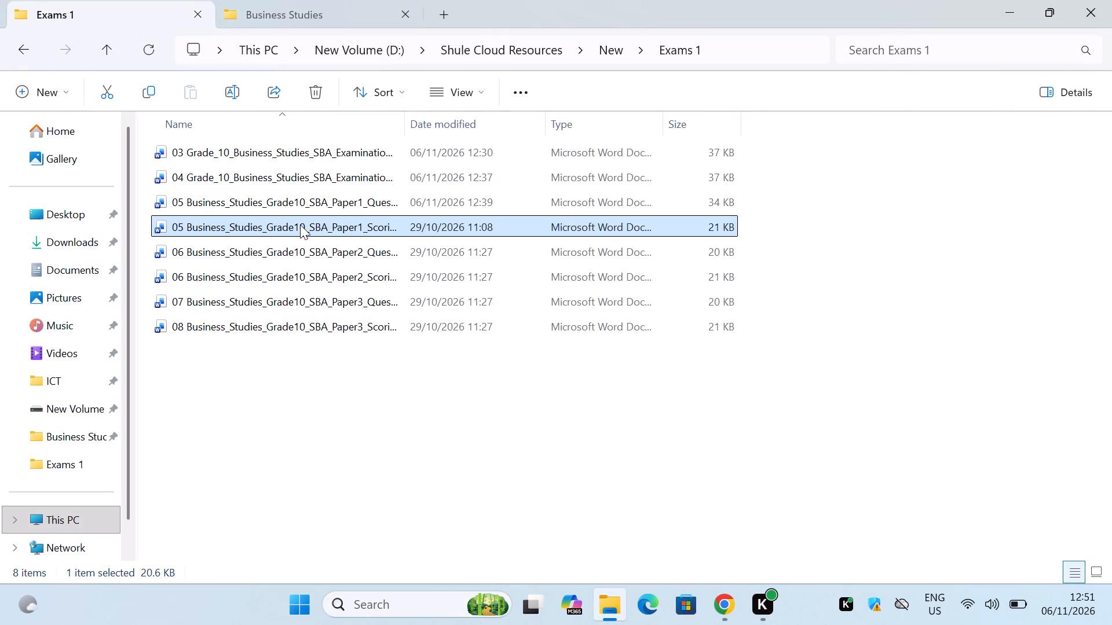
pyautogui.doubleClick(300, 203)
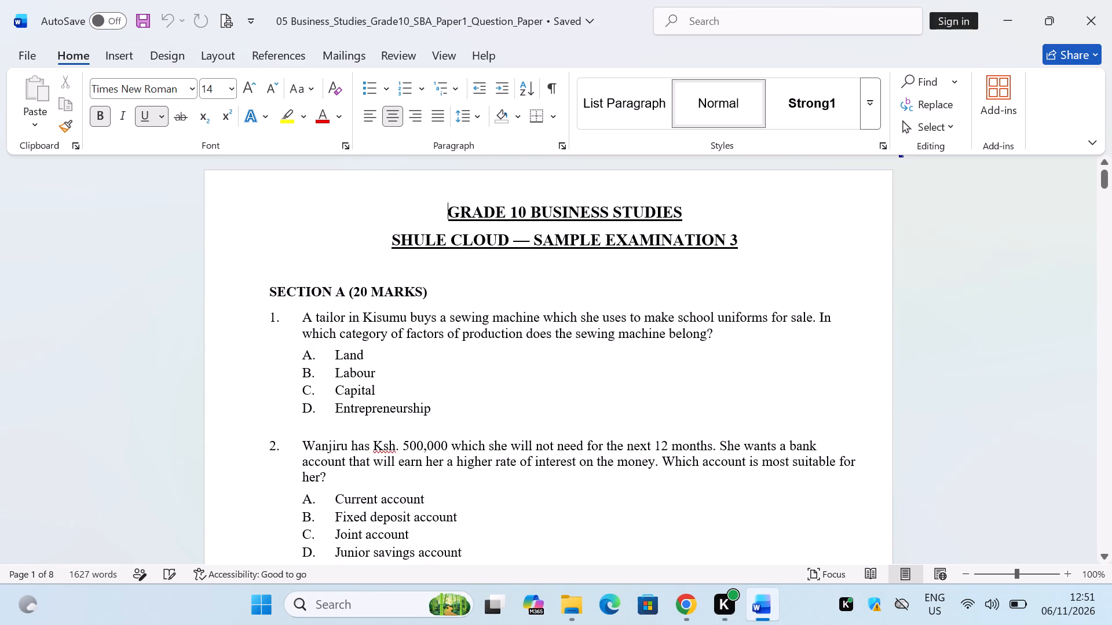
pyautogui.click(1089, 9)
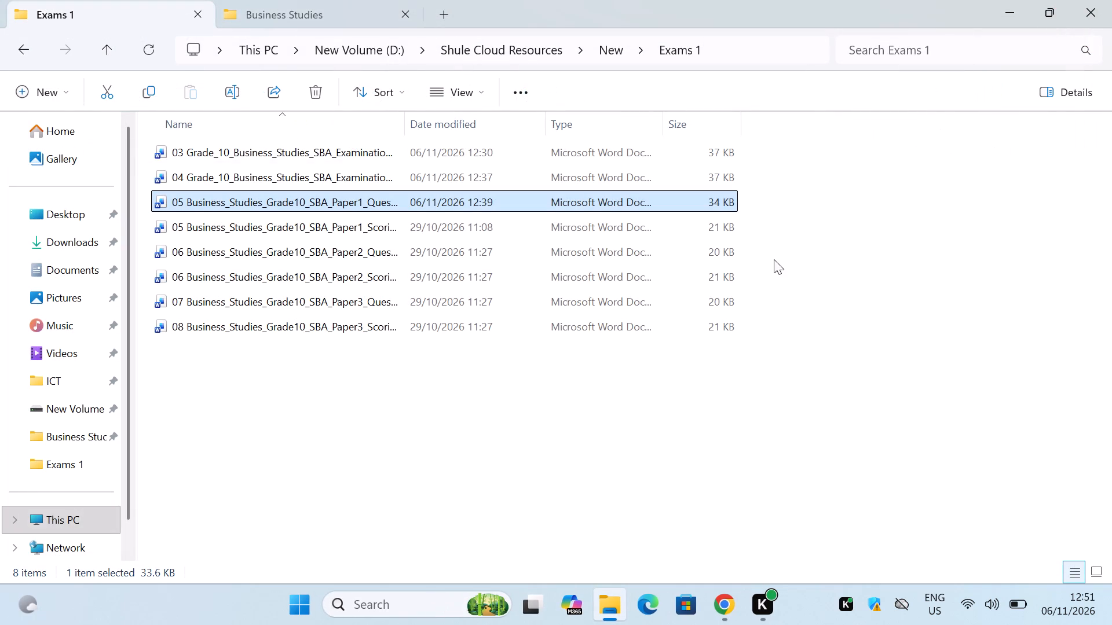
# Switch to the Business Studies folder under Upload to view its existing files.
pyautogui.click(309, 9)
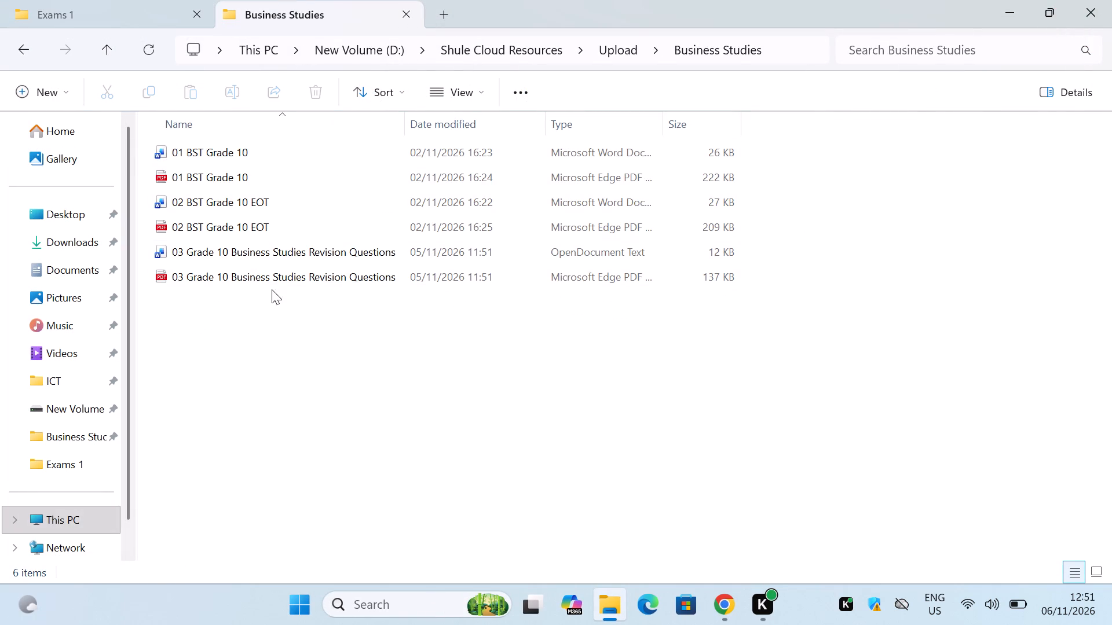
pyautogui.click(304, 349)
# Open the Paper 1 and Paper 2 question papers from the Exams 1 folder and enable editing on Paper 2.
pyautogui.click(107, 16)
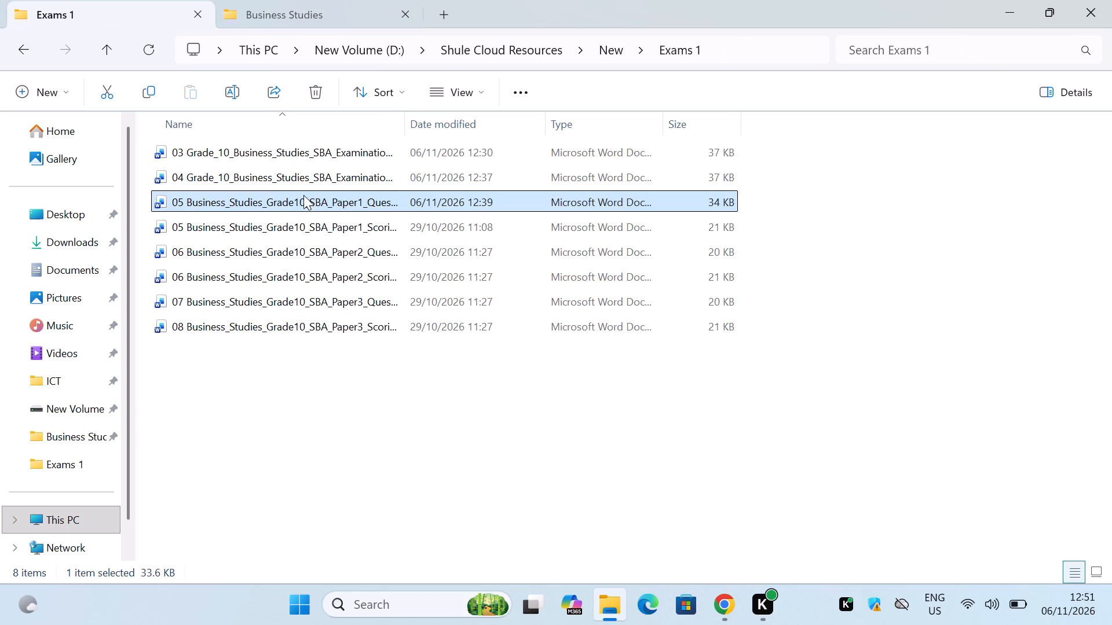
pyautogui.doubleClick(302, 201)
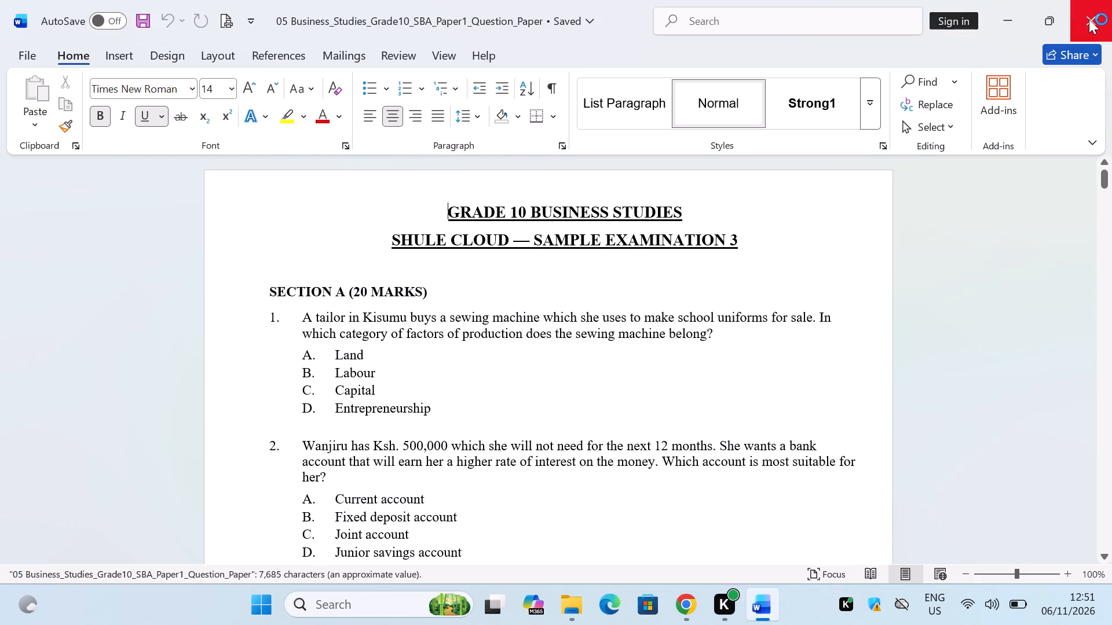
pyautogui.click(1011, 16)
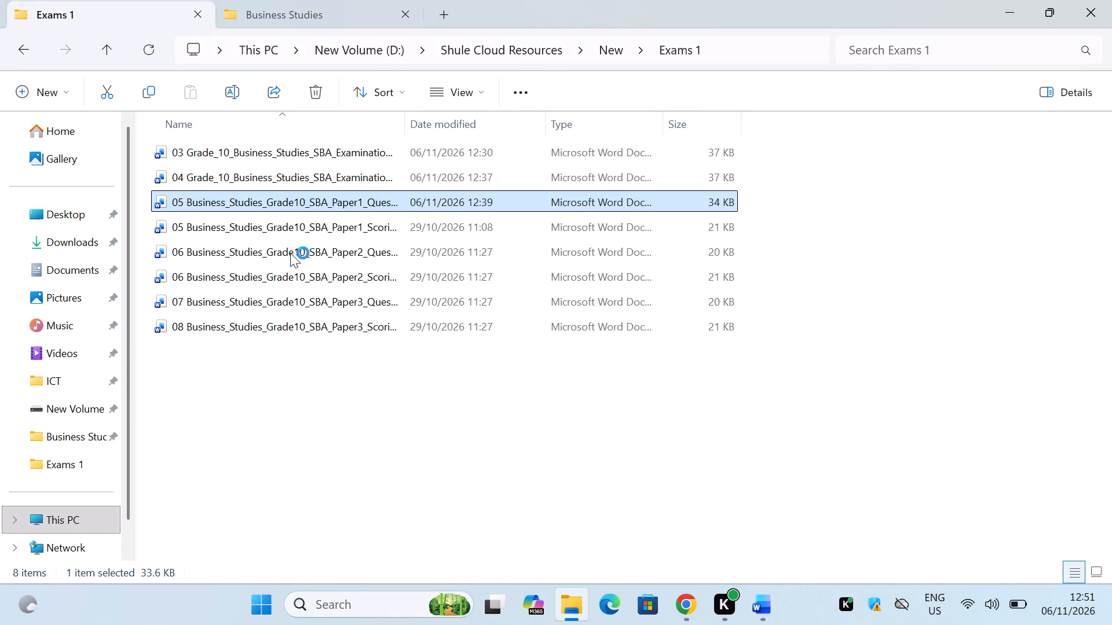
pyautogui.doubleClick(290, 253)
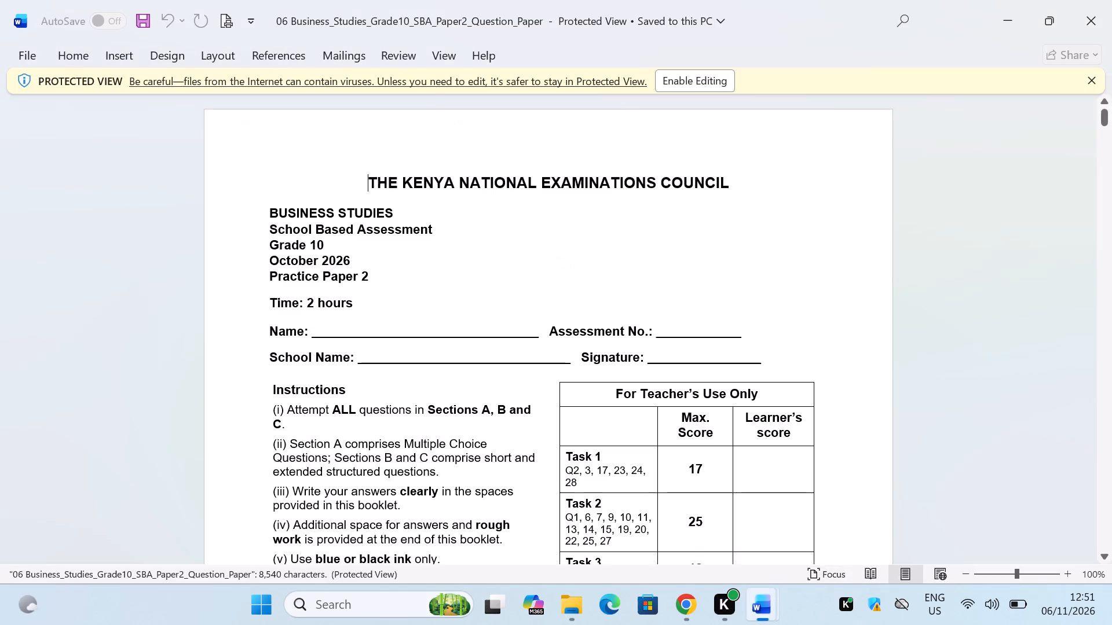
pyautogui.click(678, 82)
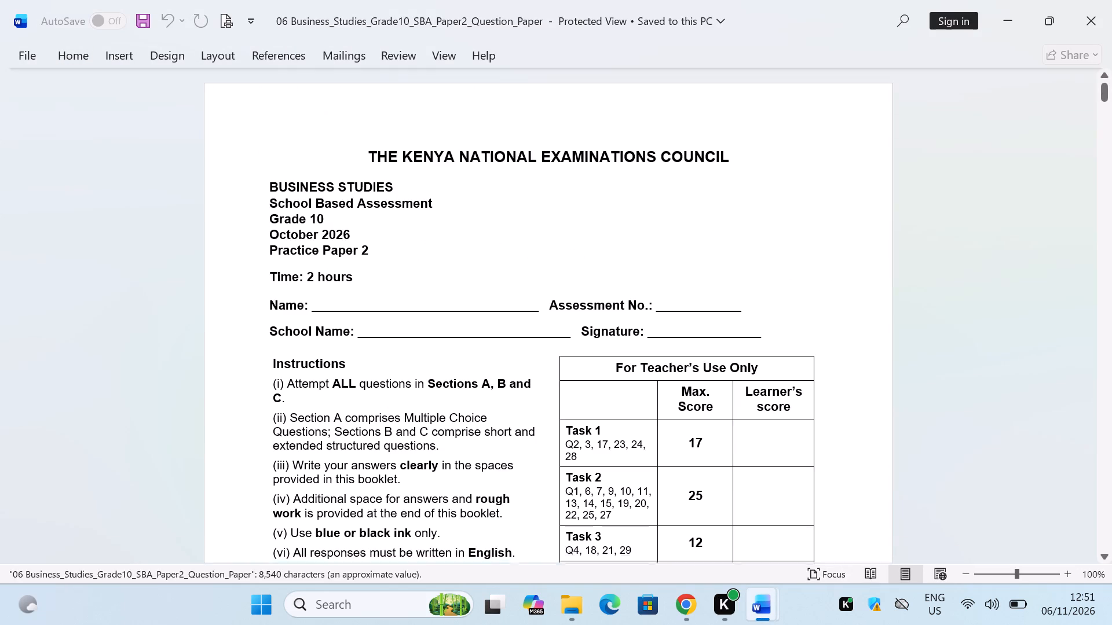
# Delete the Kenya National Examinations Council cover page and the blank space before Section A in the Paper 2 question paper.
pyautogui.click(248, 233)
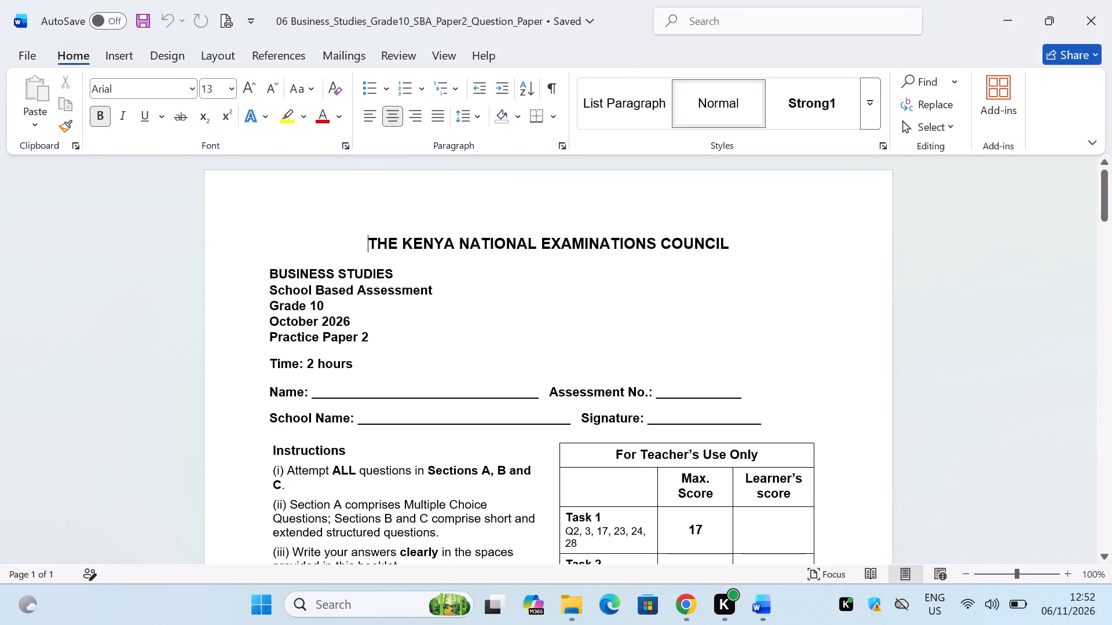
pyautogui.scroll(-5, 349, 327)
pyautogui.scroll(-4, 423, 402)
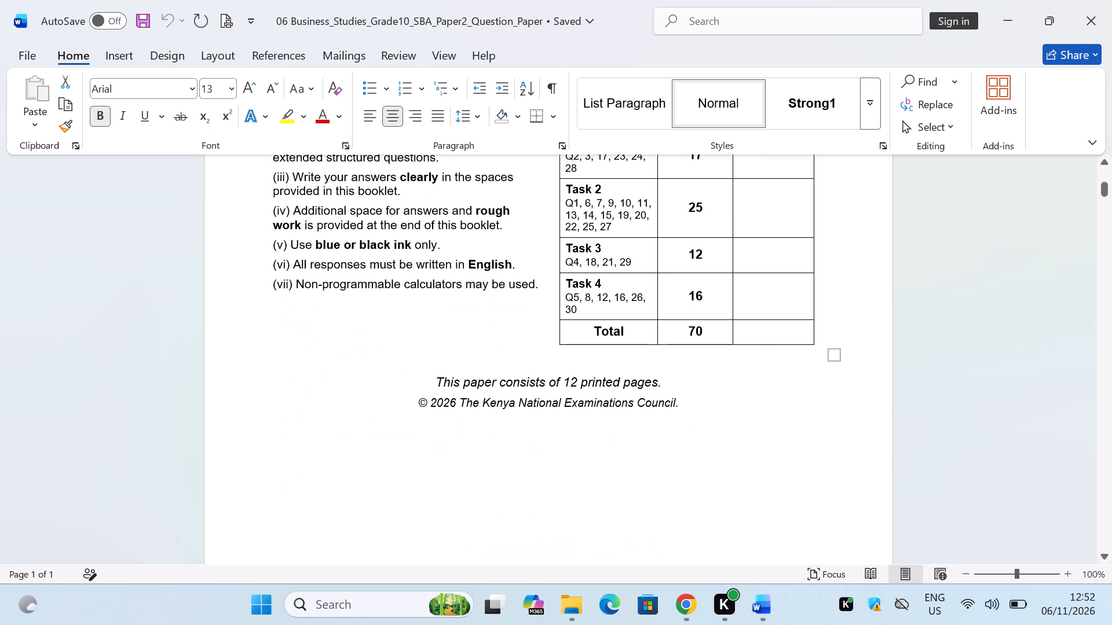
pyautogui.keyDown('shift'); pyautogui.click(782, 414); pyautogui.keyUp('shift')
pyautogui.press('BackSpace')
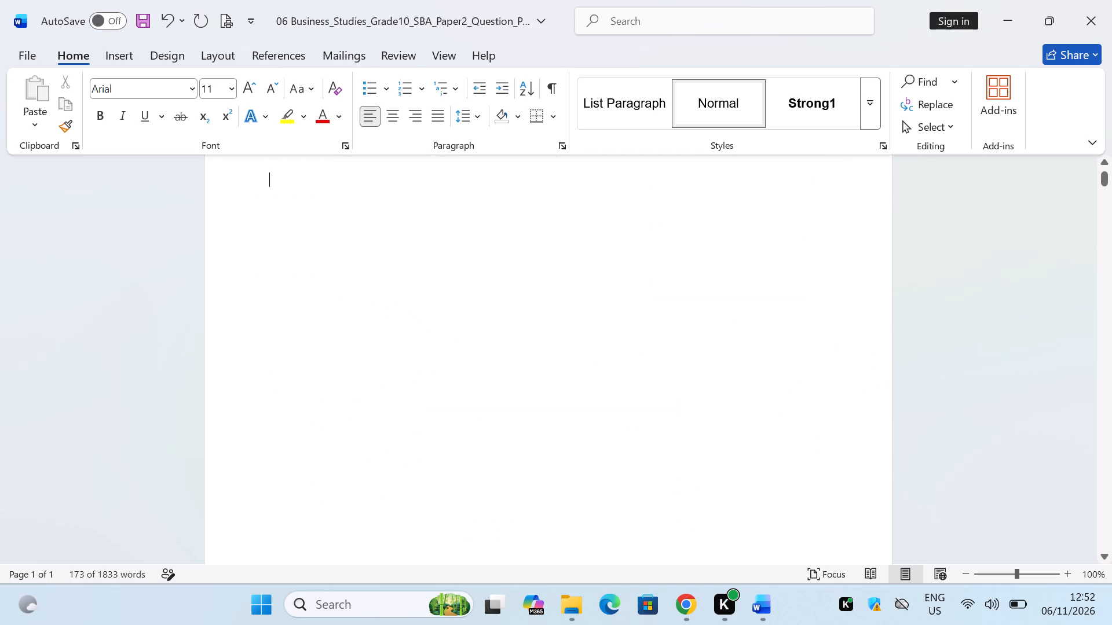
pyautogui.press('Delete')
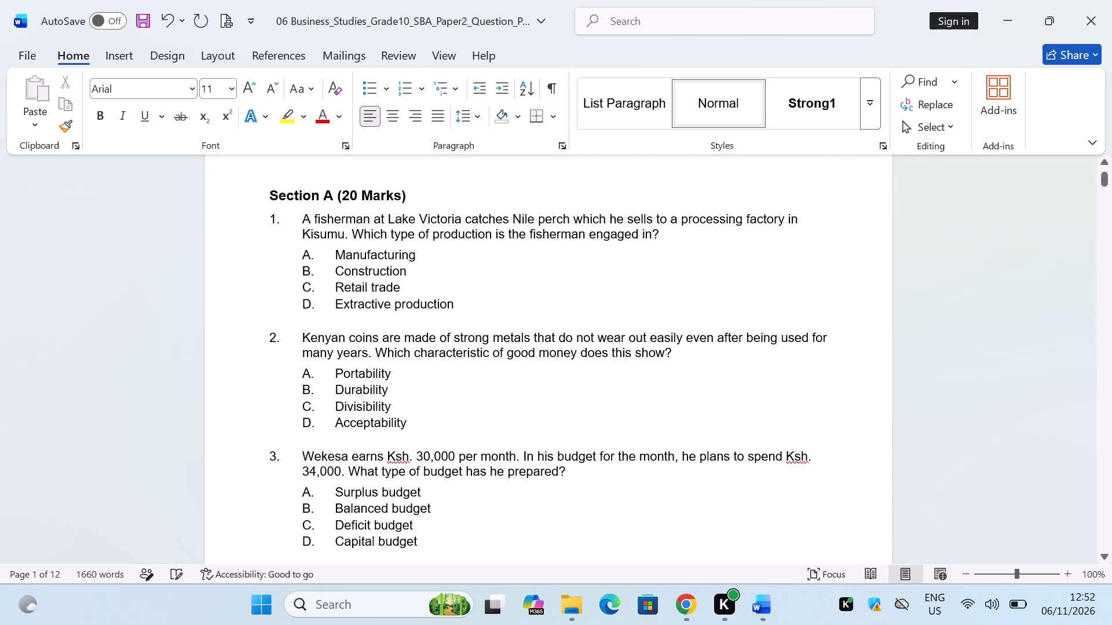
# Copy the two-line Grade 10 Business Studies, Shule Cloud sample examination title from Paper 1 to above Section A in Paper 2.
pyautogui.scroll(4, 772, 501)
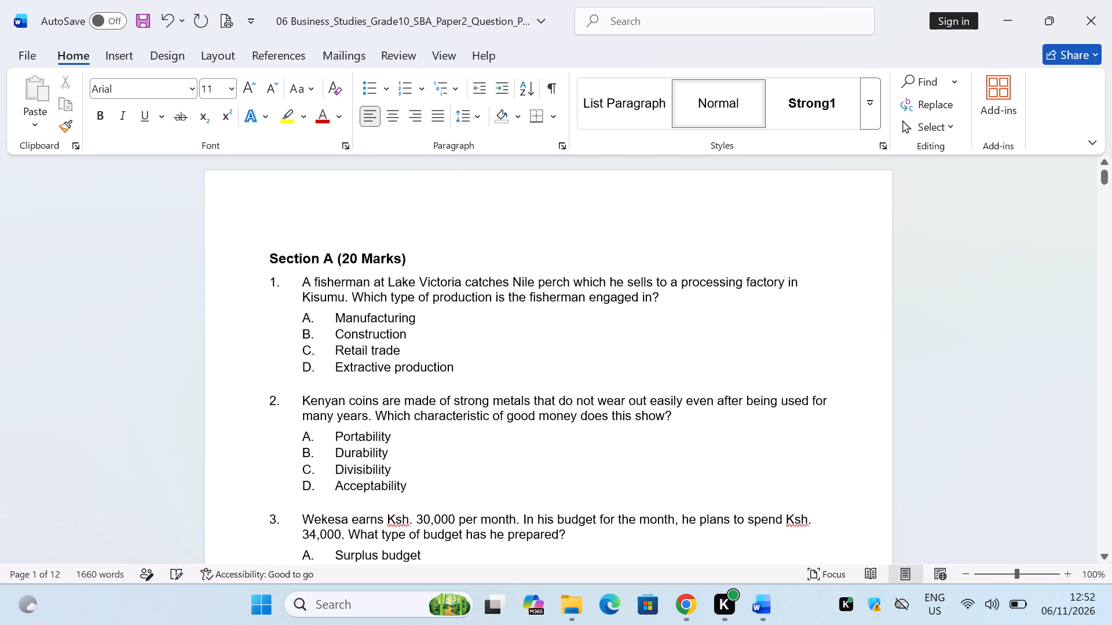
pyautogui.hotkey('ctrl', 'v')
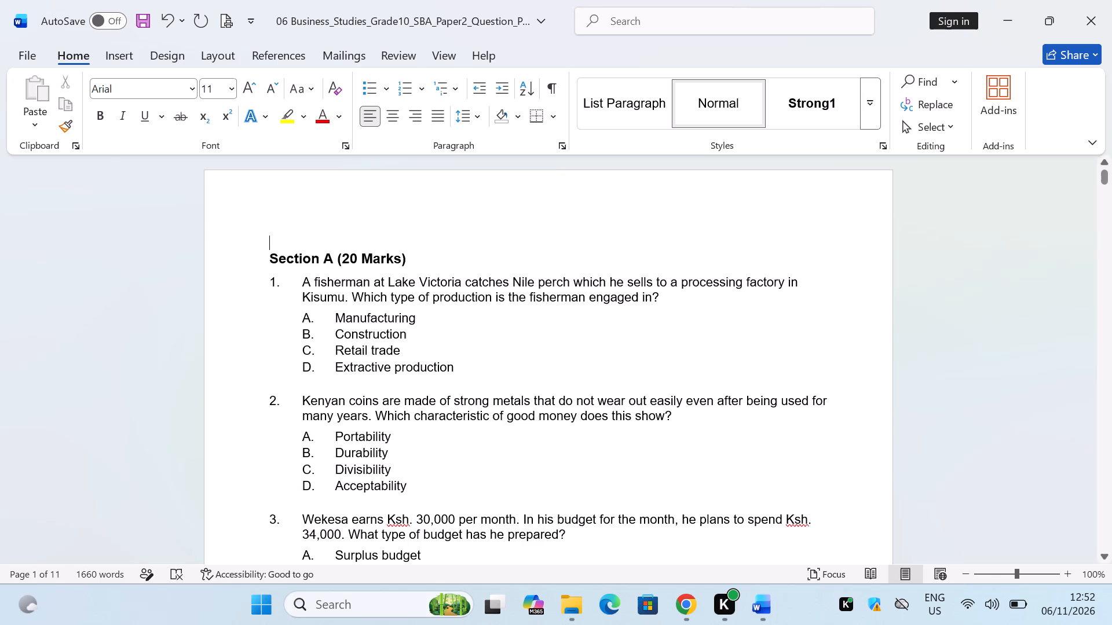
pyautogui.click(763, 594)
pyautogui.click(664, 535)
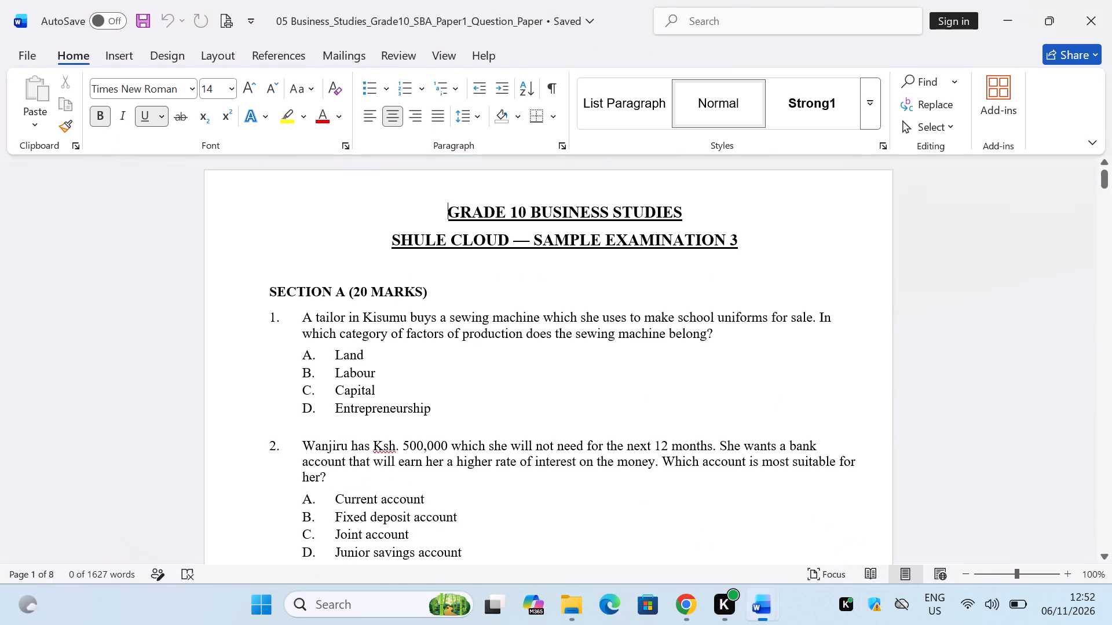
pyautogui.moveTo(218, 244); pyautogui.dragTo(221, 232)
pyautogui.moveTo(221, 232); pyautogui.dragTo(225, 208)
pyautogui.rightClick(520, 212)
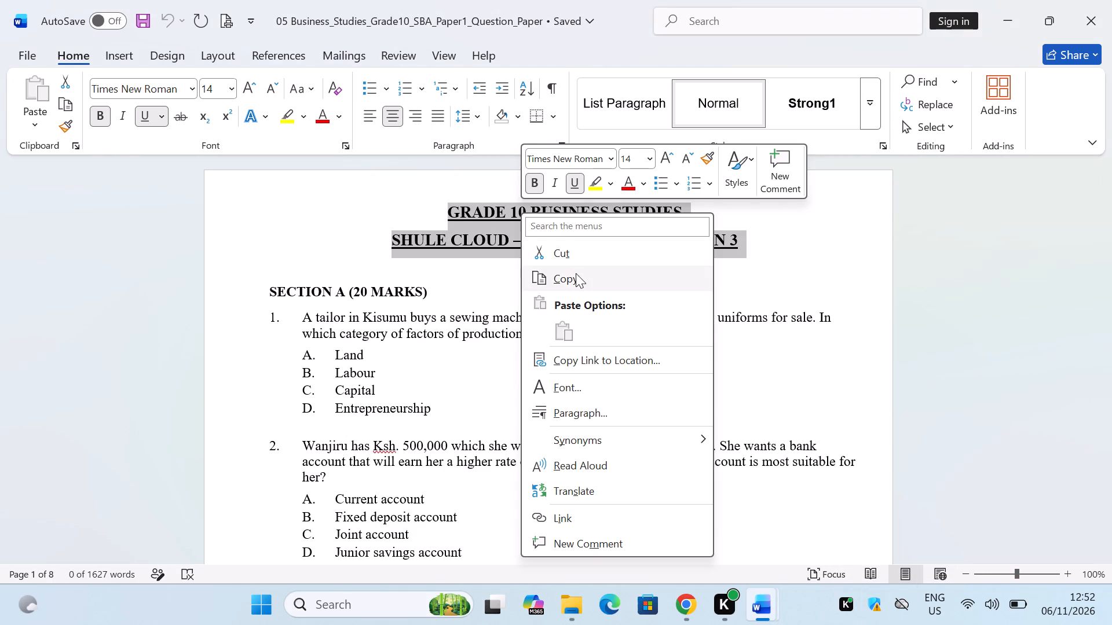
pyautogui.click(575, 282)
pyautogui.click(767, 606)
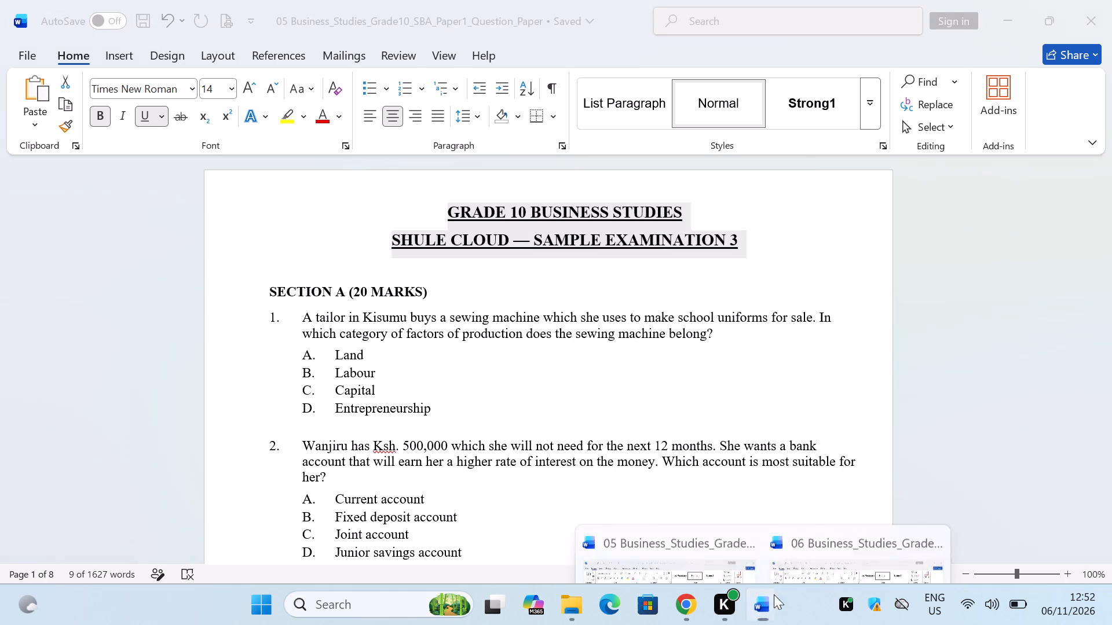
pyautogui.click(820, 548)
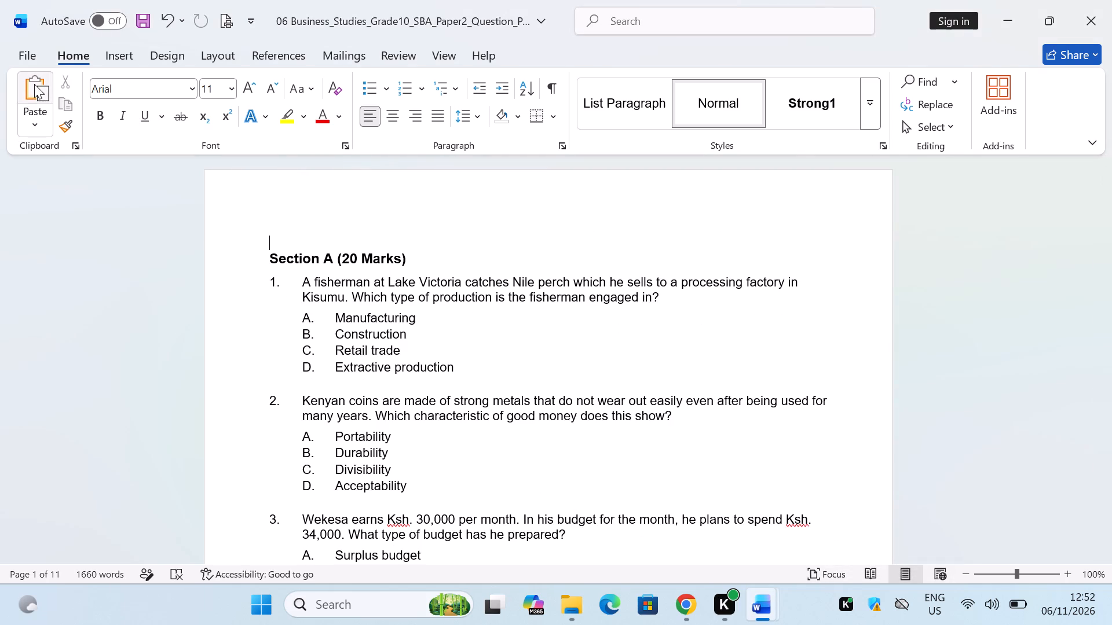
pyautogui.click(34, 84)
pyautogui.click(748, 269)
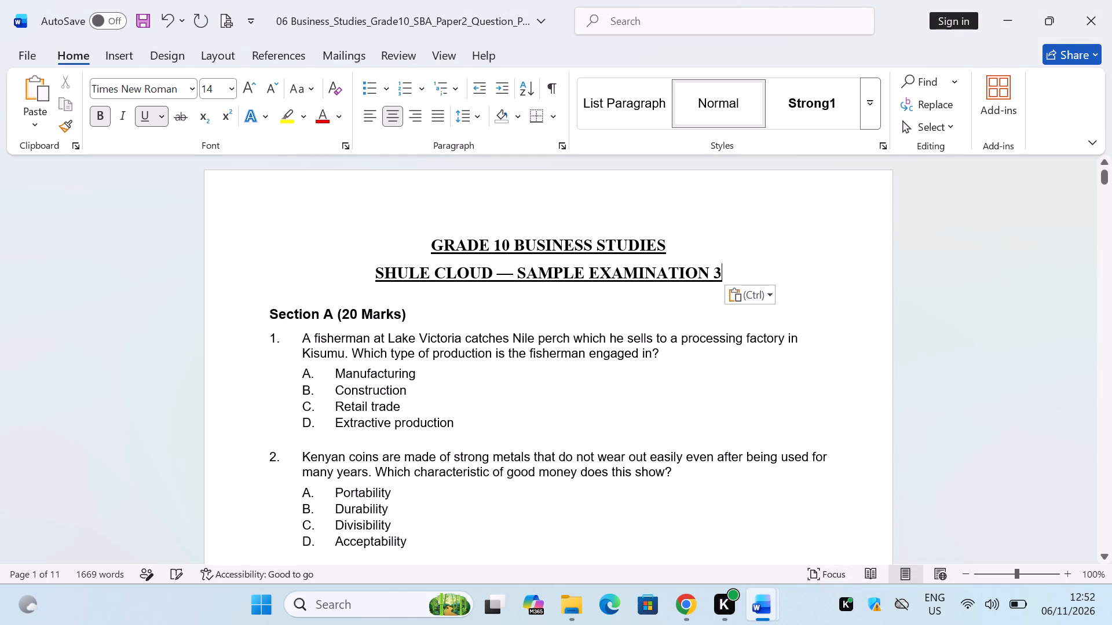
# Change the sample examination number in the Paper 2 title to 4.
pyautogui.press('BackSpace')
pyautogui.press('4')
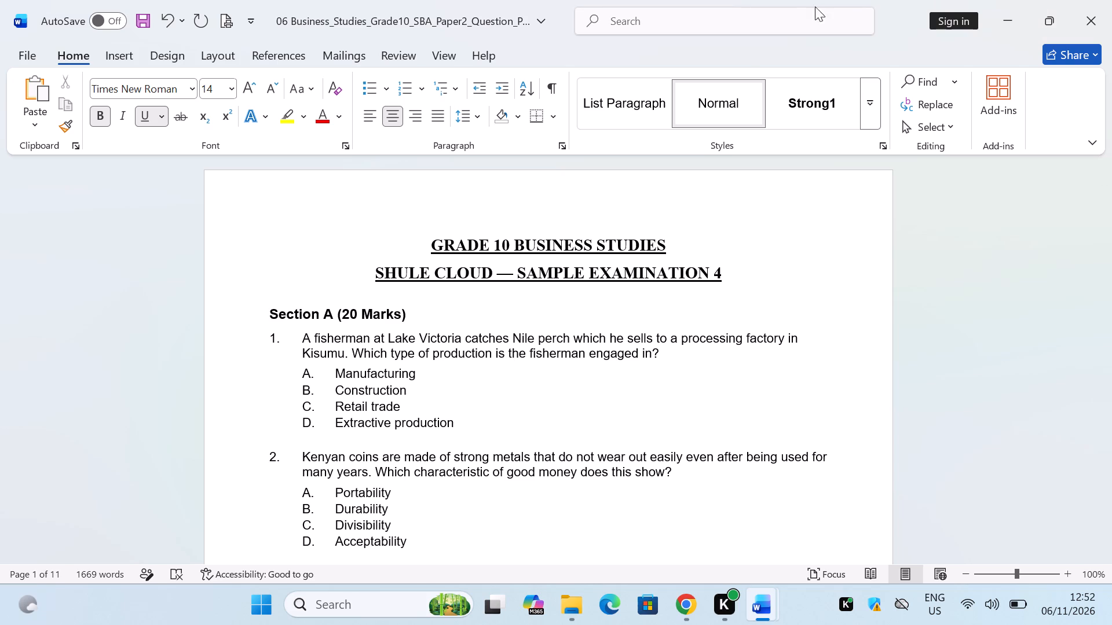
# Review the title, Section A questions 1 to 6 and the footer on the first page of the Paper 2 question paper.
pyautogui.scroll(5, 622, 409)
pyautogui.scroll(-1, 621, 405)
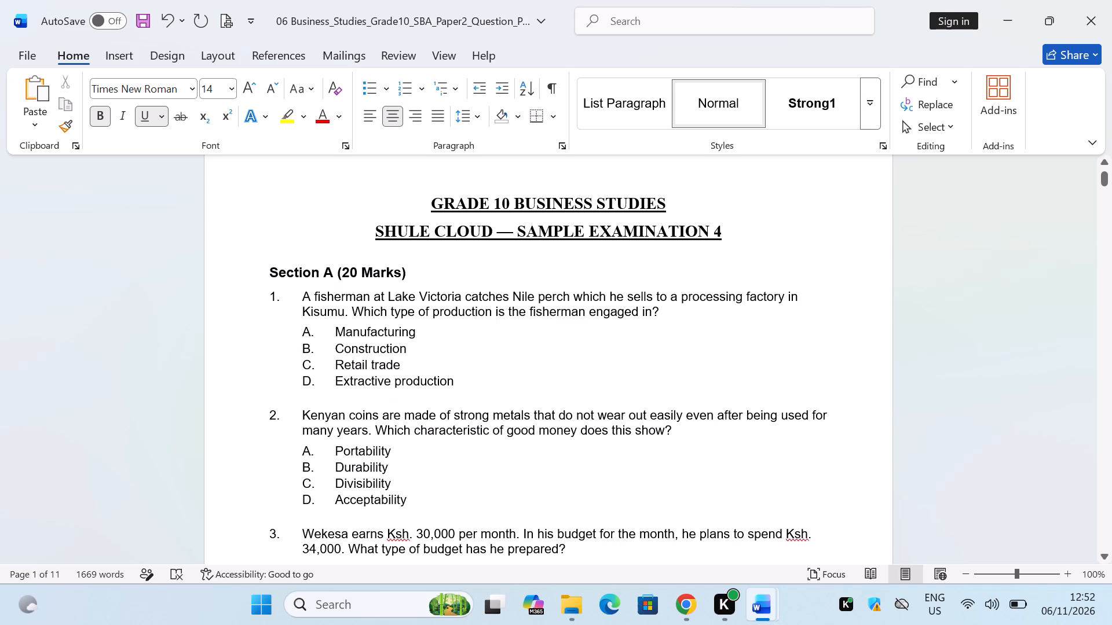
pyautogui.scroll(-1, 621, 405)
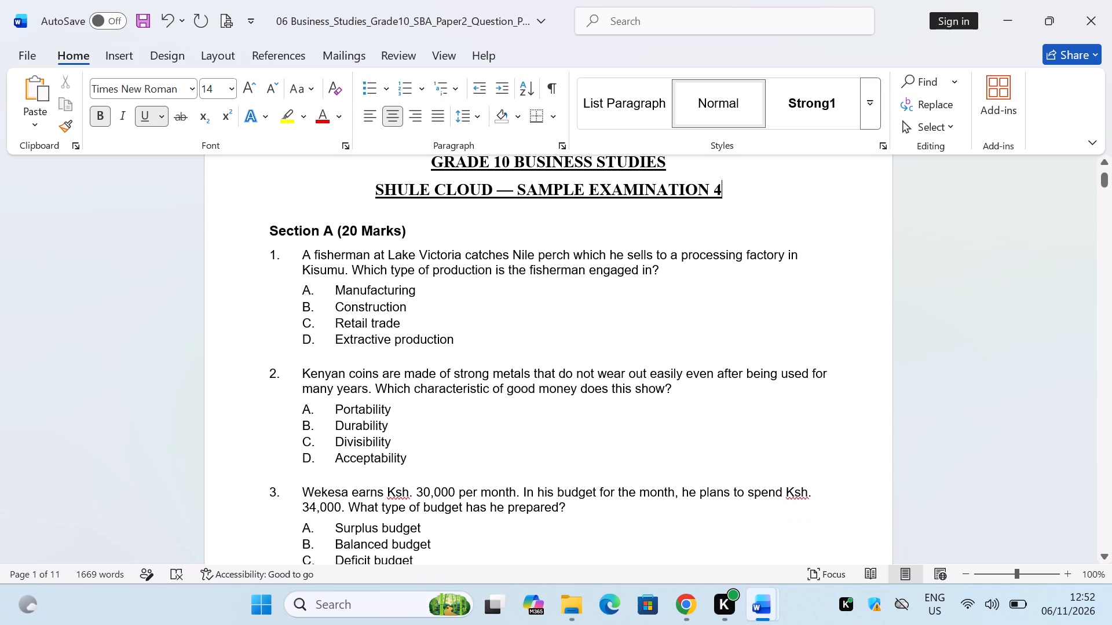
pyautogui.scroll(1, 621, 405)
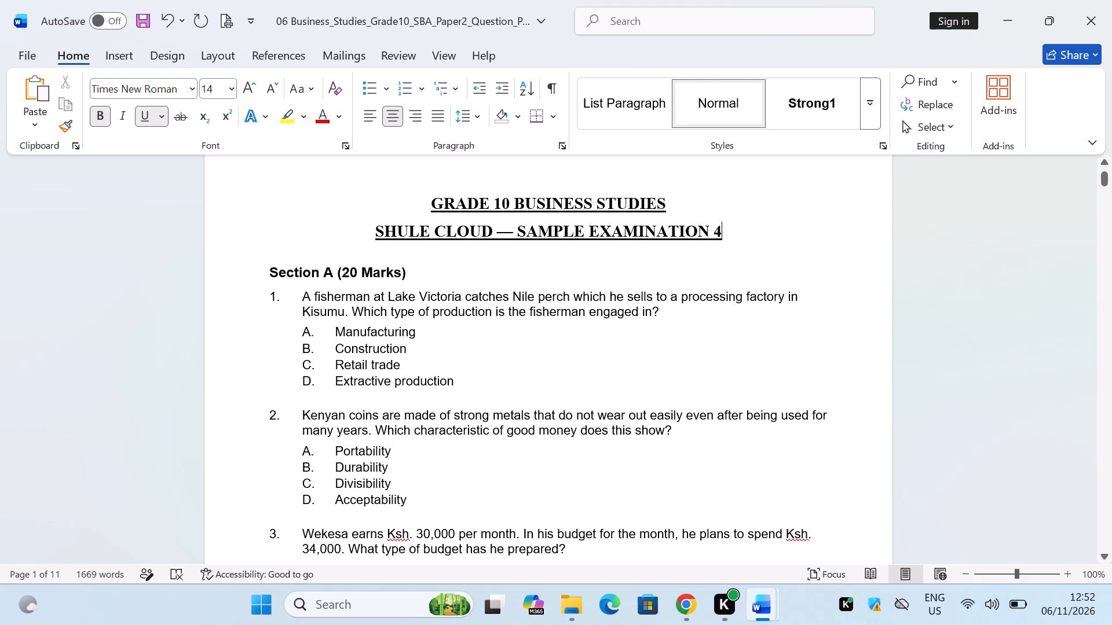
pyautogui.scroll(-1, 621, 404)
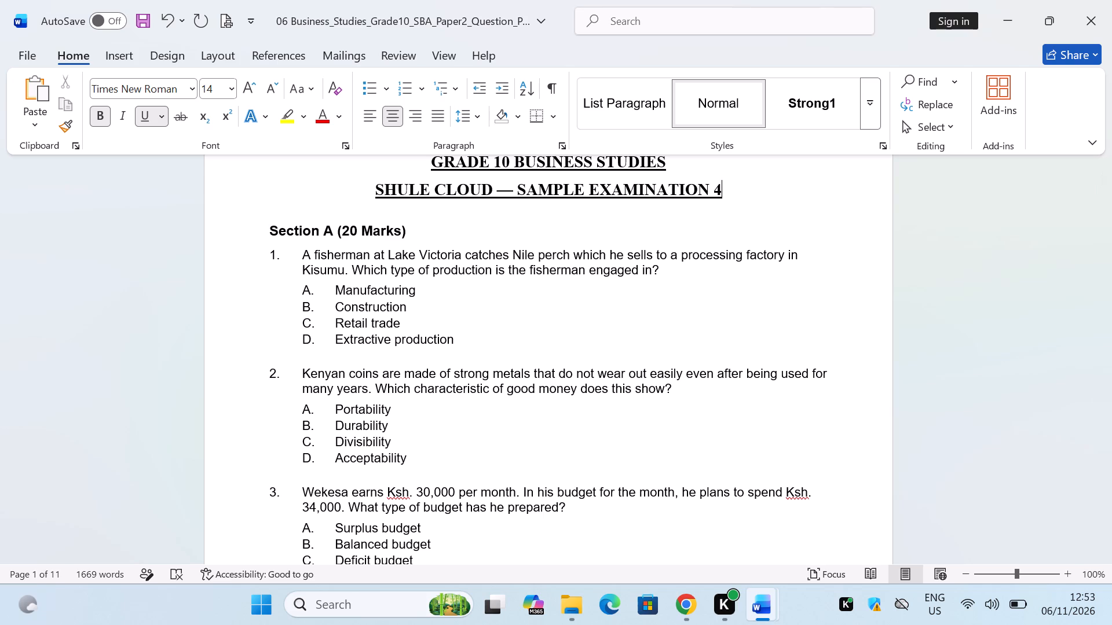
pyautogui.scroll(-1, 481, 286)
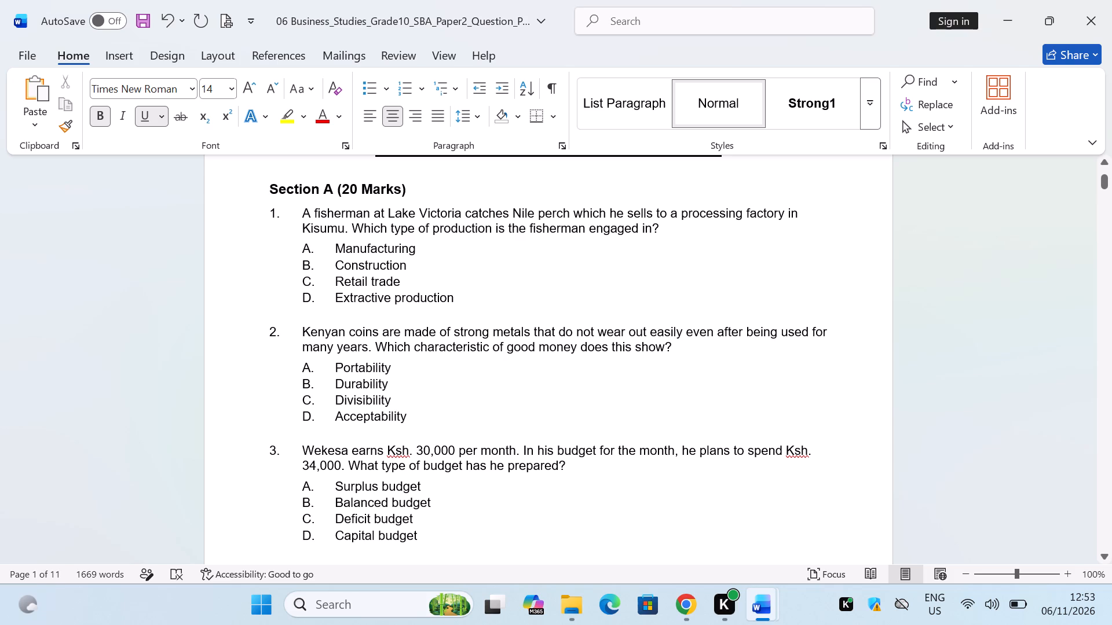
pyautogui.scroll(-1, 678, 307)
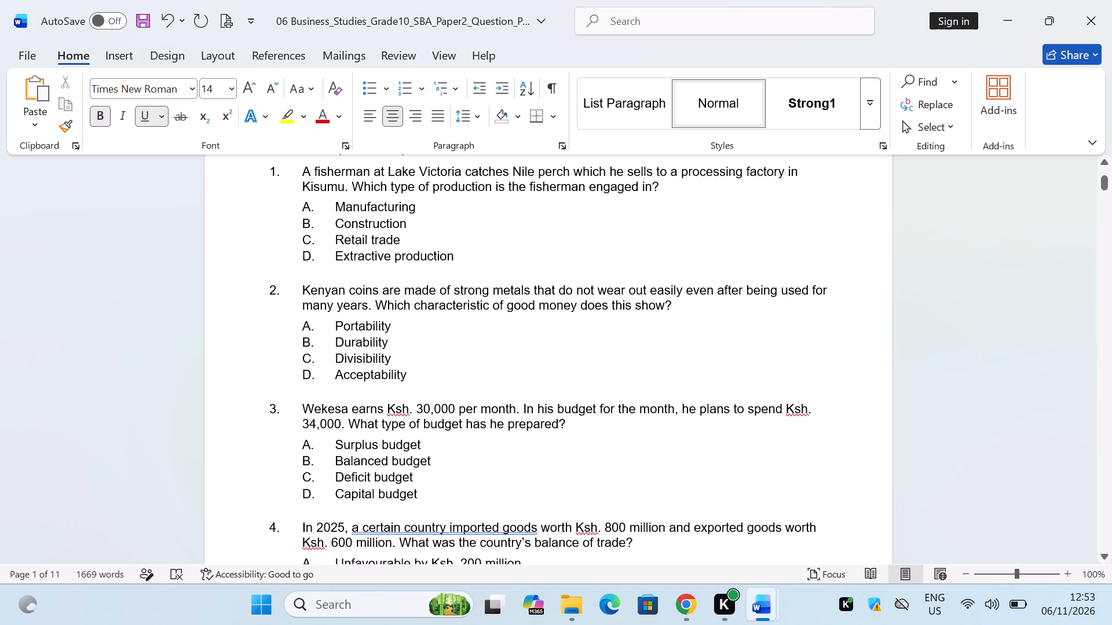
pyautogui.scroll(-2, 702, 280)
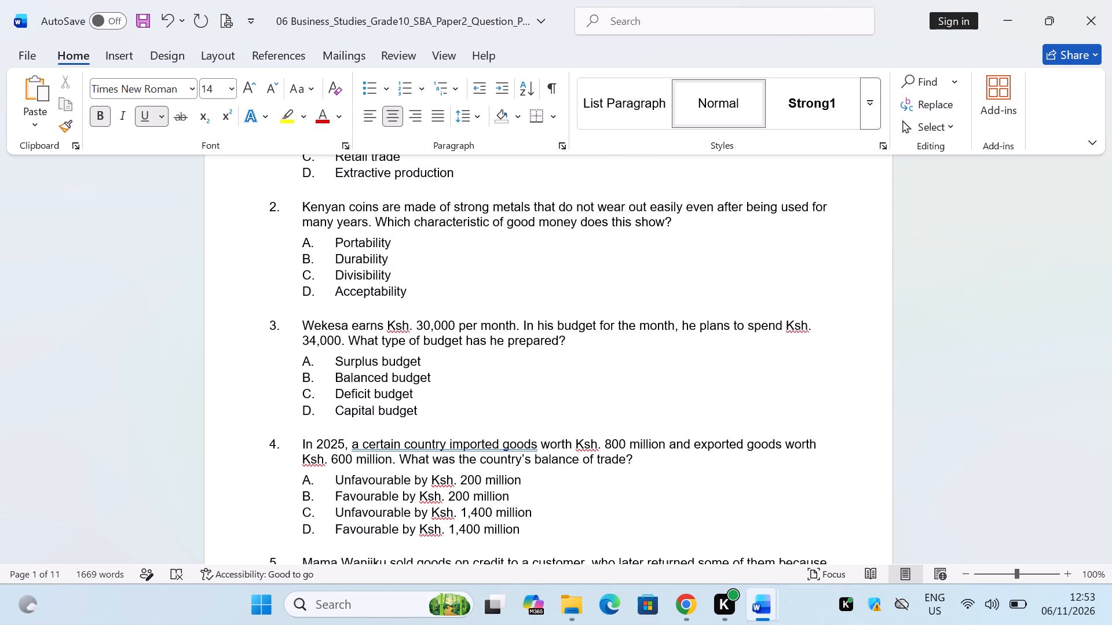
pyautogui.scroll(-1, 702, 263)
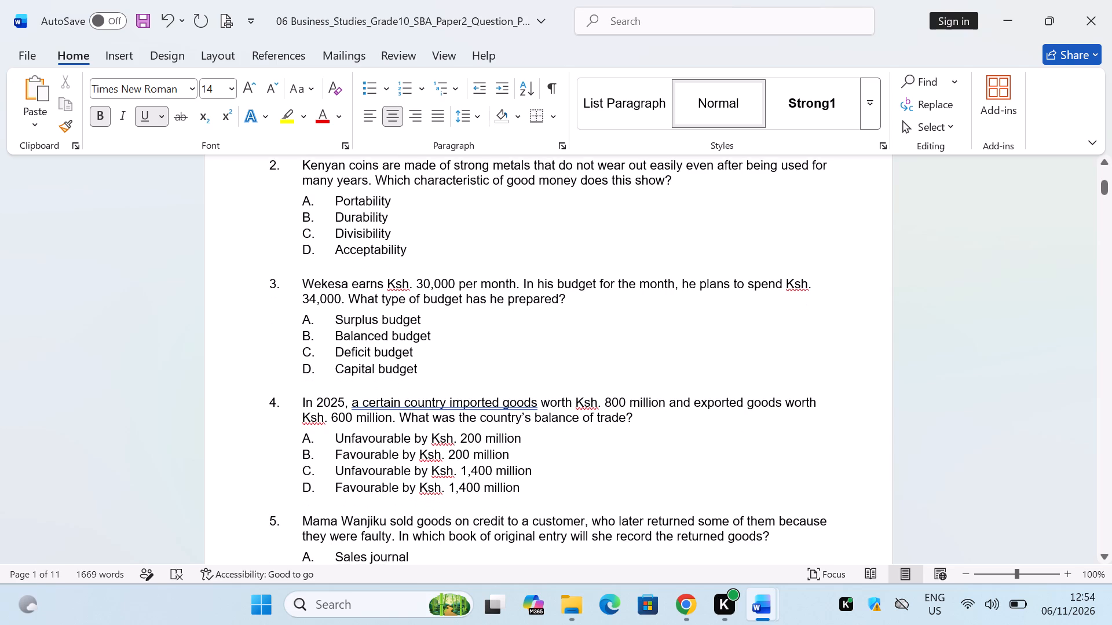
pyautogui.scroll(-2, 702, 244)
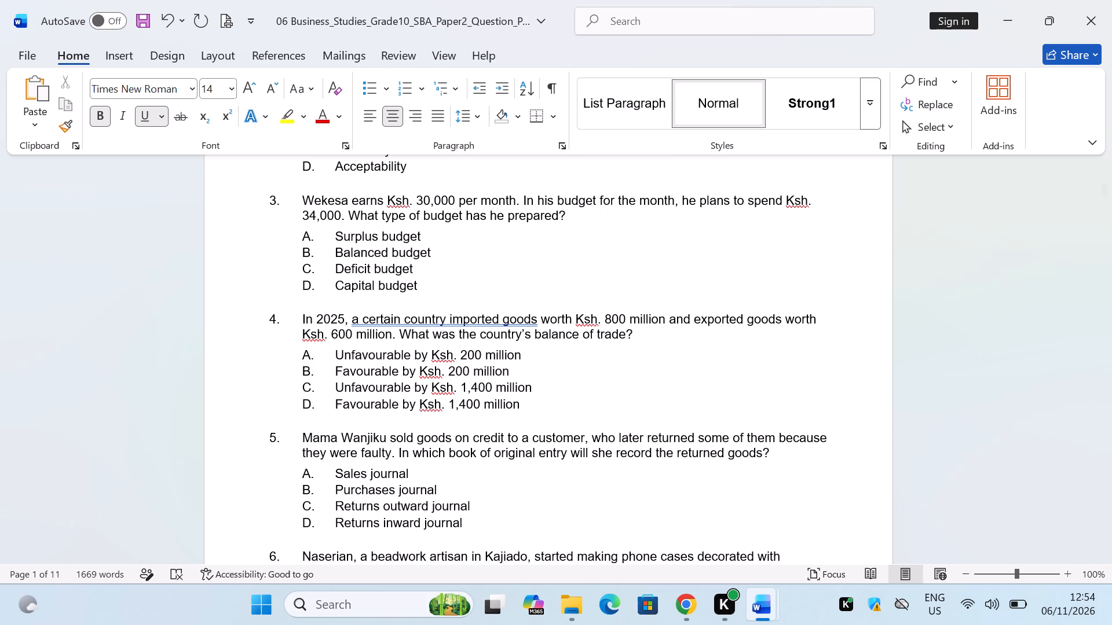
pyautogui.scroll(-1, 702, 244)
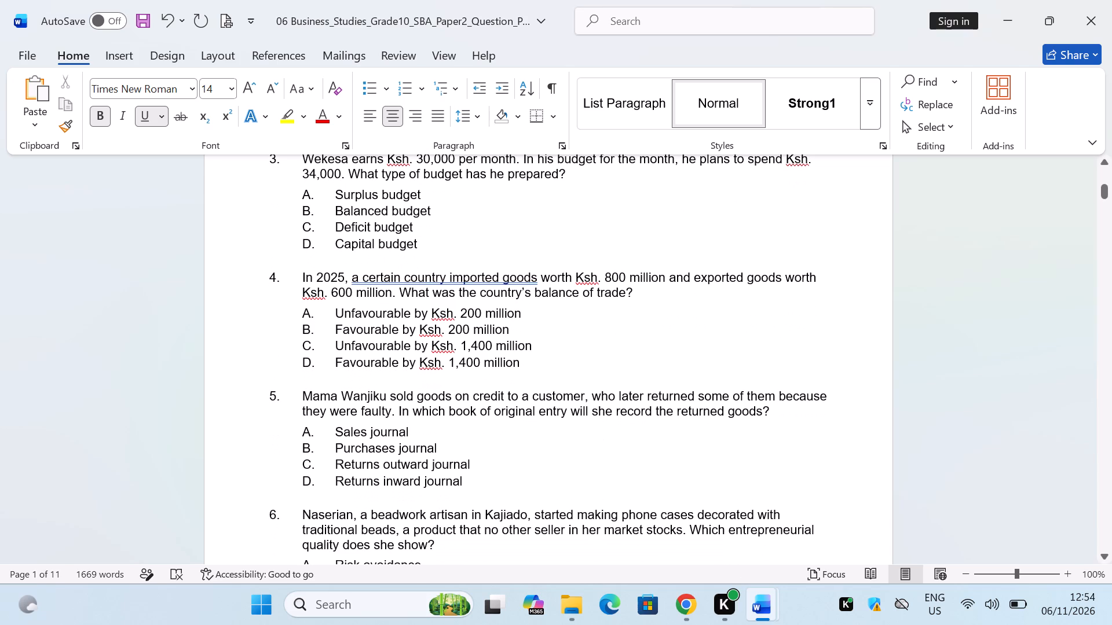
pyautogui.scroll(-2, 702, 244)
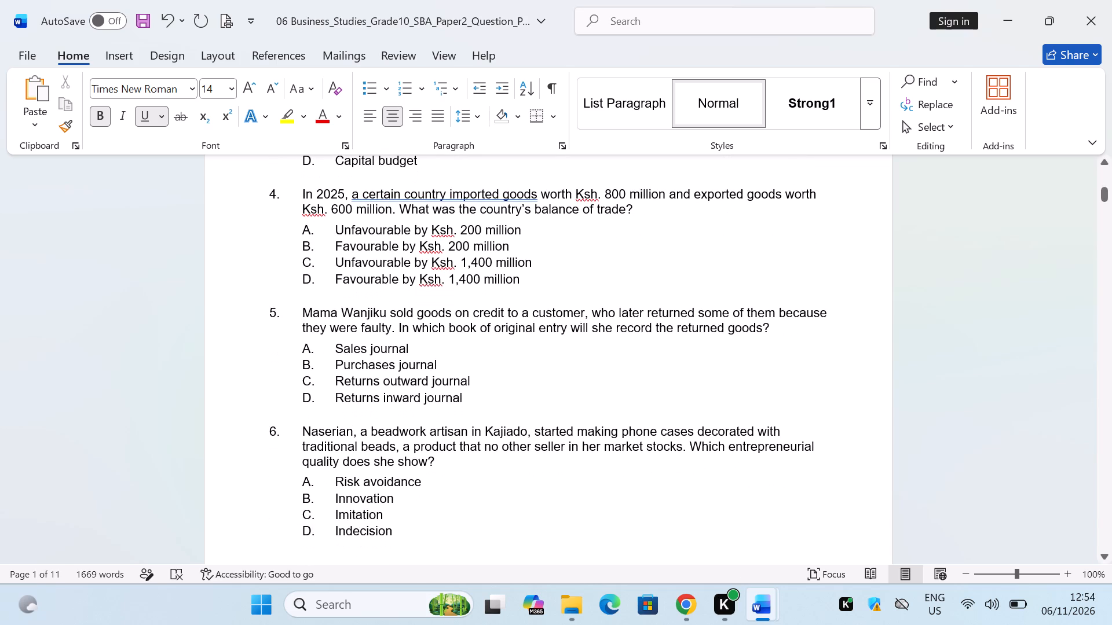
pyautogui.scroll(-3, 702, 244)
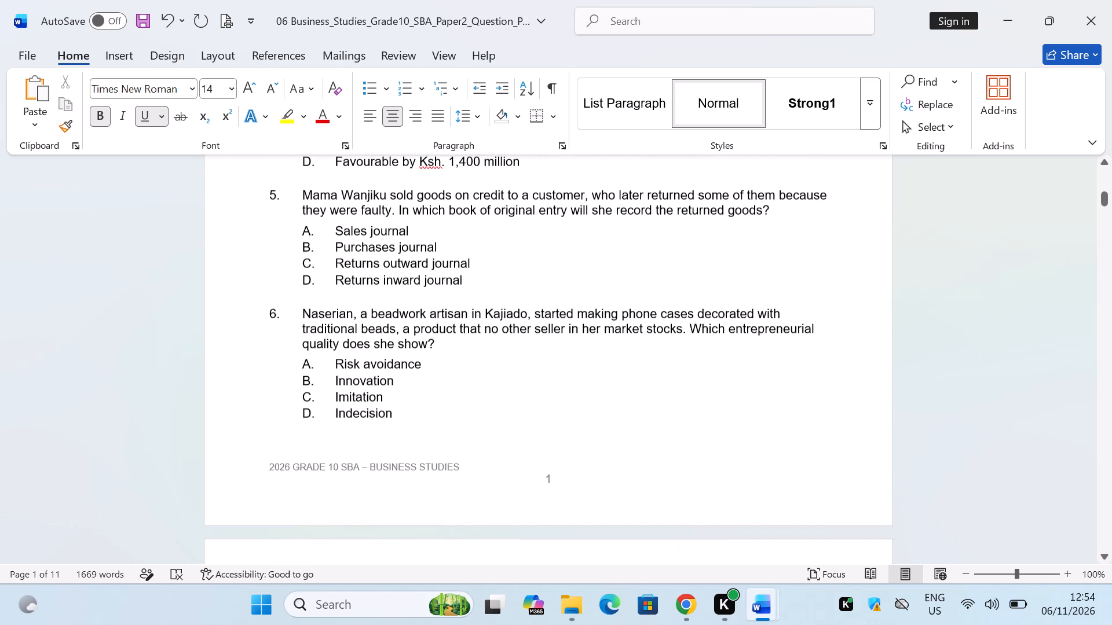
pyautogui.scroll(-2, 702, 244)
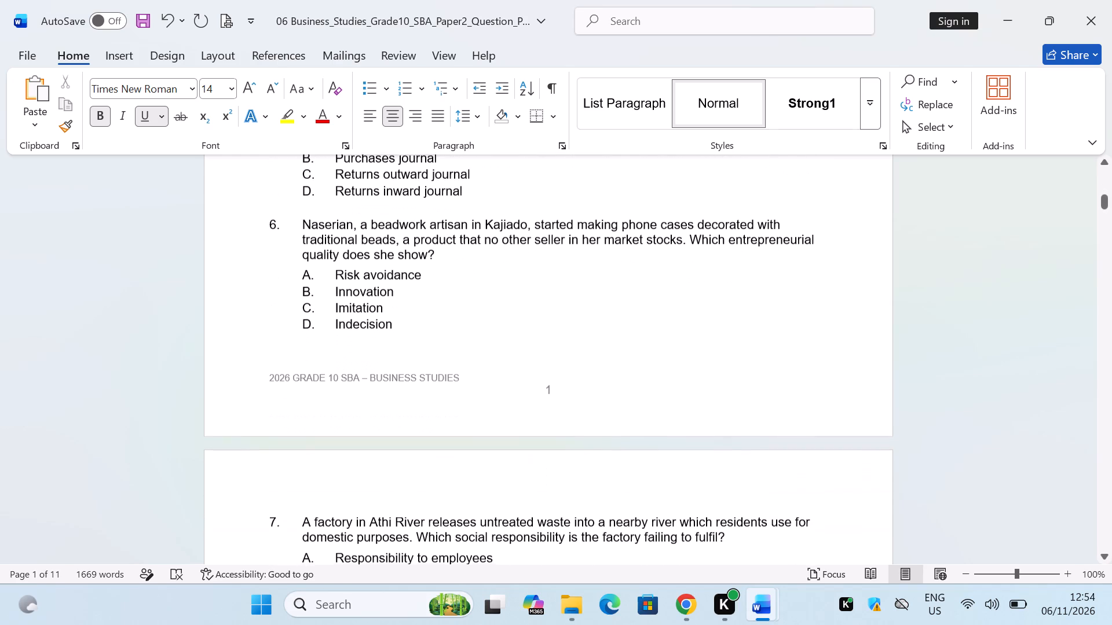
pyautogui.scroll(-1, 702, 244)
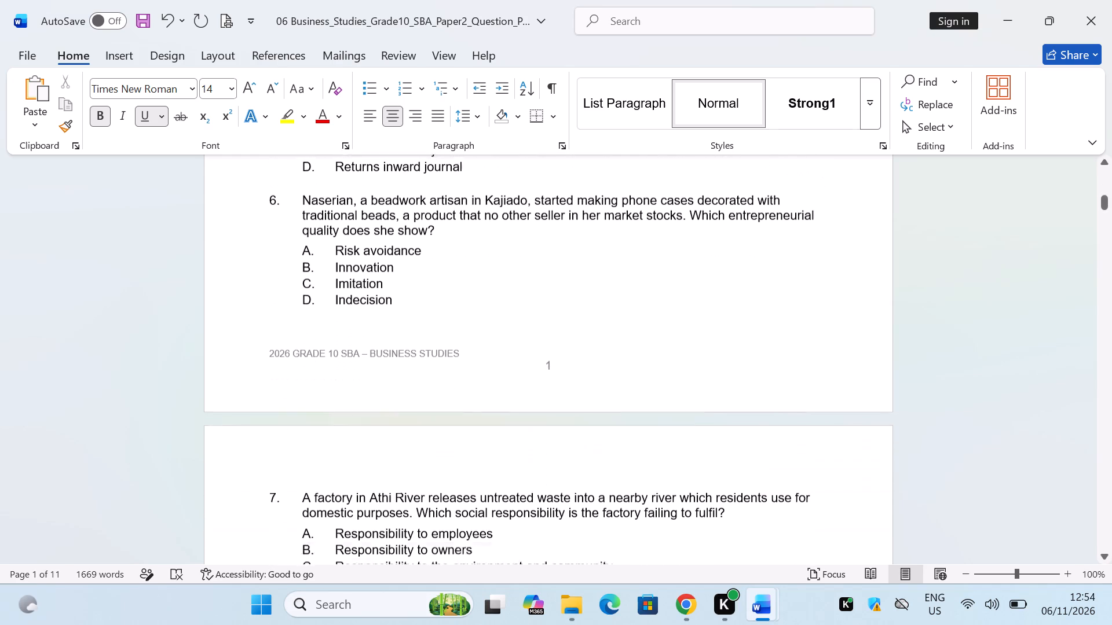
pyautogui.scroll(-2, 702, 244)
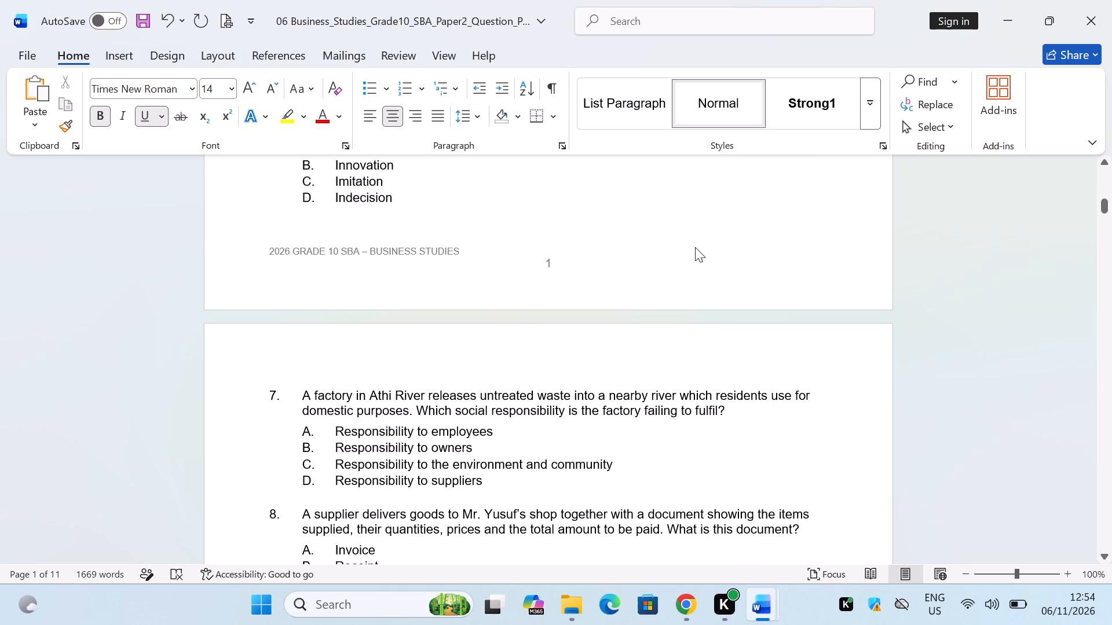
pyautogui.scroll(-1, 695, 247)
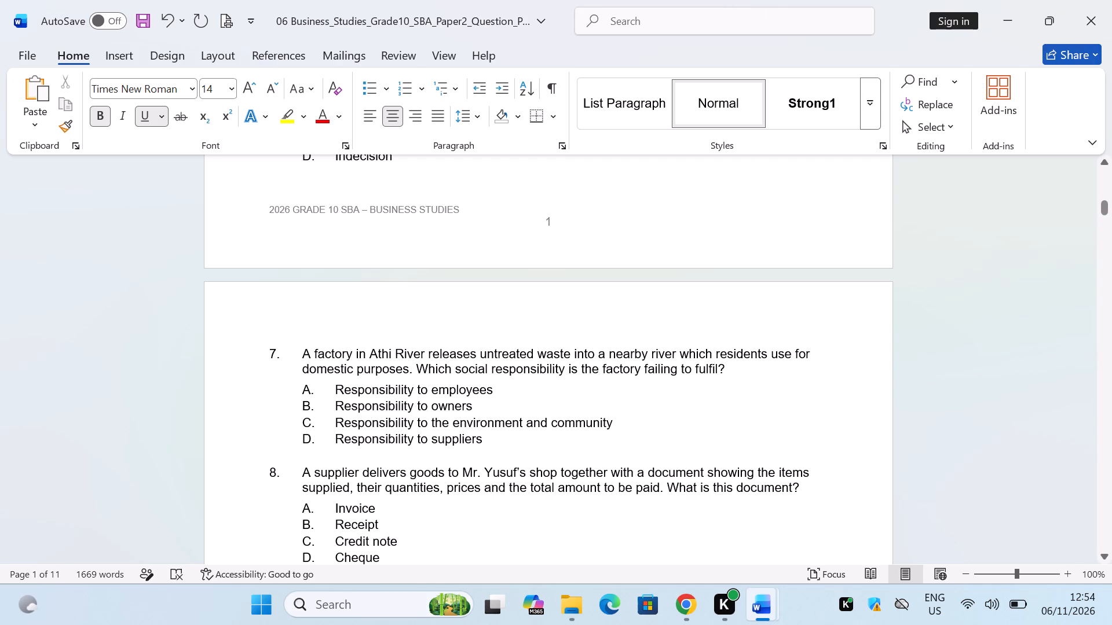
pyautogui.scroll(2, 418, 355)
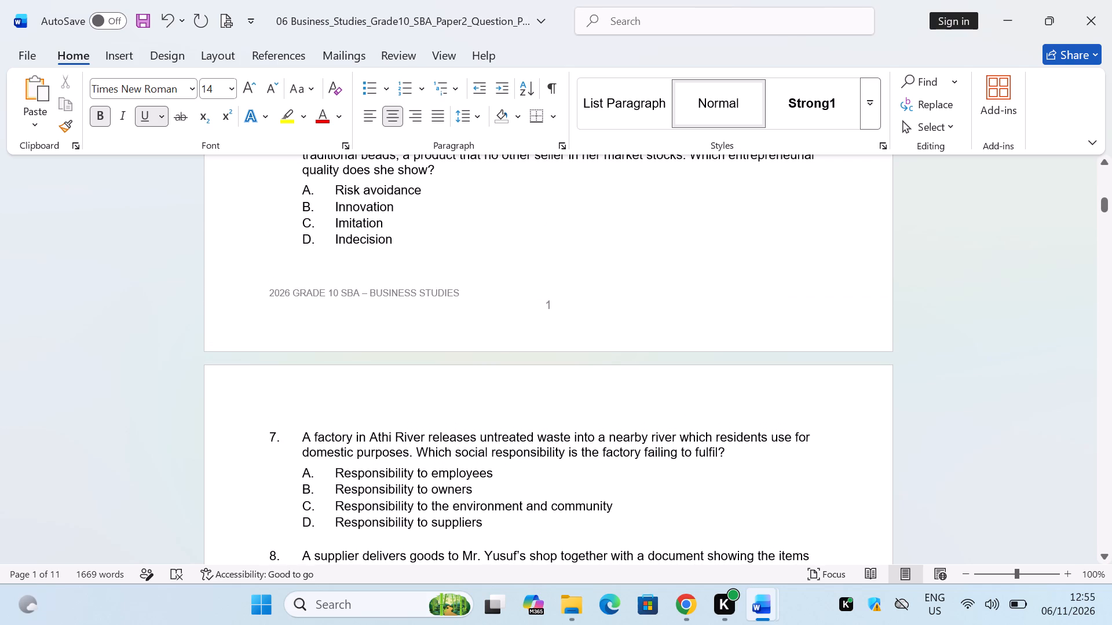
pyautogui.scroll(1, 366, 376)
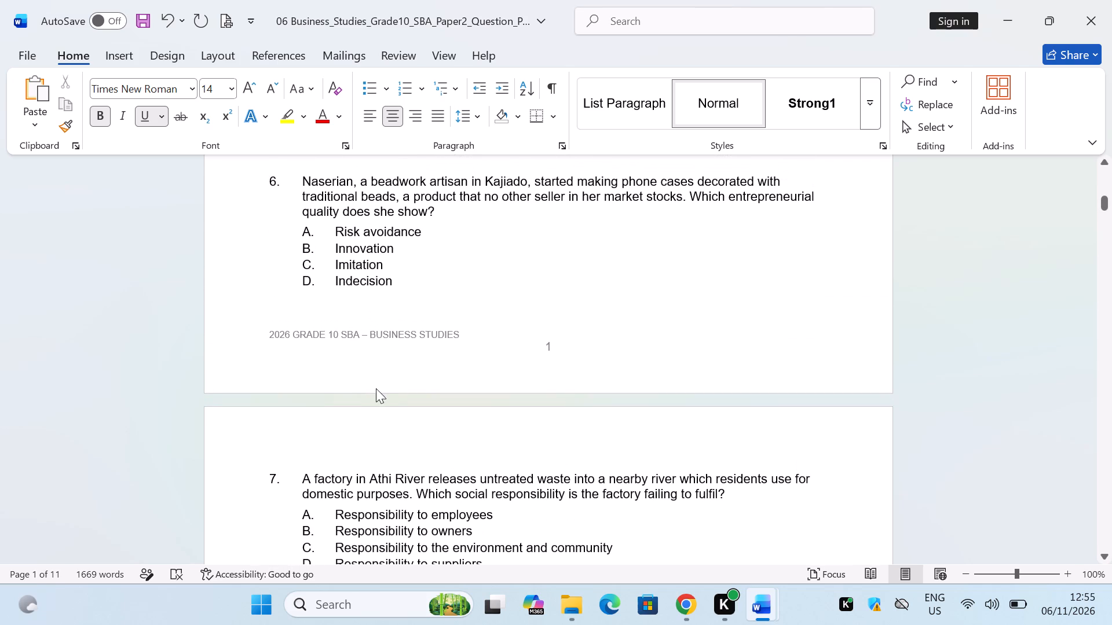
# Review Section A questions 7 to 11 on the second page of the Paper 2 question paper.
pyautogui.scroll(-1, 379, 387)
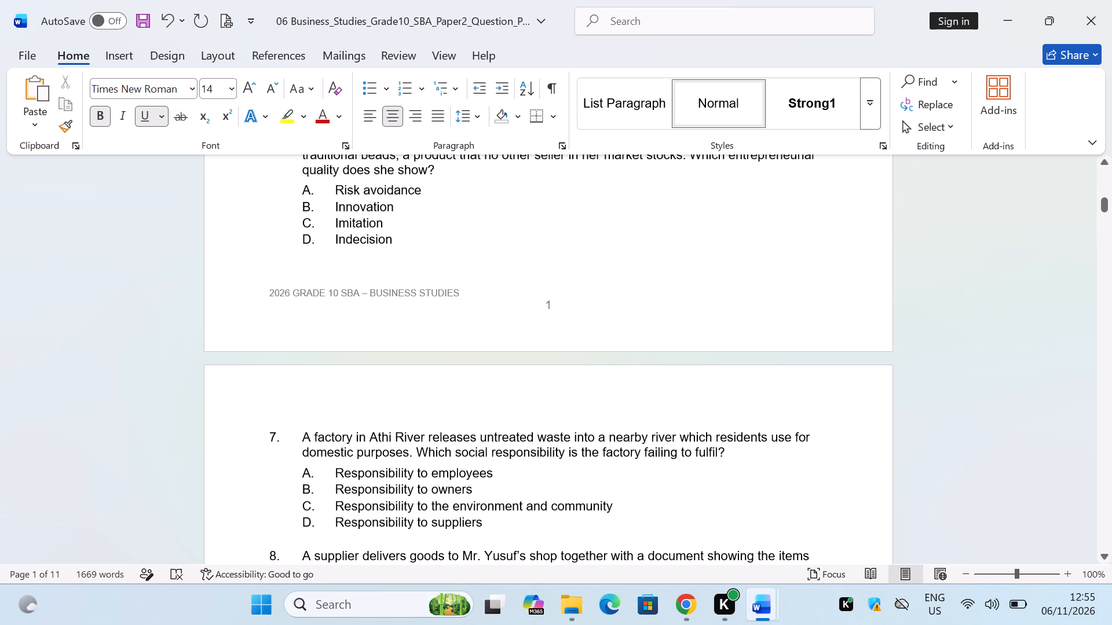
pyautogui.scroll(-3, 388, 404)
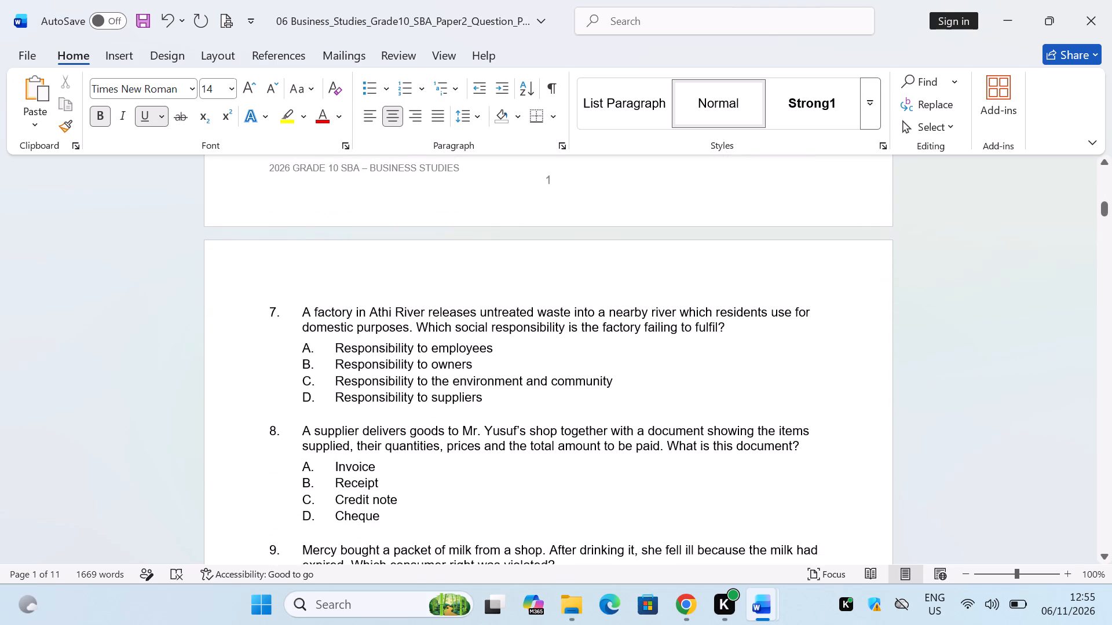
pyautogui.scroll(-1, 388, 404)
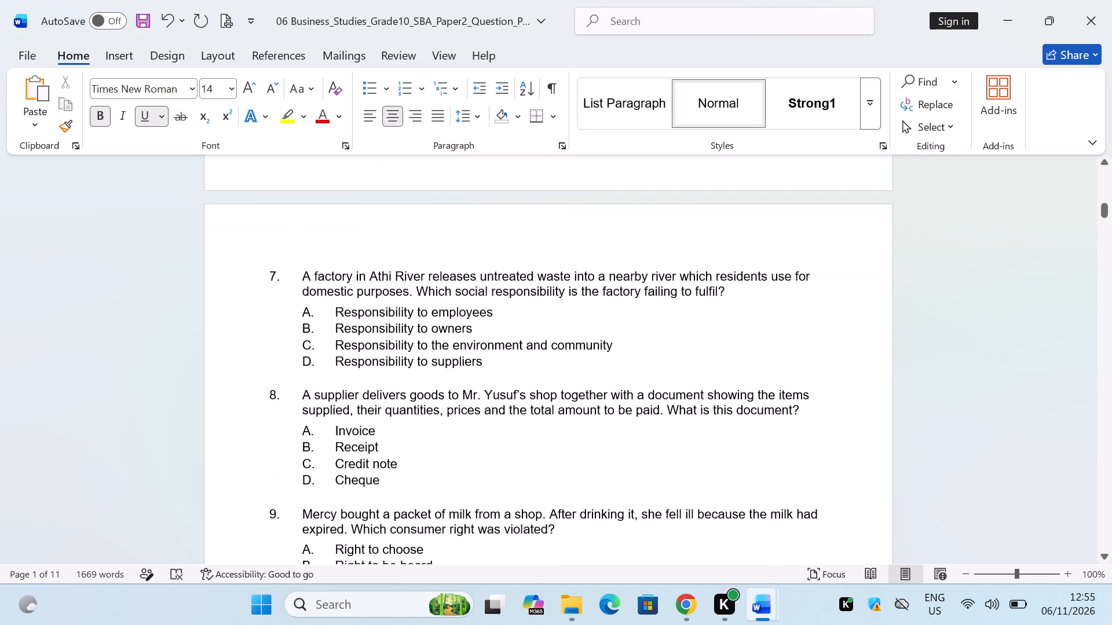
pyautogui.scroll(-1, 388, 404)
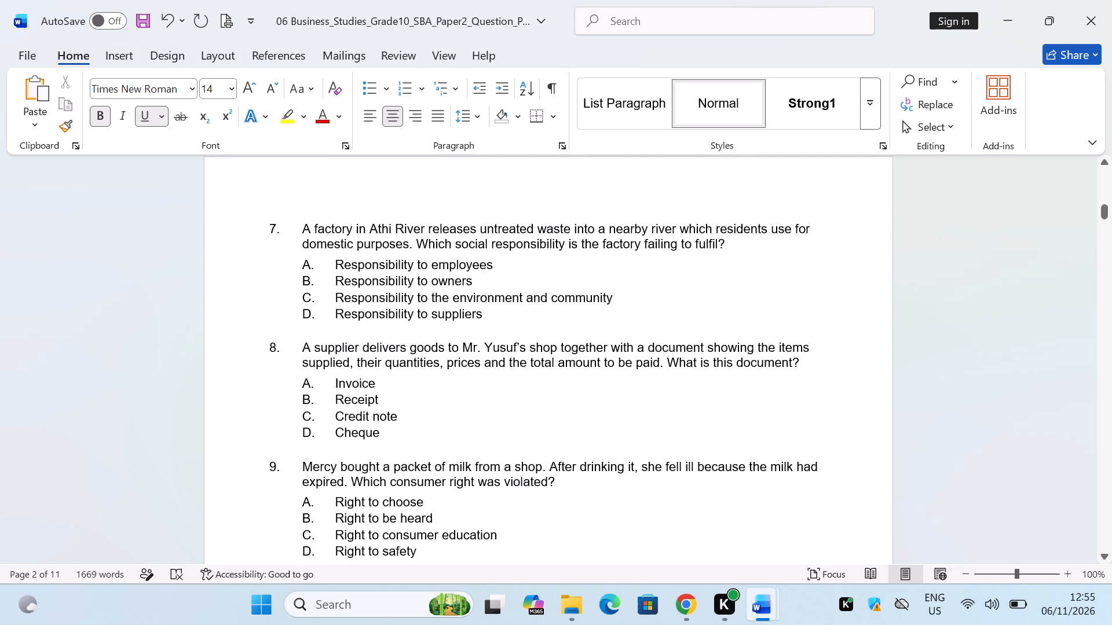
pyautogui.scroll(-1, 387, 404)
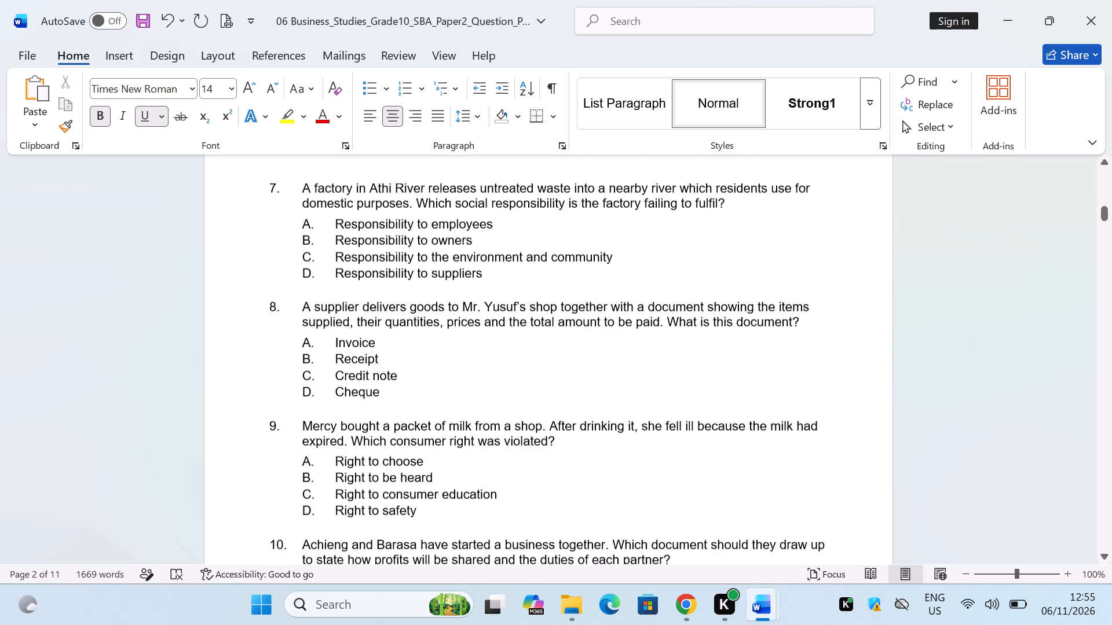
pyautogui.scroll(-2, 387, 404)
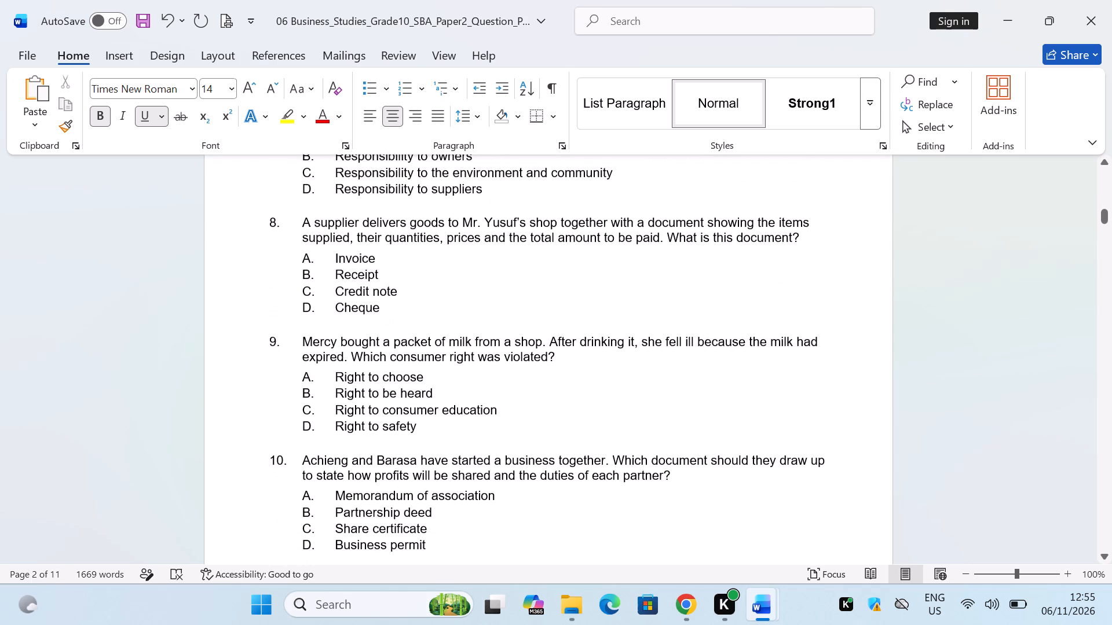
pyautogui.scroll(-2, 387, 404)
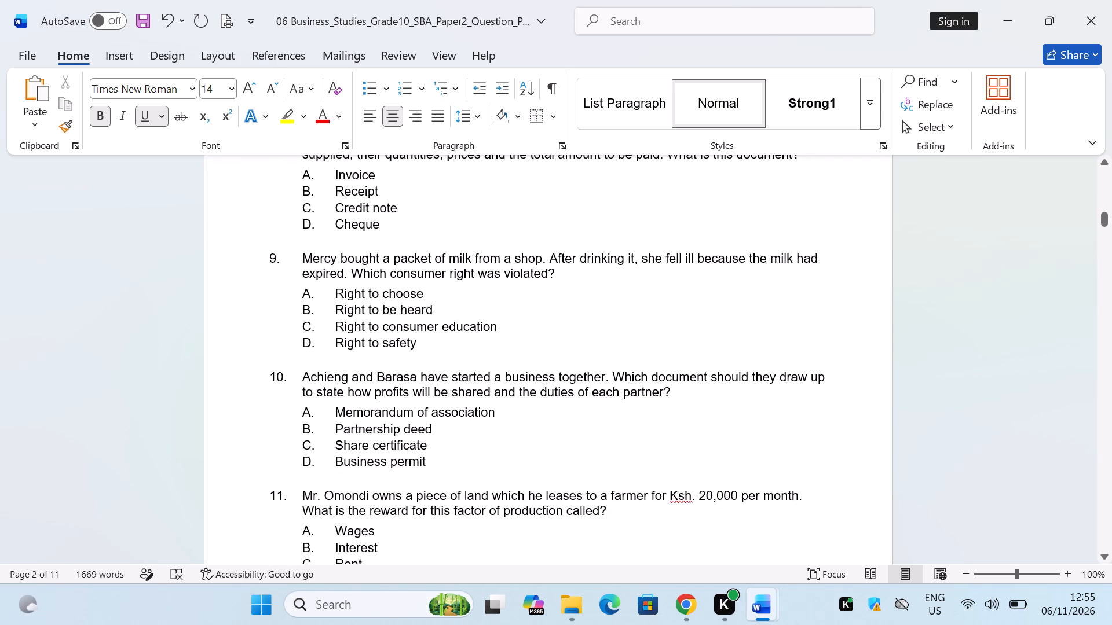
pyautogui.scroll(-3, 387, 404)
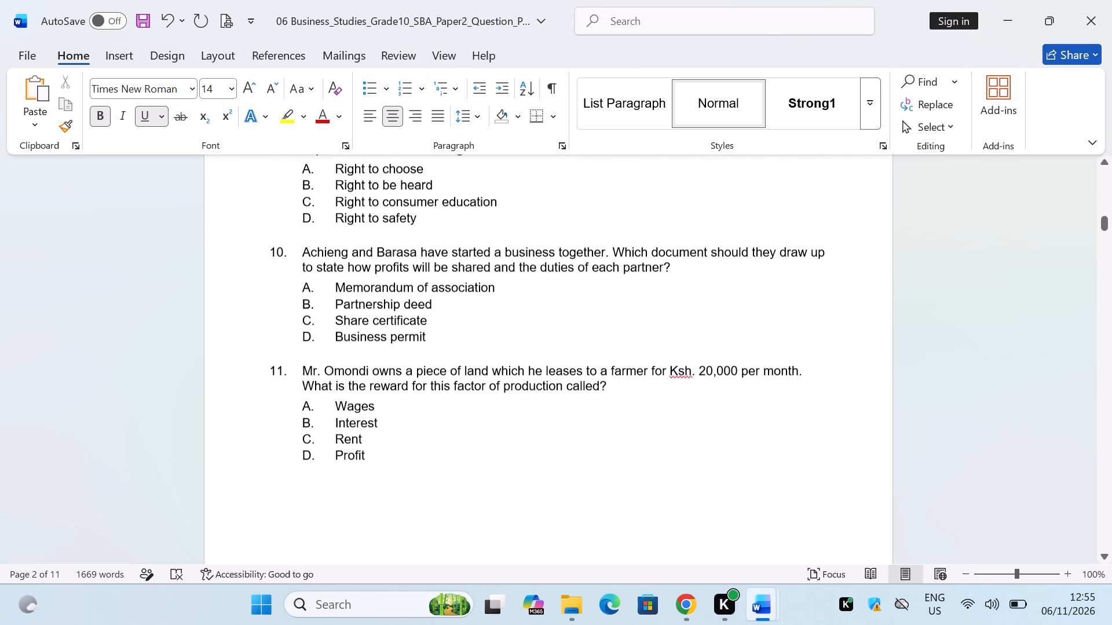
# Recheck the Sample Examination 4 title and Section A questions 1 to 6 on the first page of Paper 2.
pyautogui.scroll(3, 393, 404)
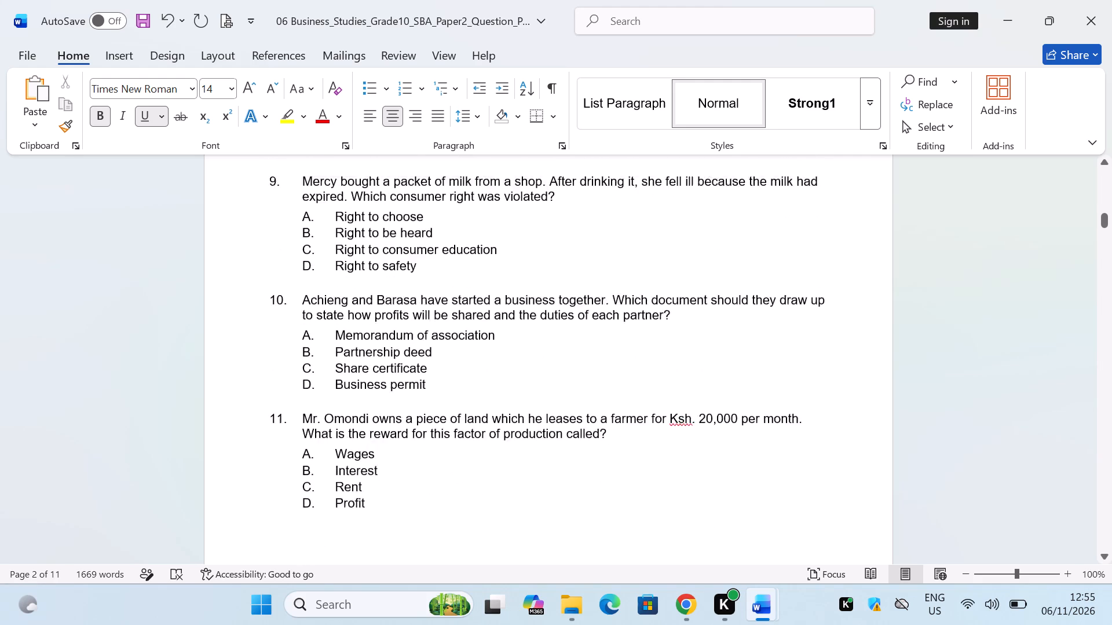
pyautogui.scroll(20, 393, 404)
pyautogui.scroll(12, 393, 404)
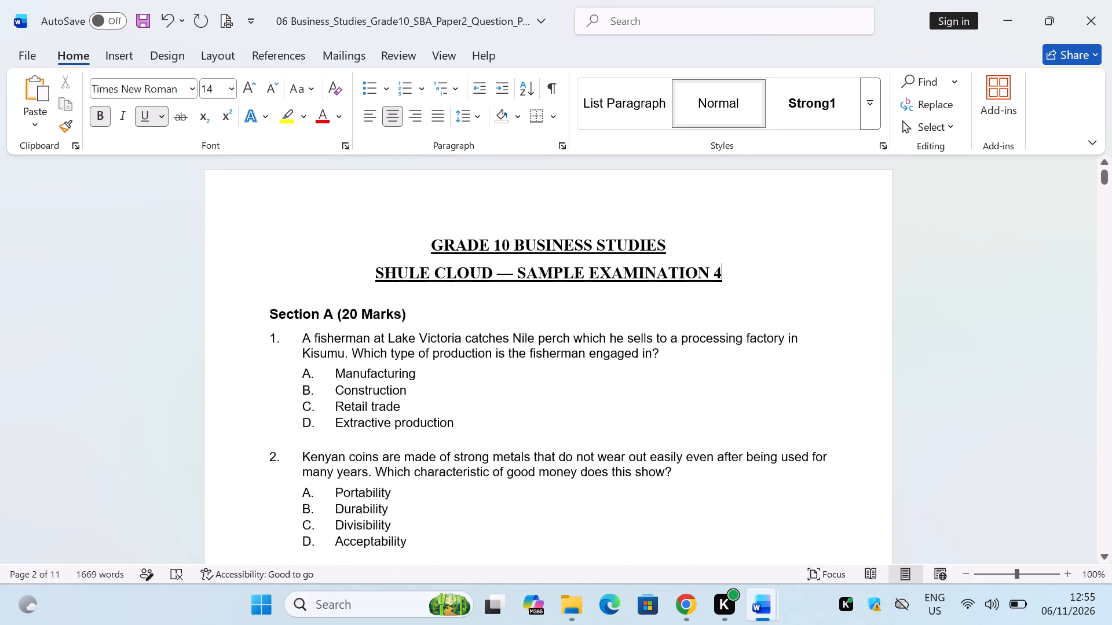
pyautogui.scroll(11, 393, 403)
pyautogui.scroll(-10, 394, 400)
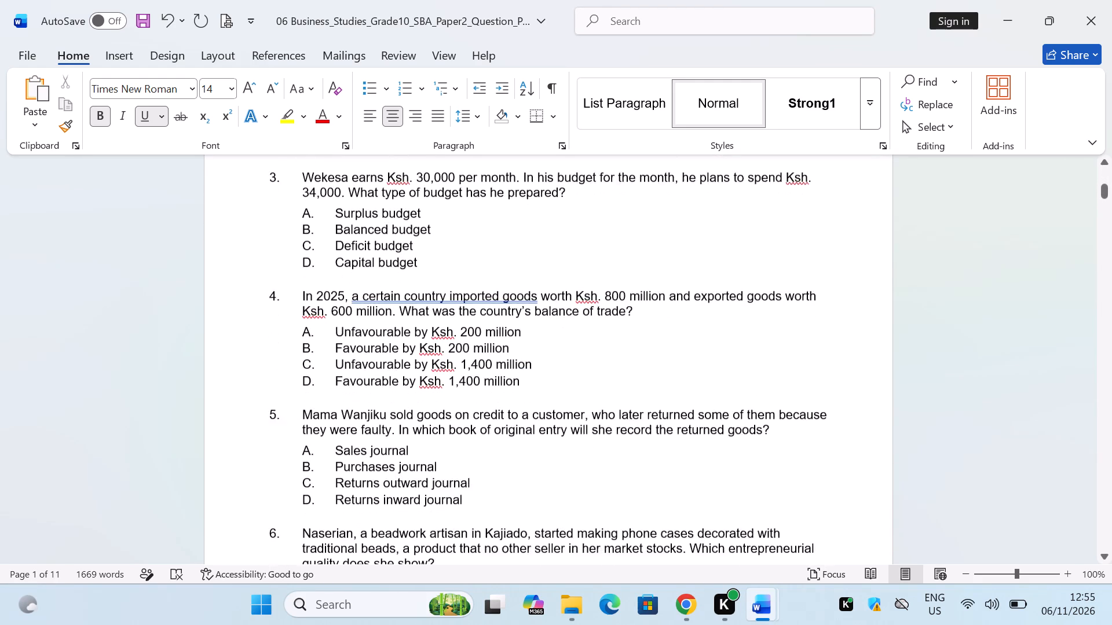
pyautogui.scroll(-10, 394, 397)
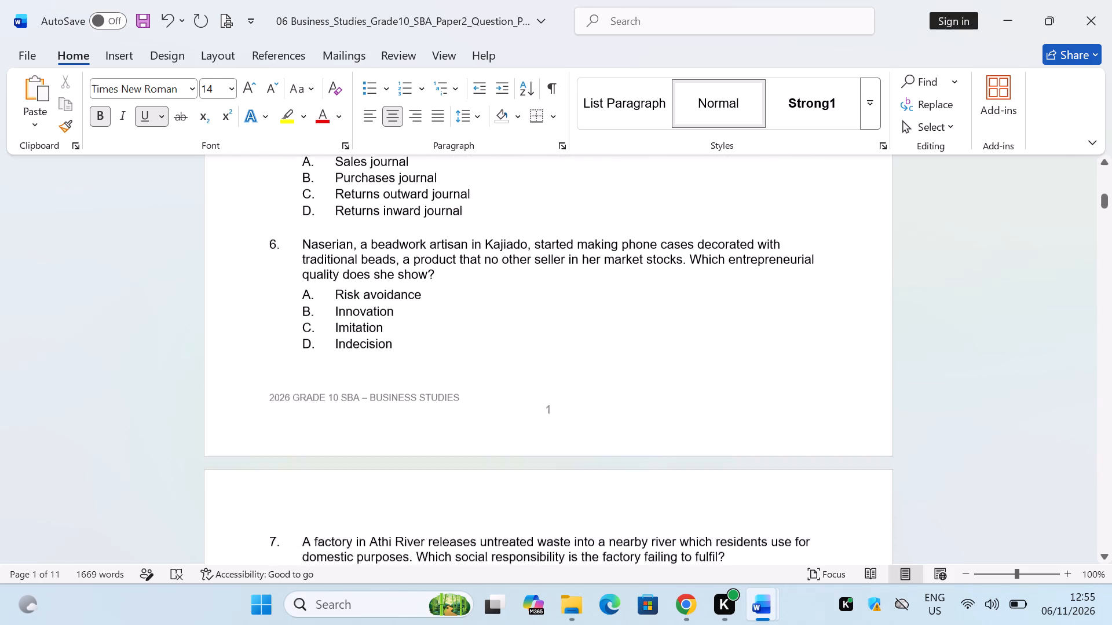
# Recheck Section A questions 7 to 11 and the blank space and footer below them on the second page.
pyautogui.scroll(-5, 394, 394)
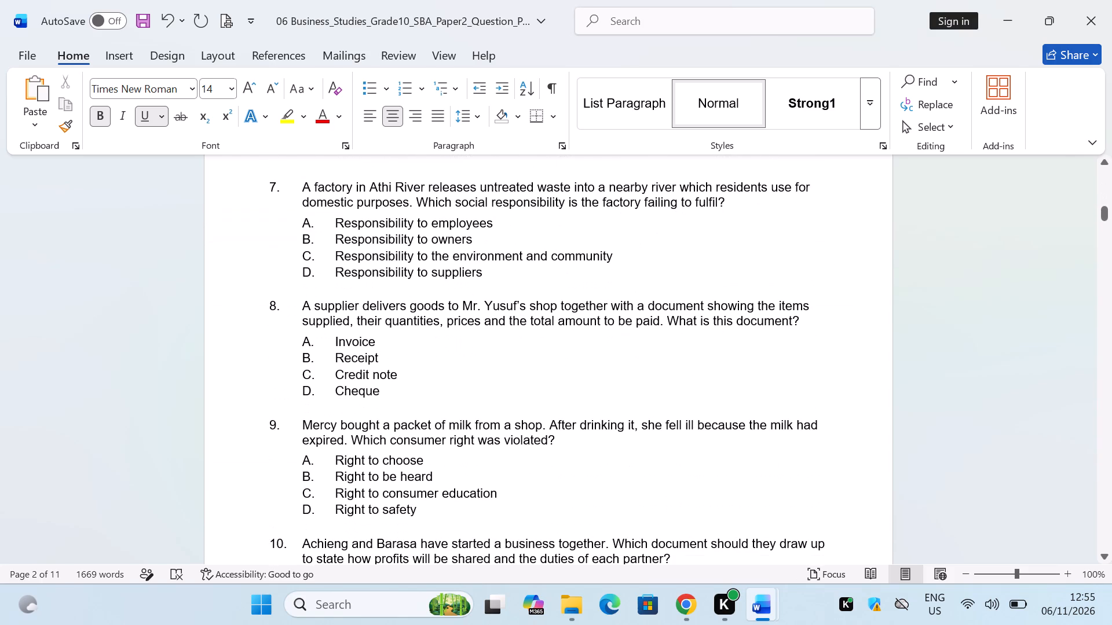
pyautogui.scroll(-3, 394, 394)
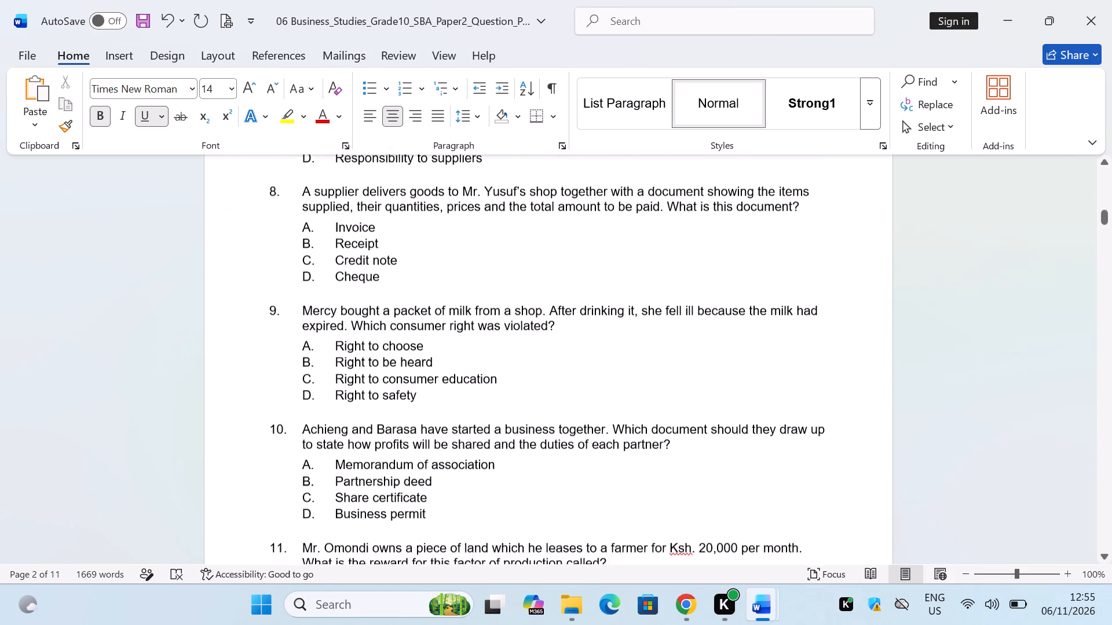
pyautogui.scroll(-7, 394, 394)
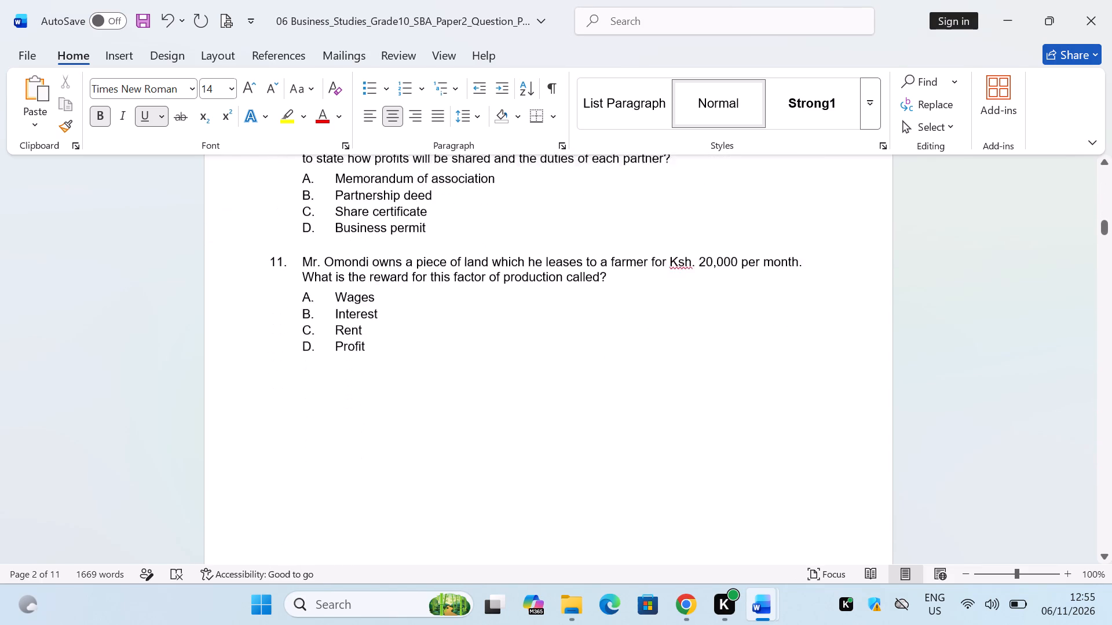
pyautogui.scroll(-4, 394, 394)
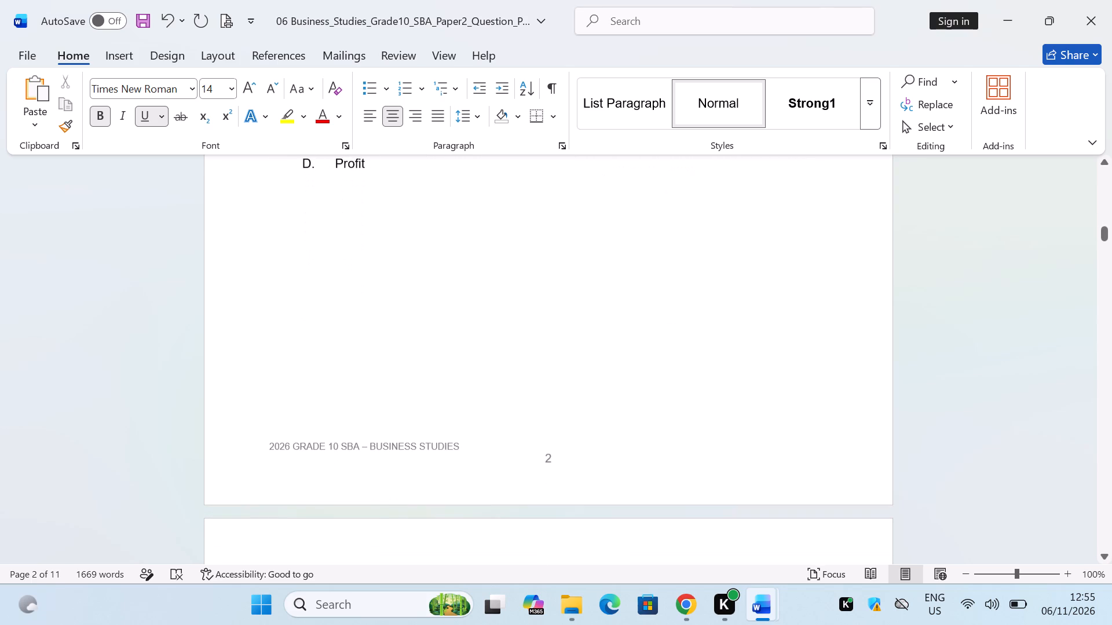
# Review Section A questions 12 to 16, including the balances table and the effects table, on the third page of Paper 2.
pyautogui.scroll(-1, 394, 394)
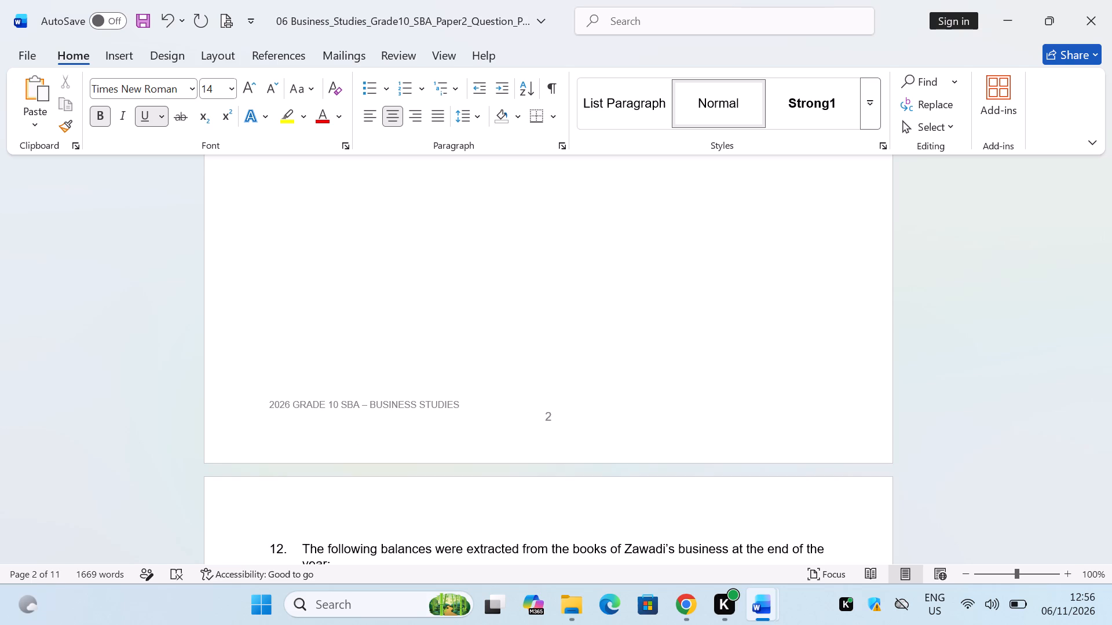
pyautogui.scroll(-3, 439, 319)
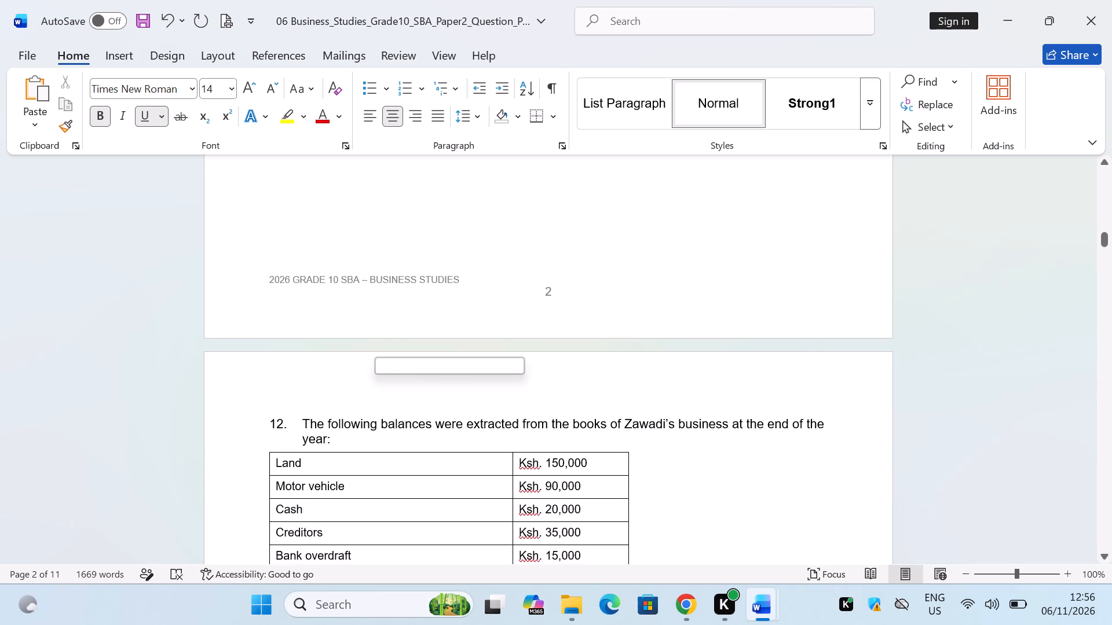
pyautogui.scroll(-3, 378, 347)
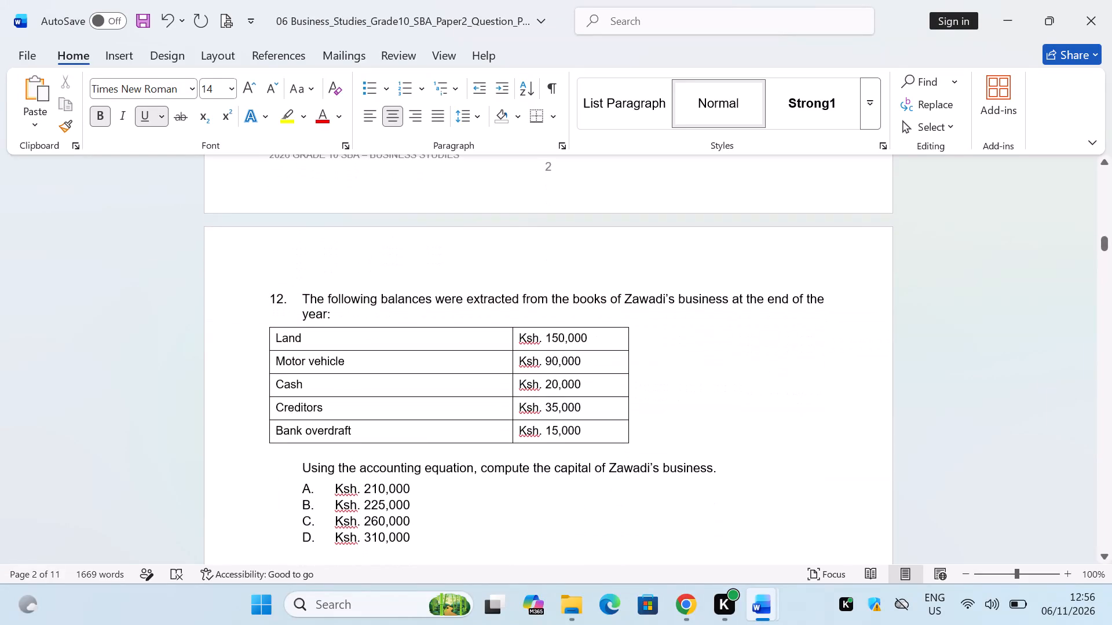
pyautogui.scroll(-2, 378, 347)
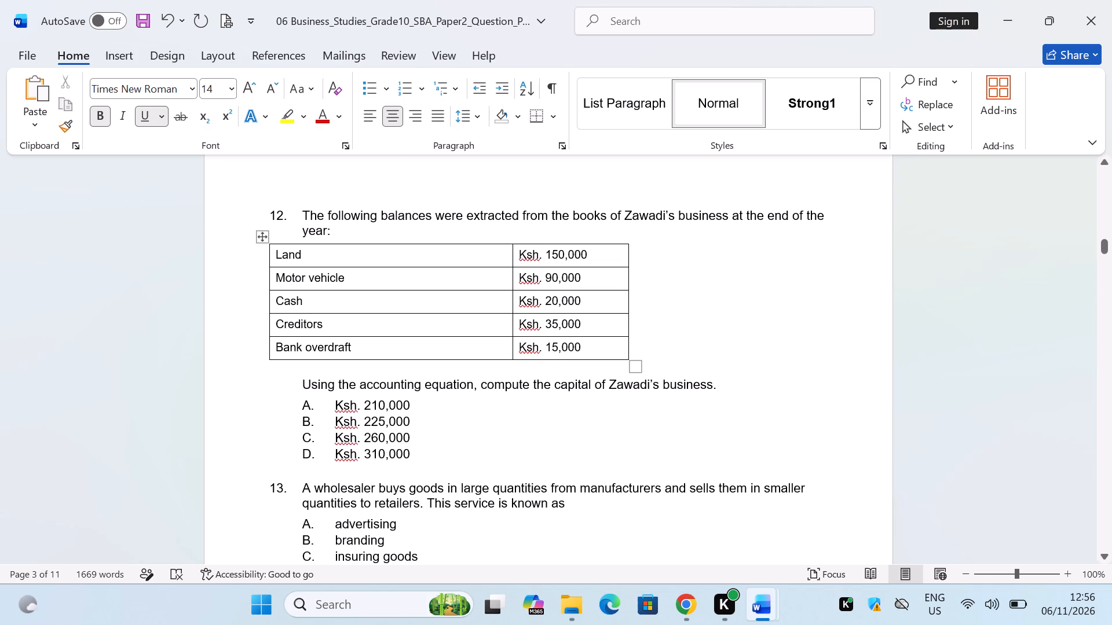
pyautogui.scroll(-2, 517, 322)
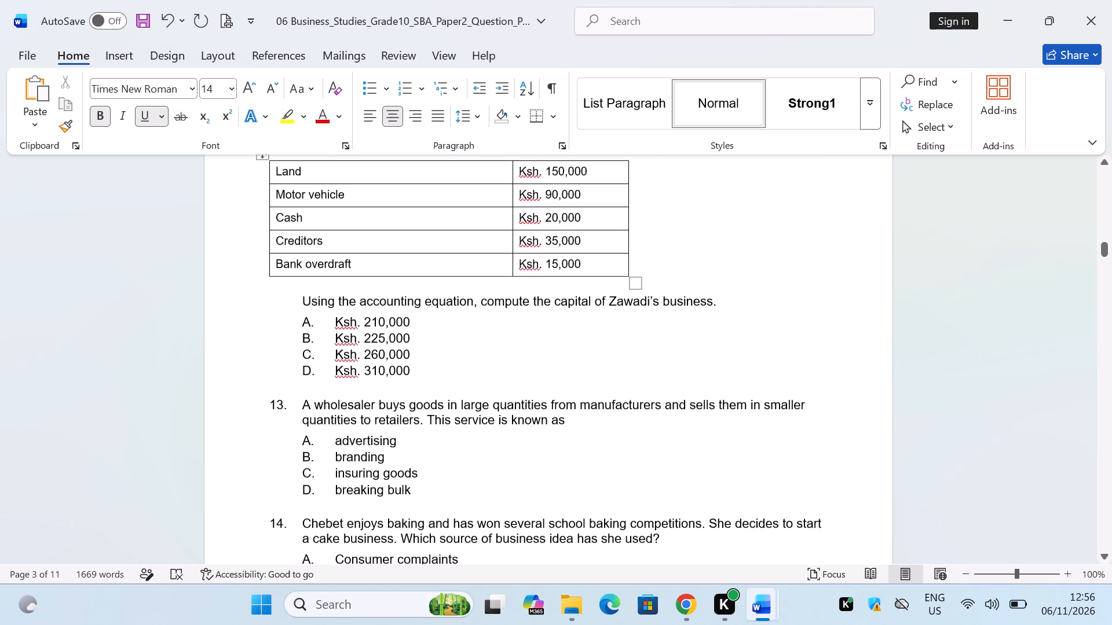
pyautogui.scroll(-2, 513, 322)
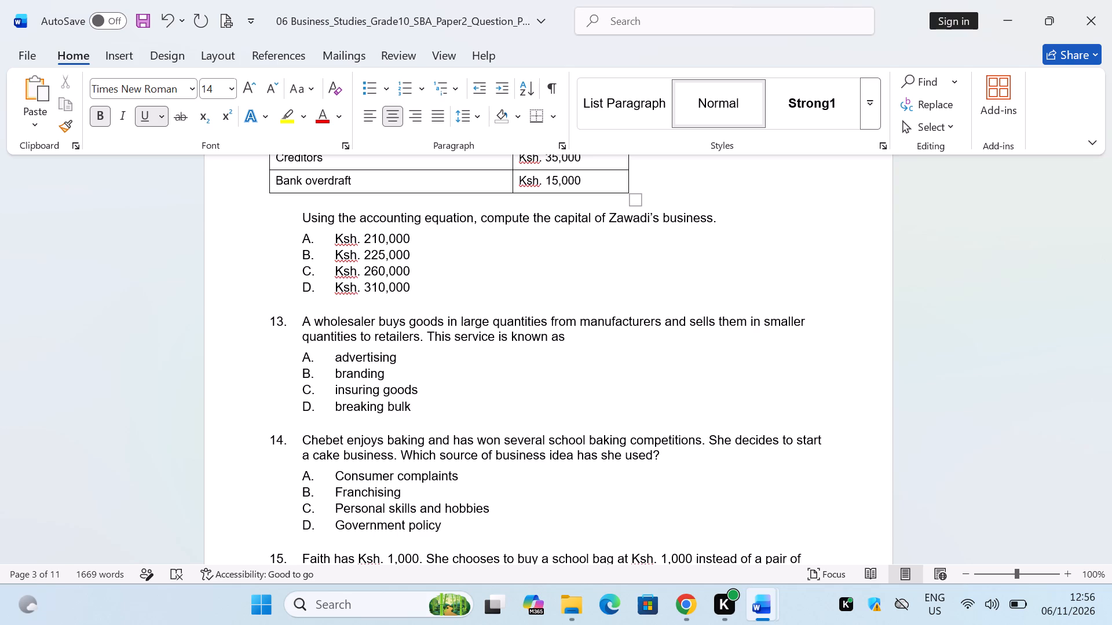
pyautogui.scroll(-2, 436, 334)
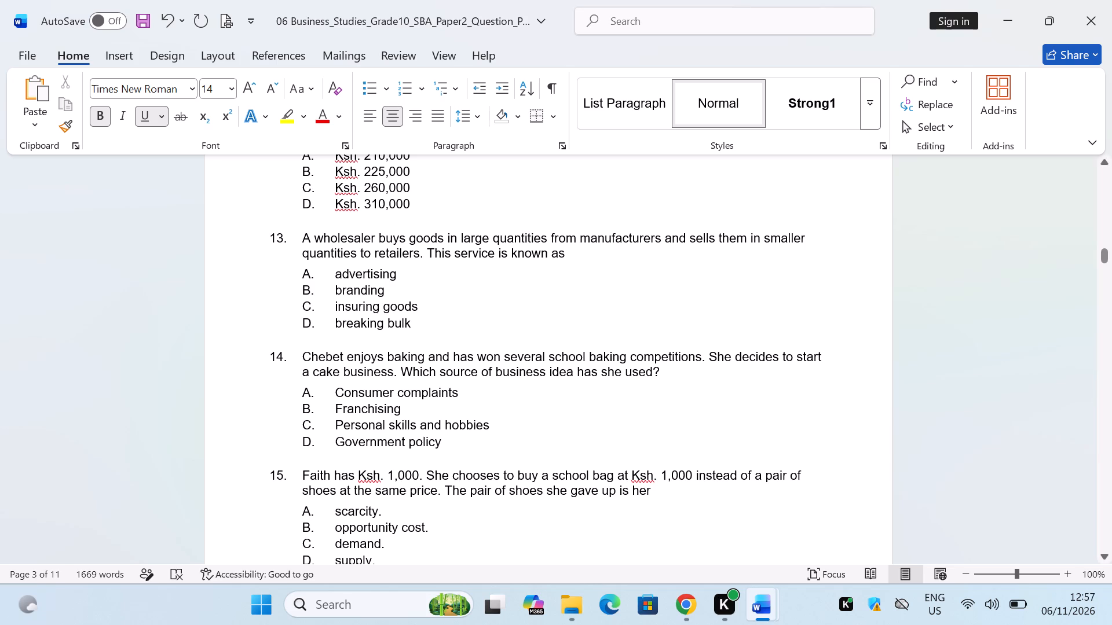
pyautogui.scroll(-6, 440, 417)
pyautogui.scroll(1, 441, 420)
pyautogui.scroll(-1, 441, 420)
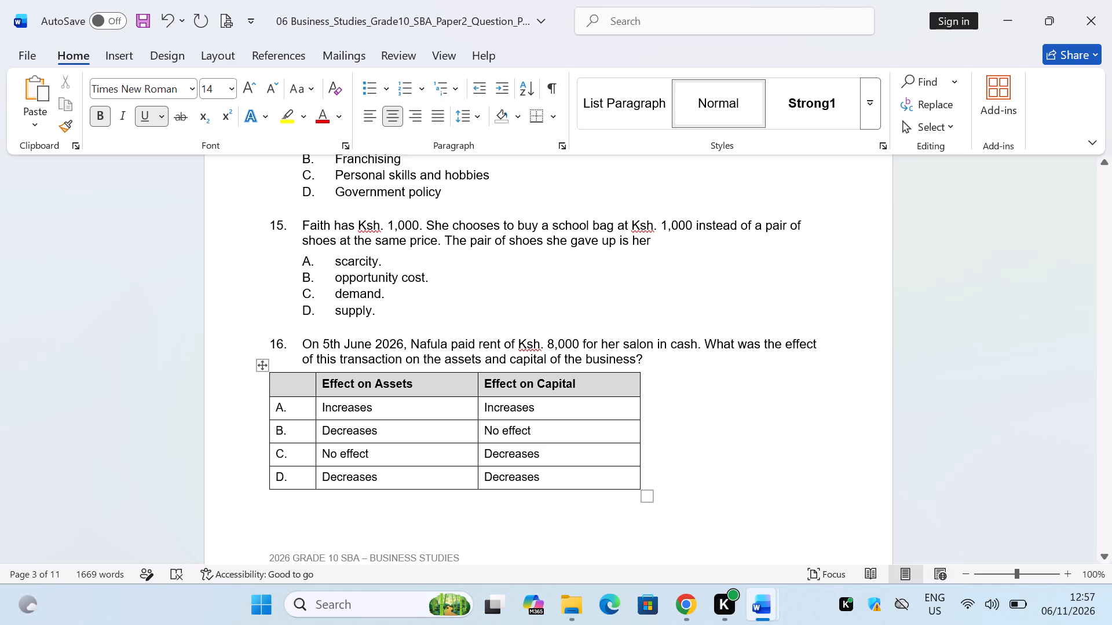
# Review Section A questions 17 to 20 on the fourth page of the Paper 2 question paper.
pyautogui.scroll(-3, 484, 396)
pyautogui.scroll(-4, 383, 315)
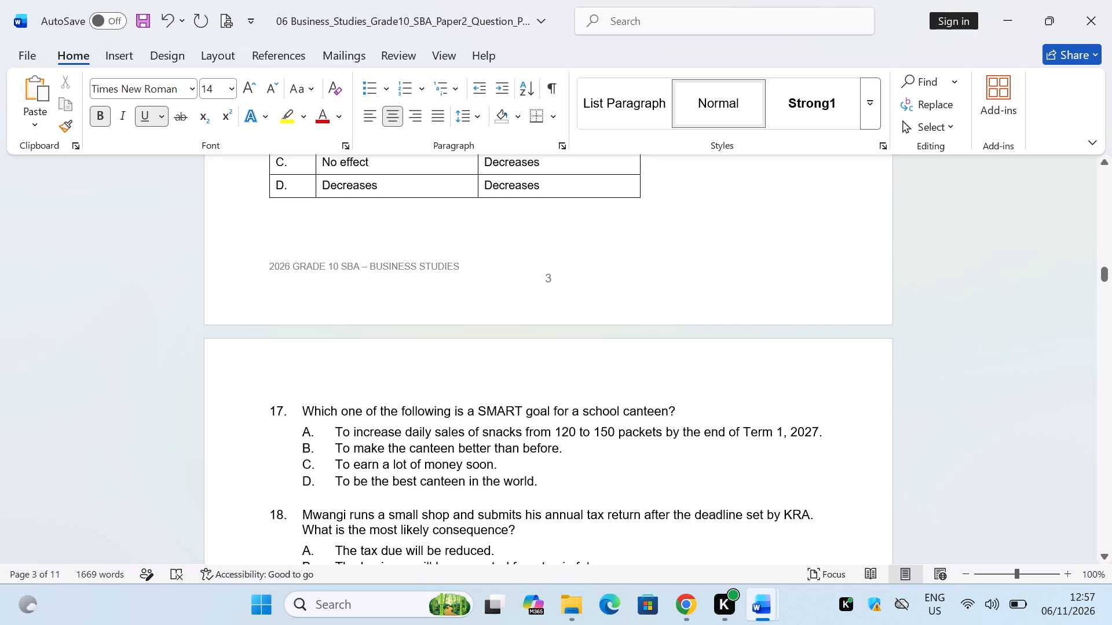
pyautogui.scroll(-1, 355, 420)
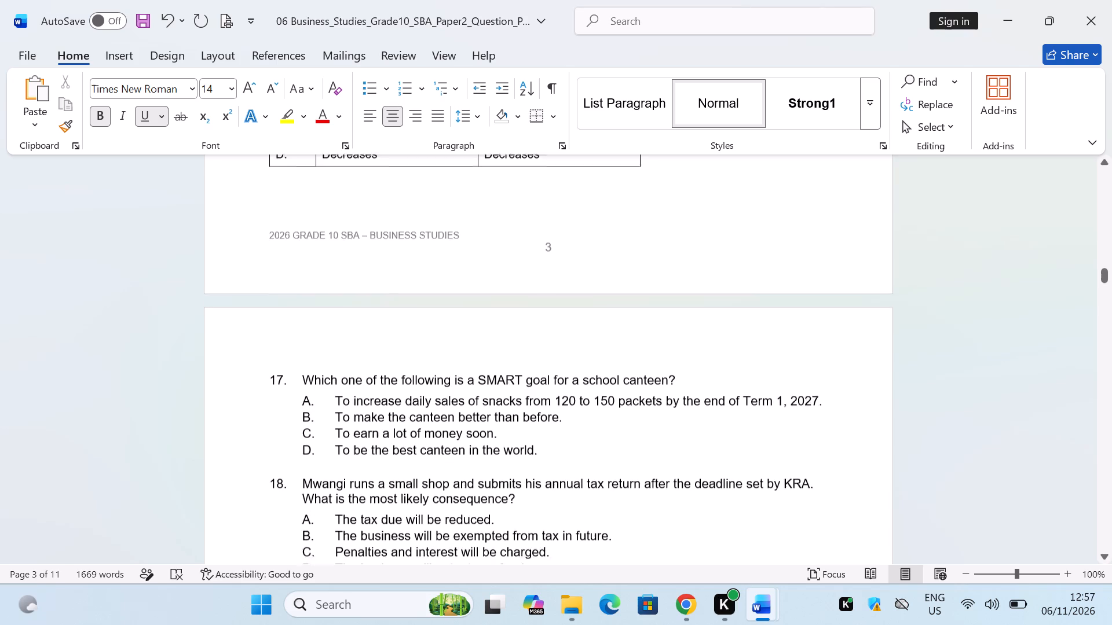
pyautogui.scroll(-2, 355, 420)
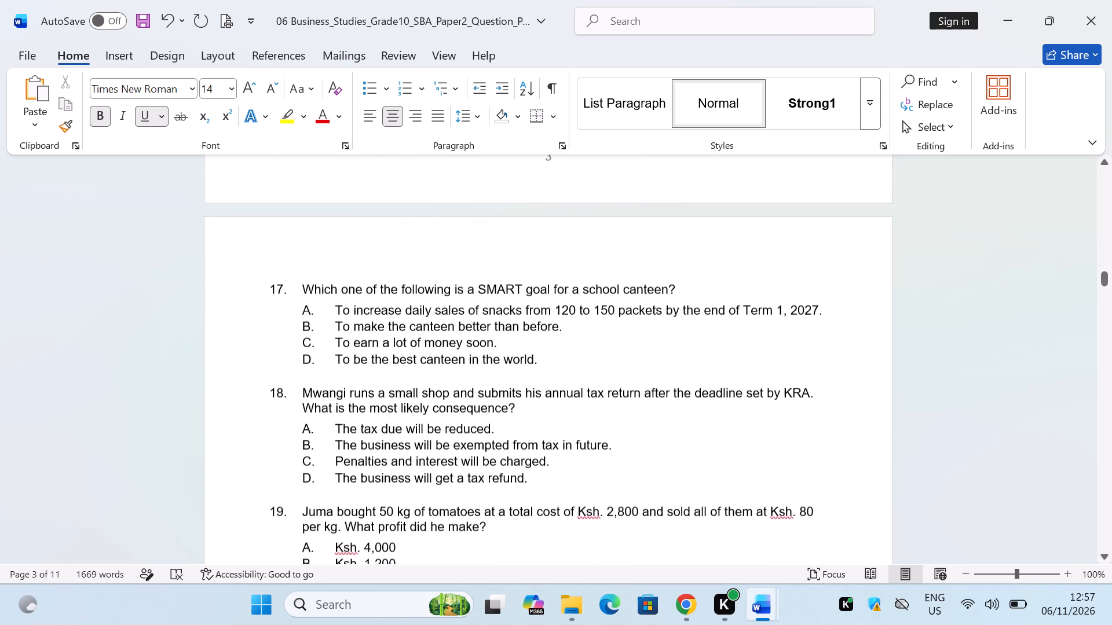
pyautogui.scroll(-5, 355, 420)
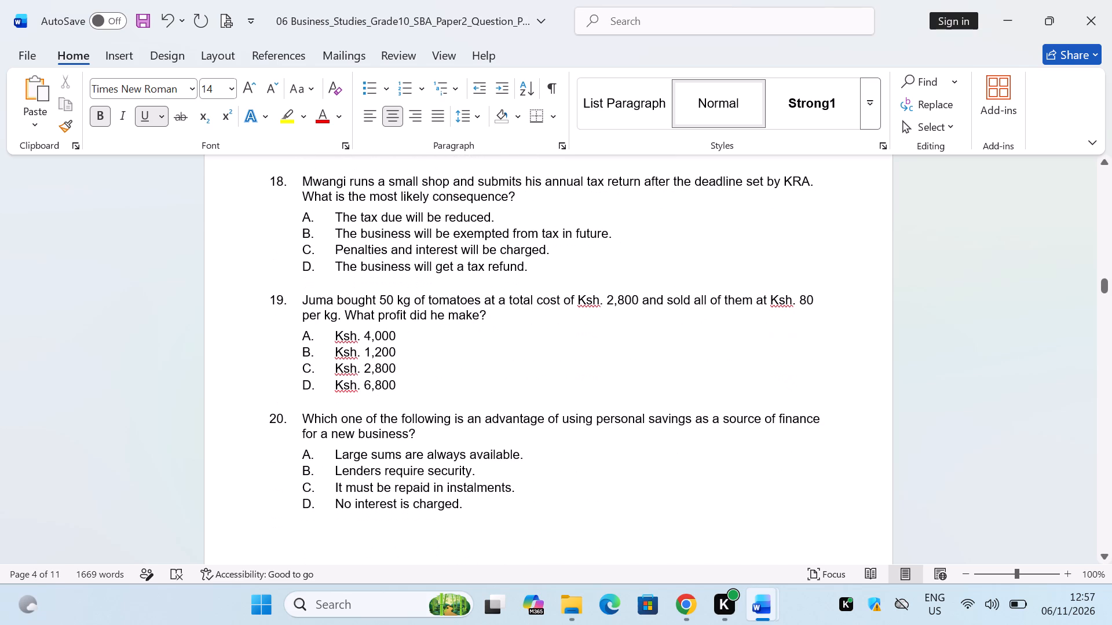
pyautogui.scroll(-2, 336, 424)
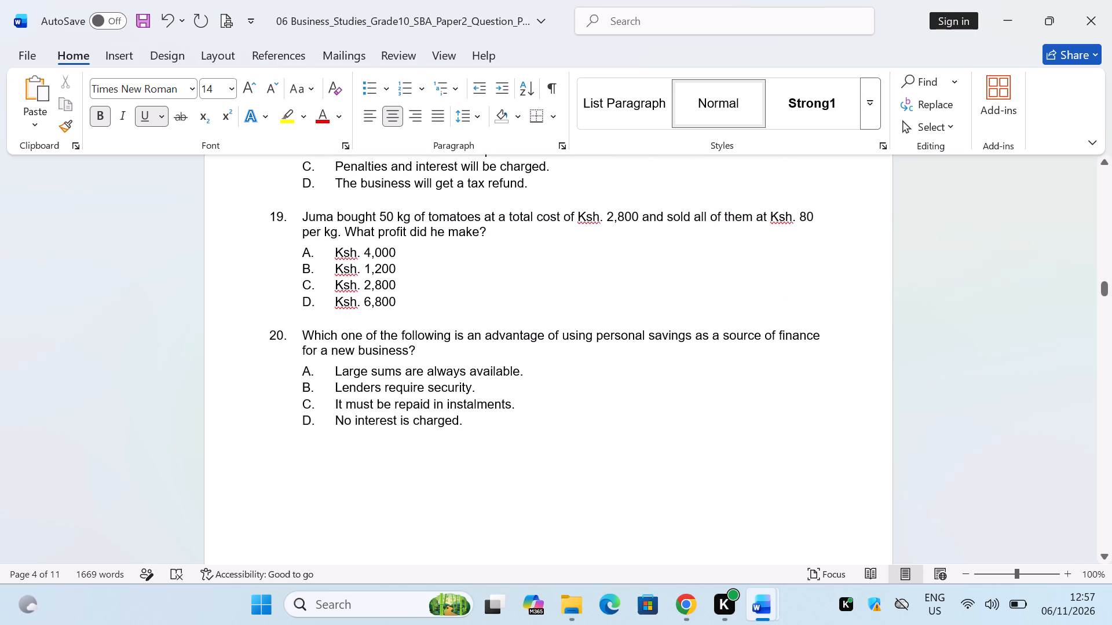
pyautogui.scroll(-1, 334, 424)
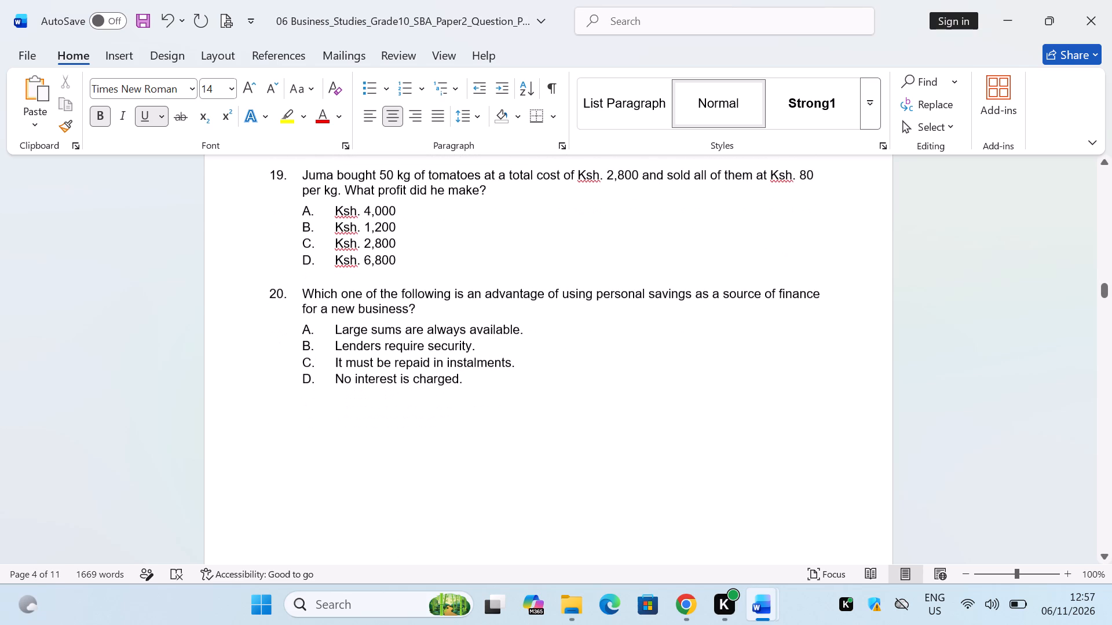
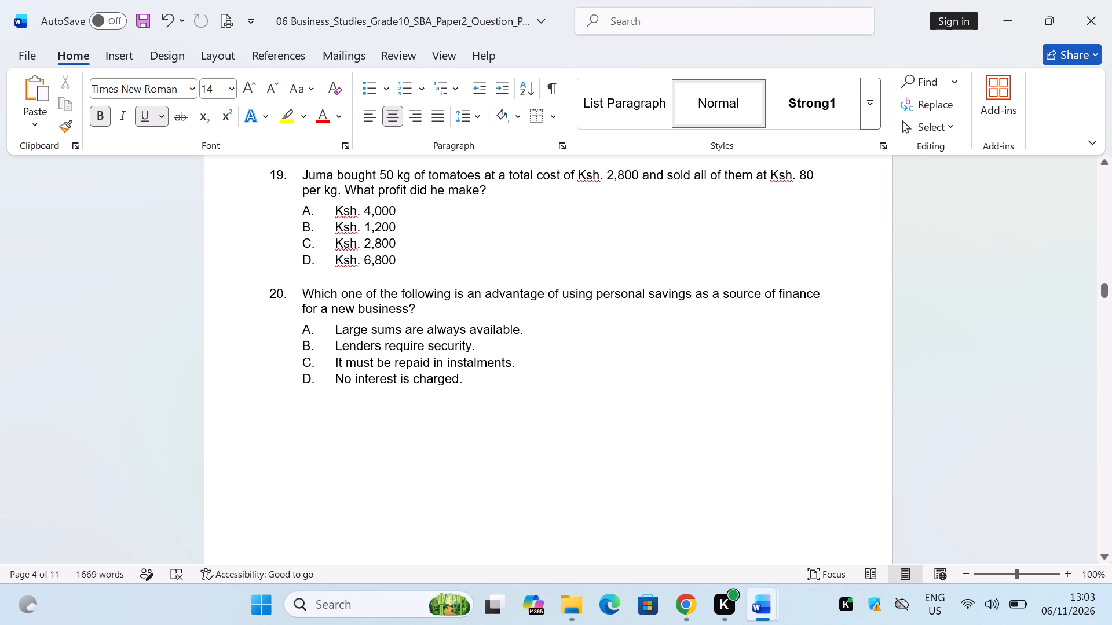
# Check the rest of the fourth page of Paper 2, from question 20 down through the blank space to the footer.
pyautogui.scroll(-1, 460, 354)
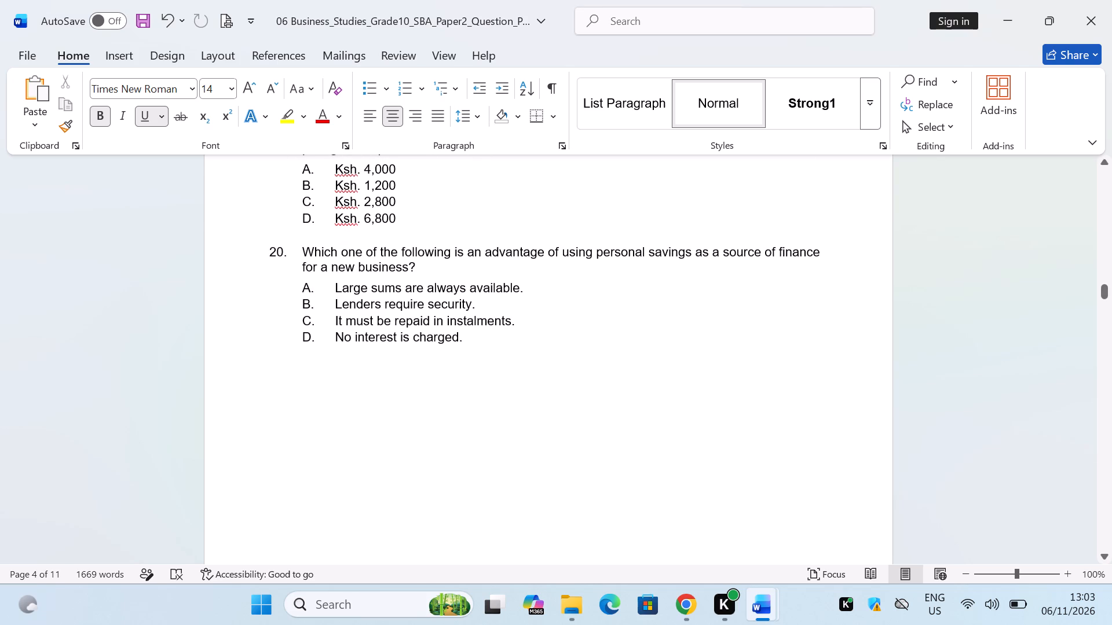
pyautogui.scroll(-3, 460, 354)
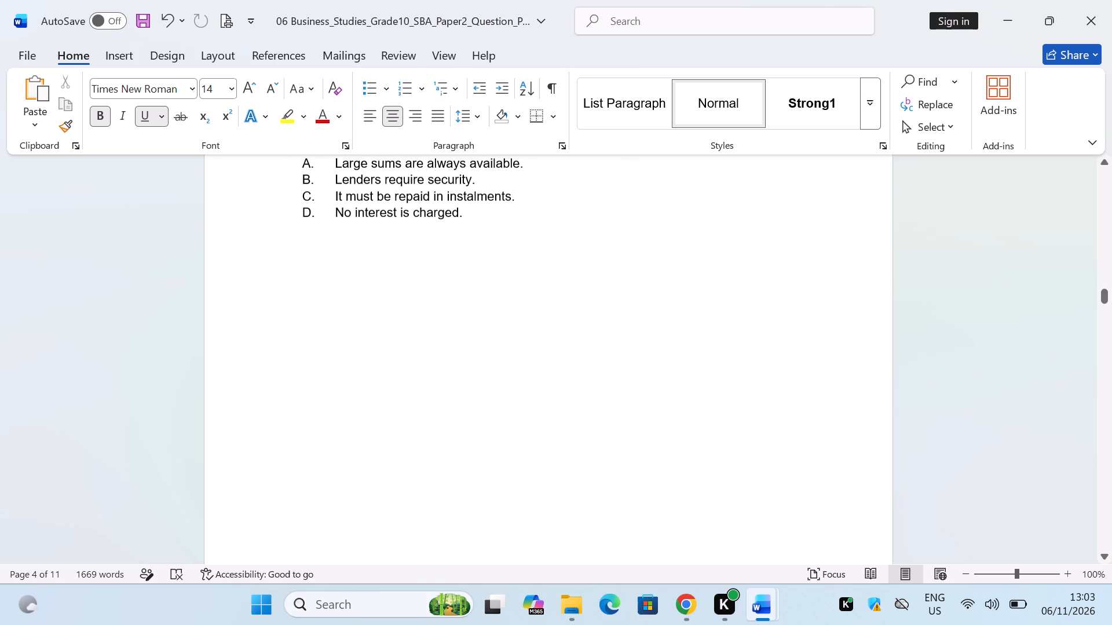
pyautogui.scroll(-1, 460, 354)
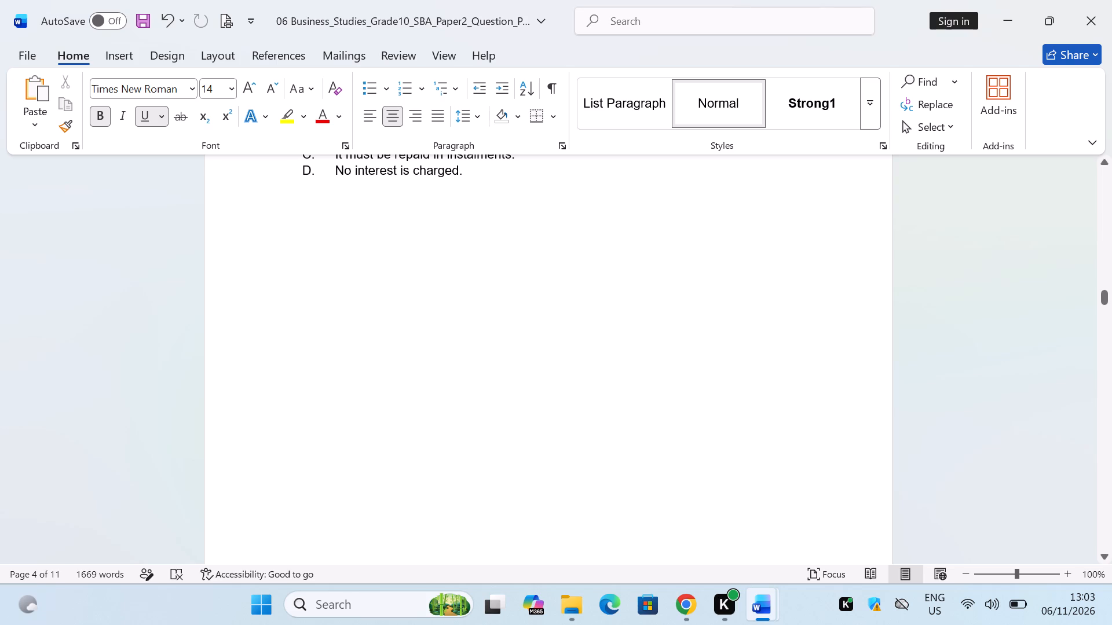
pyautogui.scroll(-1, 460, 354)
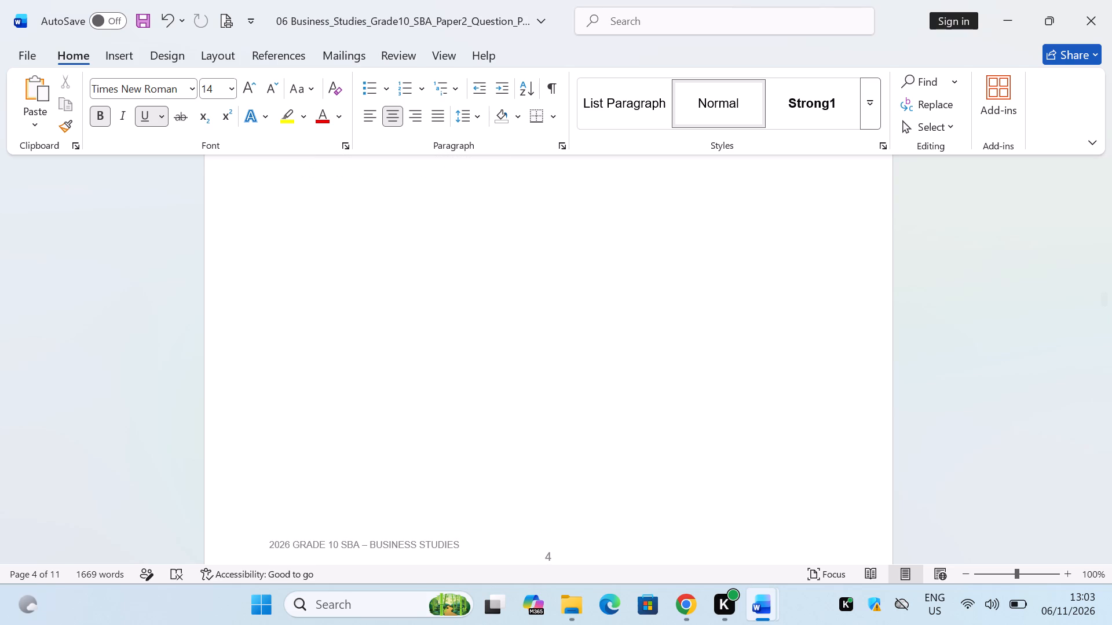
pyautogui.scroll(-2, 460, 353)
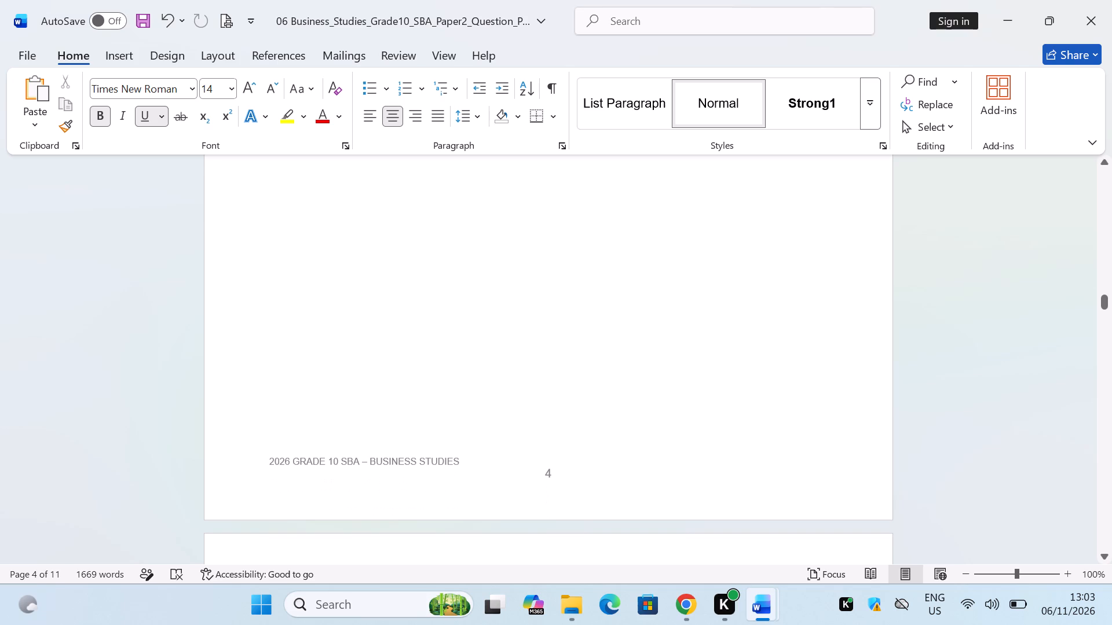
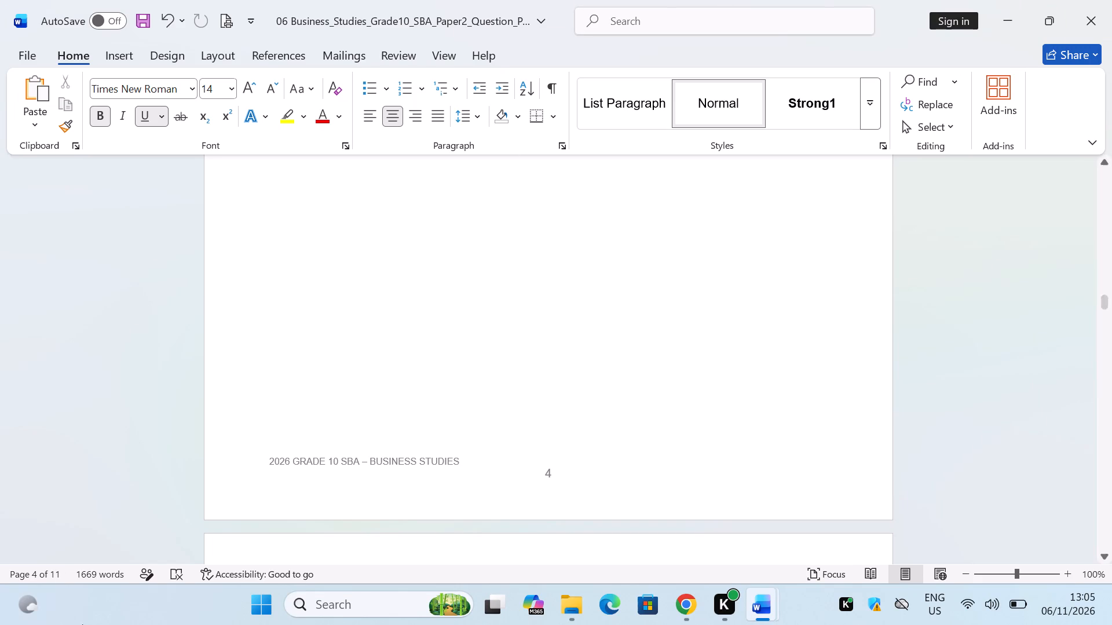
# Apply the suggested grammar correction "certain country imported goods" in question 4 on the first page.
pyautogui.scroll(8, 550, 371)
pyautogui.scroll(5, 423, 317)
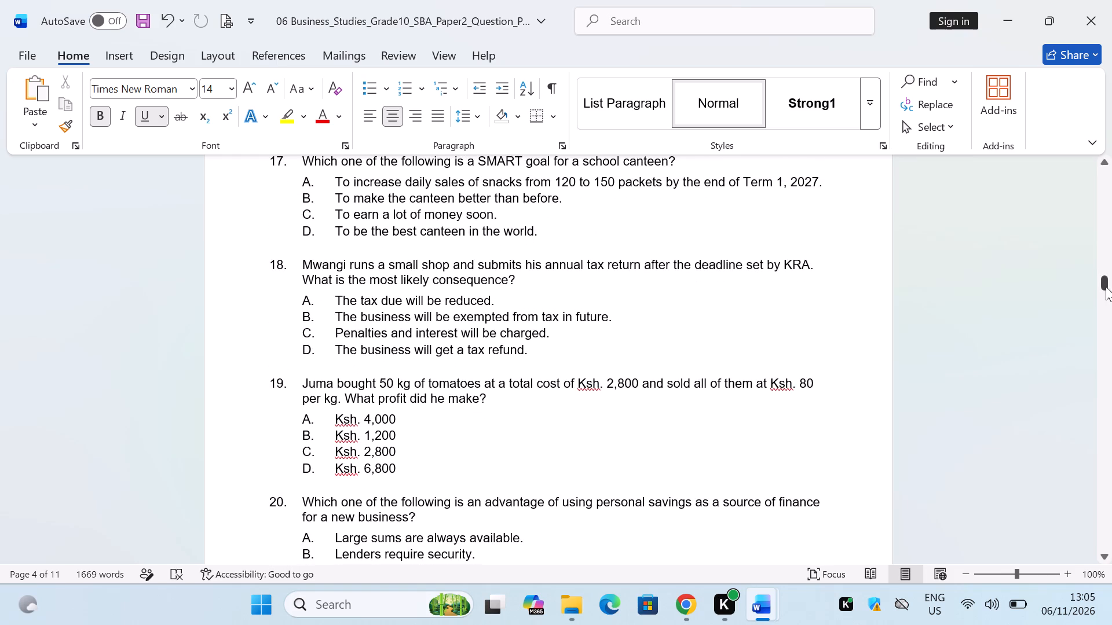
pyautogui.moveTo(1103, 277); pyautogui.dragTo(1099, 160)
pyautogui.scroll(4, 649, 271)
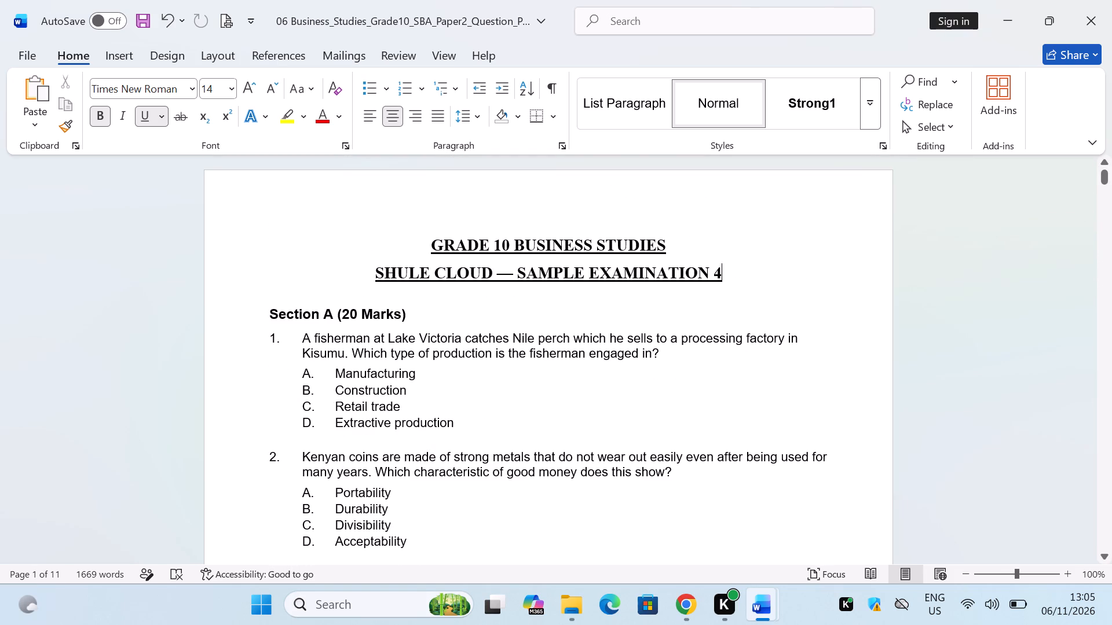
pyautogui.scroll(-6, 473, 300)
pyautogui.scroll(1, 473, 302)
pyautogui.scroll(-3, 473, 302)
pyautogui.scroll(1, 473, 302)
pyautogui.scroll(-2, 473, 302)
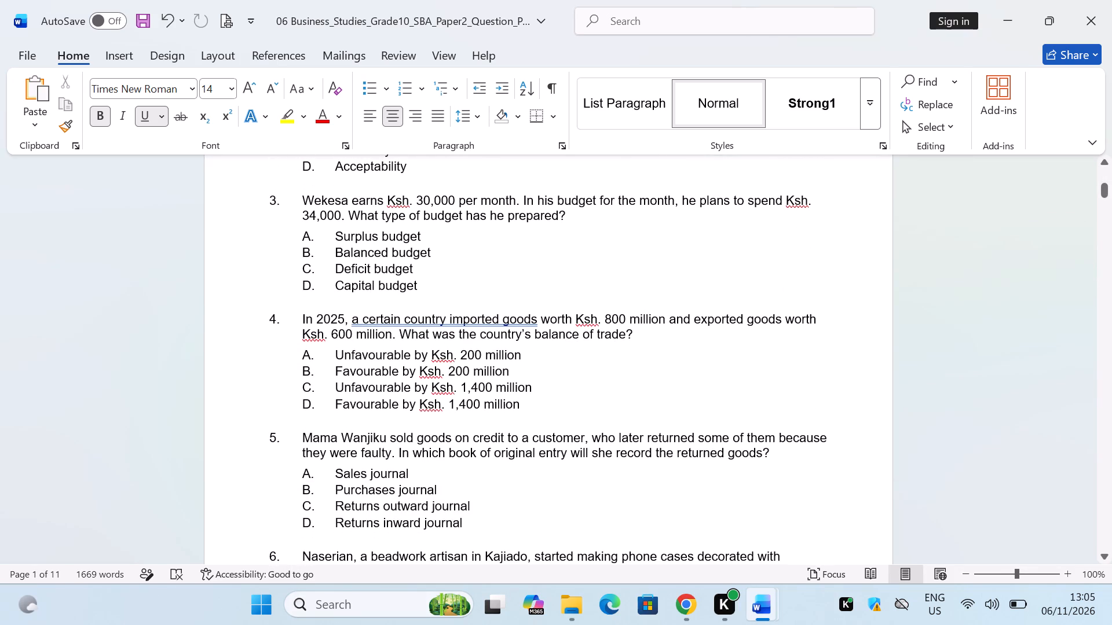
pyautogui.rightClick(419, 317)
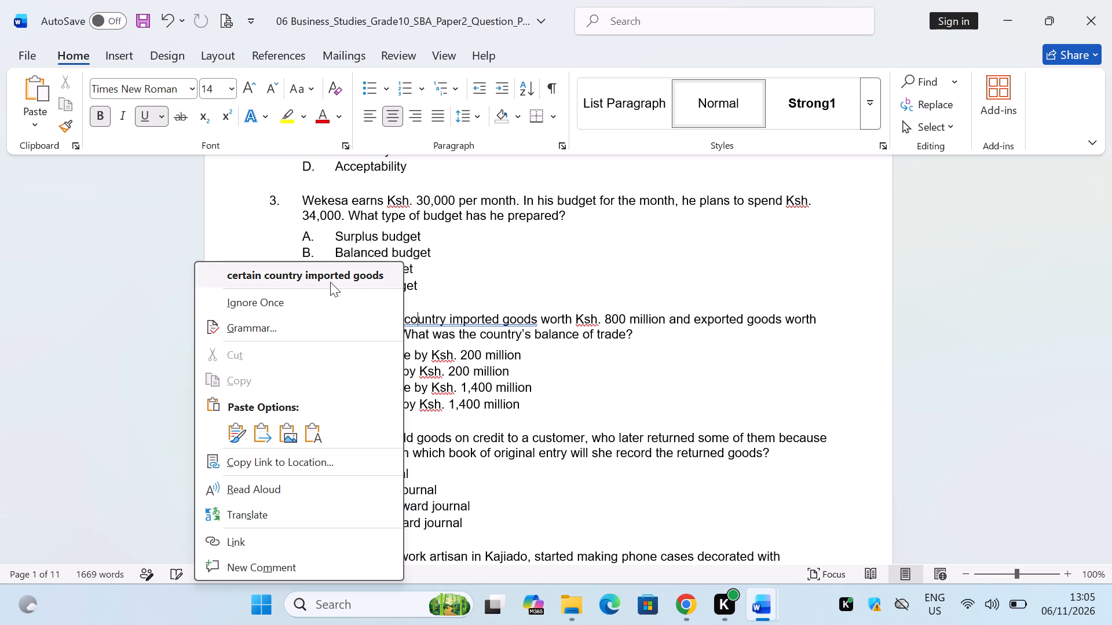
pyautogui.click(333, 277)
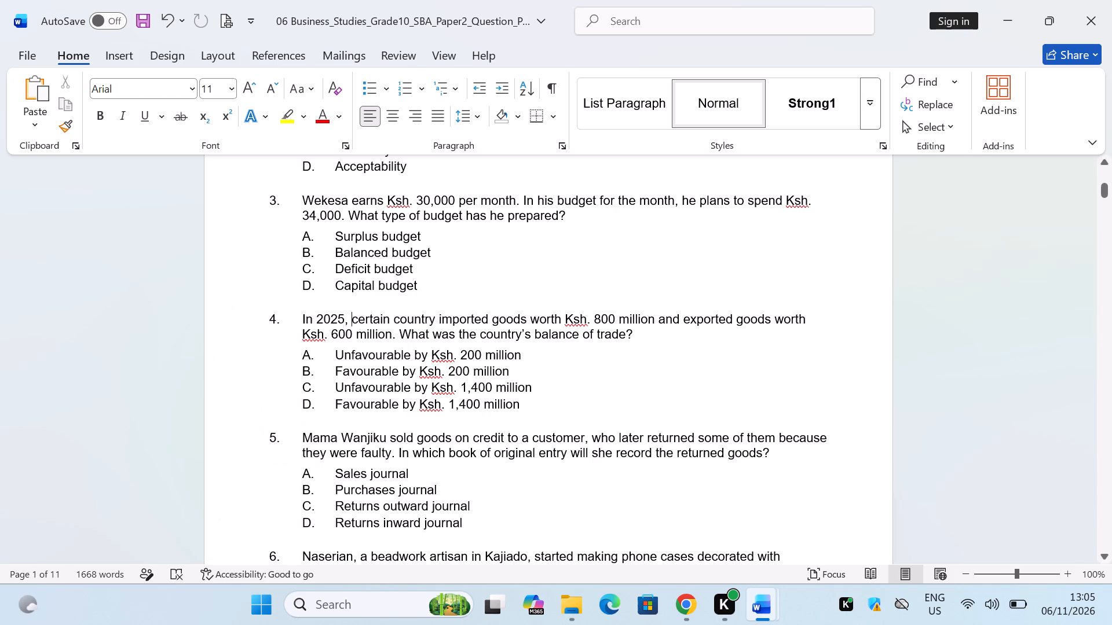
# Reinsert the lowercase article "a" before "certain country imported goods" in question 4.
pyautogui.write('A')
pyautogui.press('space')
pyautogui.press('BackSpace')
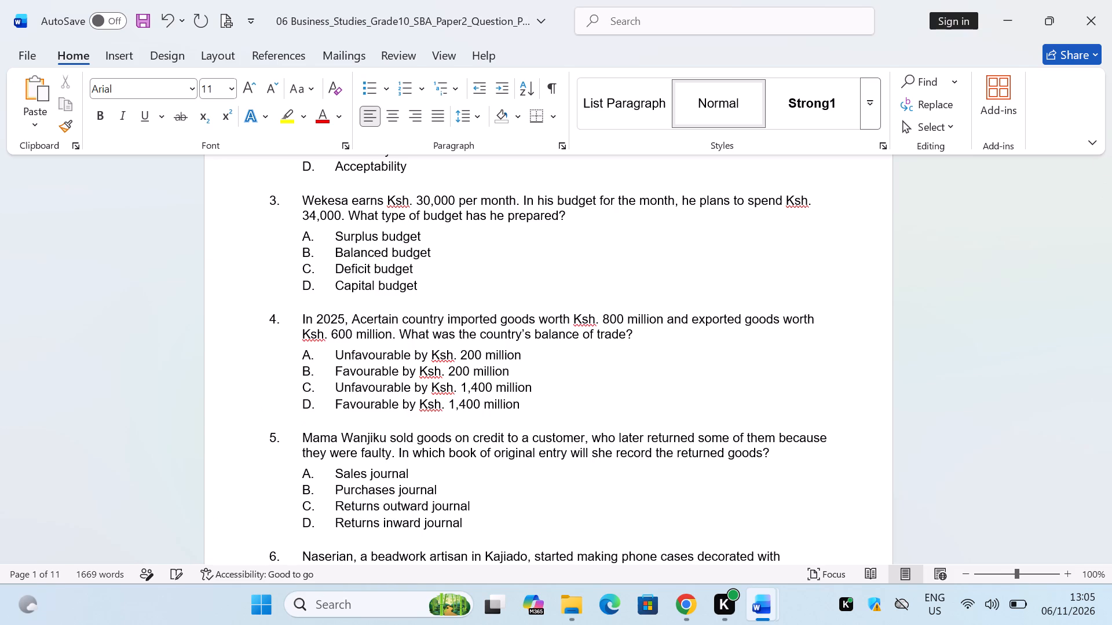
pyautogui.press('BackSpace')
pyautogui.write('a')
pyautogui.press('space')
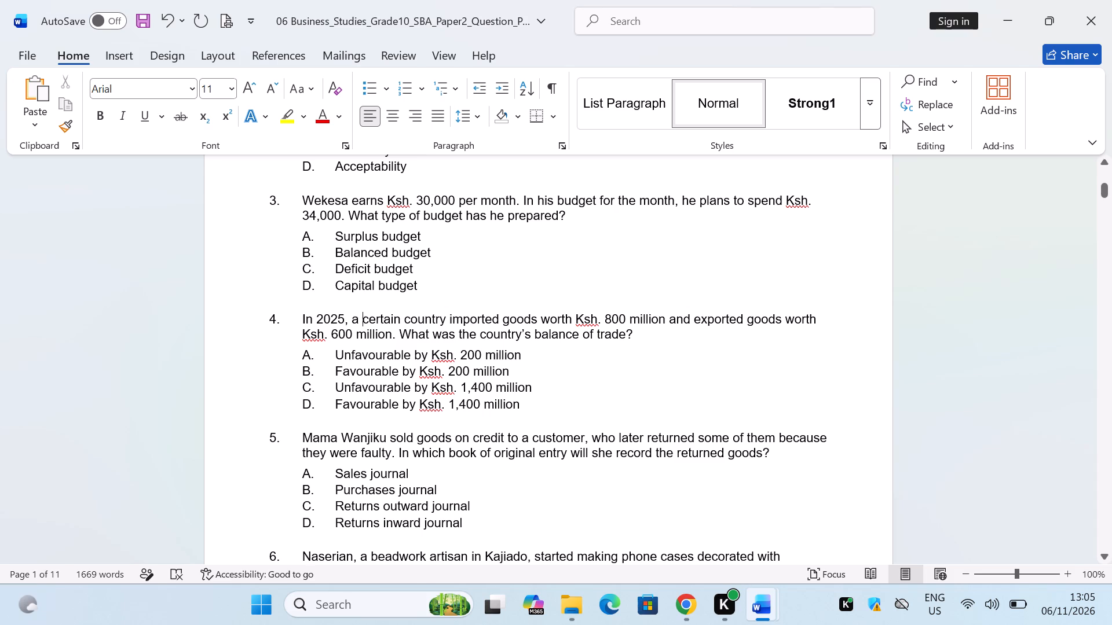
# Check questions 5 to 11 and the blank space at the end of the second page.
pyautogui.scroll(-3, 497, 377)
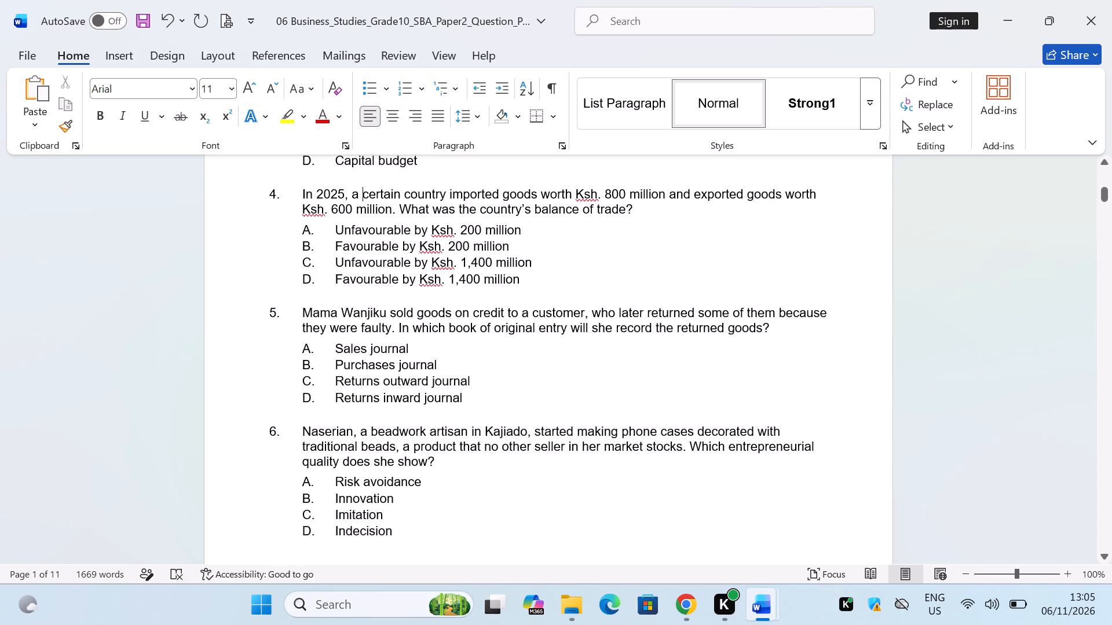
pyautogui.scroll(-2, 497, 377)
pyautogui.scroll(1, 496, 377)
pyautogui.scroll(-4, 496, 377)
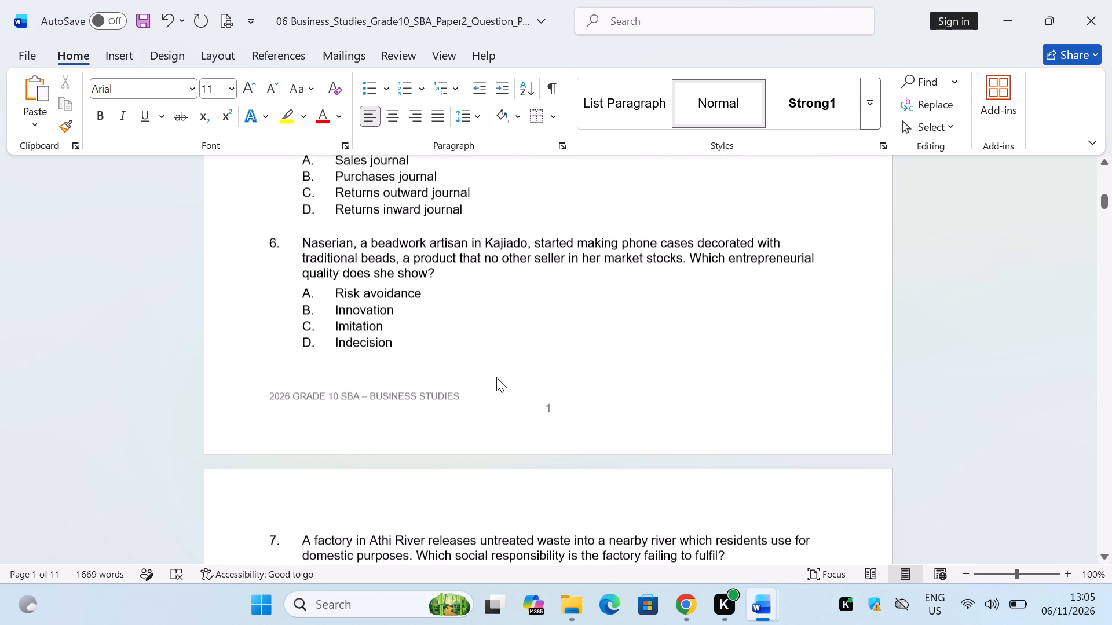
pyautogui.scroll(-4, 474, 376)
pyautogui.scroll(-17, 474, 376)
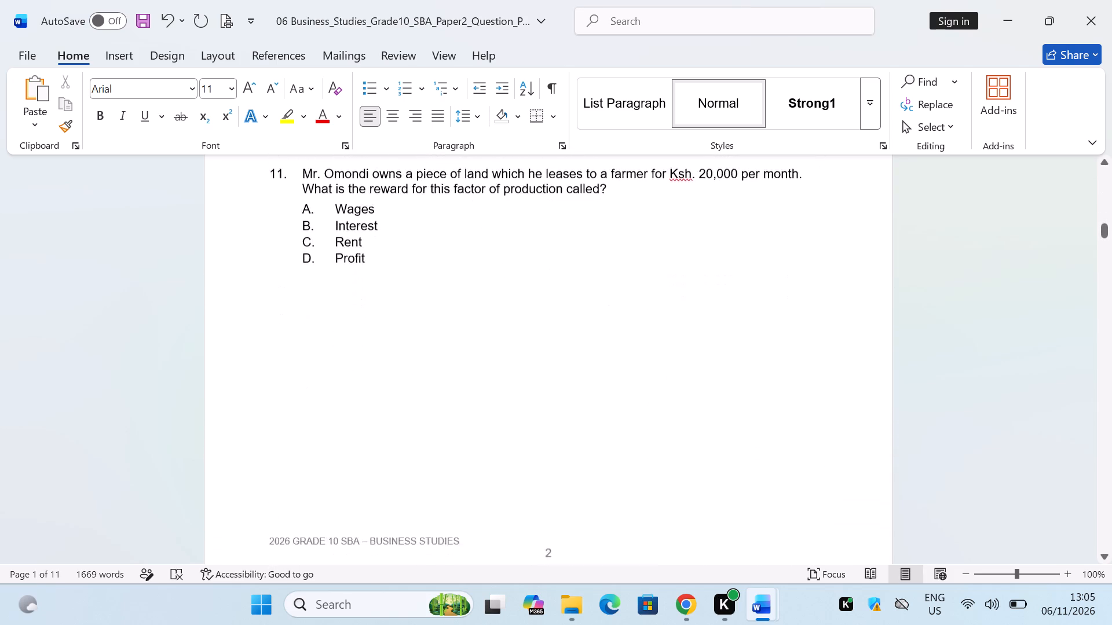
pyautogui.scroll(-8, 474, 376)
pyautogui.scroll(9, 474, 376)
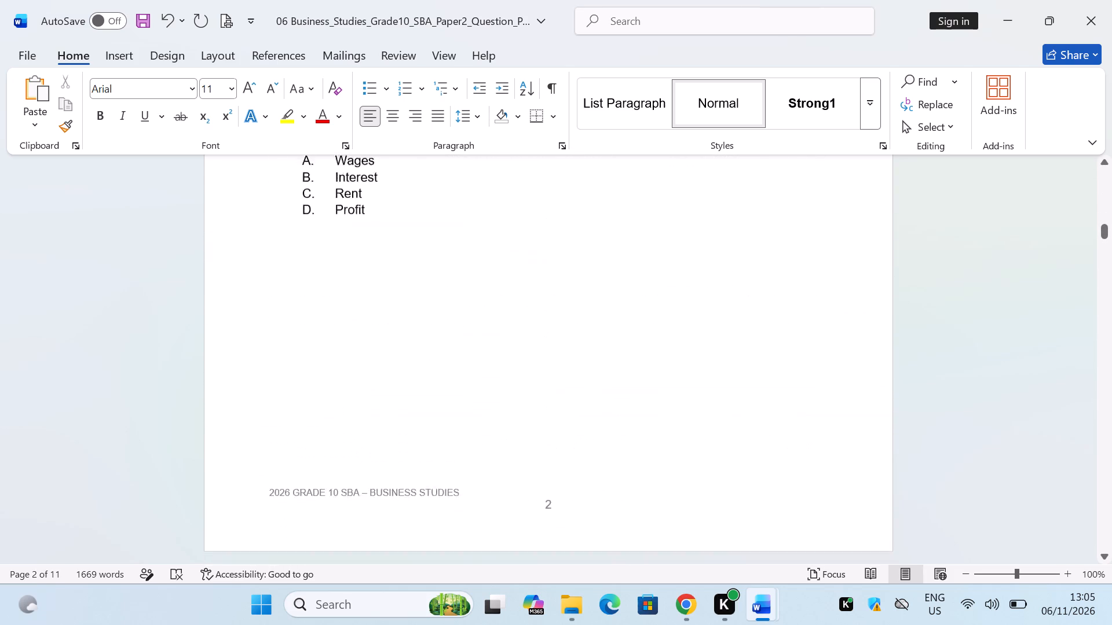
pyautogui.scroll(-4, 474, 375)
pyautogui.scroll(4, 473, 374)
# Save the Paper 2 question paper.
pyautogui.click(320, 316)
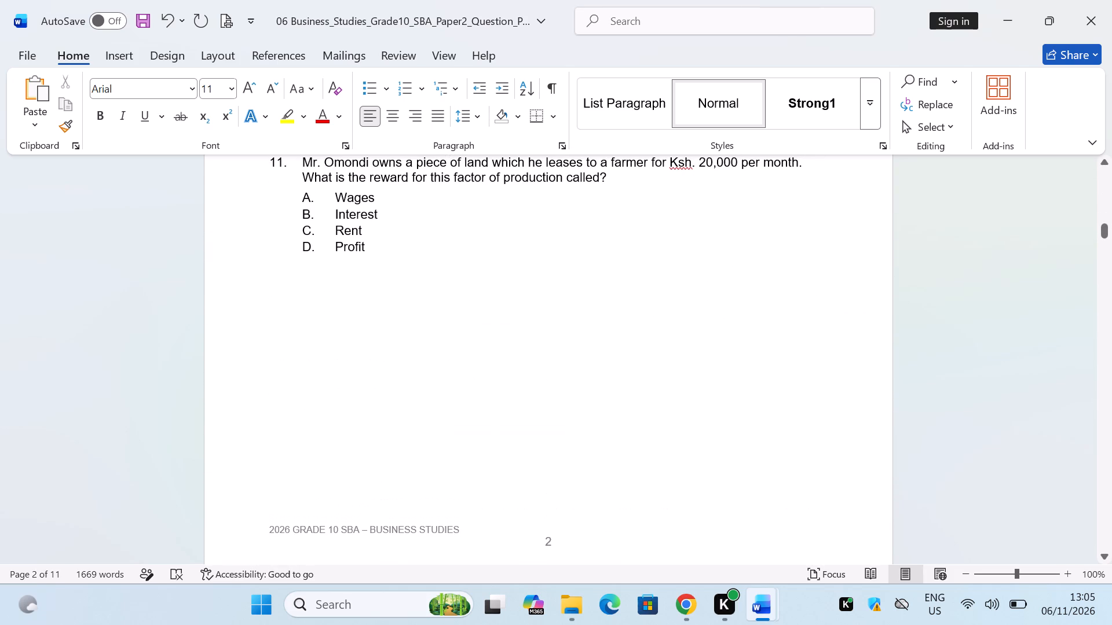
pyautogui.click(140, 20)
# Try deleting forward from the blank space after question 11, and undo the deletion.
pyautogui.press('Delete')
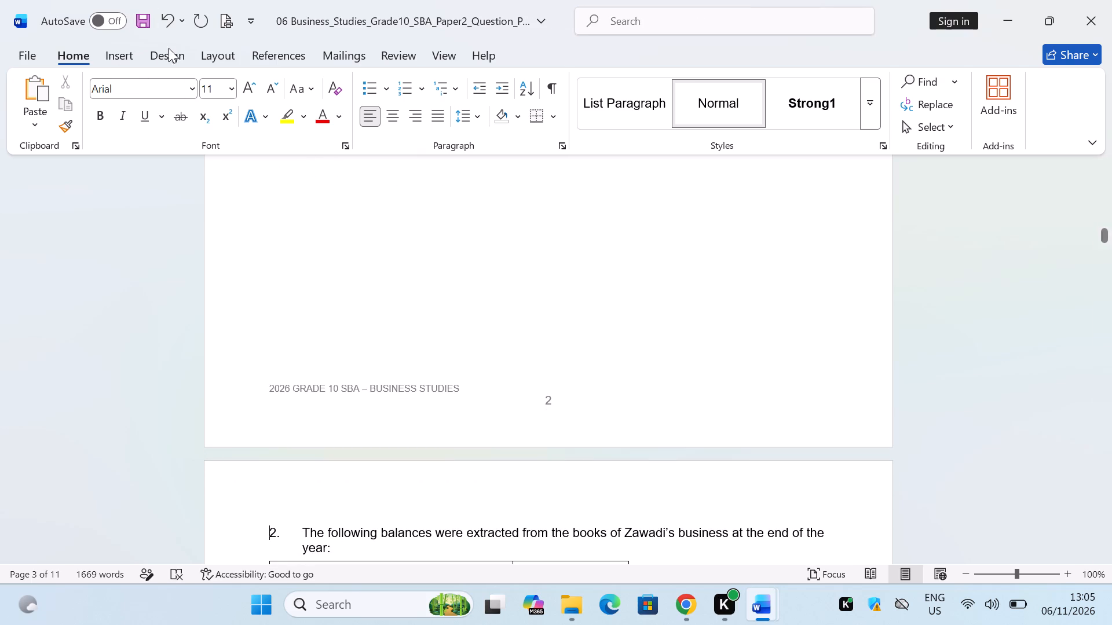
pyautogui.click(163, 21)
# Check questions 12 to 20, including their tables, and the start of Section B.
pyautogui.scroll(-8, 352, 316)
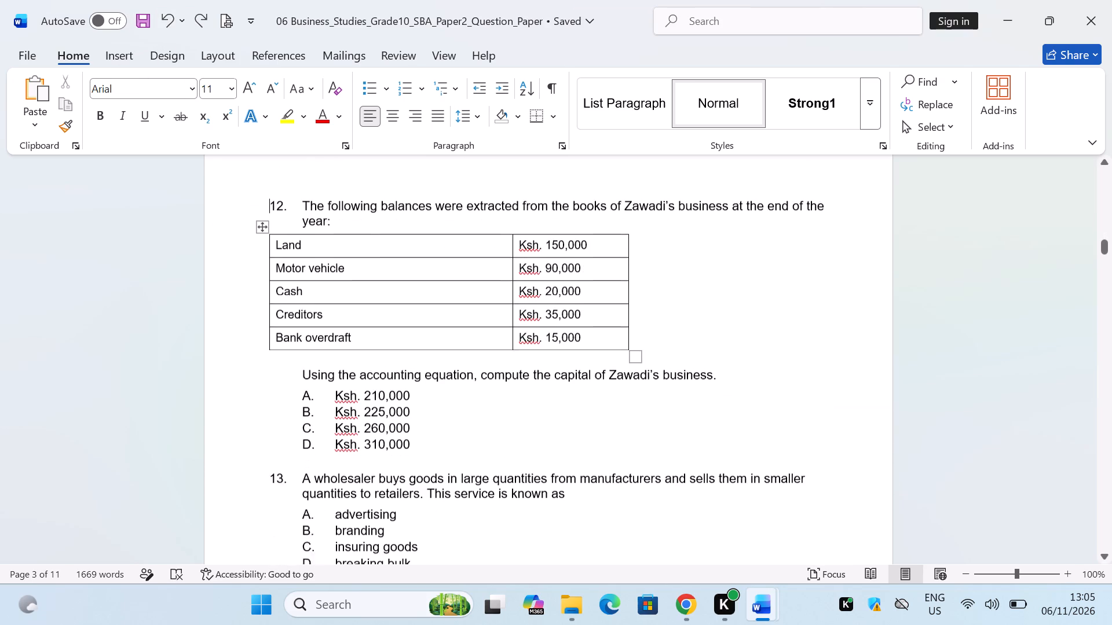
pyautogui.scroll(-15, 346, 308)
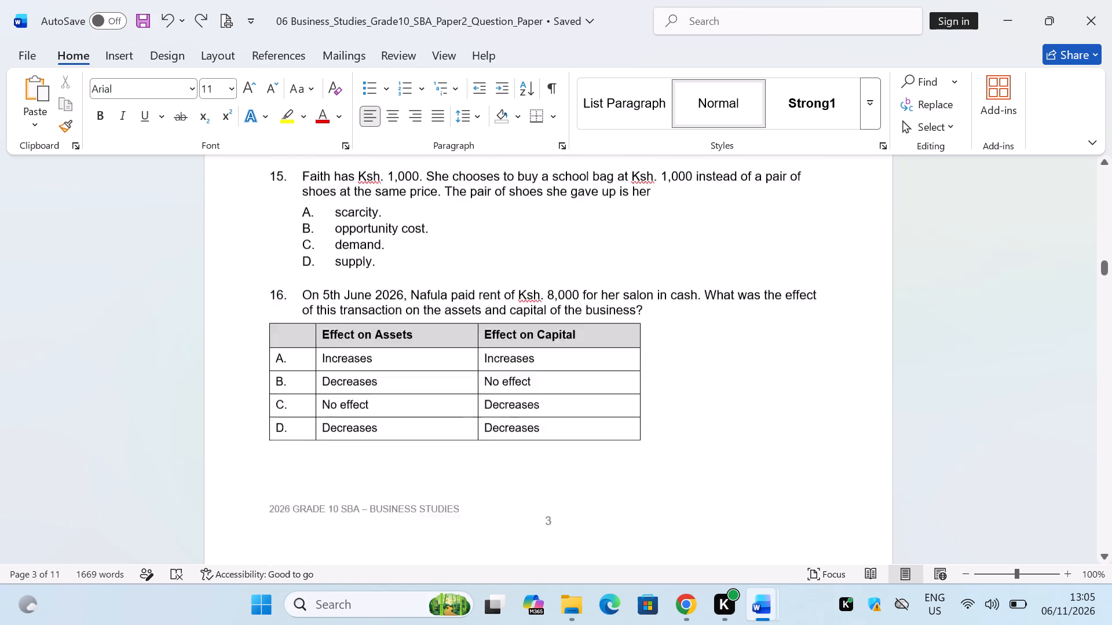
pyautogui.scroll(-11, 346, 307)
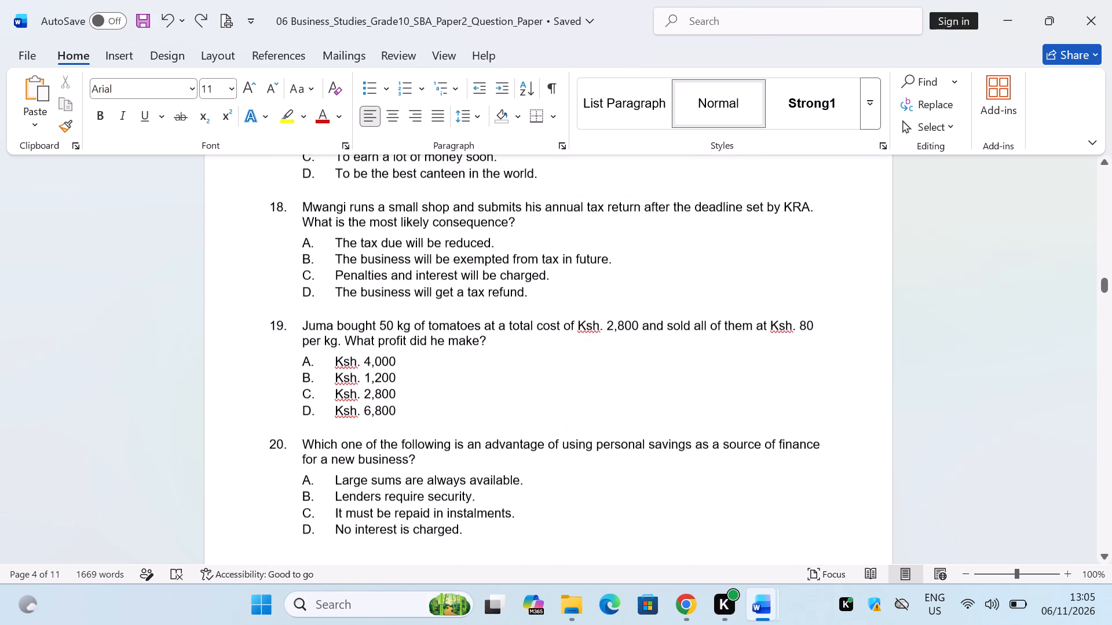
pyautogui.scroll(-20, 345, 307)
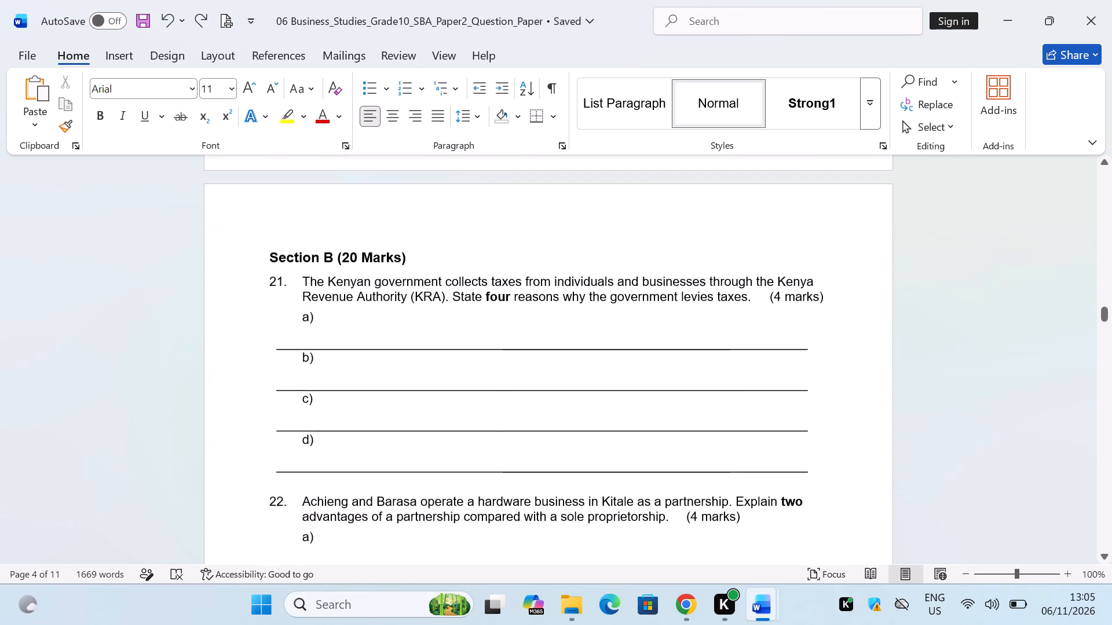
# Change the "Section A (20 Marks)" heading on the first page to uppercase.
pyautogui.moveTo(1104, 310); pyautogui.dragTo(1108, 112)
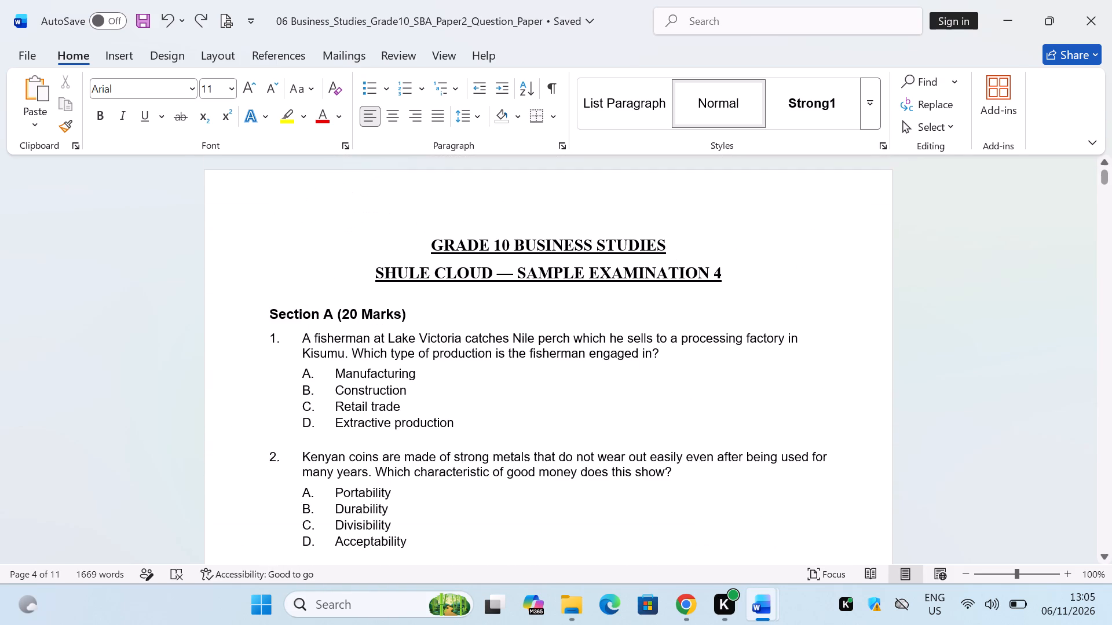
pyautogui.click(244, 315)
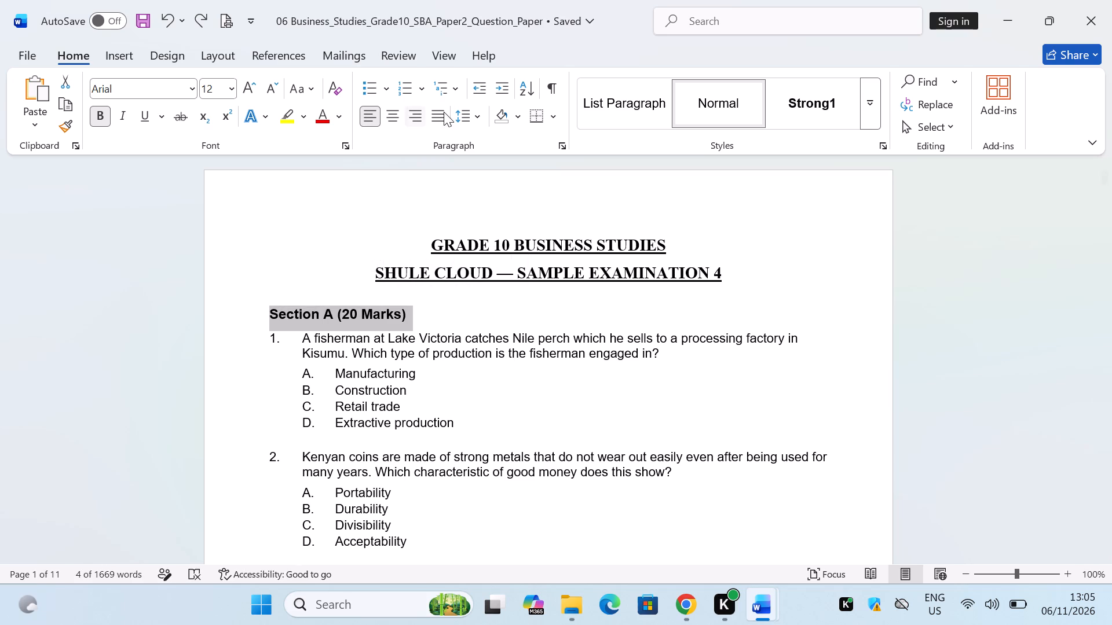
pyautogui.click(386, 87)
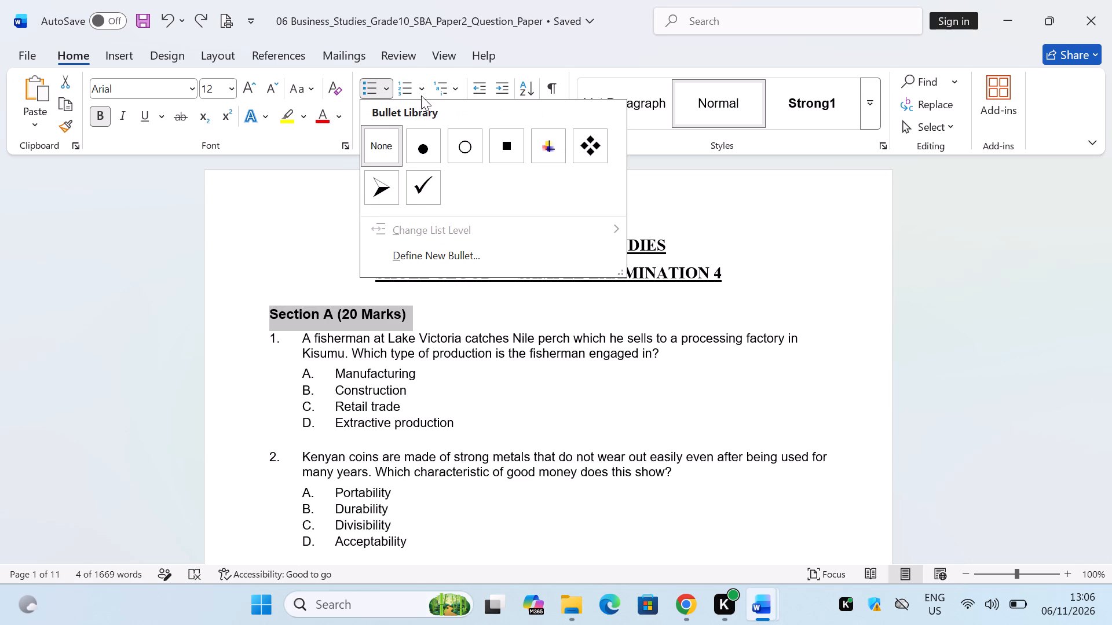
pyautogui.click(419, 89)
pyautogui.click(700, 56)
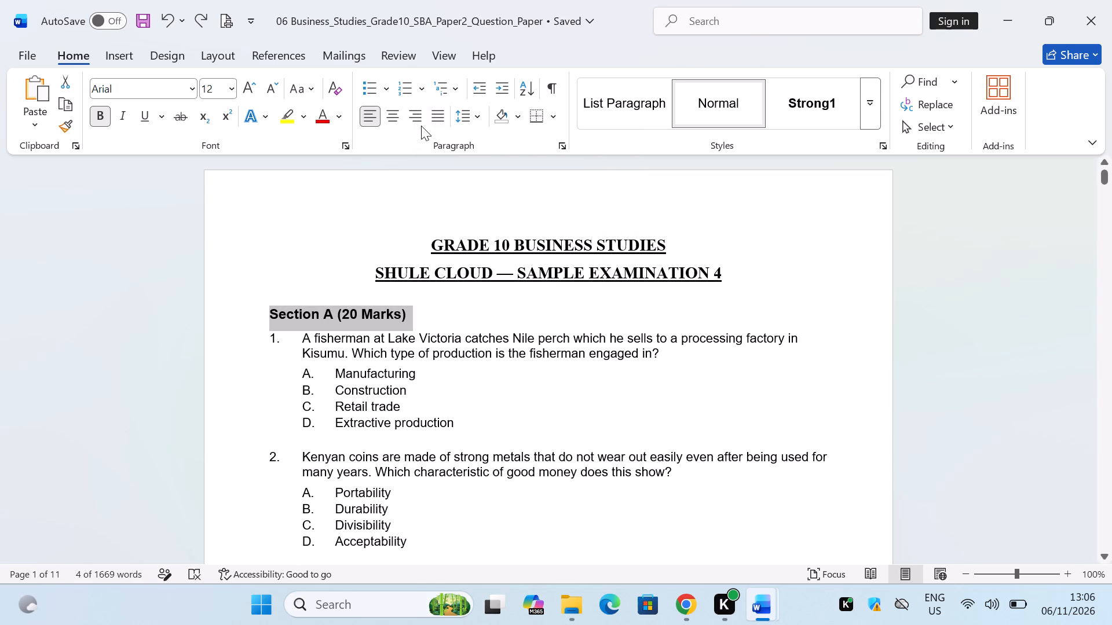
pyautogui.click(478, 115)
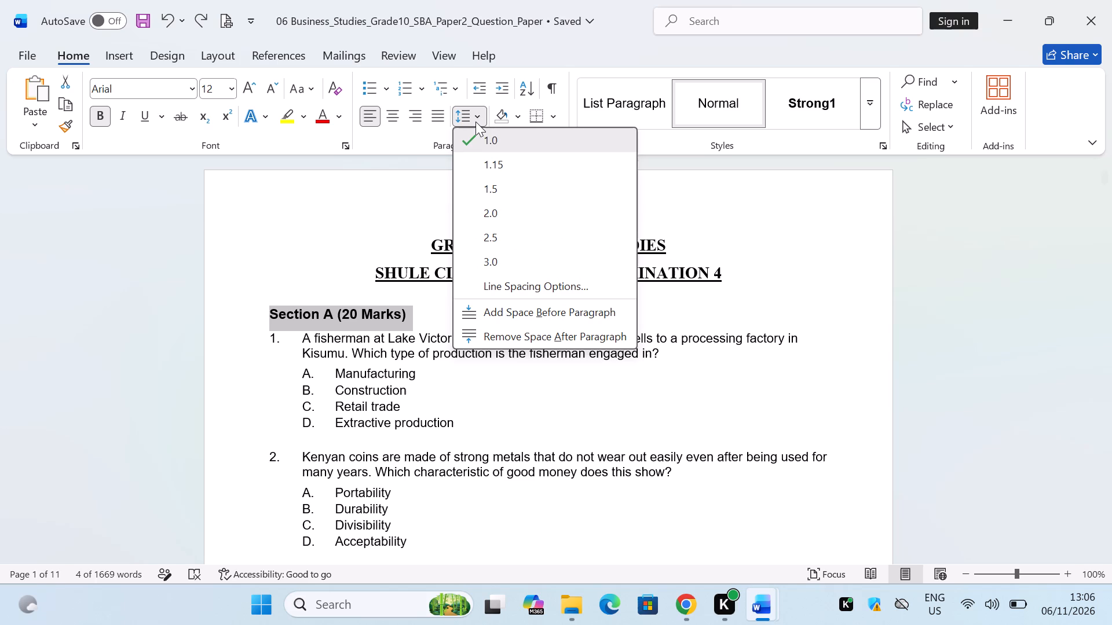
pyautogui.click(312, 84)
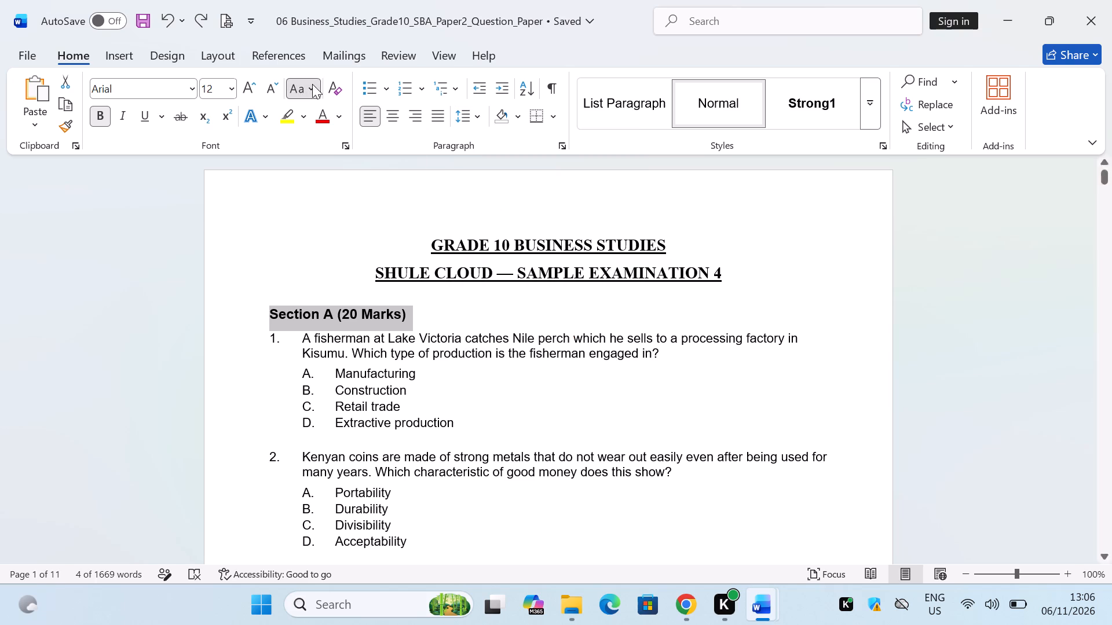
pyautogui.click(325, 160)
# Accept the grammar suggestion in question 4, replacing "a certain country imported goods" with "certain country imported goods".
pyautogui.scroll(-13, 374, 384)
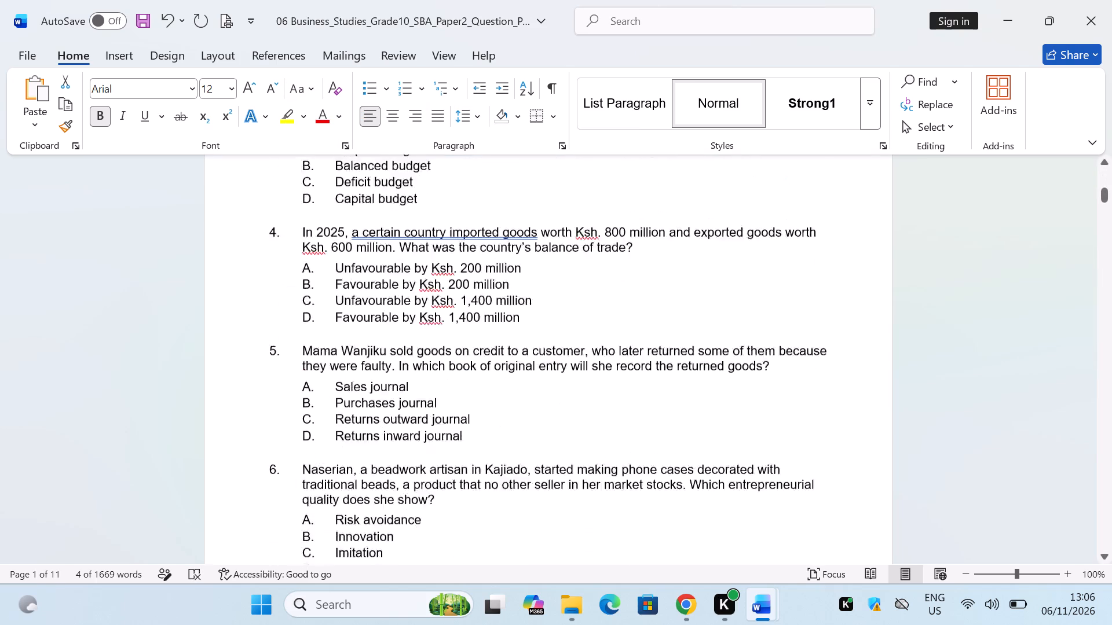
pyautogui.scroll(-4, 374, 383)
pyautogui.scroll(5, 374, 383)
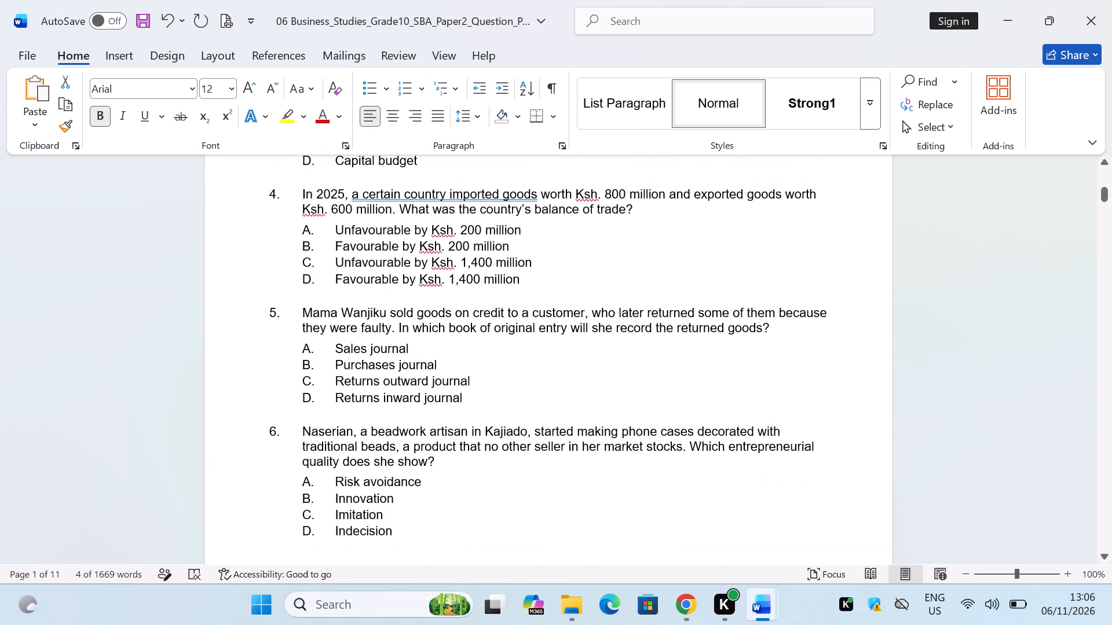
pyautogui.rightClick(404, 194)
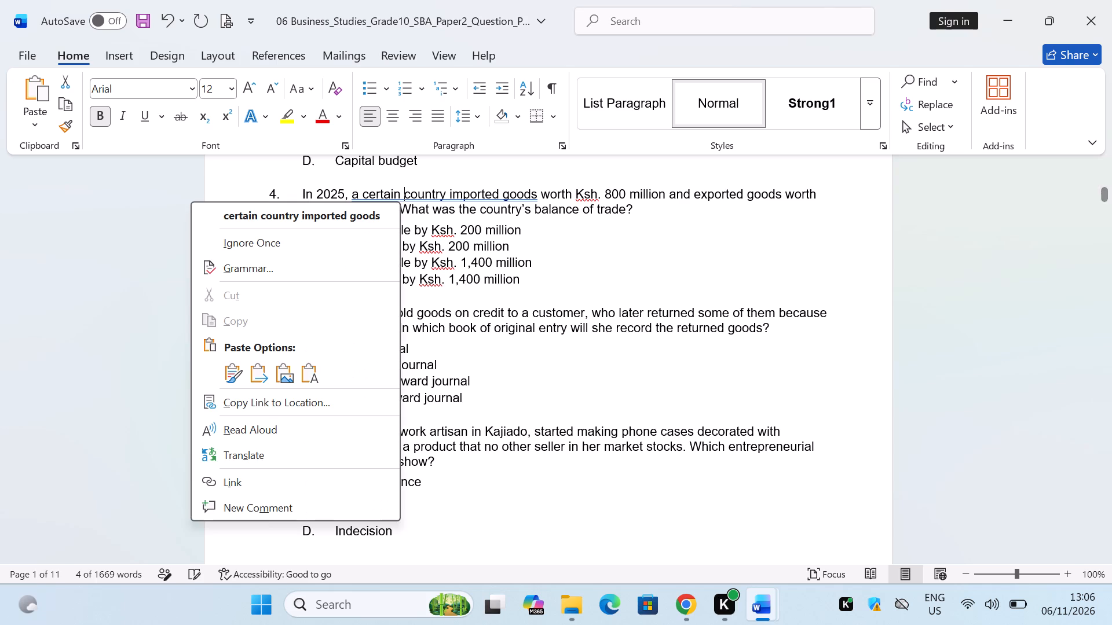
pyautogui.click(355, 213)
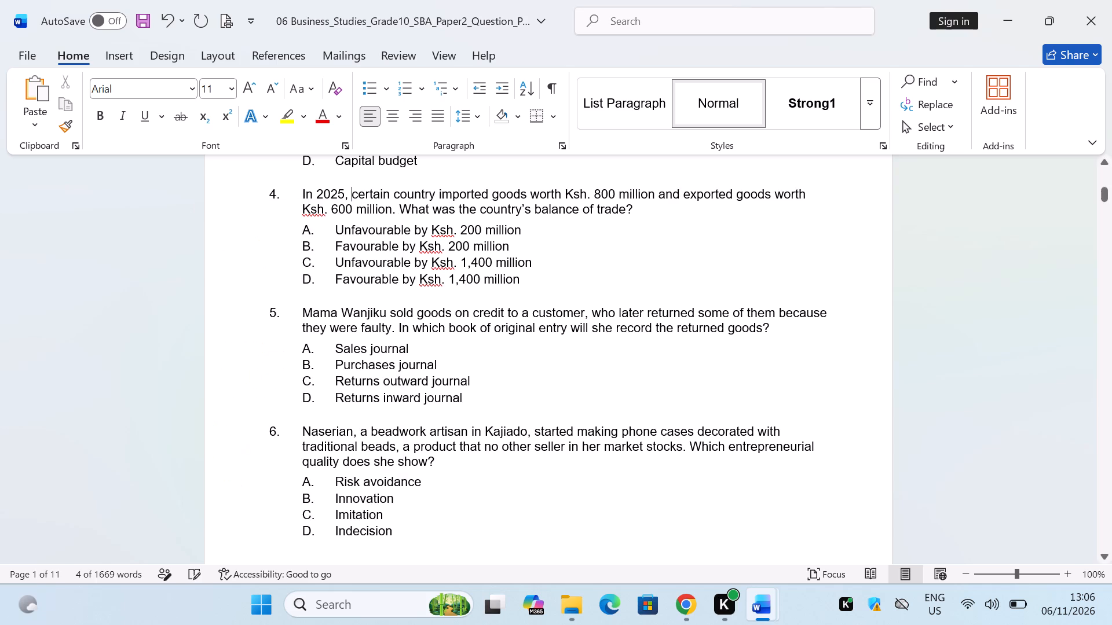
# Change the "Section B (20 Marks)" heading above question 21 to uppercase.
pyautogui.scroll(-4, 404, 265)
pyautogui.scroll(-20, 408, 270)
pyautogui.scroll(-1, 408, 270)
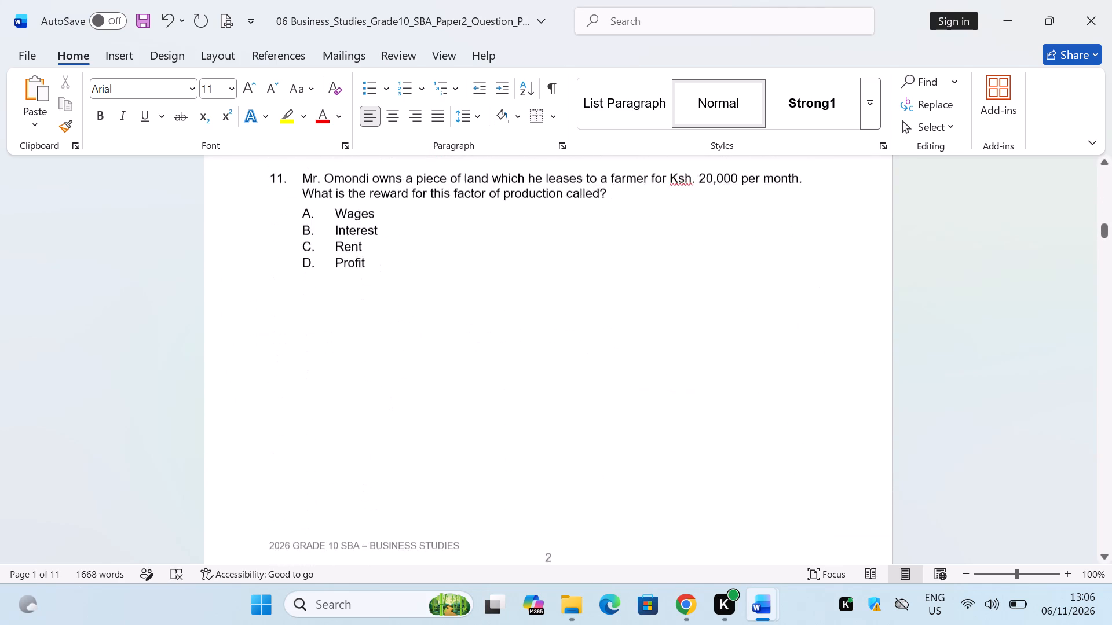
pyautogui.scroll(-20, 408, 272)
pyautogui.scroll(-4, 408, 272)
pyautogui.scroll(1, 408, 273)
pyautogui.scroll(-7, 408, 273)
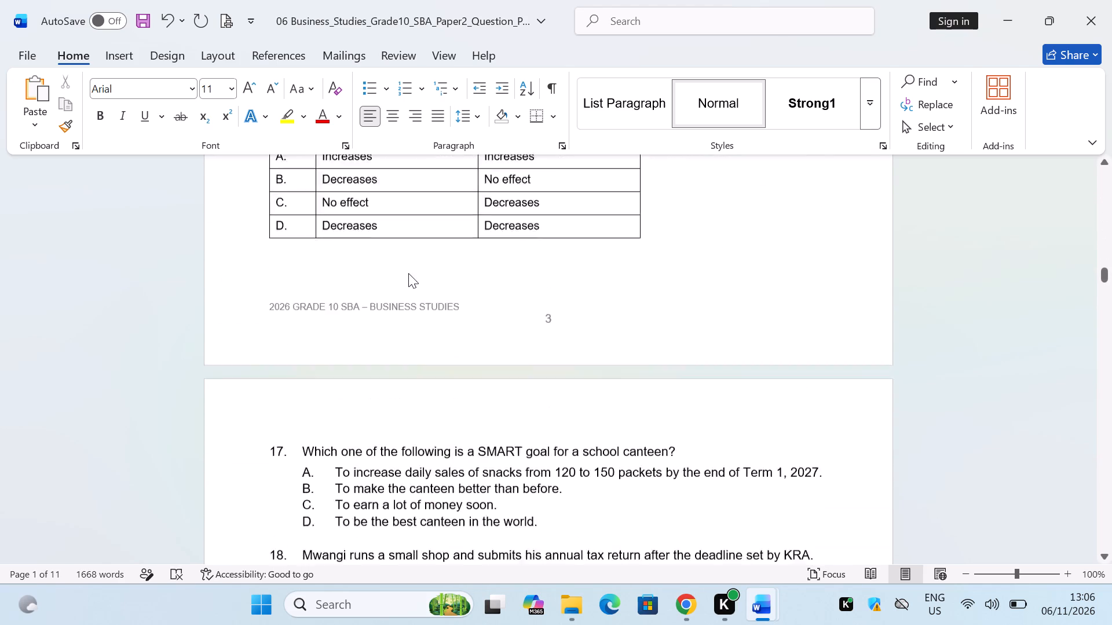
pyautogui.scroll(-3, 408, 273)
pyautogui.scroll(1, 408, 273)
pyautogui.scroll(-20, 408, 273)
pyautogui.scroll(-8, 408, 273)
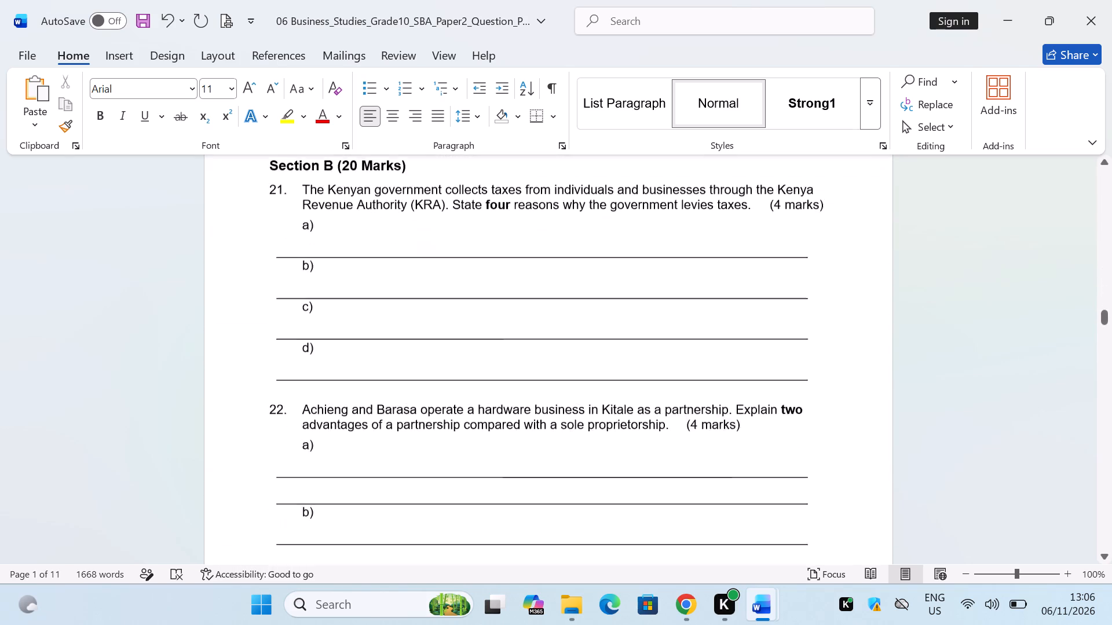
pyautogui.scroll(3, 398, 259)
pyautogui.click(247, 274)
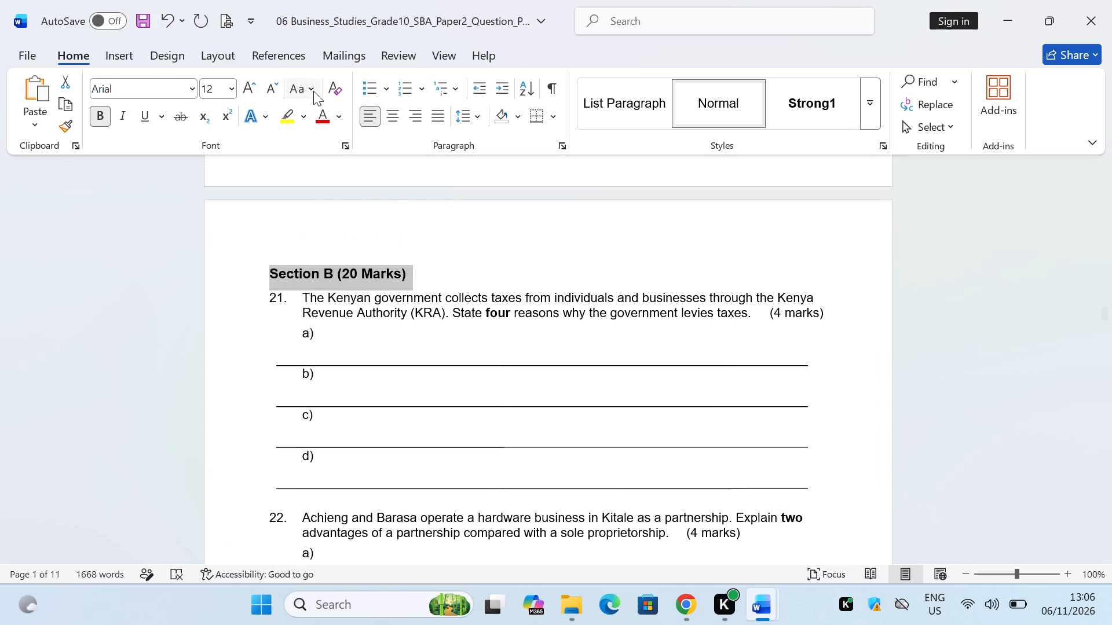
pyautogui.click(313, 91)
pyautogui.click(323, 158)
pyautogui.scroll(-3, 386, 325)
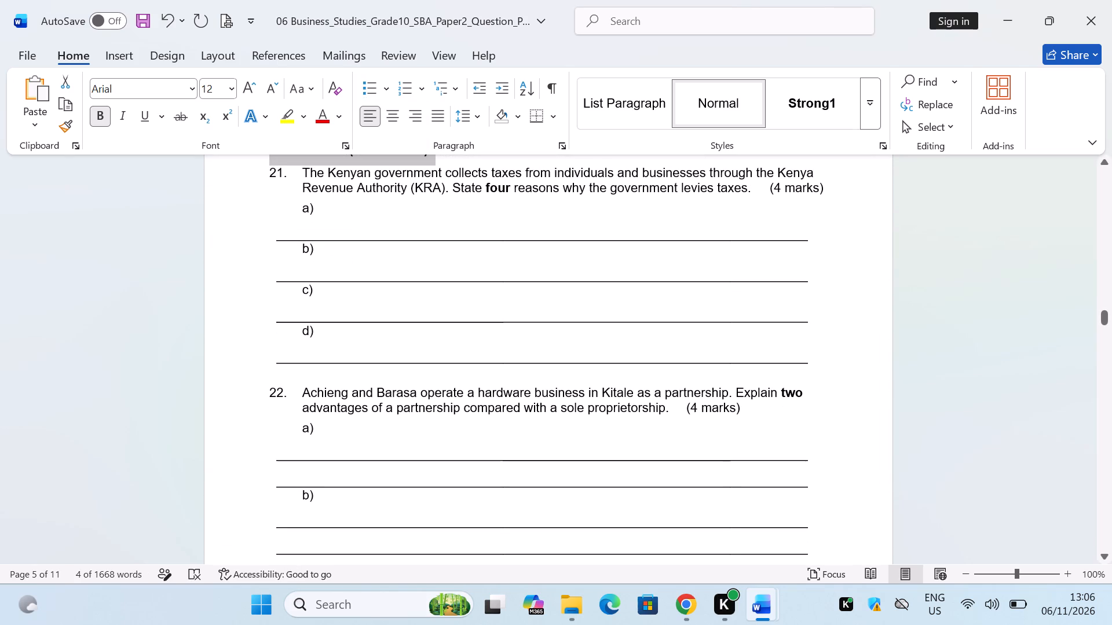
pyautogui.scroll(2, 386, 325)
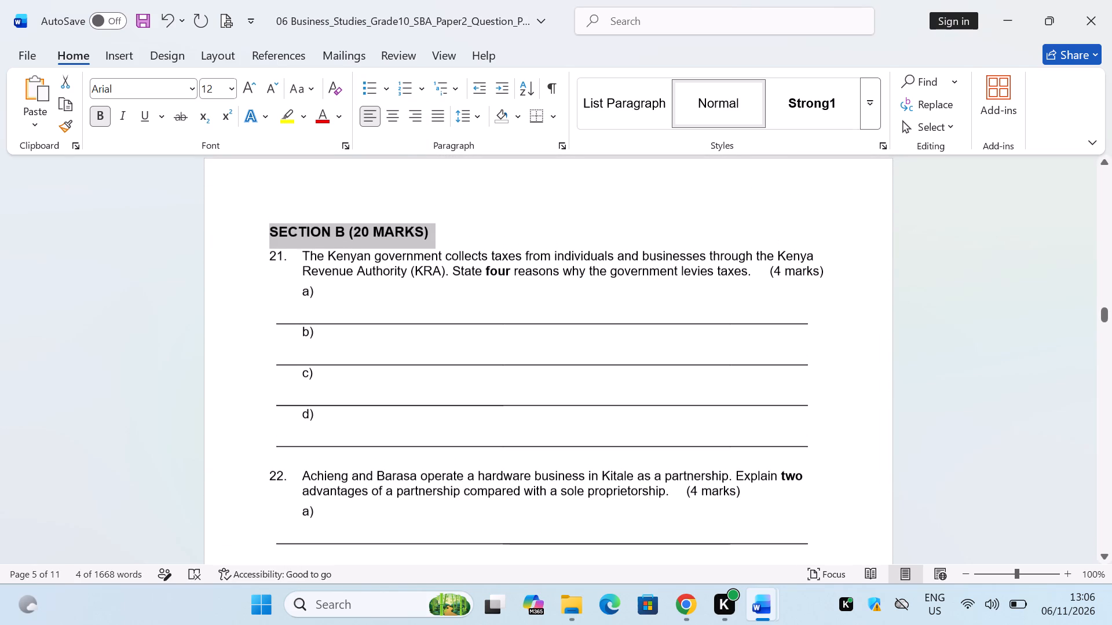
# Delete the a), b), c) and d) labels from question 21, keeping its answer lines.
pyautogui.click(340, 299)
pyautogui.scroll(-8, 340, 299)
pyautogui.scroll(2, 340, 299)
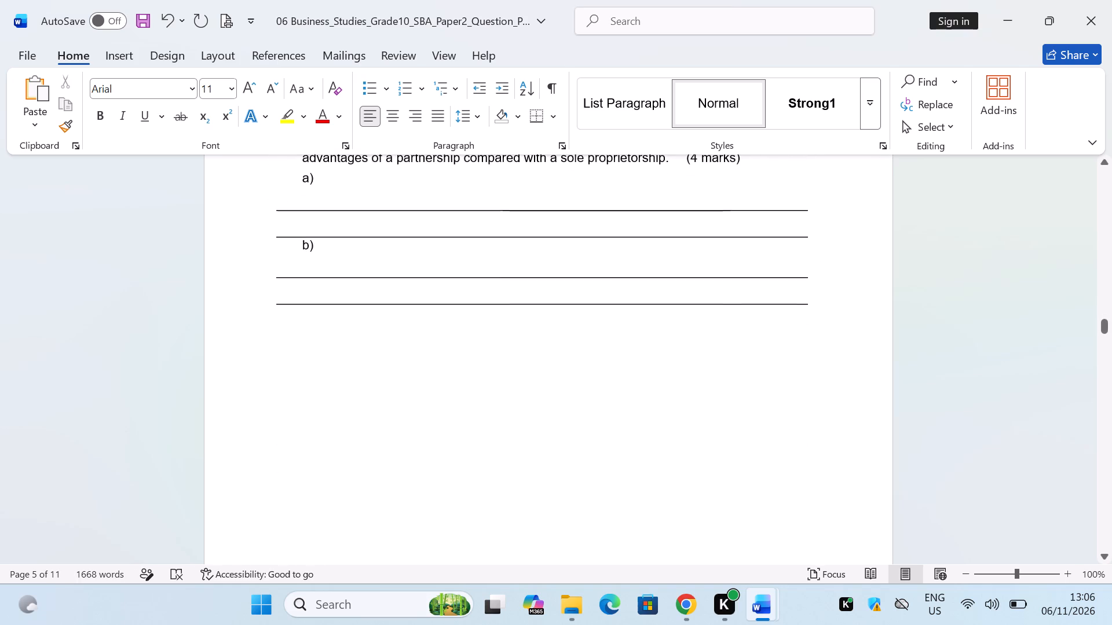
pyautogui.scroll(4, 340, 299)
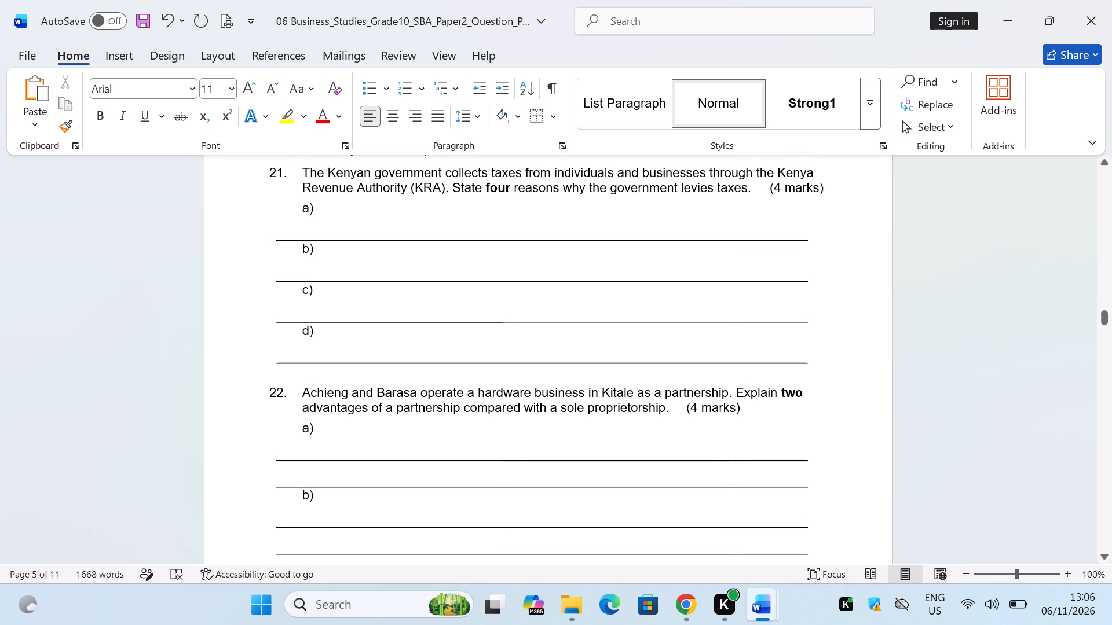
pyautogui.click(257, 209)
pyautogui.press('Delete')
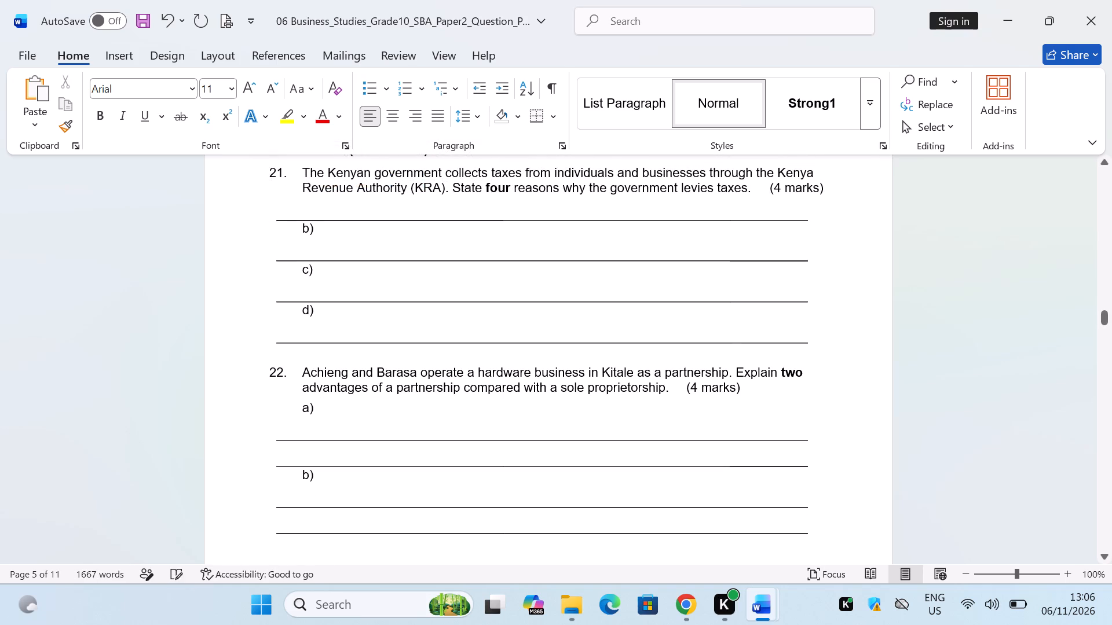
pyautogui.click(252, 233)
pyautogui.press('Delete')
pyautogui.click(253, 256)
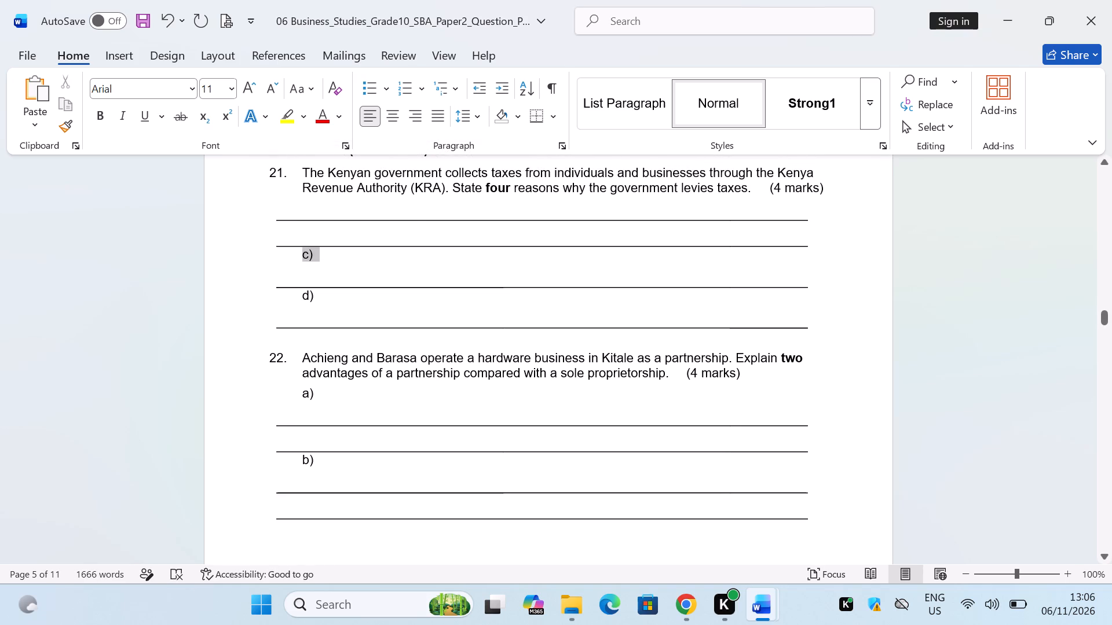
pyautogui.press('Delete')
pyautogui.click(253, 286)
pyautogui.press('Delete')
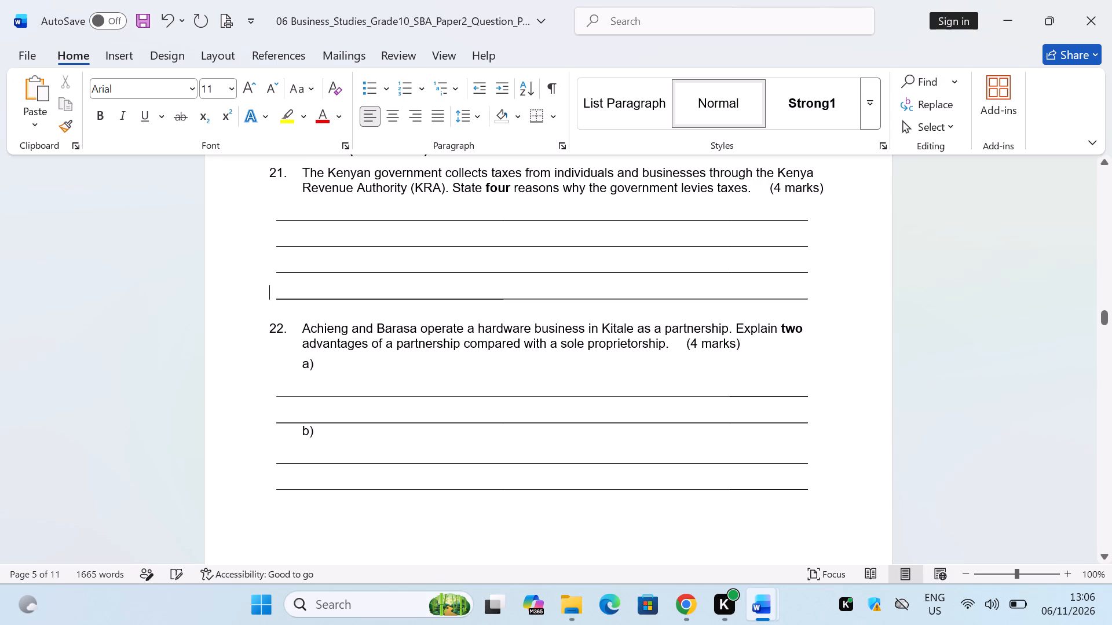
# Delete the a) and b) labels from question 22, keeping its answer lines.
pyautogui.click(250, 370)
pyautogui.press('Delete')
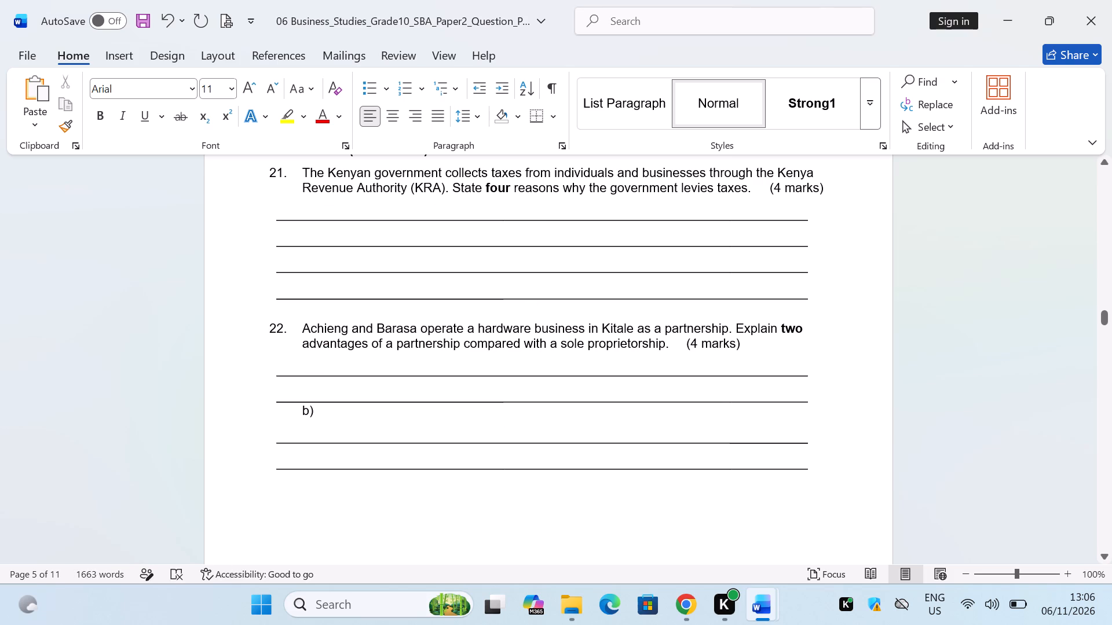
pyautogui.click(257, 415)
pyautogui.press('Delete')
pyautogui.scroll(4, 313, 382)
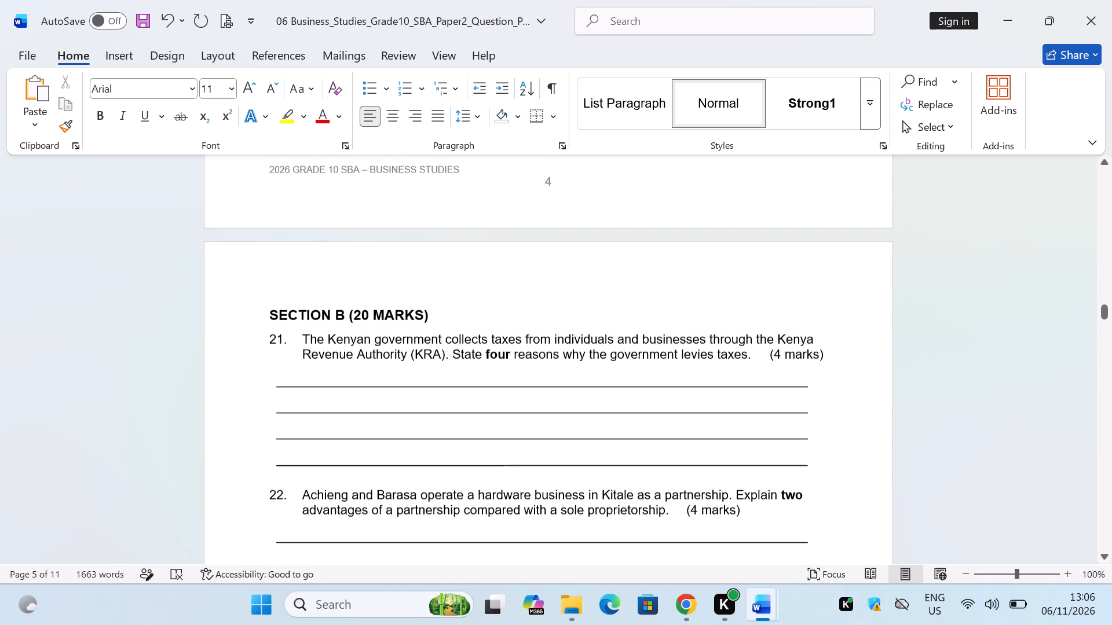
pyautogui.scroll(-3, 313, 382)
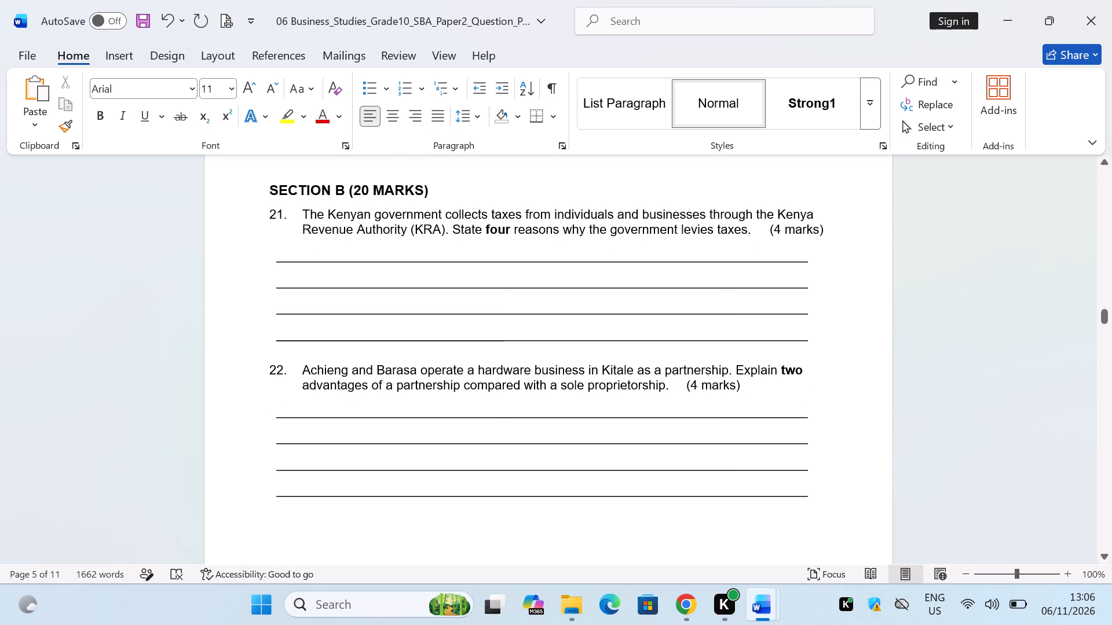
pyautogui.scroll(-4, 352, 340)
pyautogui.scroll(4, 353, 338)
# Pull question 23 back onto the page with question 22, leaving a blank line below question 22's answer lines.
pyautogui.scroll(-10, 353, 338)
pyautogui.scroll(1, 353, 338)
pyautogui.scroll(-1, 353, 338)
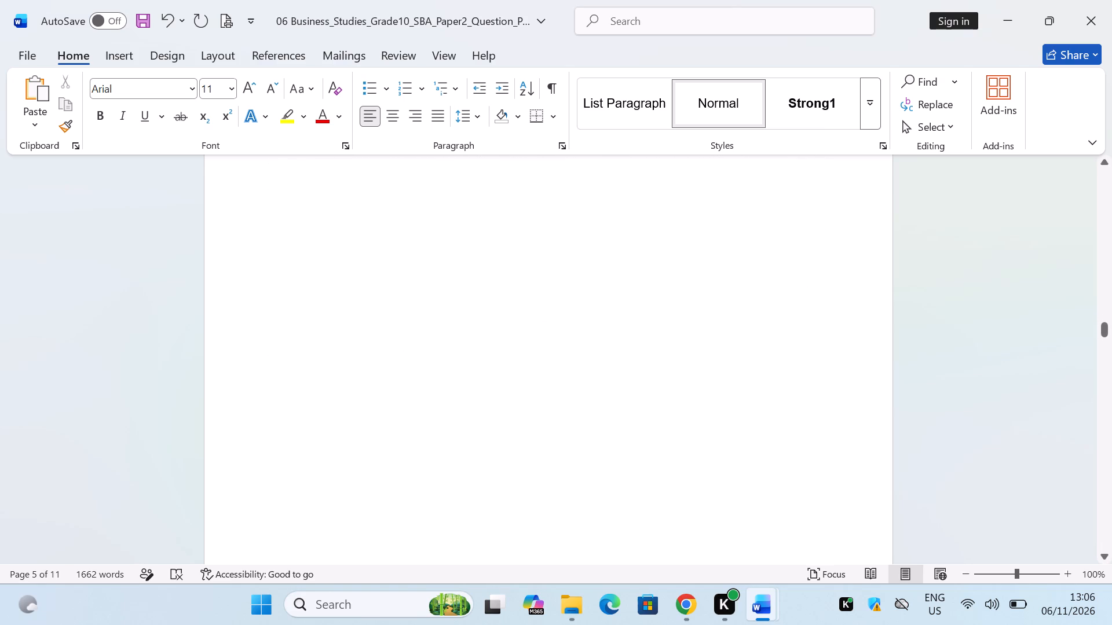
pyautogui.scroll(-8, 353, 338)
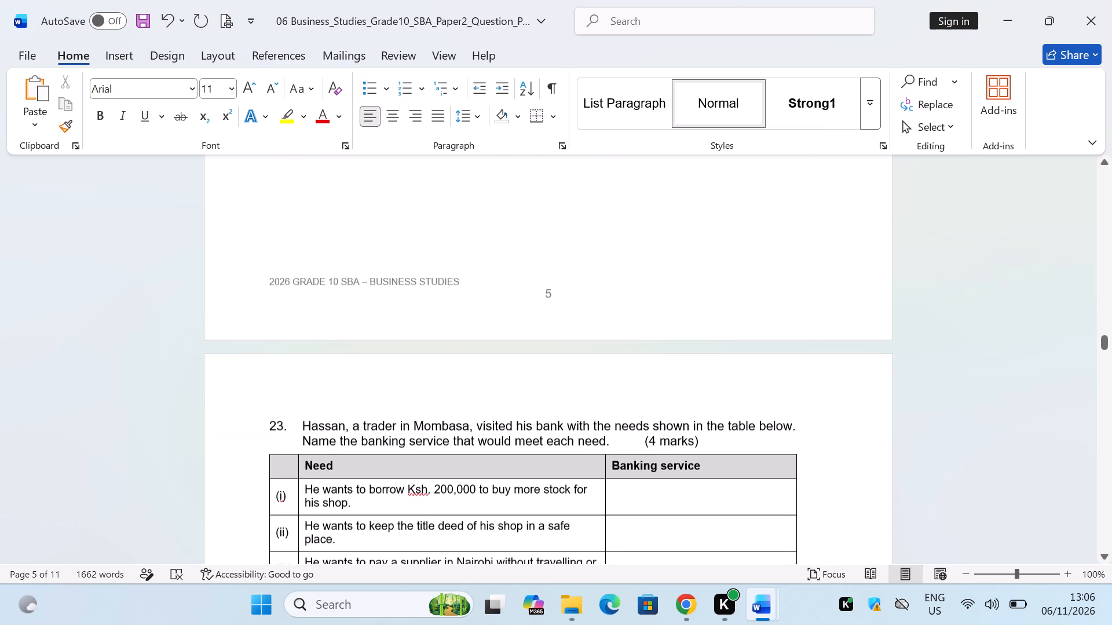
pyautogui.click(262, 425)
pyautogui.press('BackSpace')
pyautogui.press('BackSpace')
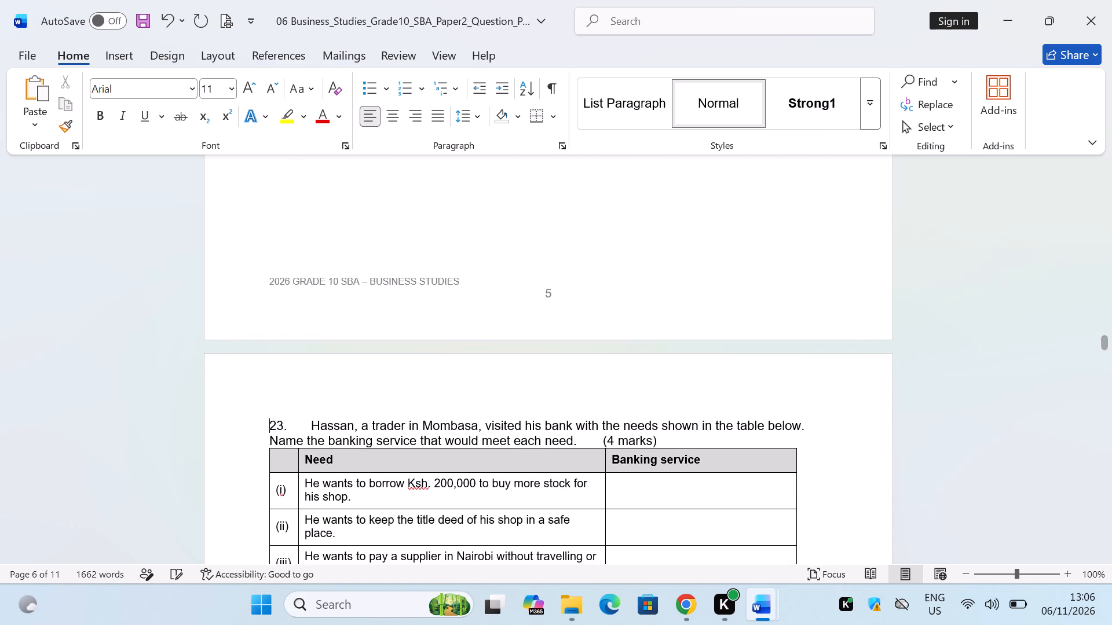
pyautogui.press('BackSpace')
pyautogui.scroll(4, 309, 388)
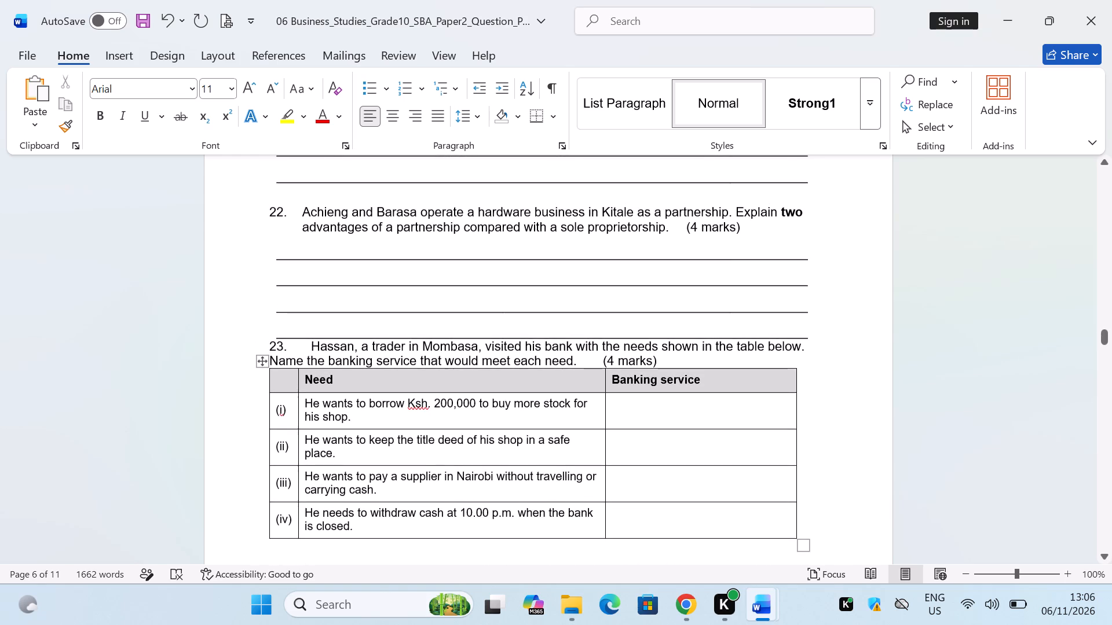
pyautogui.press('Return')
pyautogui.press('Return')
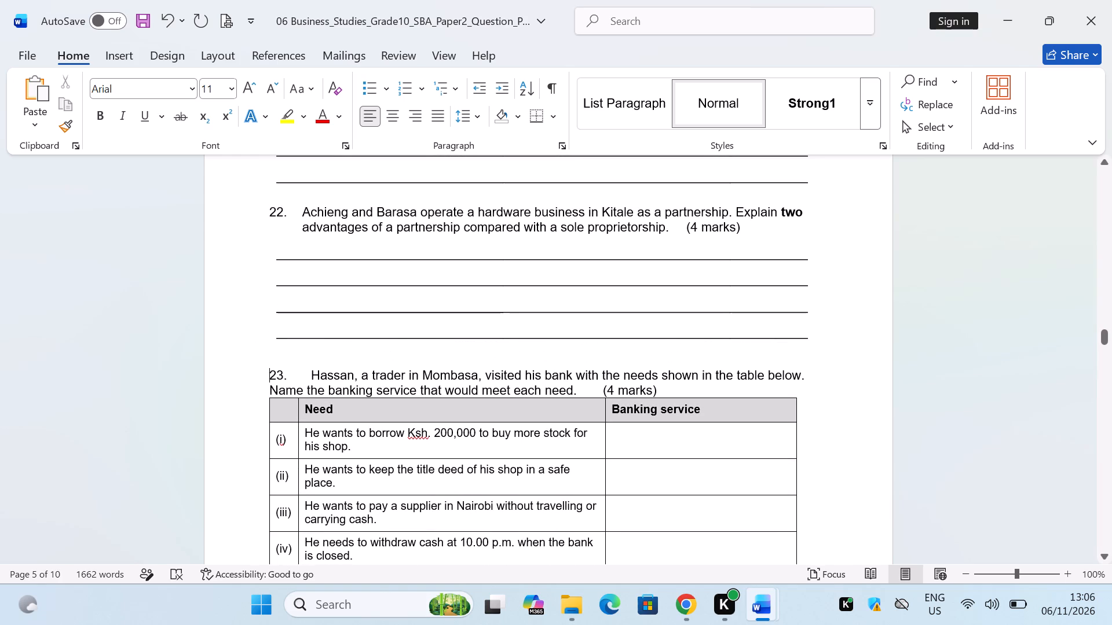
# Delete the a) label above the first answer line of question 24.
pyautogui.scroll(-4, 495, 365)
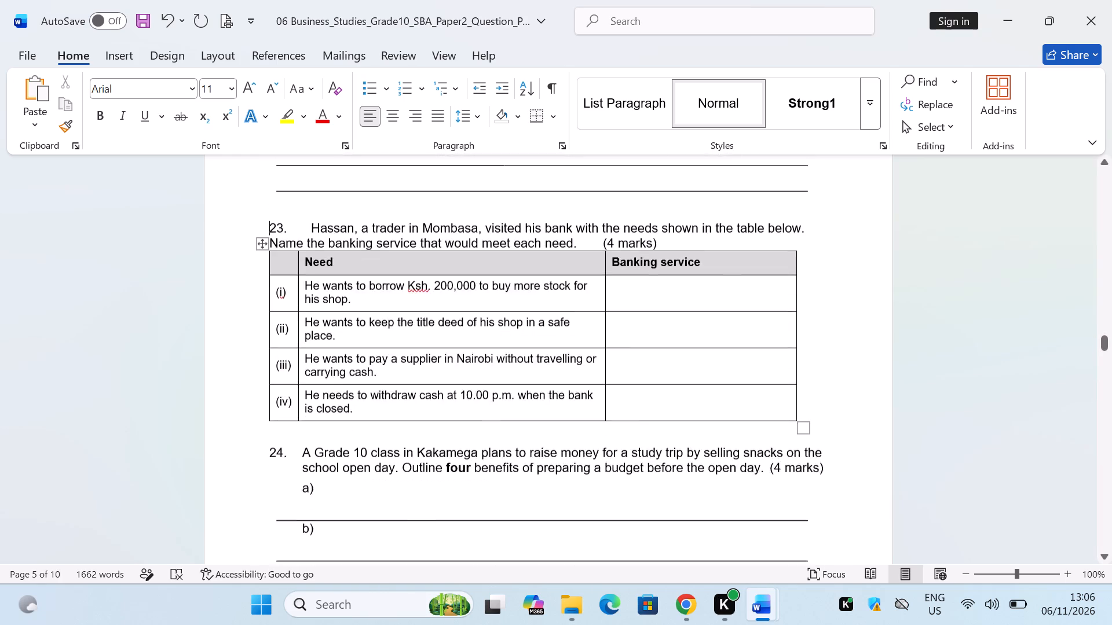
pyautogui.scroll(-3, 495, 364)
pyautogui.click(261, 349)
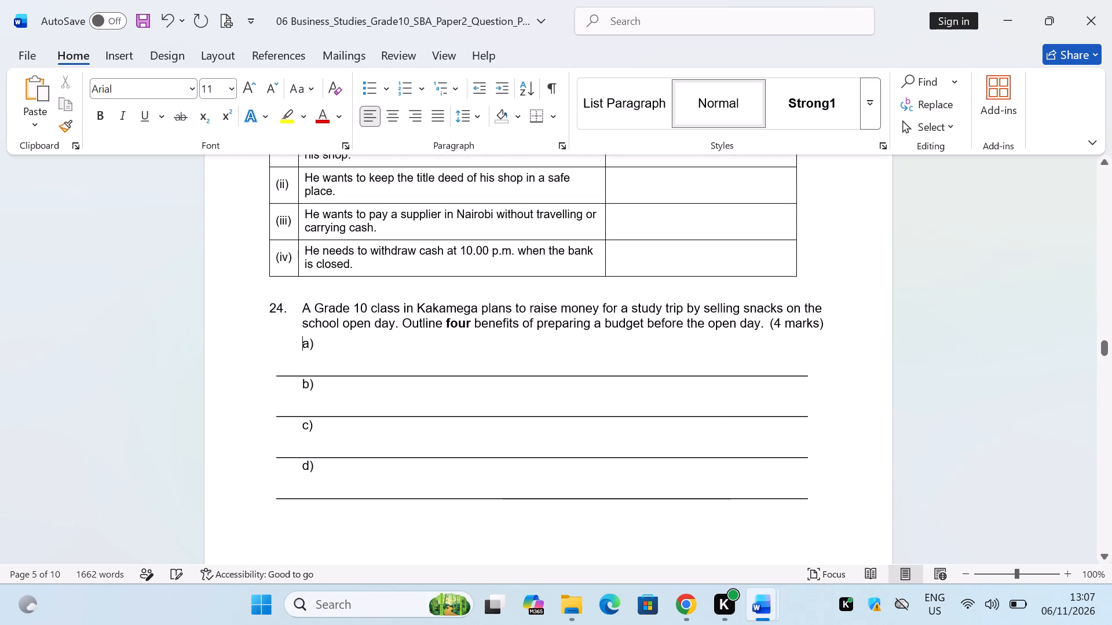
pyautogui.press('Delete')
pyautogui.press('Delete')
pyautogui.press('Delete')
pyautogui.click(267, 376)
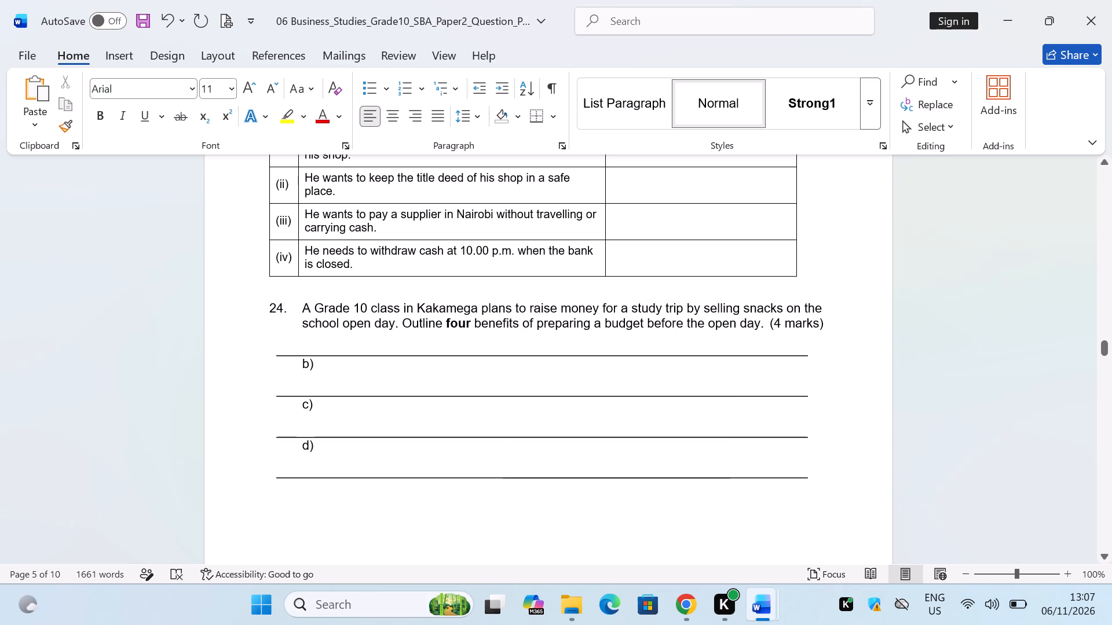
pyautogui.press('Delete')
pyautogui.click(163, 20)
# Check question 25's word search and how it is laid out on the page after question 24.
pyautogui.scroll(-8, 388, 367)
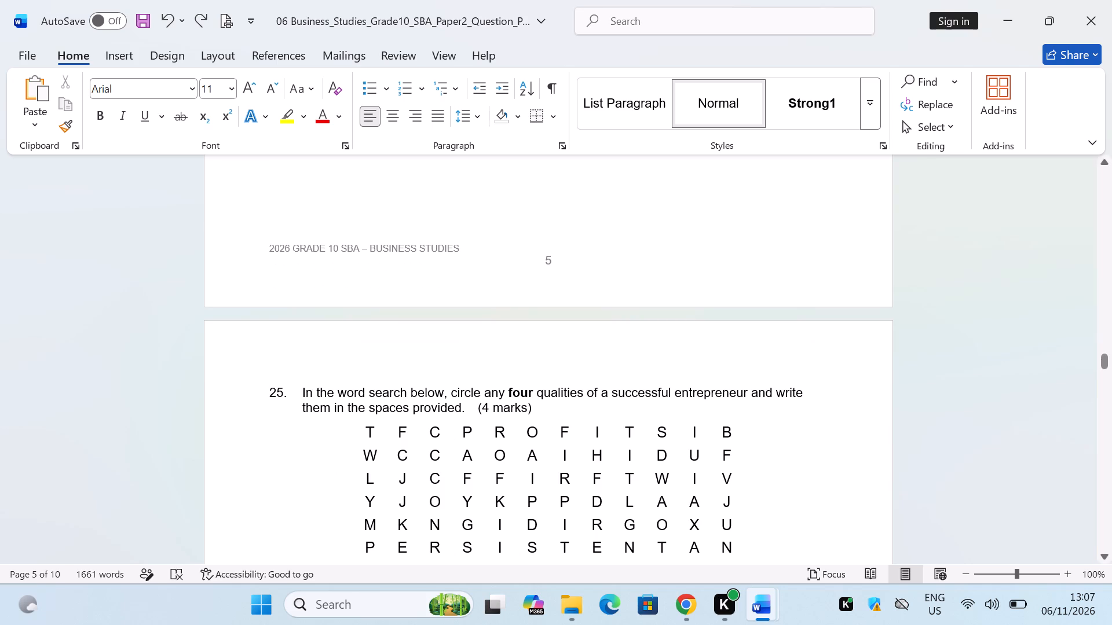
pyautogui.scroll(-4, 348, 349)
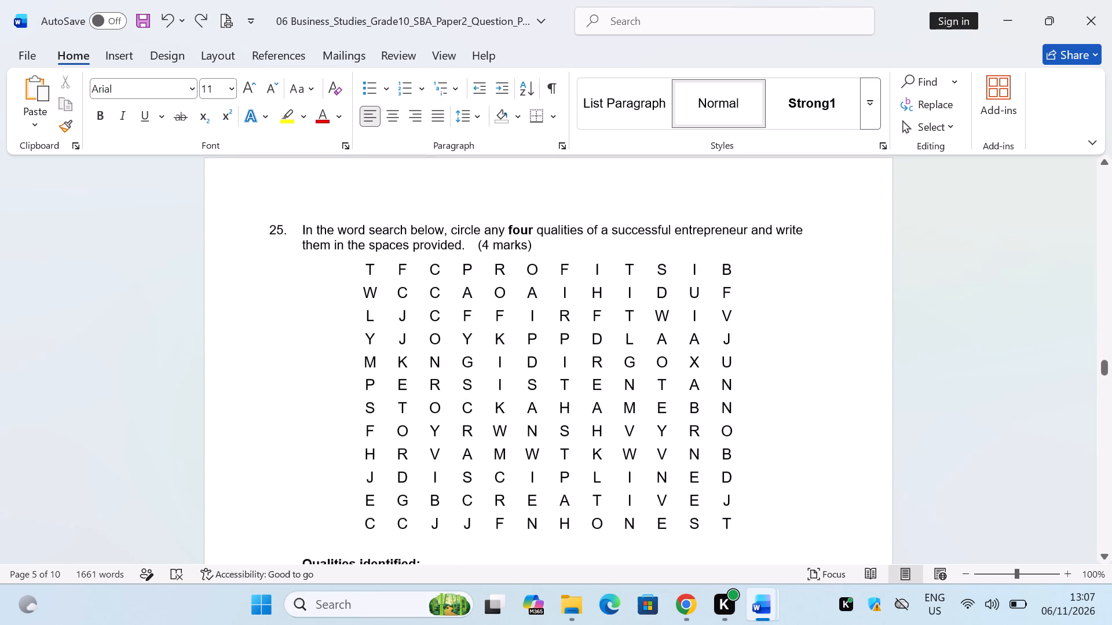
pyautogui.scroll(-1, 348, 349)
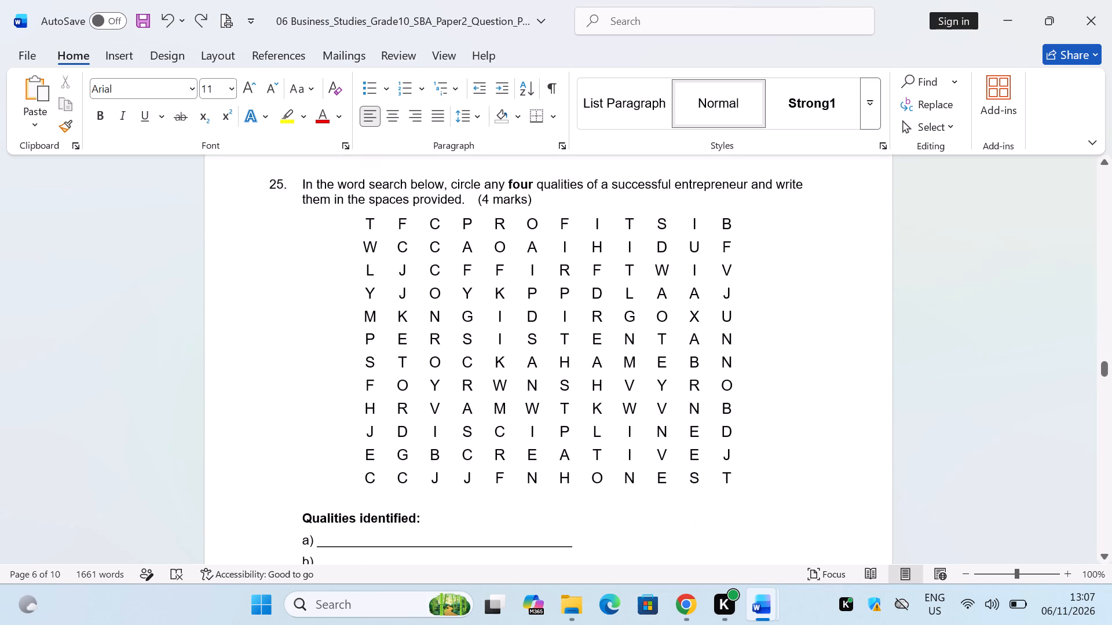
pyautogui.scroll(4, 354, 338)
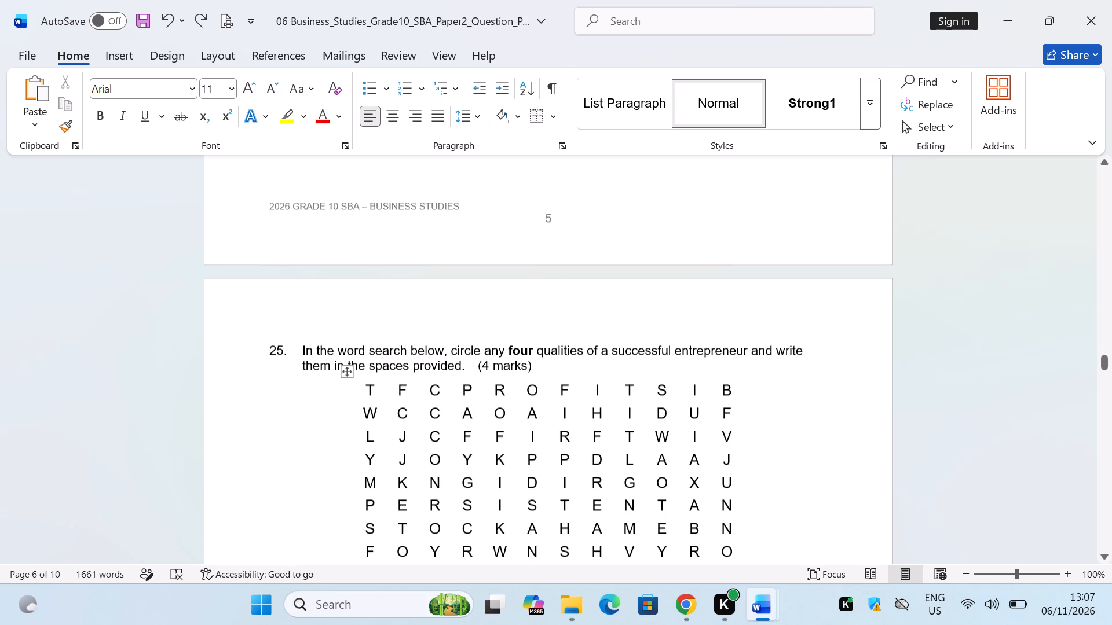
pyautogui.scroll(4, 360, 333)
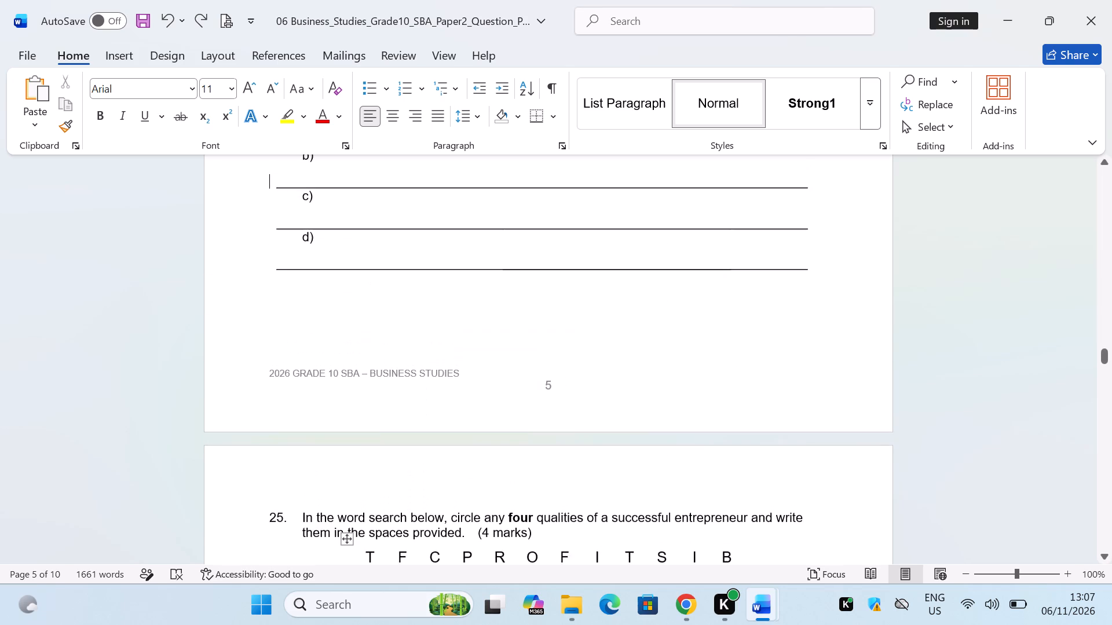
pyautogui.scroll(5, 360, 333)
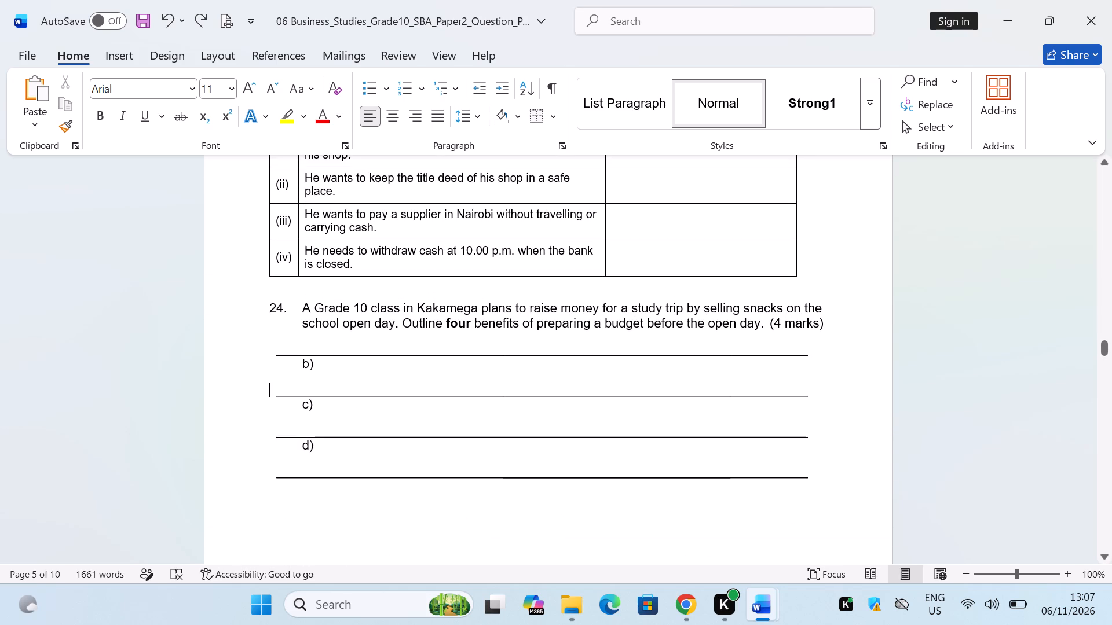
# Delete the b), c) and d) labels from question 24, keeping its answer lines.
pyautogui.click(272, 366)
pyautogui.press('Delete')
pyautogui.press('Delete')
pyautogui.press('Delete')
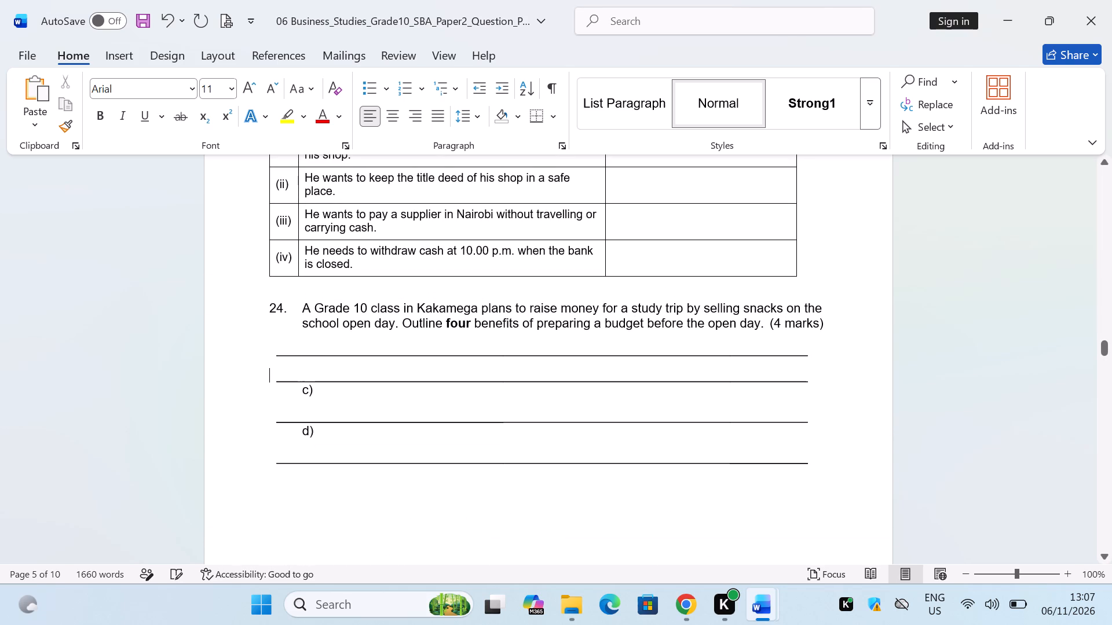
pyautogui.click(294, 387)
pyautogui.press('Delete')
pyautogui.press('Delete')
pyautogui.press('Delete')
pyautogui.click(300, 416)
pyautogui.press('Delete')
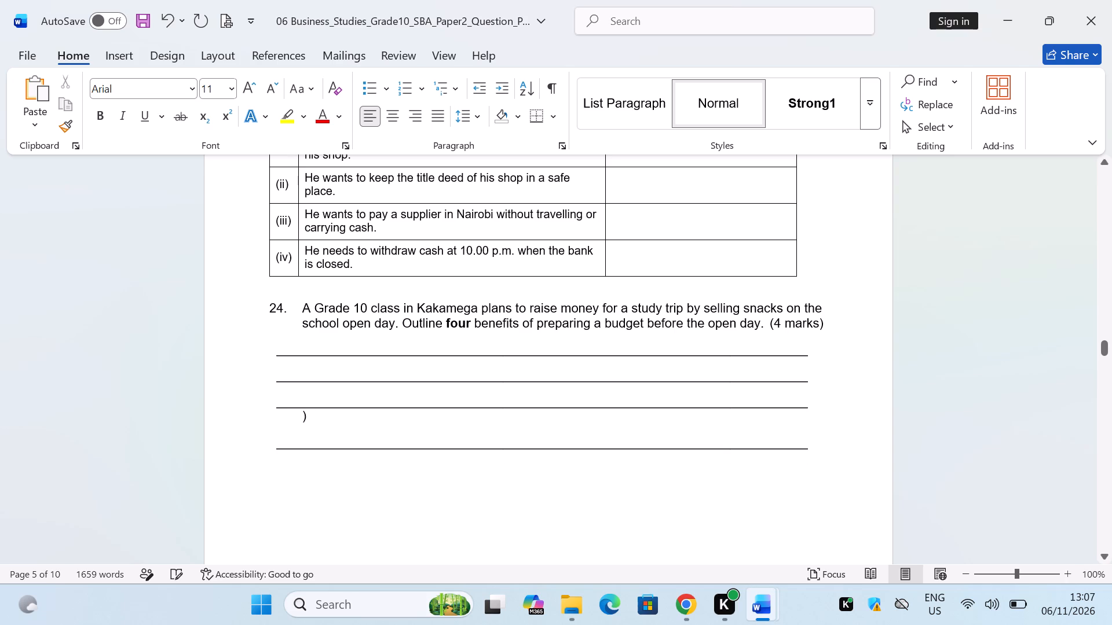
pyautogui.press('Delete')
pyautogui.press('Delete')
# Check the layout of questions 23 to 25, including the word search and its Qualities identified spaces.
pyautogui.scroll(4, 334, 389)
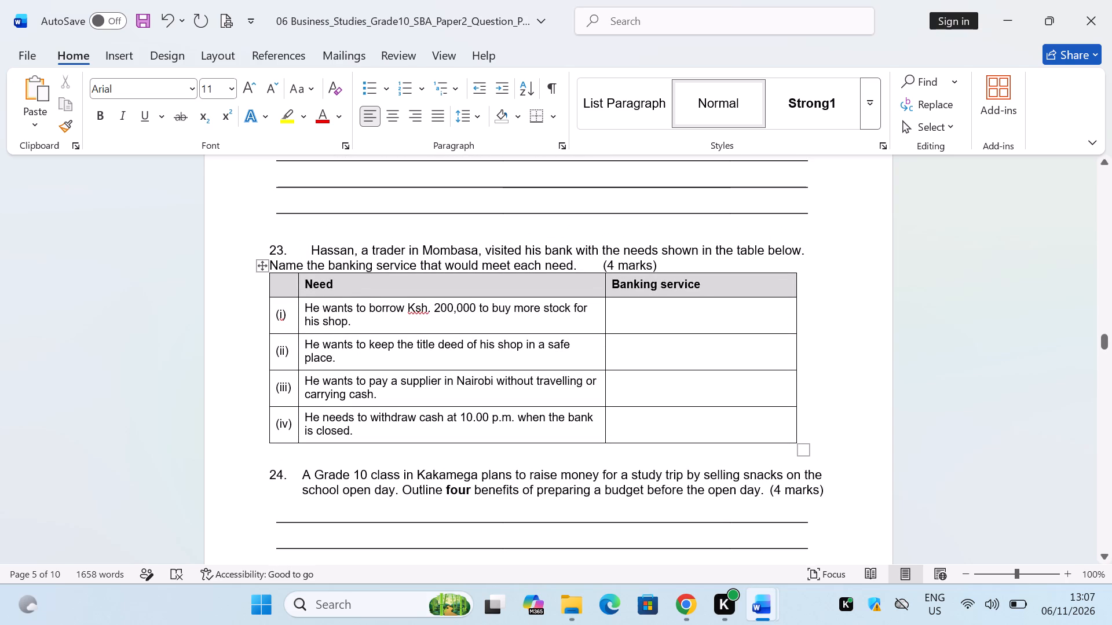
pyautogui.scroll(-8, 334, 388)
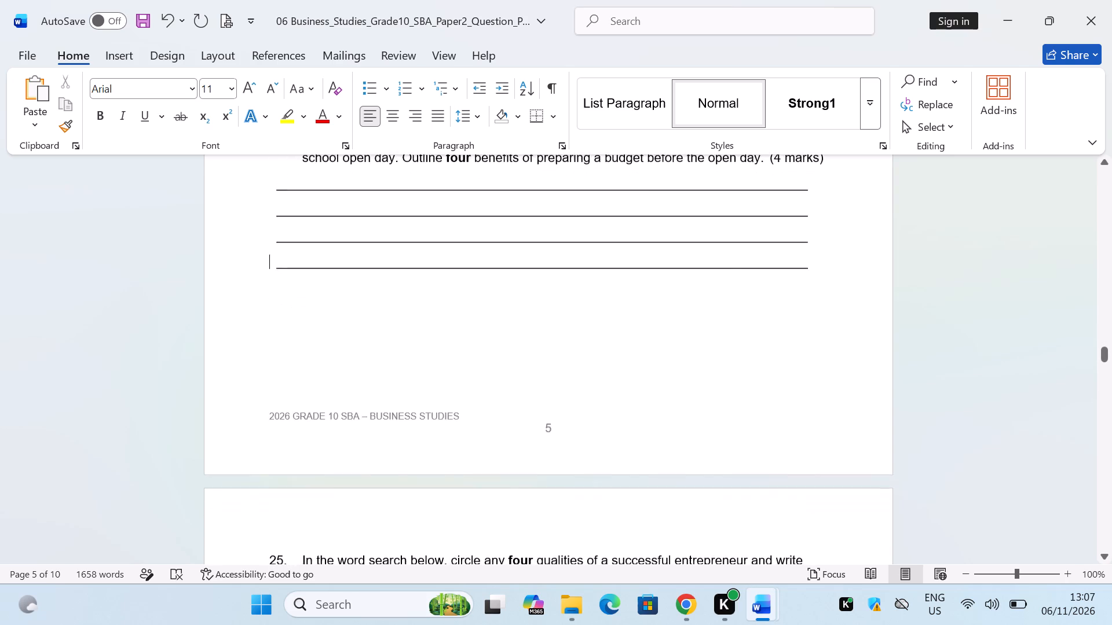
pyautogui.scroll(-15, 334, 388)
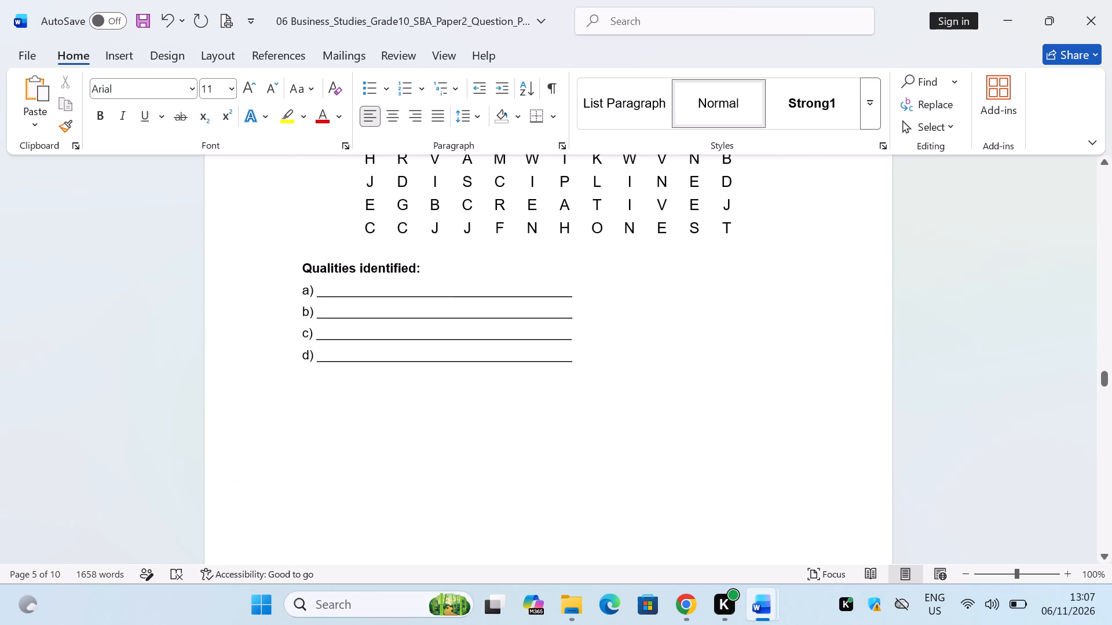
pyautogui.scroll(6, 335, 388)
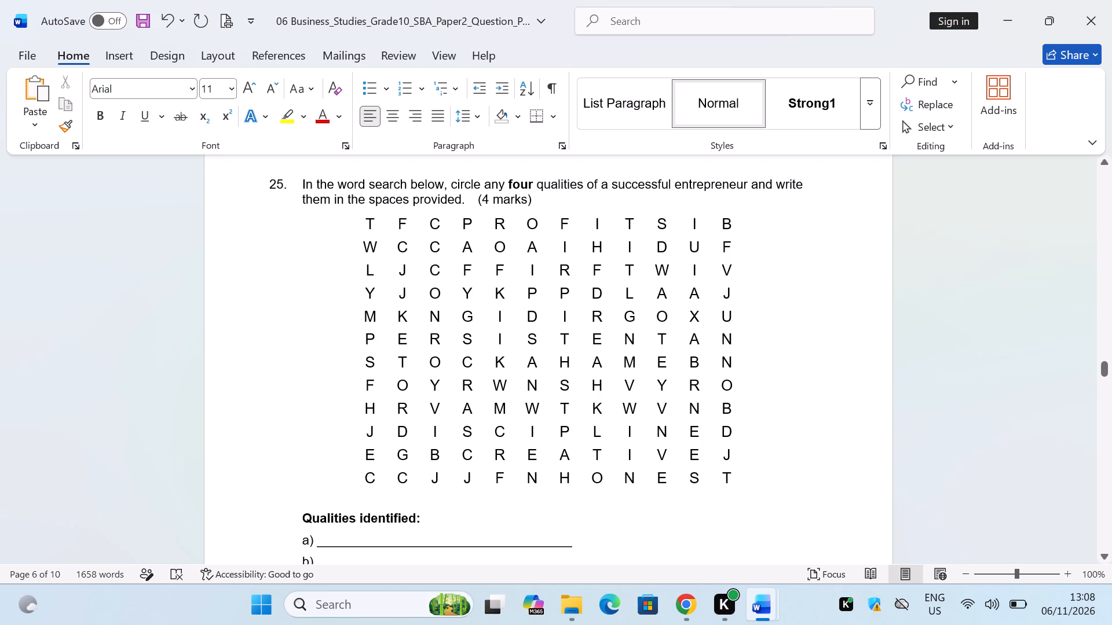
# Switch to File Explorer and refresh the Exams 1 folder's file list.
pyautogui.click(574, 601)
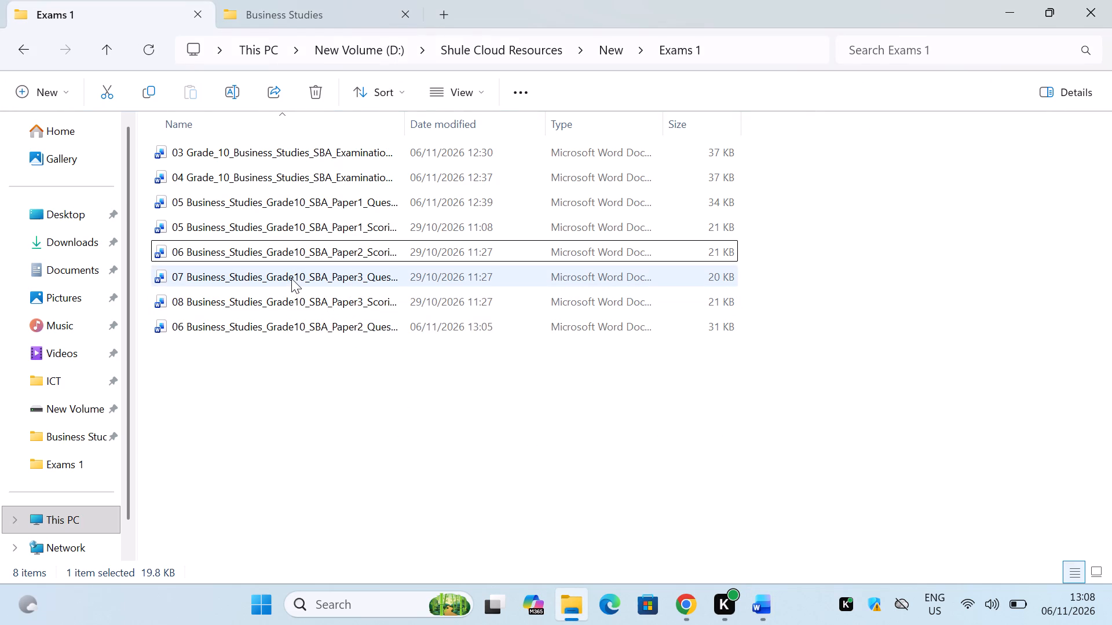
pyautogui.rightClick(370, 492)
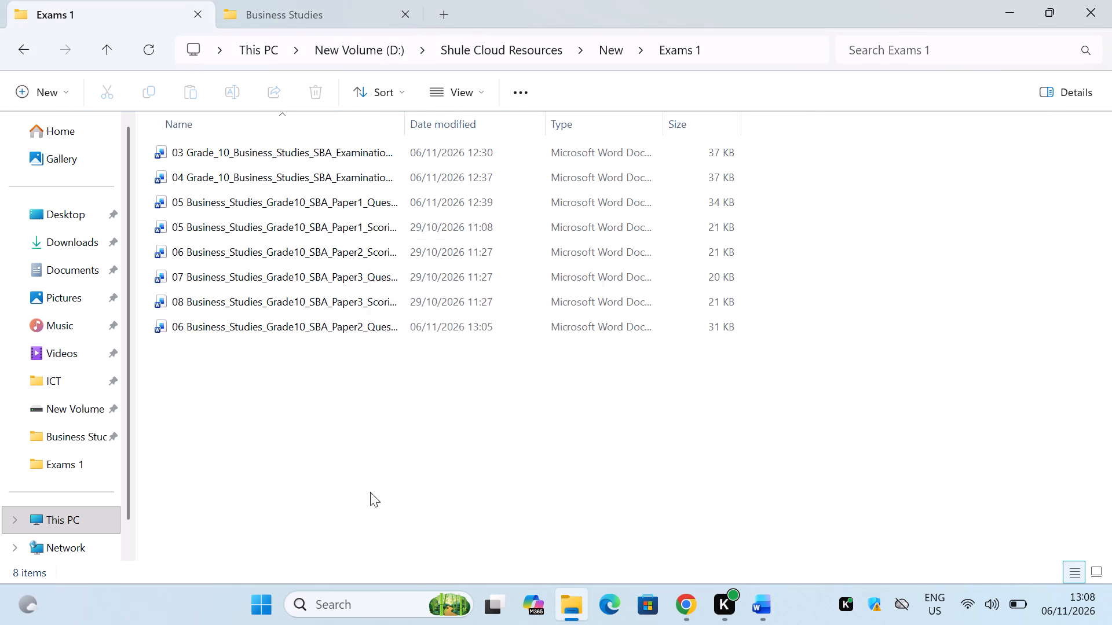
pyautogui.click(427, 472)
pyautogui.click(427, 304)
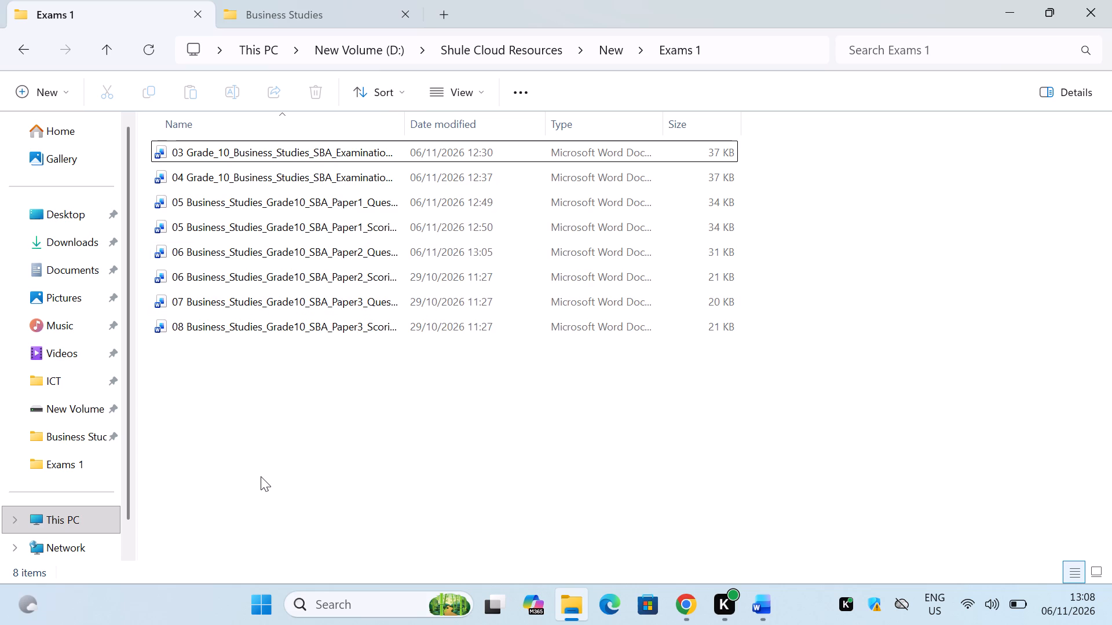
# Change the number prefix of the 08 Business_Studies_Grade10_SBA_Paper3_Scoring_Guide file name to 07.
pyautogui.click(229, 330)
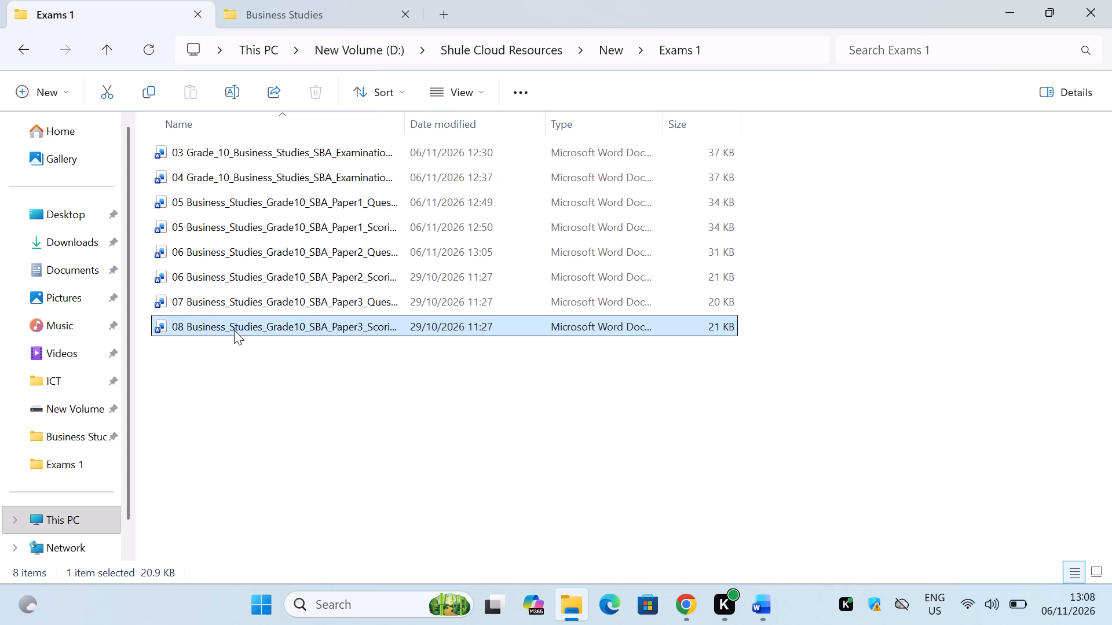
pyautogui.click(212, 325)
pyautogui.click(180, 322)
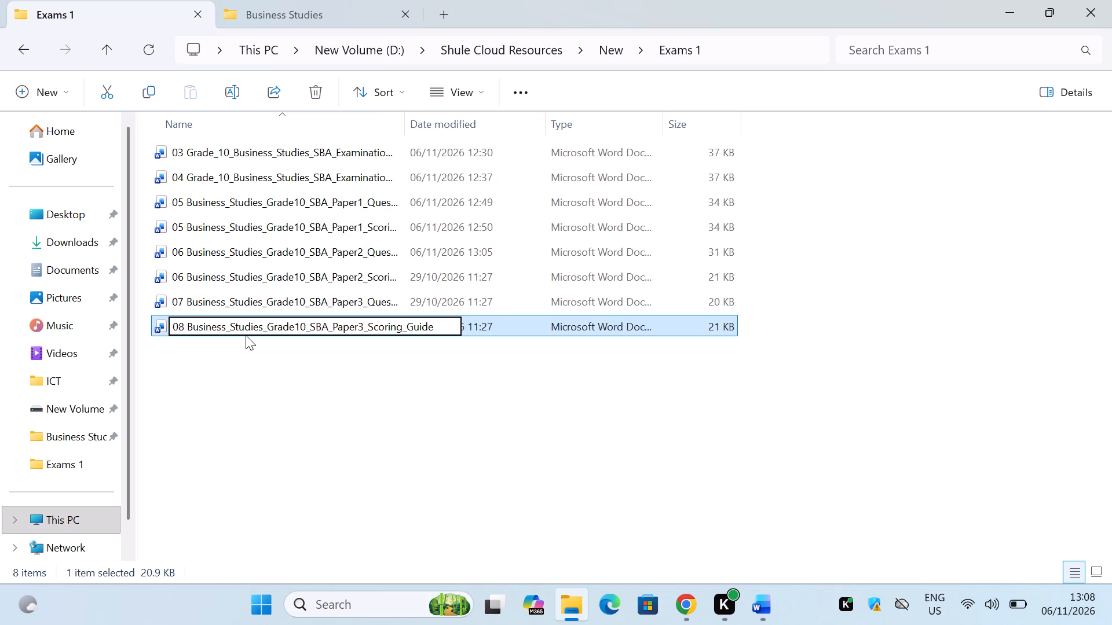
pyautogui.press('7')
pyautogui.press('Delete')
pyautogui.press('Return')
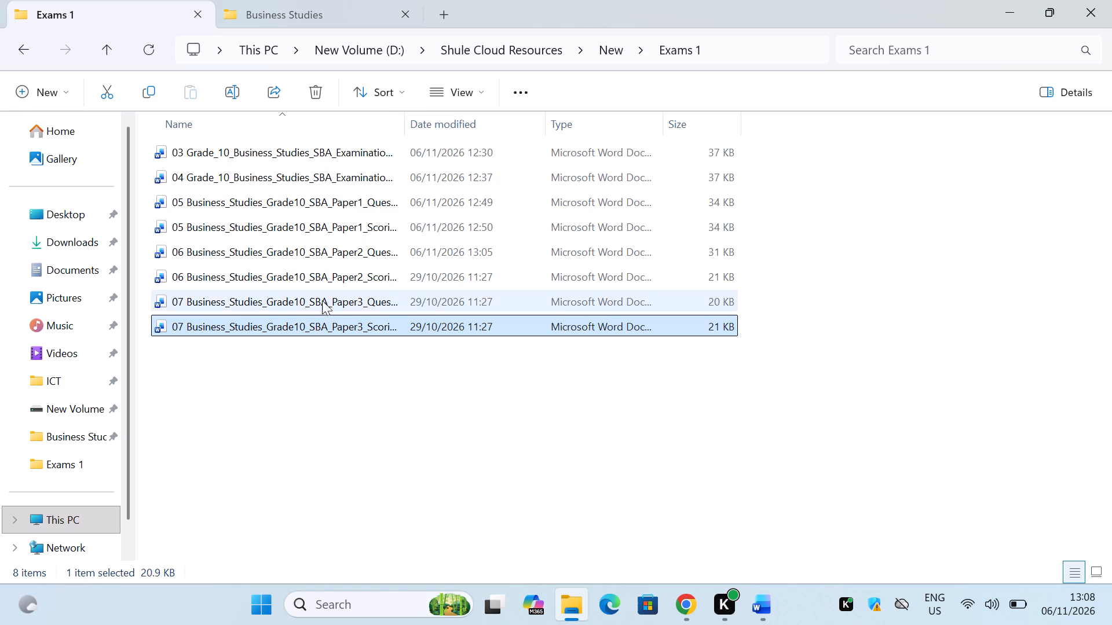
# Open the 06 Business_Studies_Grade10_SBA_Paper2_Scoring_Guide document from the Exams 1 folder in Word and enable editing.
pyautogui.click(759, 606)
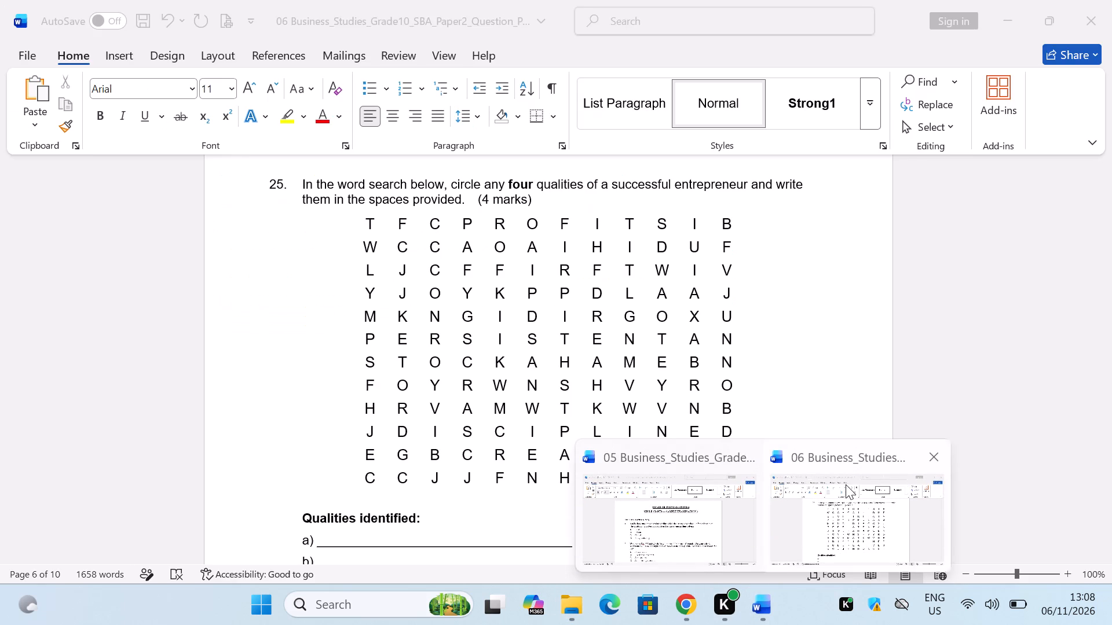
pyautogui.click(421, 511)
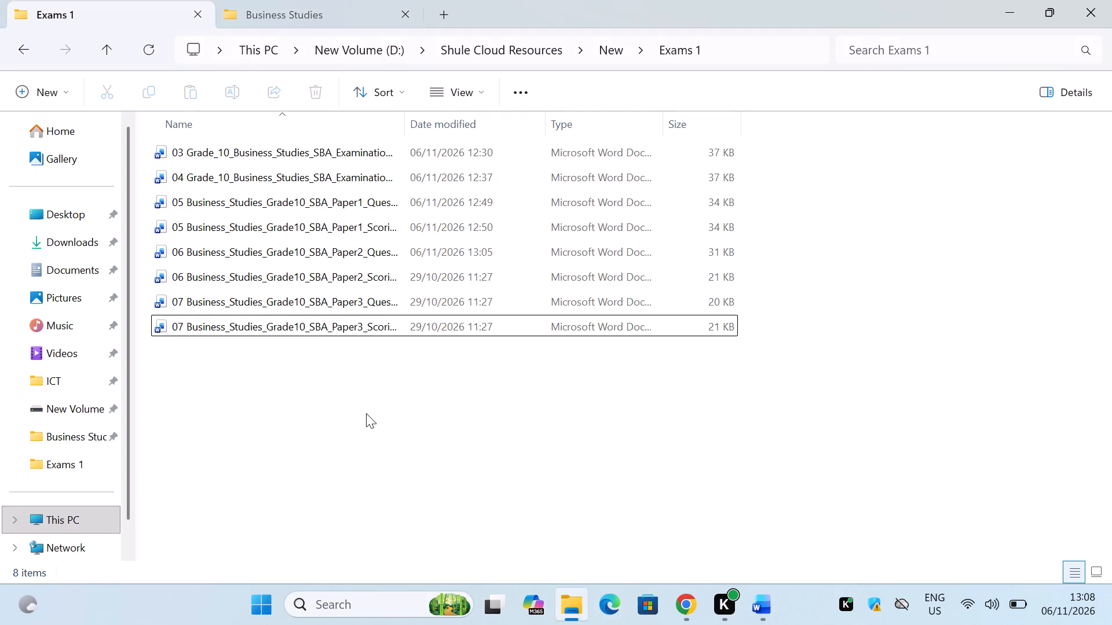
pyautogui.doubleClick(287, 280)
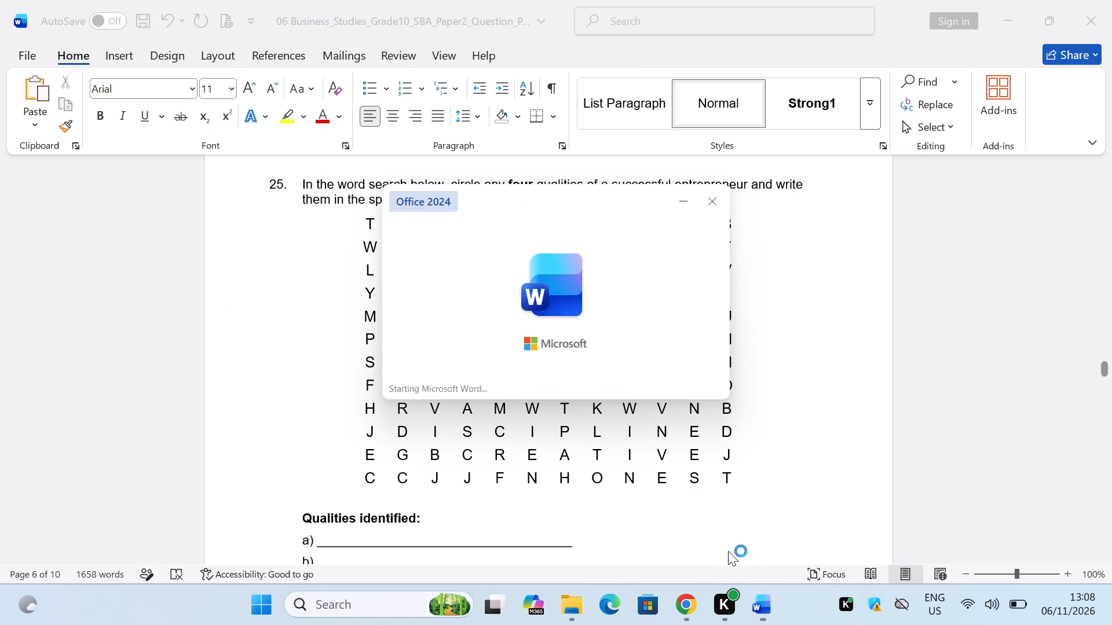
pyautogui.click(767, 598)
pyautogui.click(669, 523)
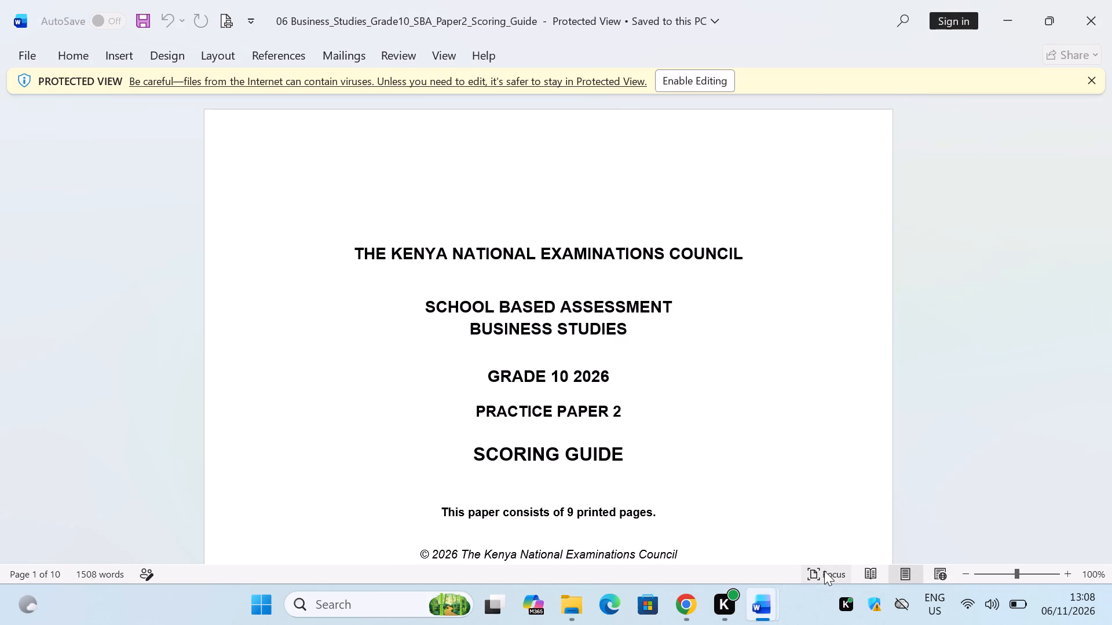
pyautogui.click(693, 83)
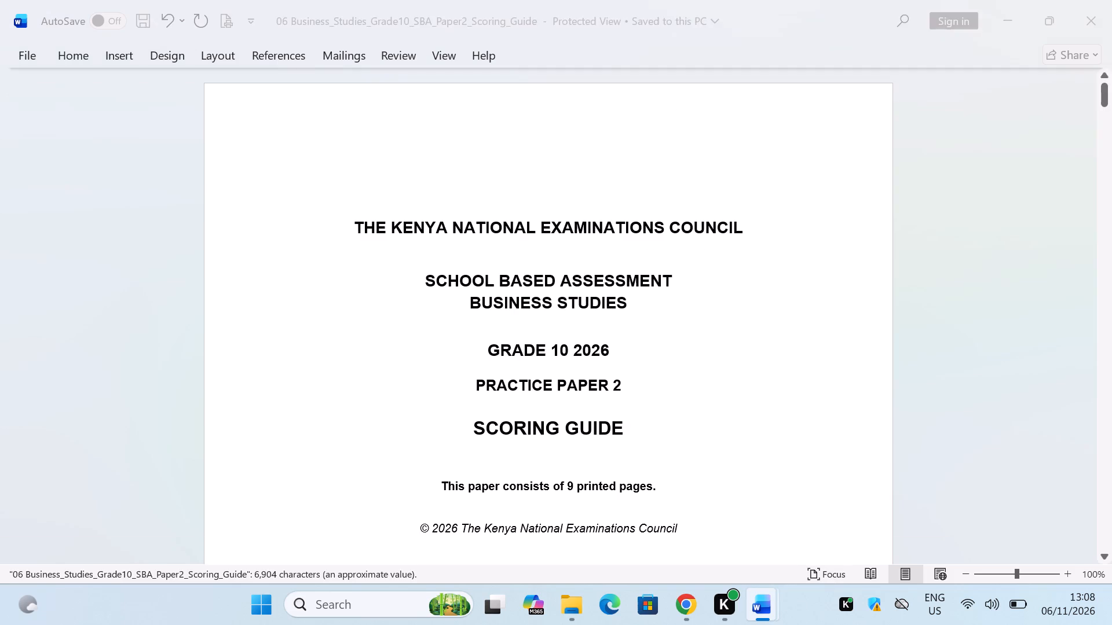
pyautogui.click(761, 610)
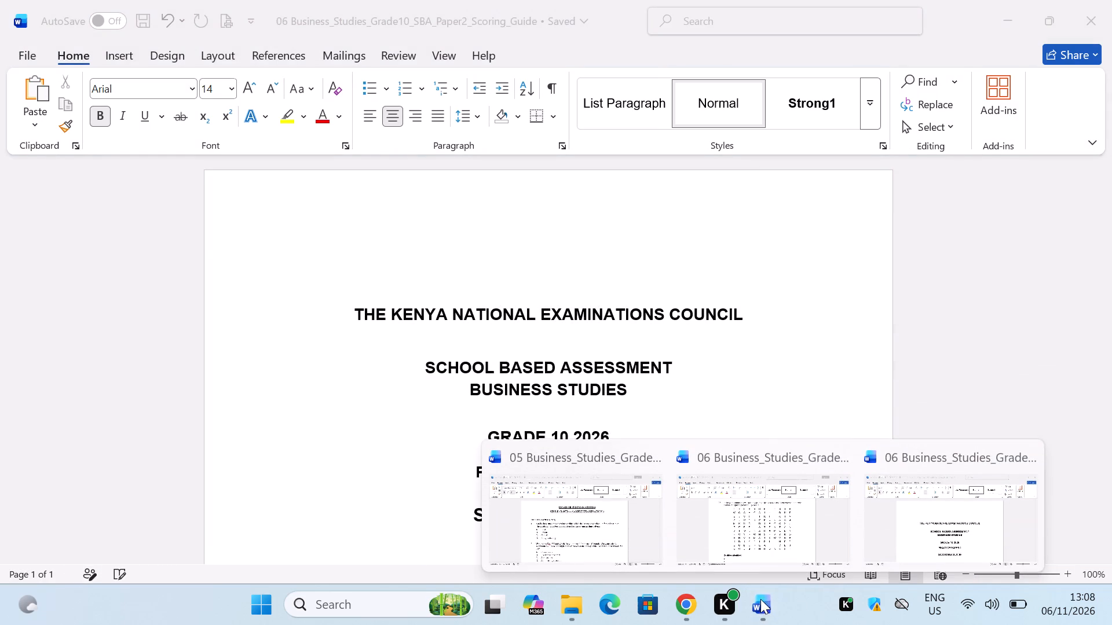
pyautogui.click(947, 528)
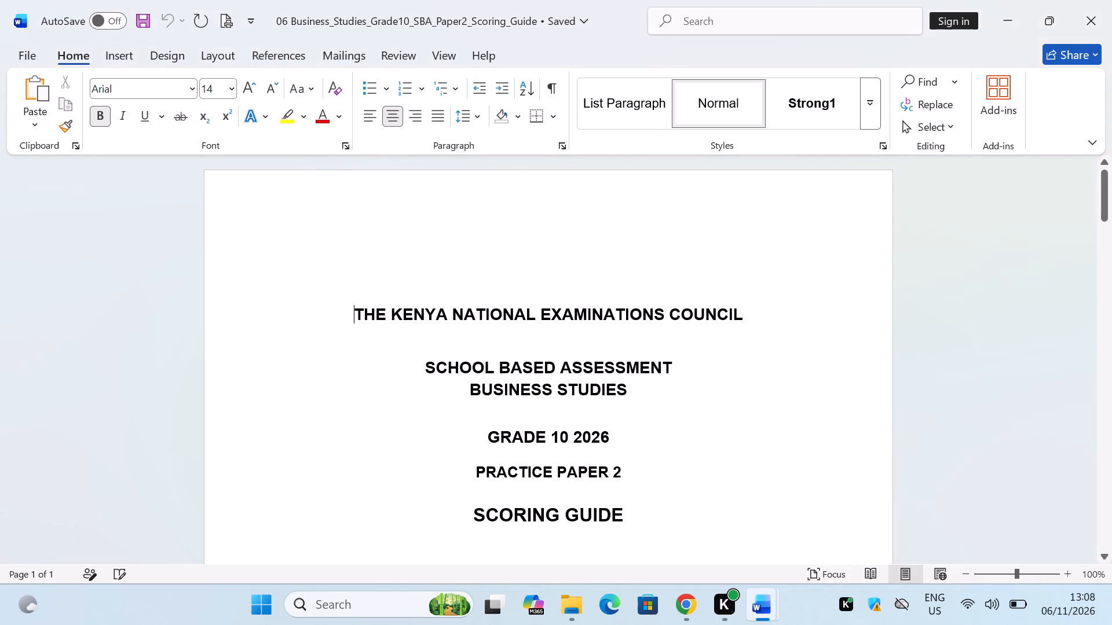
# Read through the Paper 2 scoring guide from the Section A keys to the start of Section C, including question 25's word search answers.
pyautogui.scroll(-20, 610, 410)
pyautogui.scroll(-4, 610, 410)
pyautogui.scroll(1, 610, 410)
pyautogui.scroll(-4, 610, 410)
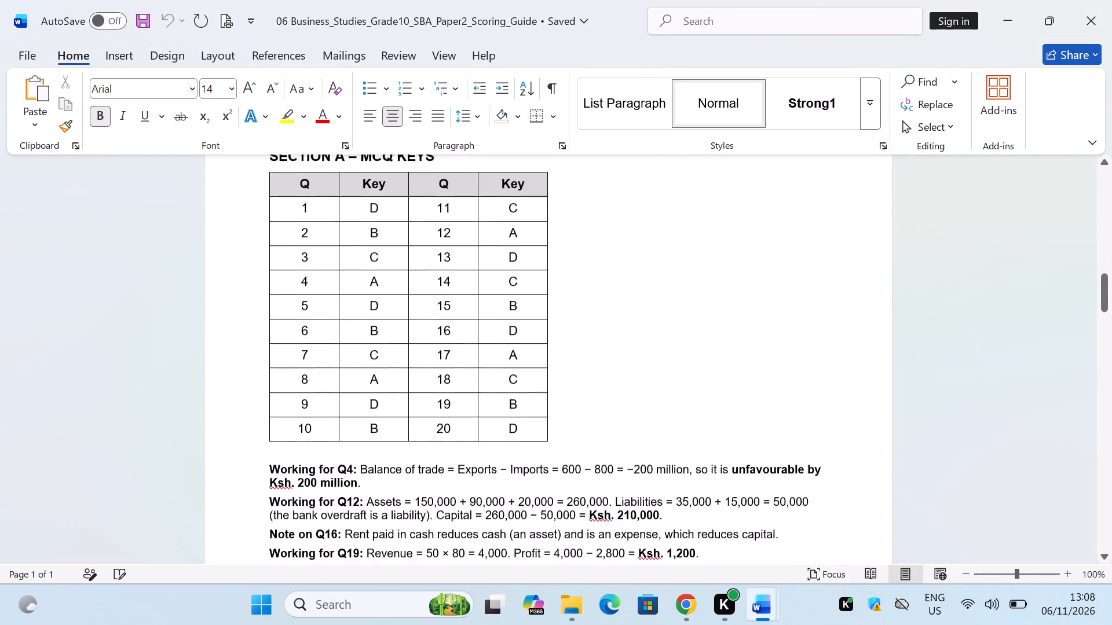
pyautogui.scroll(-3, 610, 410)
pyautogui.scroll(-20, 610, 410)
pyautogui.scroll(-2, 610, 410)
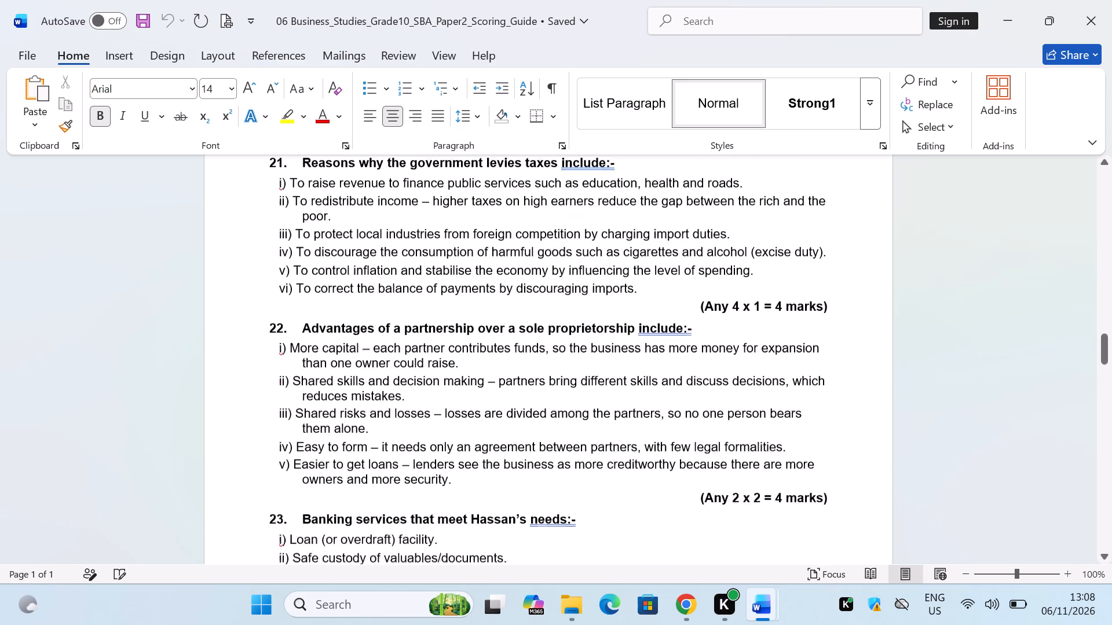
pyautogui.scroll(-17, 612, 412)
pyautogui.scroll(-4, 612, 412)
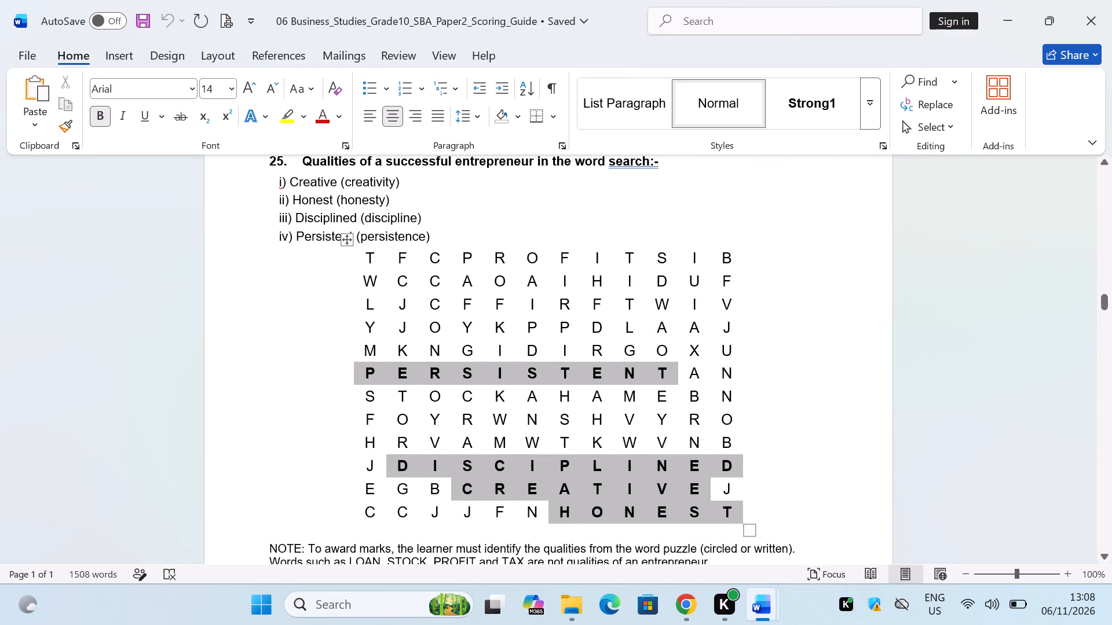
pyautogui.scroll(-2, 576, 363)
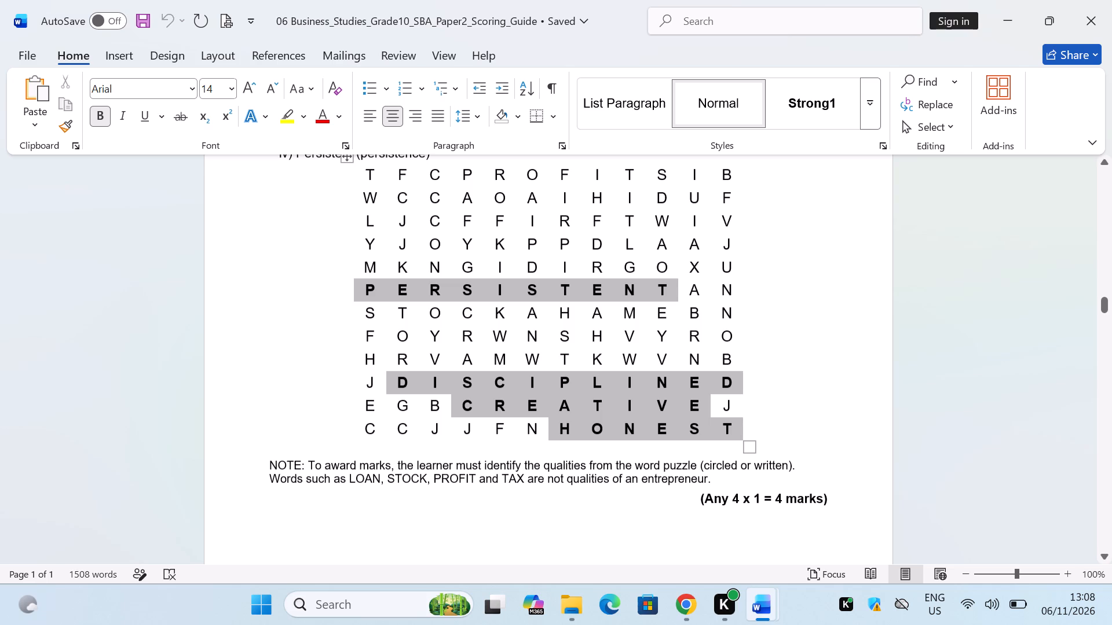
pyautogui.scroll(-2, 580, 359)
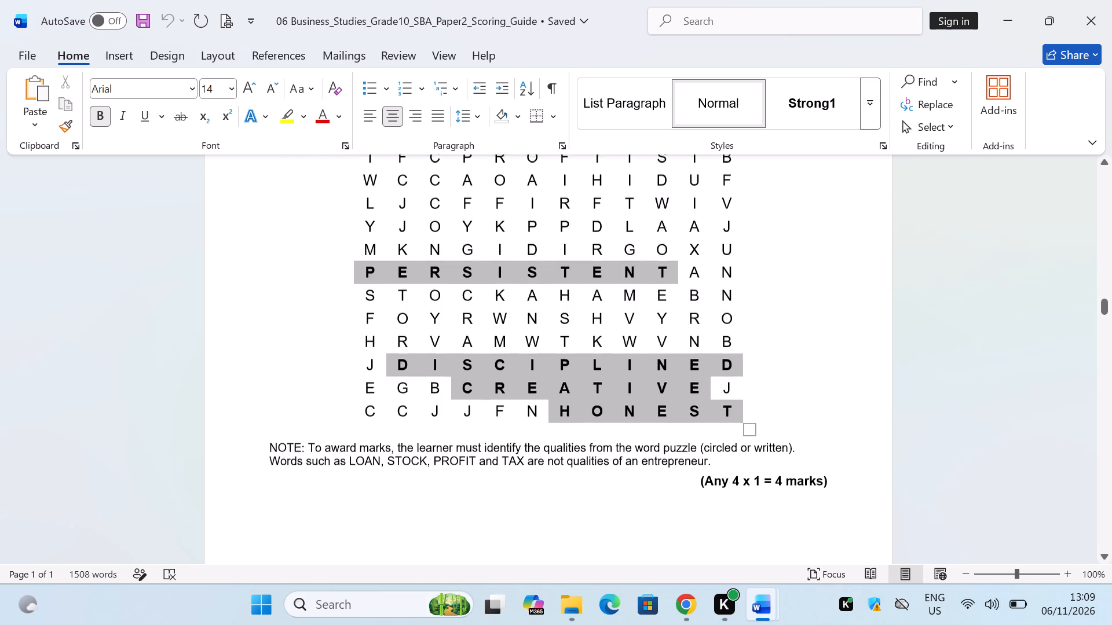
pyautogui.scroll(-13, 580, 359)
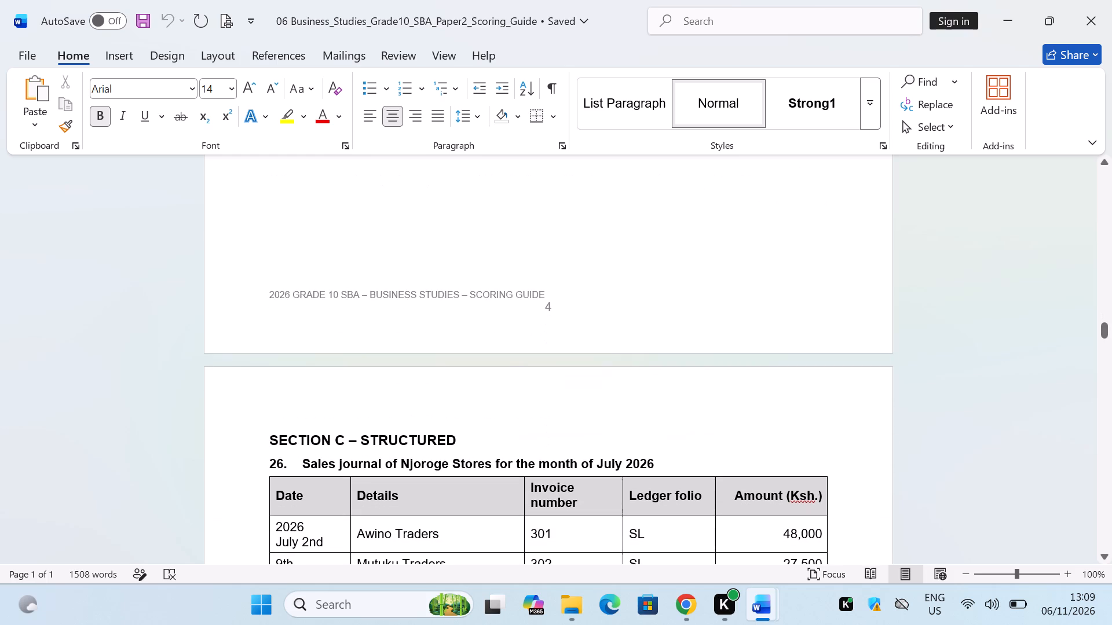
# Return to the Paper 2 question paper and check the layout from question 25's Qualities identified spaces to Section C's question 26.
pyautogui.click(752, 608)
pyautogui.click(727, 519)
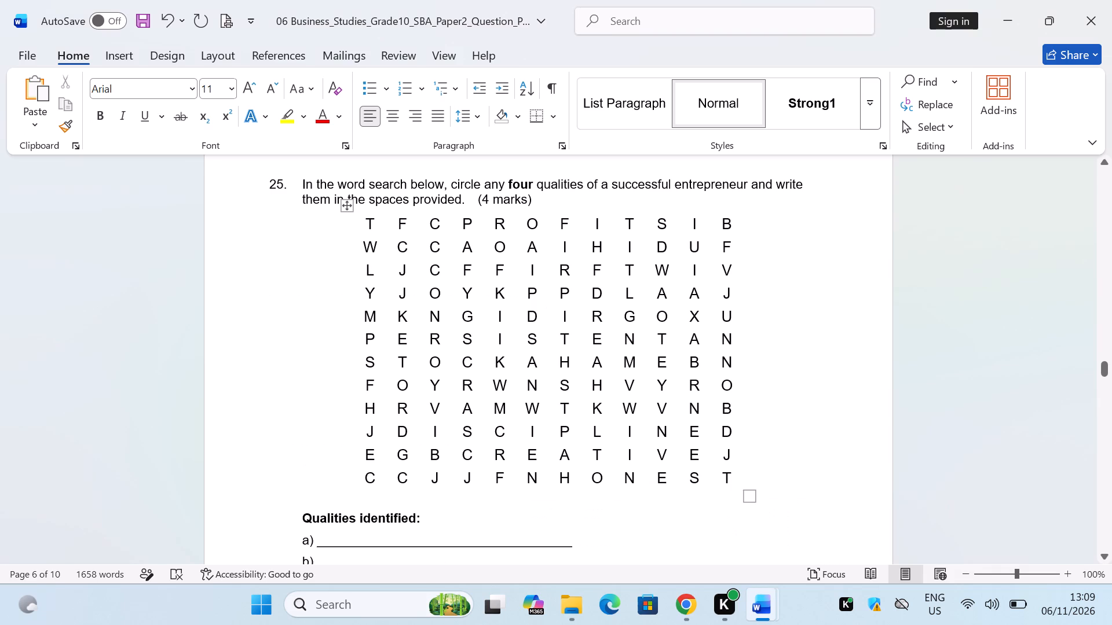
pyautogui.scroll(-5, 527, 376)
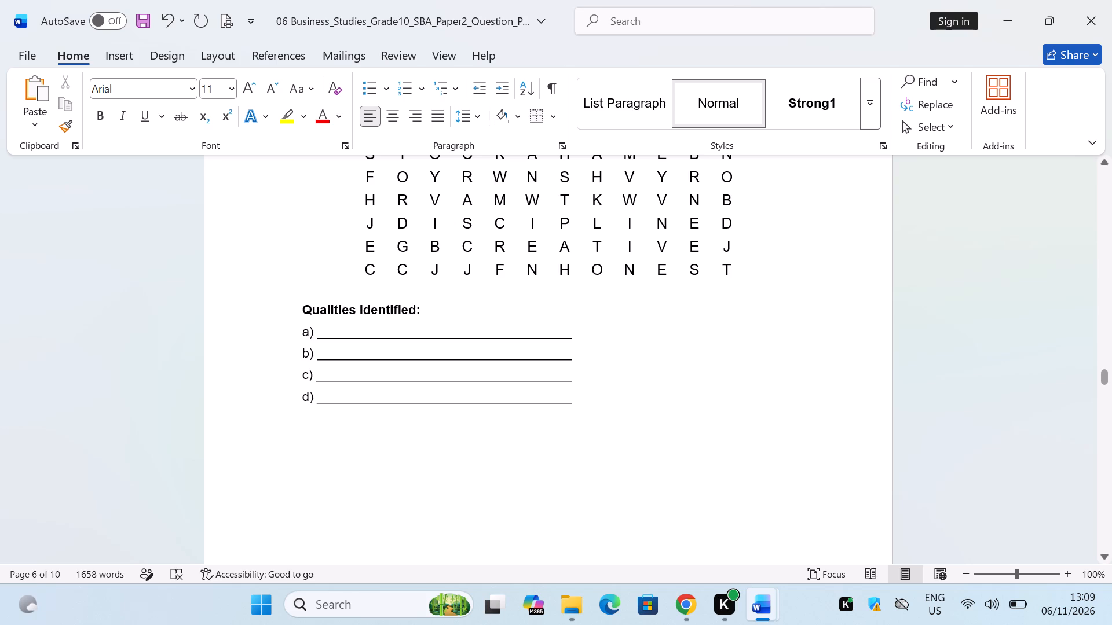
pyautogui.scroll(-4, 136, 366)
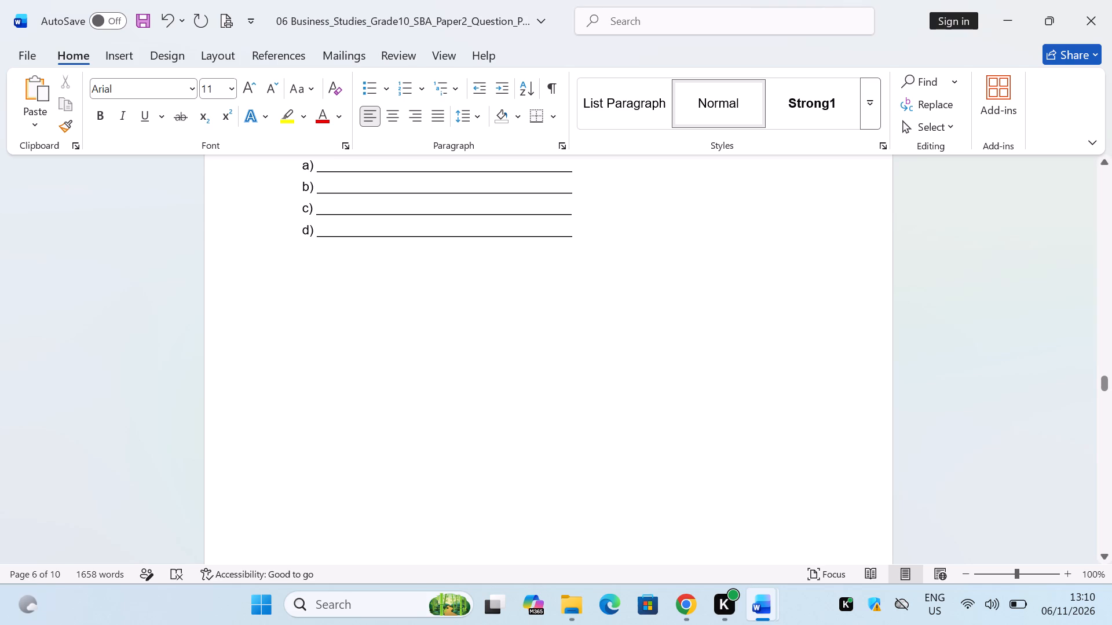
pyautogui.scroll(-3, 455, 301)
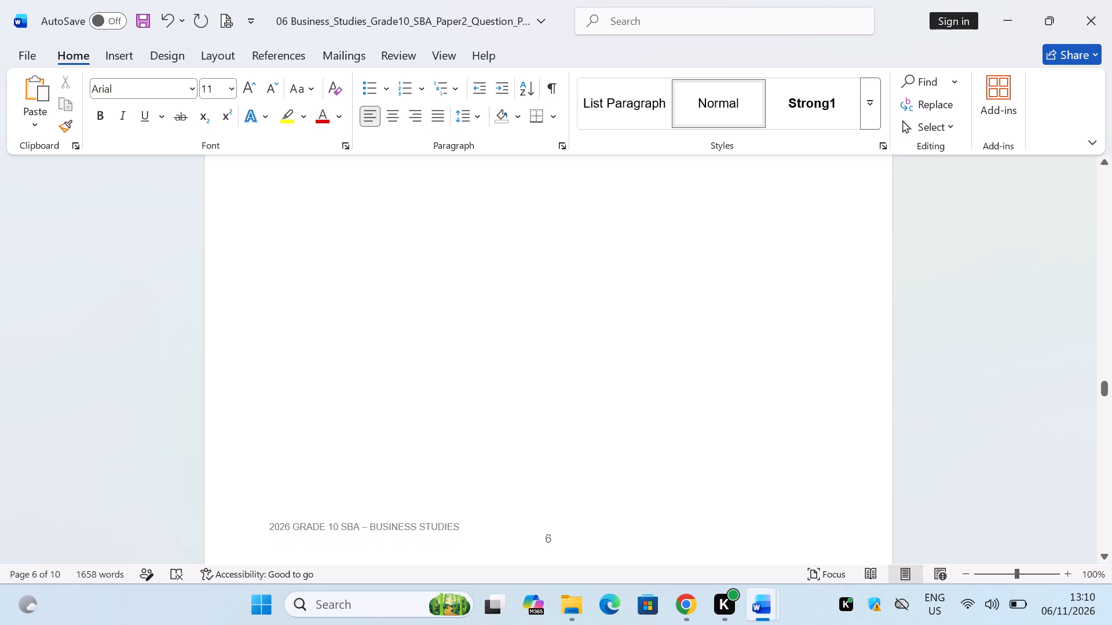
pyautogui.scroll(4, 417, 301)
pyautogui.scroll(5, 466, 341)
pyautogui.scroll(-7, 321, 350)
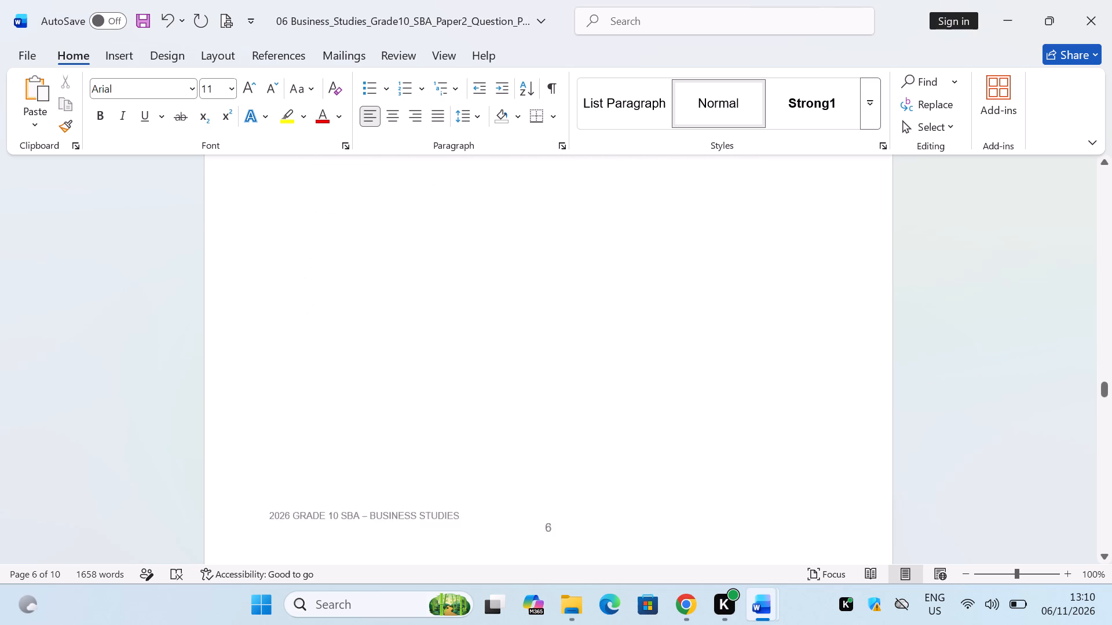
pyautogui.scroll(-8, 321, 350)
pyautogui.scroll(1, 321, 350)
pyautogui.scroll(-5, 321, 350)
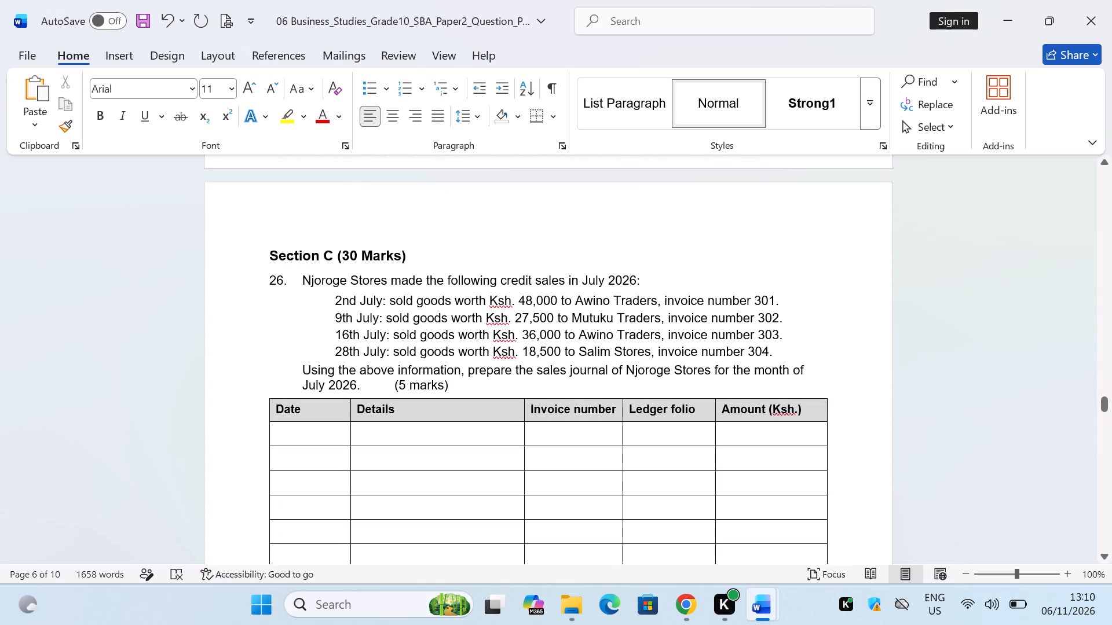
# Save the Paper 2 question paper.
pyautogui.click(141, 24)
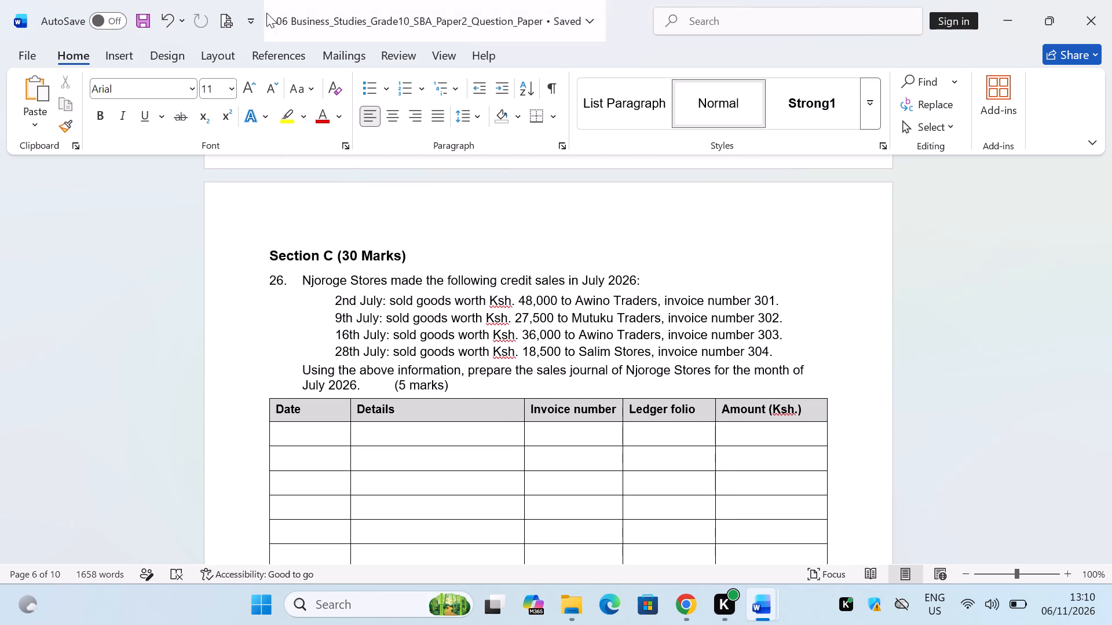